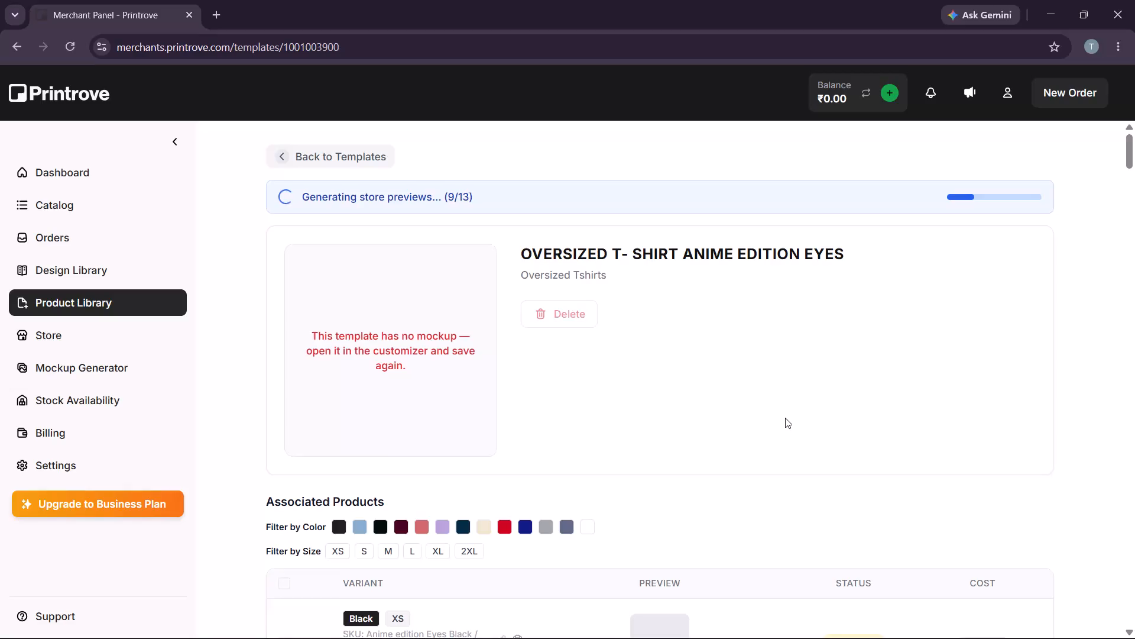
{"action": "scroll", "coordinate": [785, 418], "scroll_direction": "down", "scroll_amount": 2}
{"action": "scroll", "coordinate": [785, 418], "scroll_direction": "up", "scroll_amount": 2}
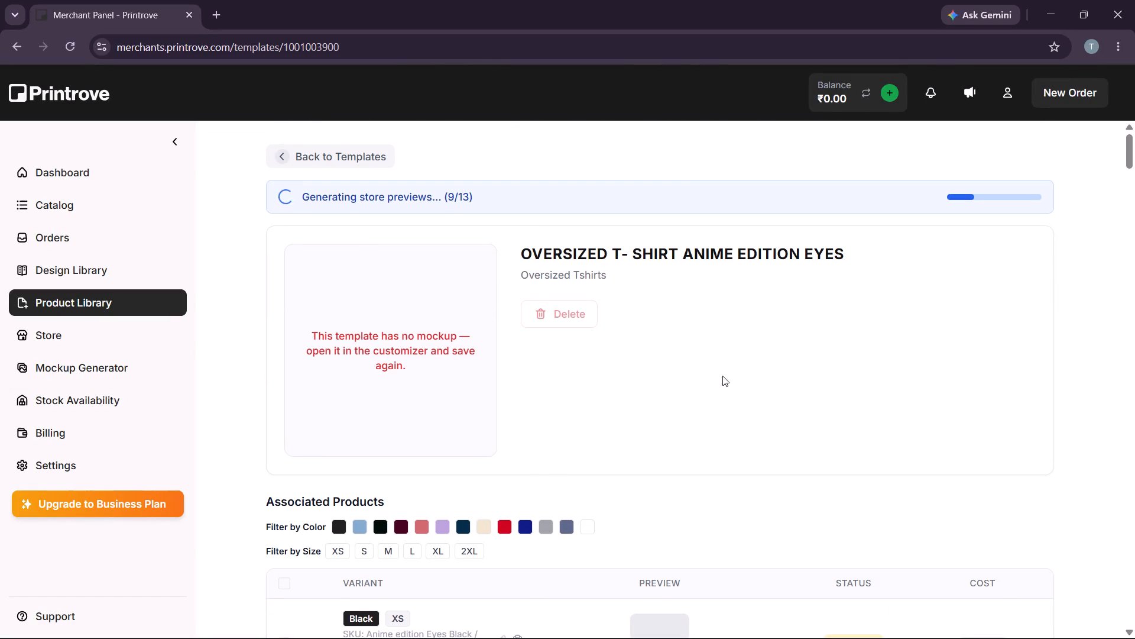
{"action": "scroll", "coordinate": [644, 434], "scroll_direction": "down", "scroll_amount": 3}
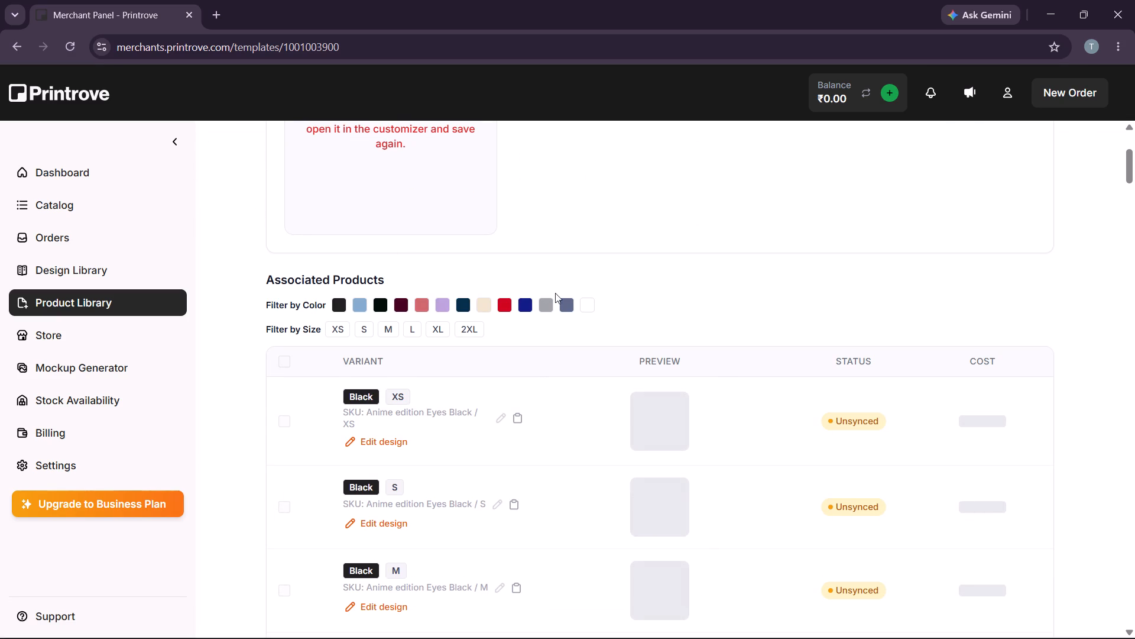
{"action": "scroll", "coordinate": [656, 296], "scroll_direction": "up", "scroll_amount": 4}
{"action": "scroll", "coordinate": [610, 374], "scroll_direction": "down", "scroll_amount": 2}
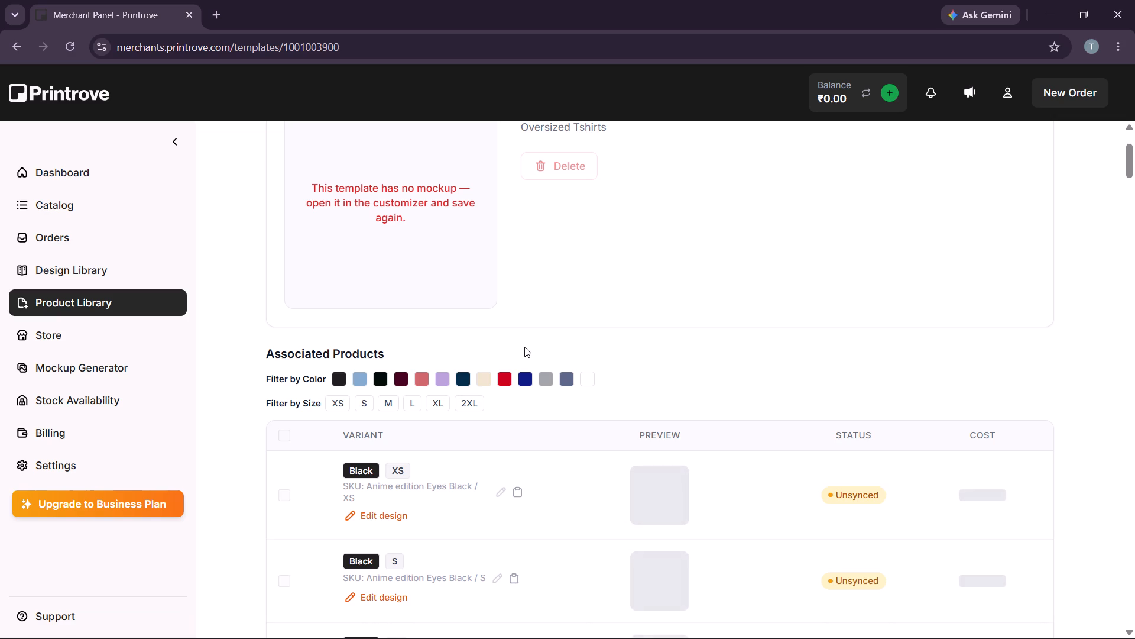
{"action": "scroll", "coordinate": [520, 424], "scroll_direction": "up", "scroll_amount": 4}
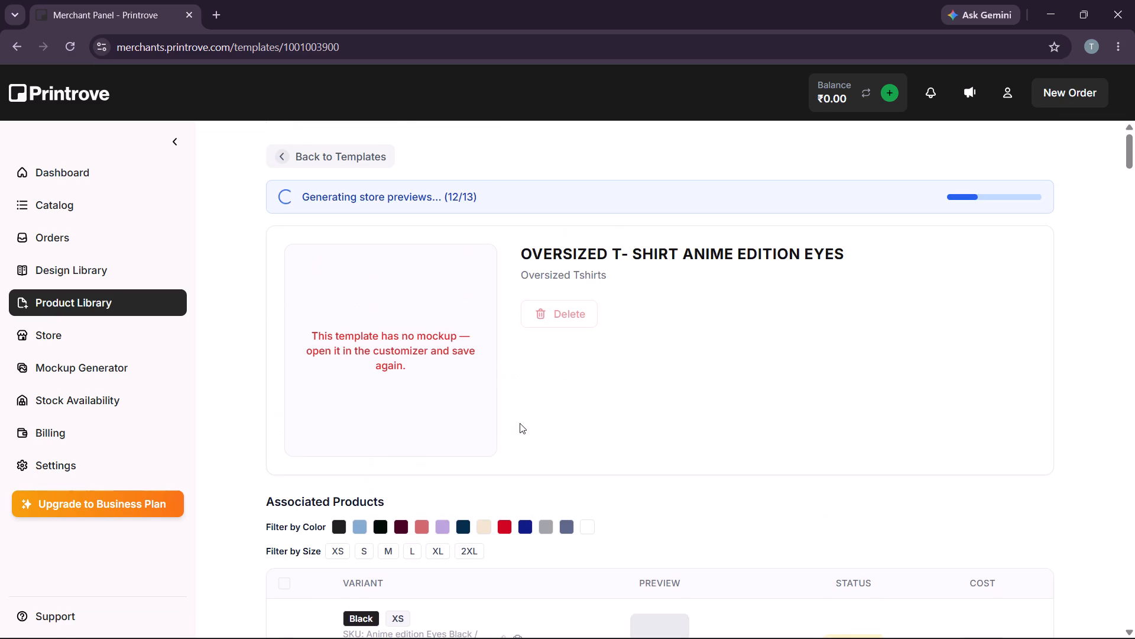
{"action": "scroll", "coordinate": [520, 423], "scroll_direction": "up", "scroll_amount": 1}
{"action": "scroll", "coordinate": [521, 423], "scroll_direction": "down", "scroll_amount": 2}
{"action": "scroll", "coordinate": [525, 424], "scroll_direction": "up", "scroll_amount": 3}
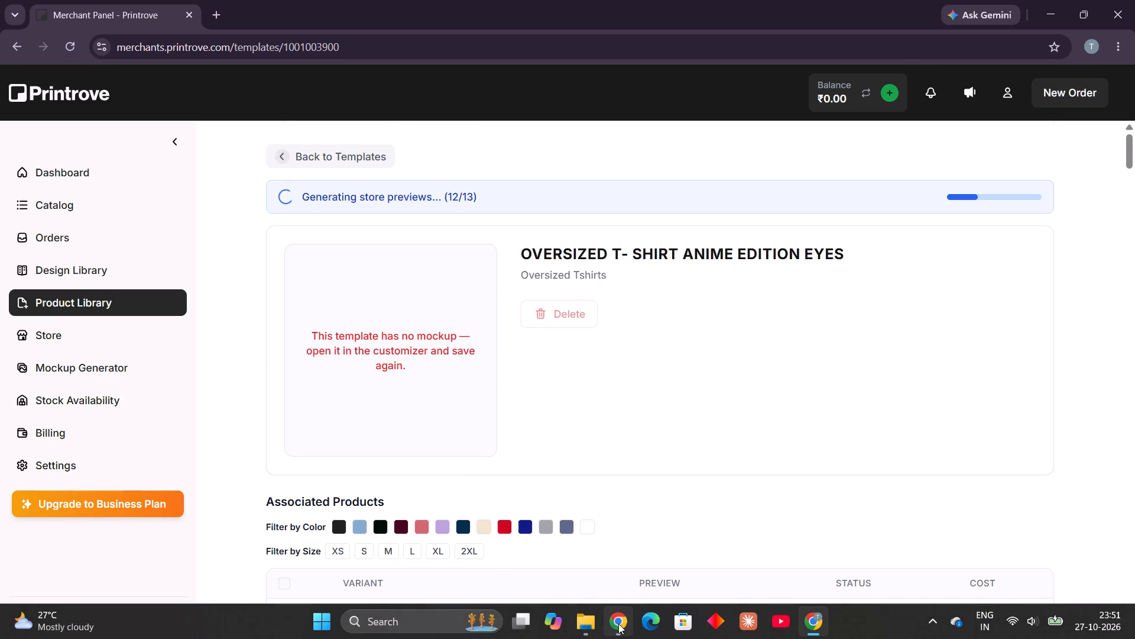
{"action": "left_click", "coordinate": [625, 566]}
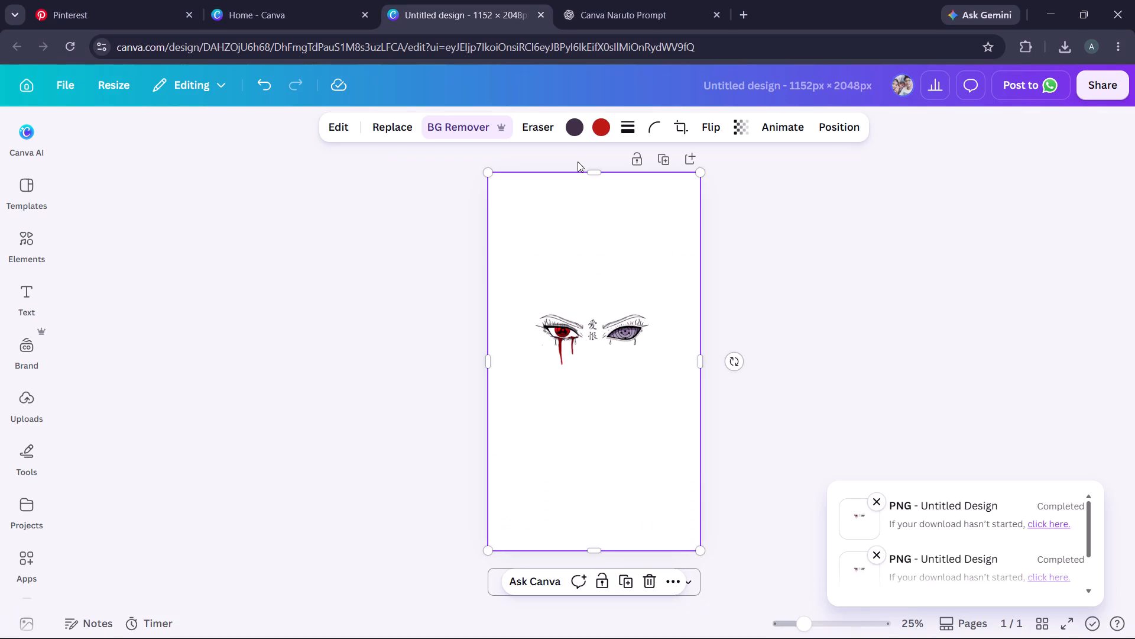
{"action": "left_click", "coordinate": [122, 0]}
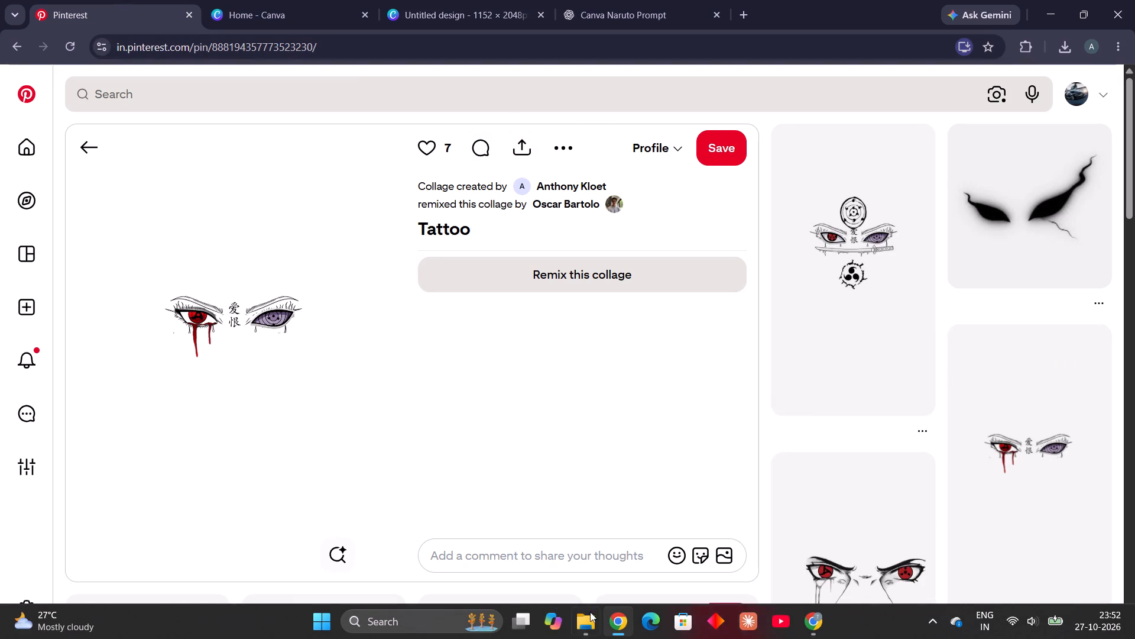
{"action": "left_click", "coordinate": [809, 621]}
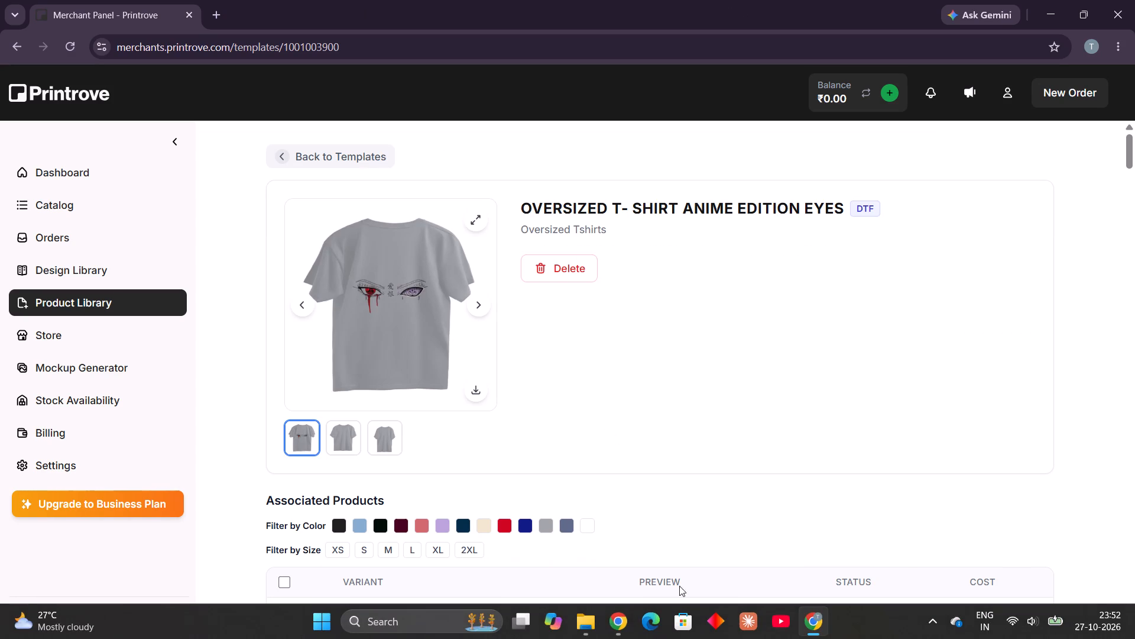
Filter the template's associated products by all the available colours, from white through to black.
{"action": "scroll", "coordinate": [731, 457], "scroll_direction": "up", "scroll_amount": 4}
{"action": "scroll", "coordinate": [732, 460], "scroll_direction": "down", "scroll_amount": 3}
{"action": "scroll", "coordinate": [734, 468], "scroll_direction": "up", "scroll_amount": 3}
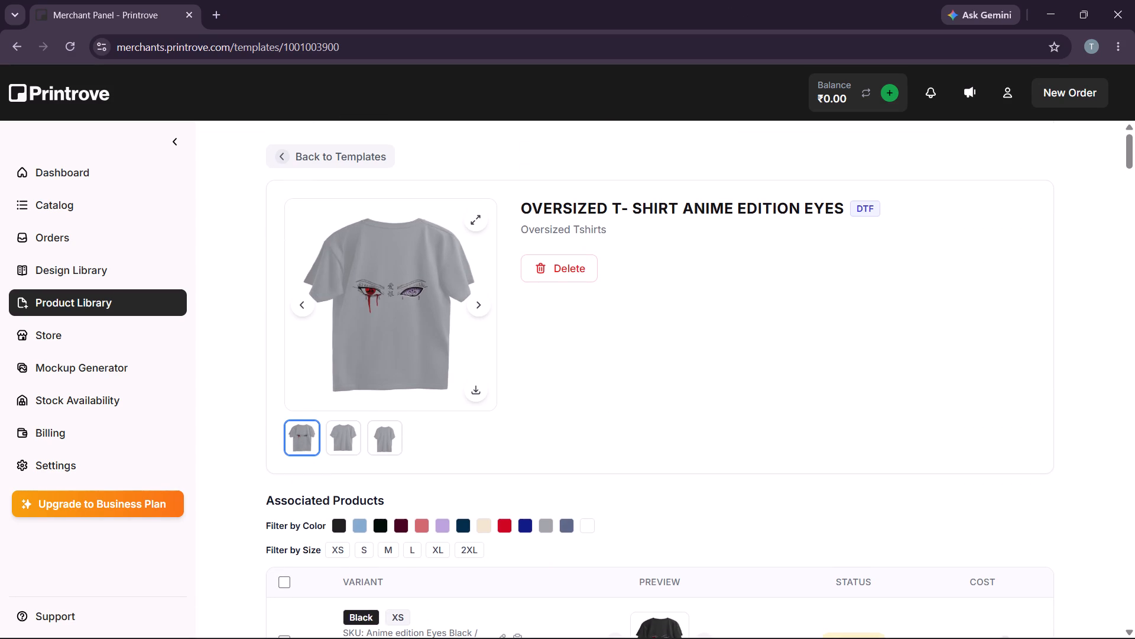
{"action": "scroll", "coordinate": [498, 357], "scroll_direction": "down", "scroll_amount": 2}
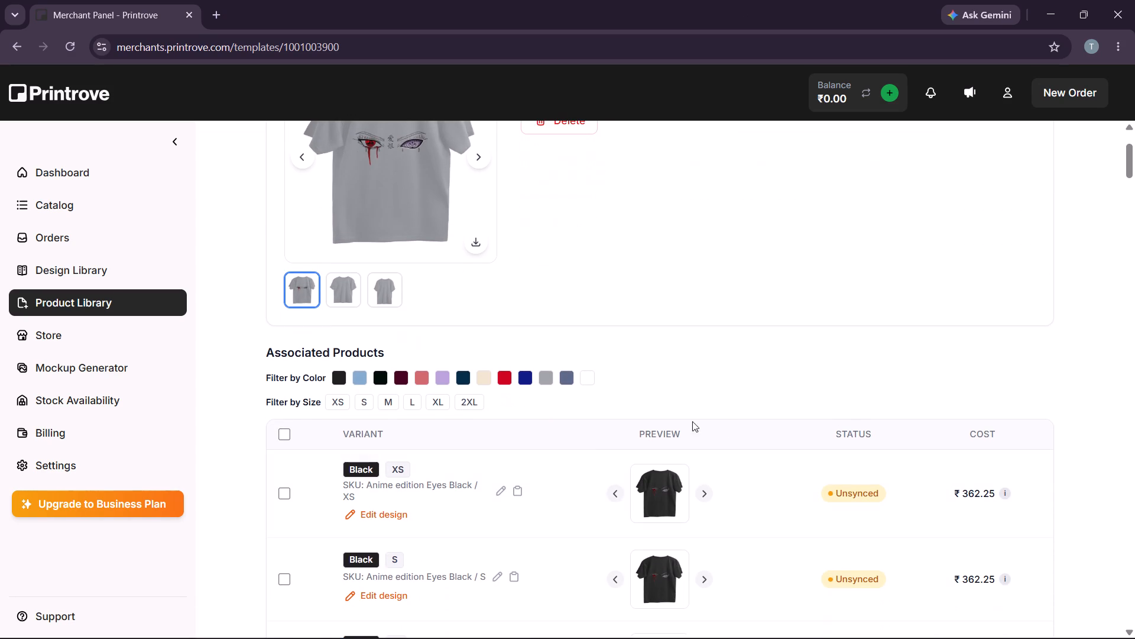
{"action": "left_click", "coordinate": [584, 380]}
{"action": "left_click", "coordinate": [560, 388]}
{"action": "left_click", "coordinate": [565, 380]}
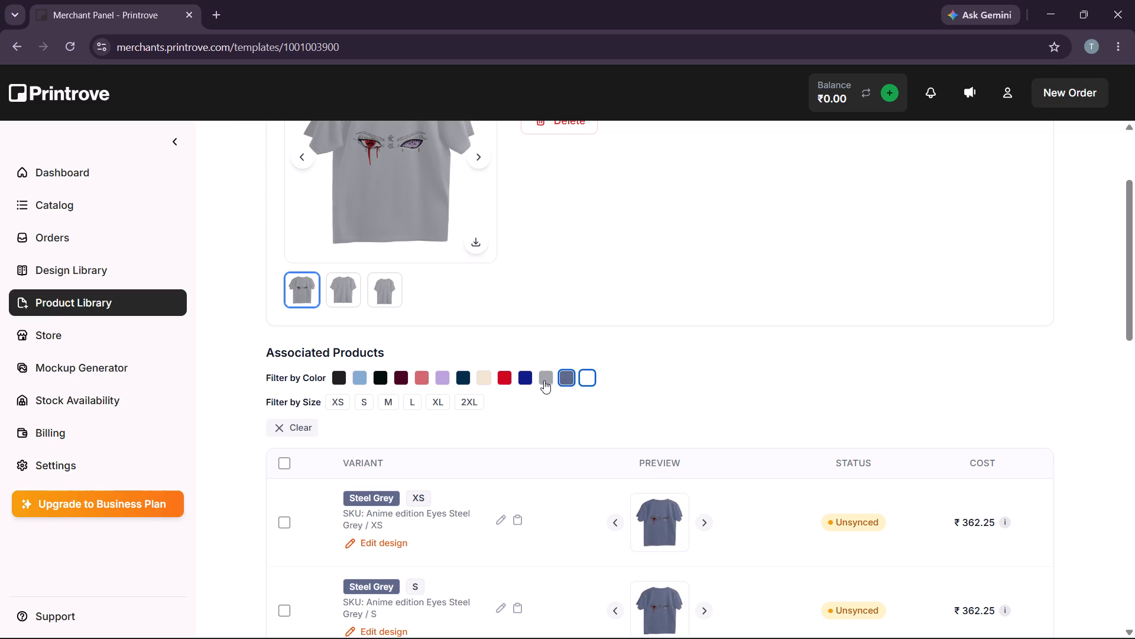
{"action": "left_click", "coordinate": [543, 380]}
{"action": "left_click", "coordinate": [518, 380]}
{"action": "left_click", "coordinate": [497, 376]}
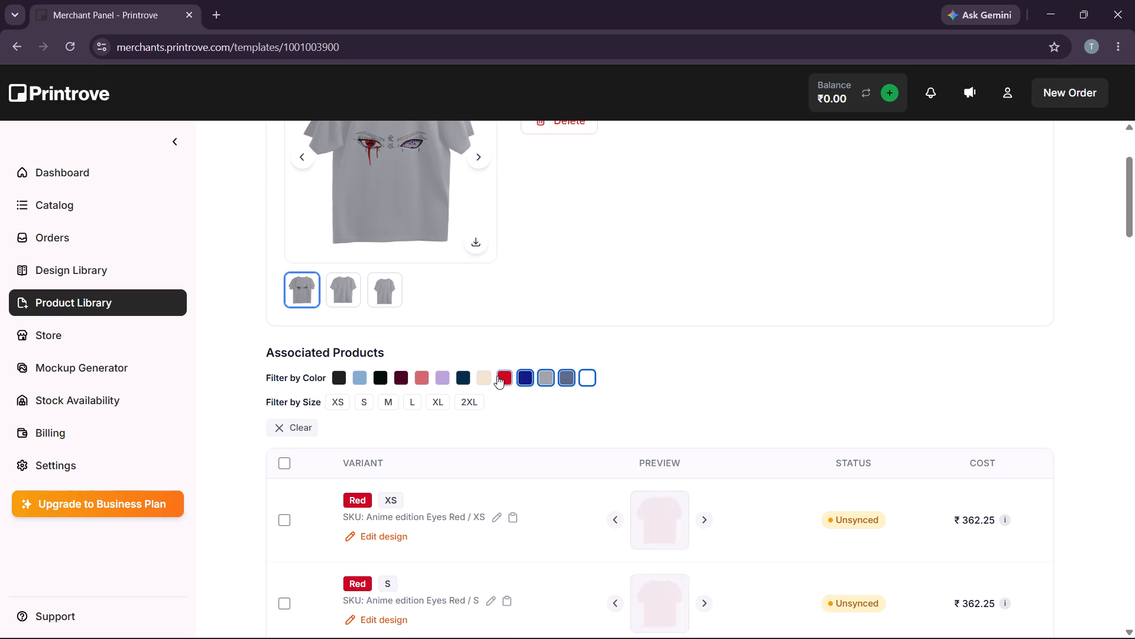
{"action": "left_click", "coordinate": [478, 375]}
{"action": "left_click", "coordinate": [462, 373]}
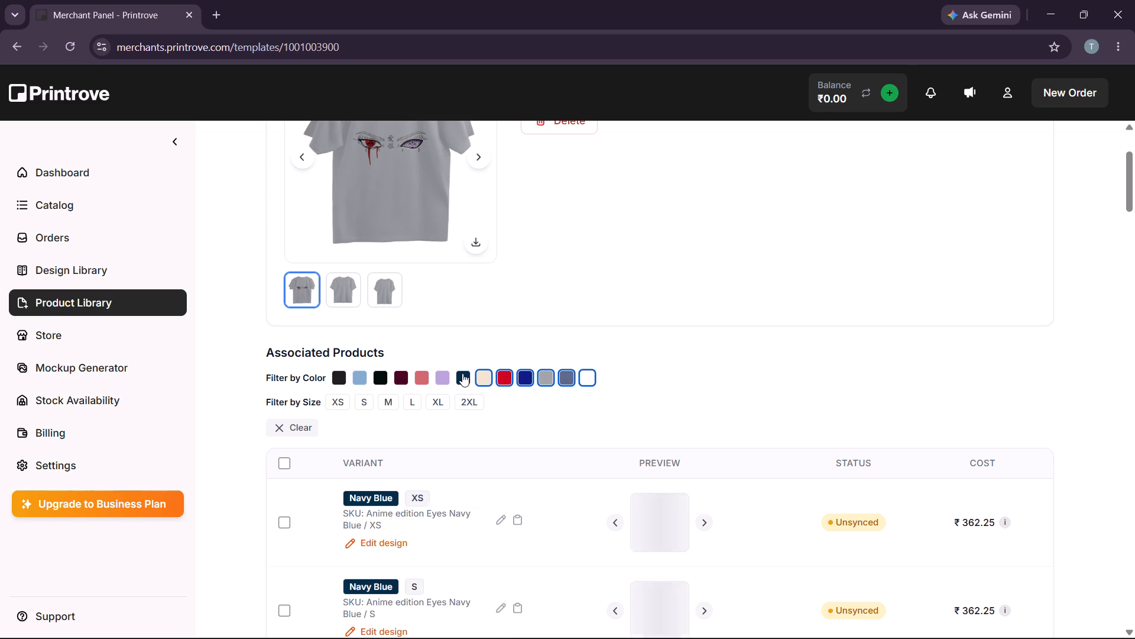
{"action": "left_click", "coordinate": [440, 373]}
{"action": "left_click", "coordinate": [424, 374]}
{"action": "left_click", "coordinate": [412, 375]}
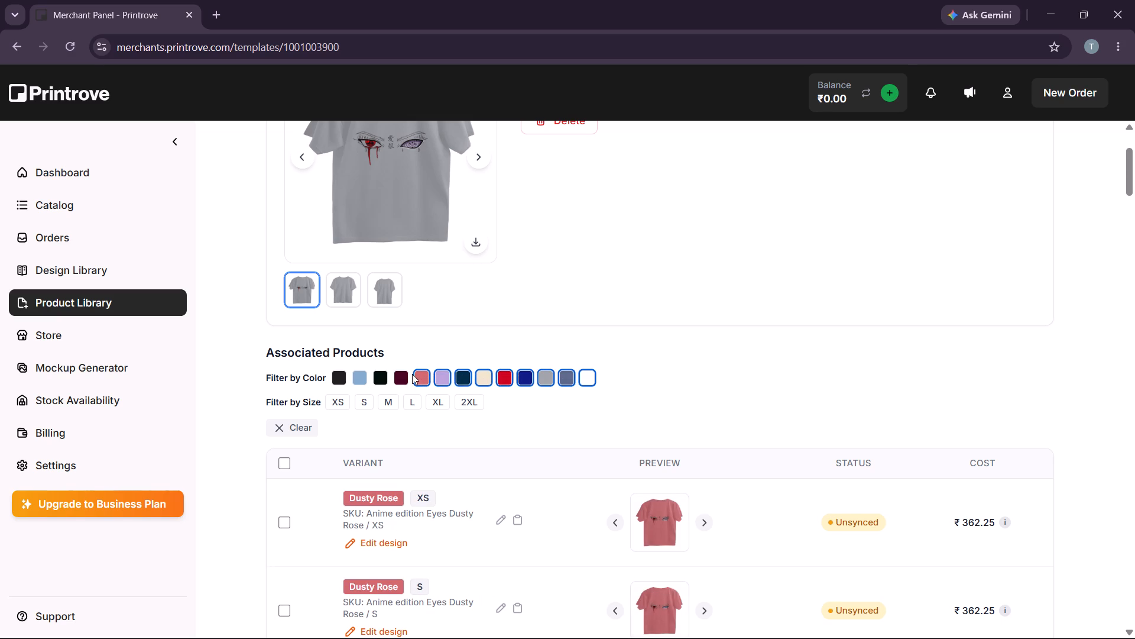
{"action": "left_click", "coordinate": [407, 375]}
{"action": "left_click", "coordinate": [382, 375]}
{"action": "left_click", "coordinate": [362, 377]}
{"action": "left_click", "coordinate": [335, 375]}
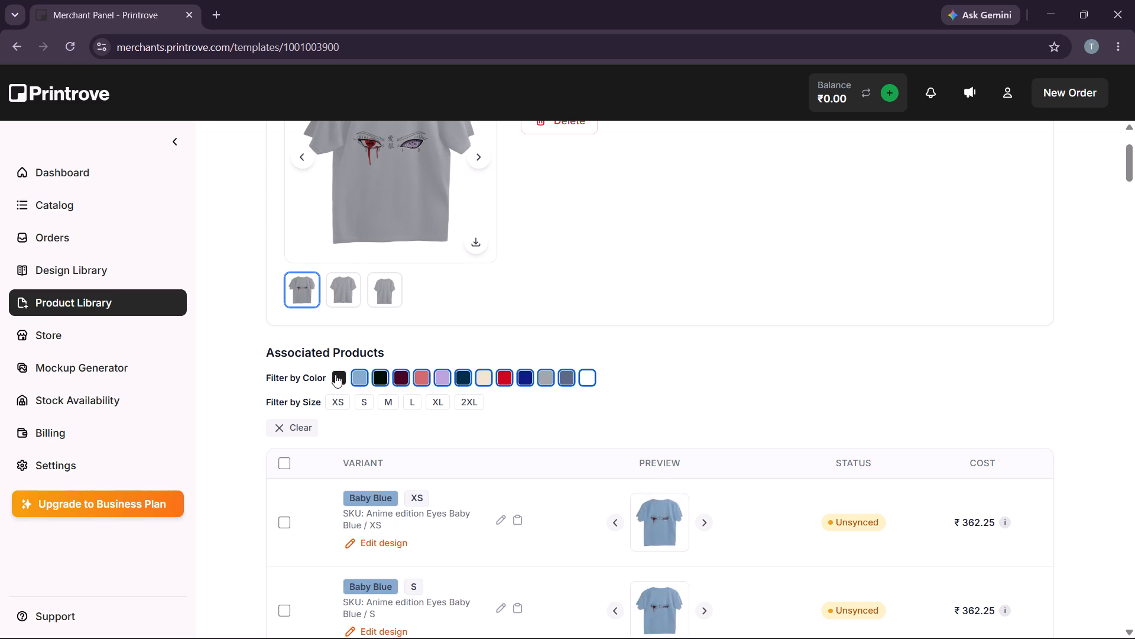
Return to the Product Library and look through the existing T-shirts under All Products.
{"action": "scroll", "coordinate": [735, 446], "scroll_direction": "up", "scroll_amount": 3}
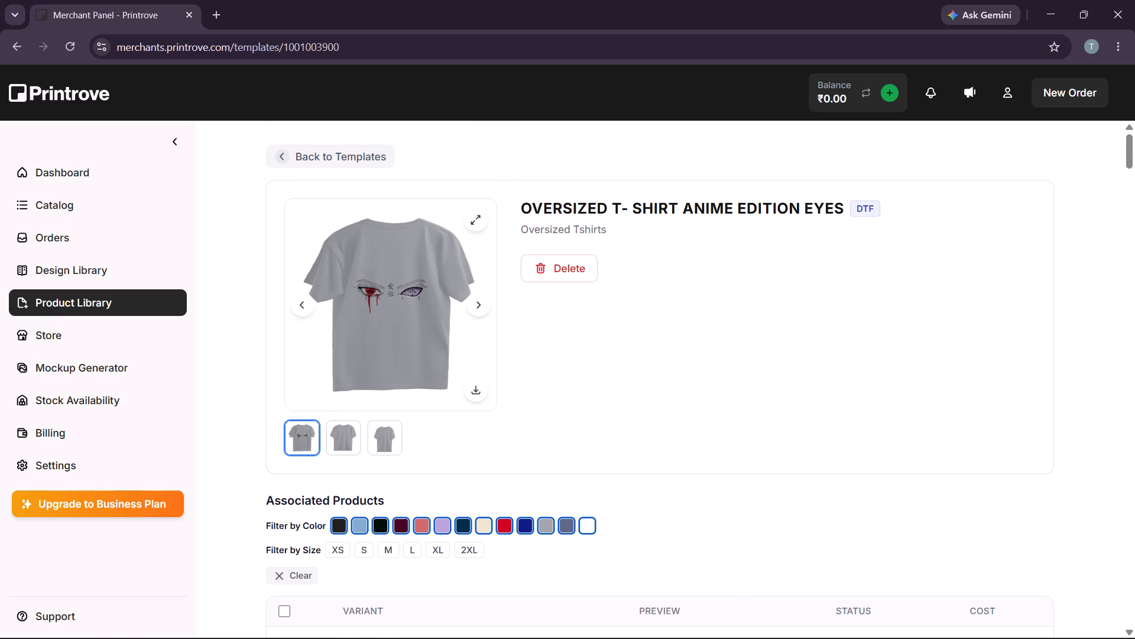
{"action": "left_click", "coordinate": [286, 157]}
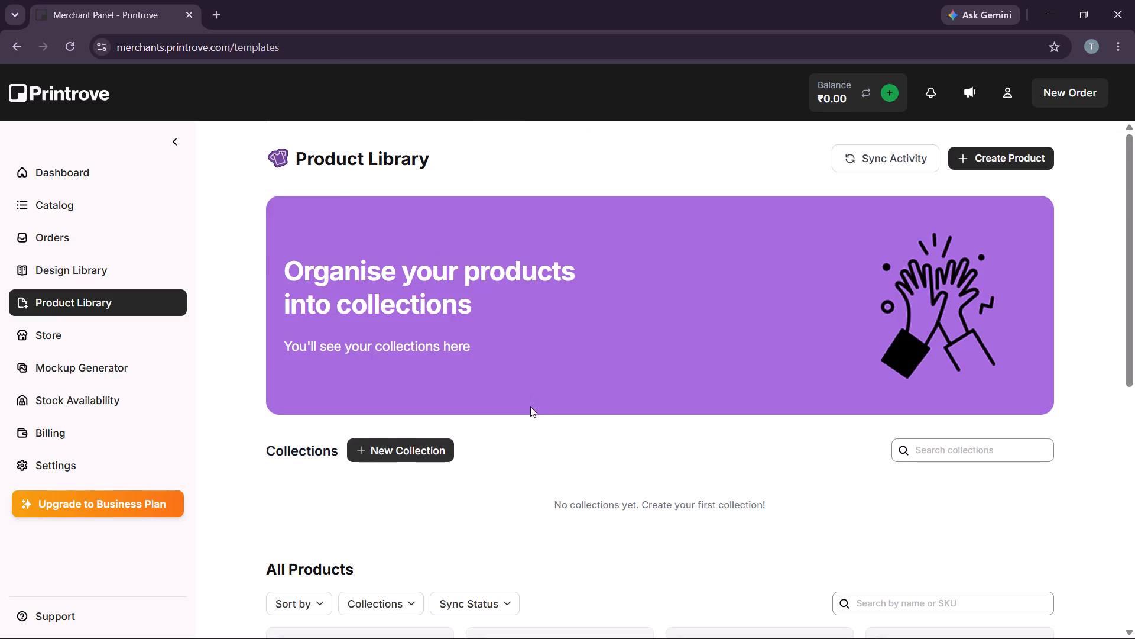
{"action": "scroll", "coordinate": [531, 408], "scroll_direction": "down", "scroll_amount": 8}
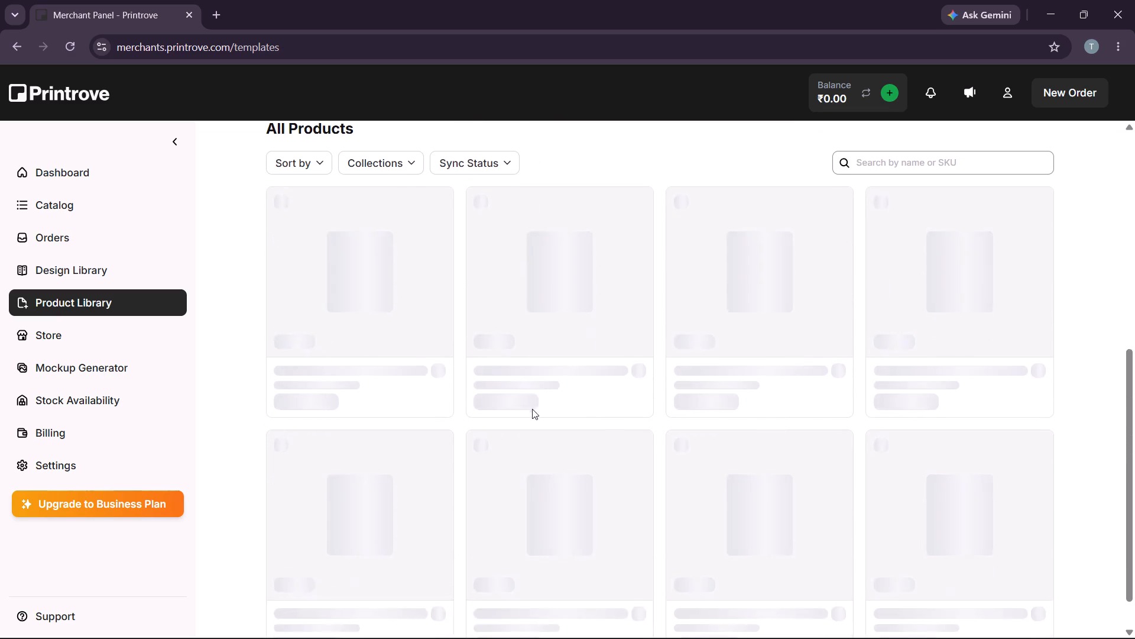
{"action": "scroll", "coordinate": [532, 409], "scroll_direction": "down", "scroll_amount": 7}
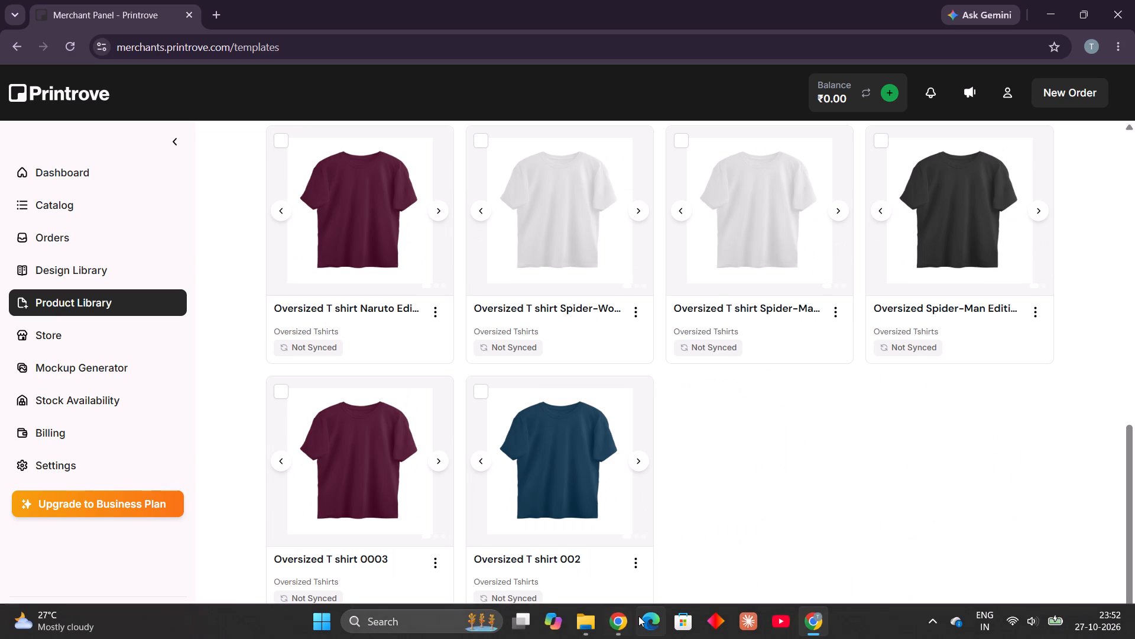
Switch to the Canva home page, expand the Continue designing list and look through the page for existing designs.
{"action": "left_click", "coordinate": [614, 625]}
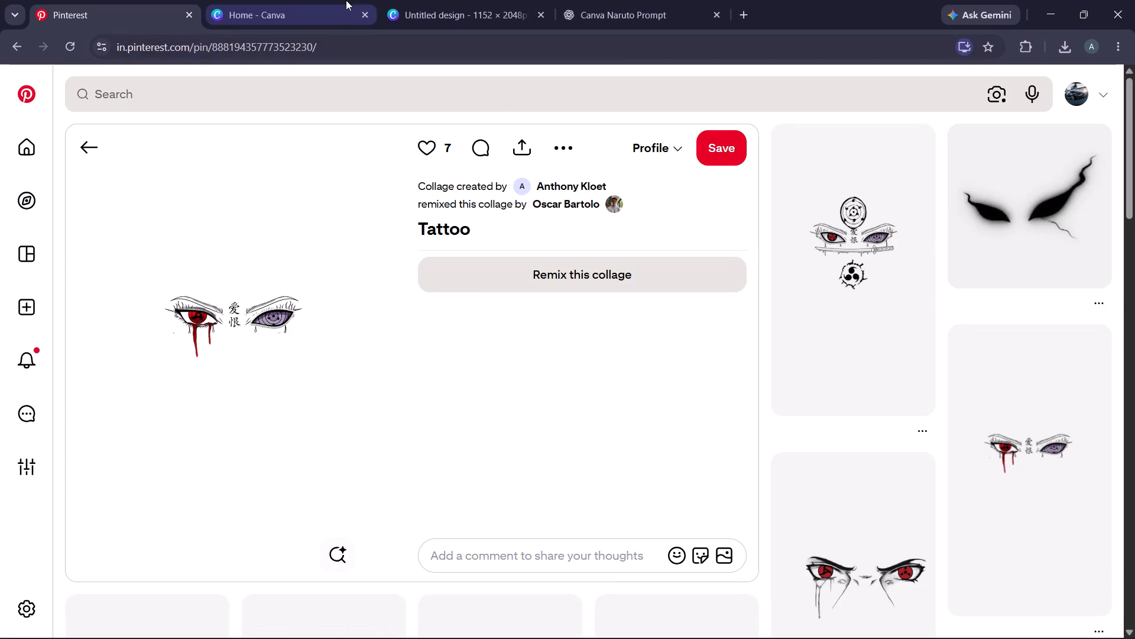
{"action": "left_click", "coordinate": [345, 0]}
{"action": "scroll", "coordinate": [642, 384], "scroll_direction": "down", "scroll_amount": 3}
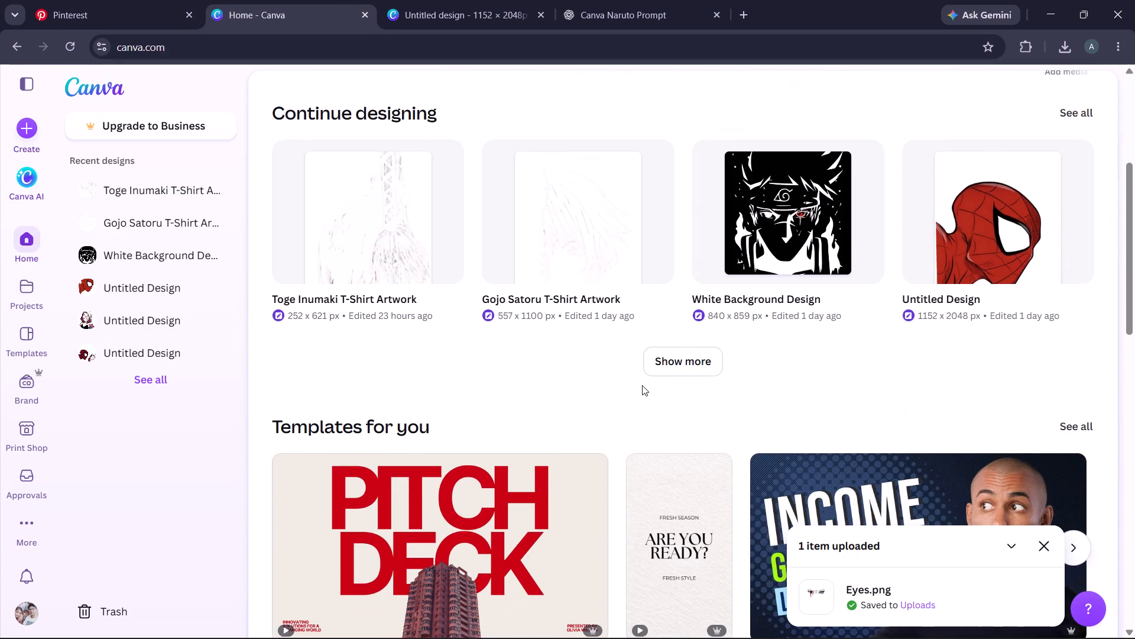
{"action": "scroll", "coordinate": [642, 385], "scroll_direction": "up", "scroll_amount": 2}
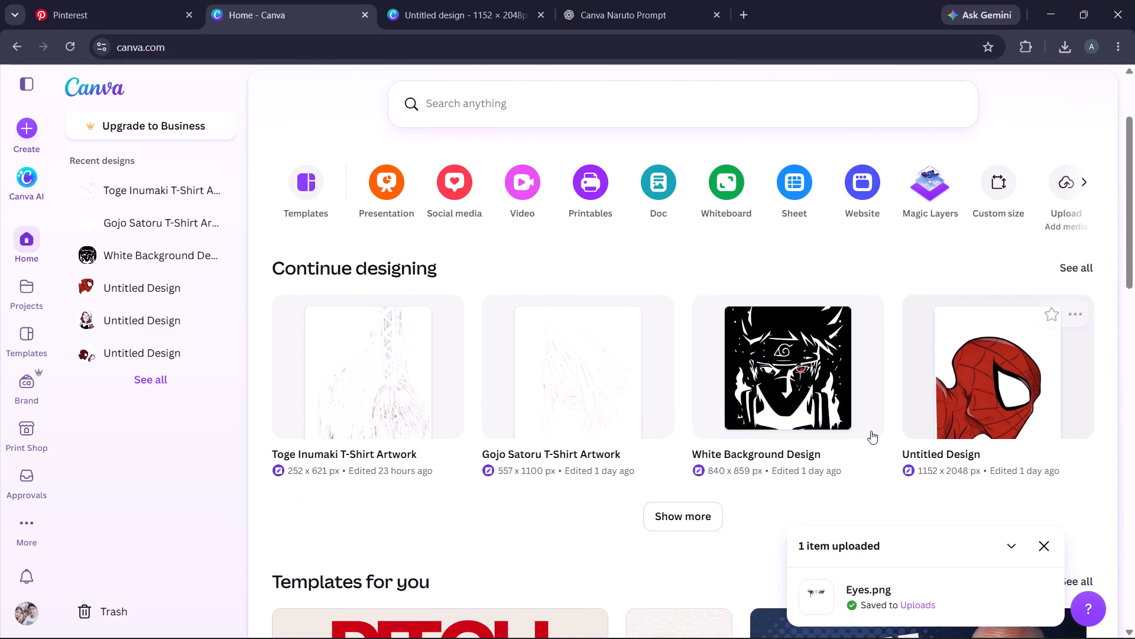
{"action": "left_click", "coordinate": [690, 524]}
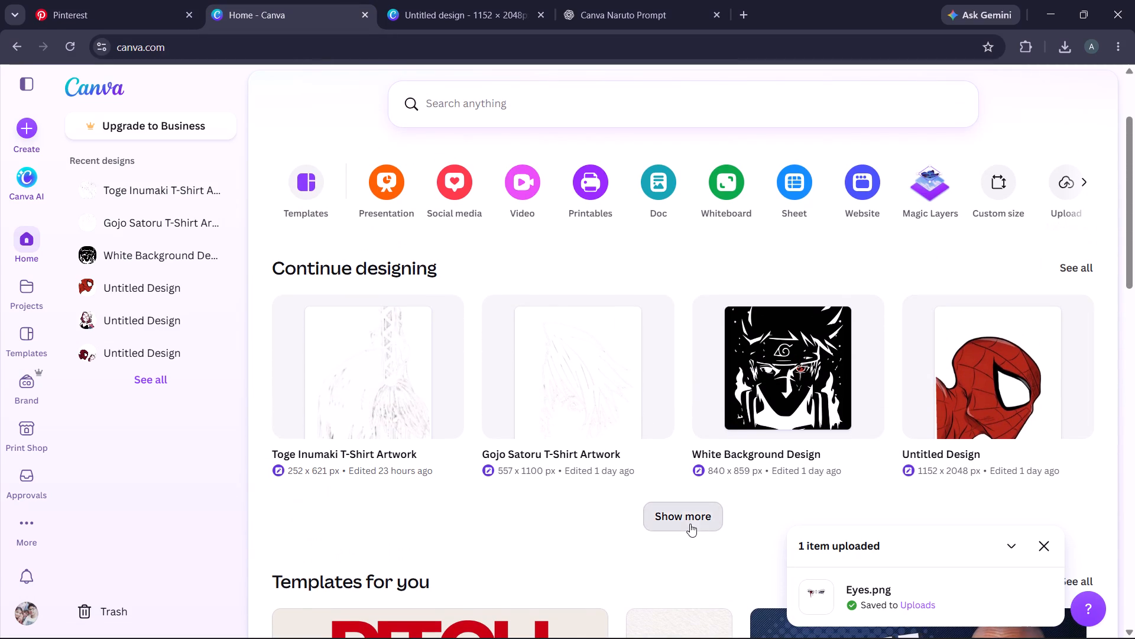
{"action": "scroll", "coordinate": [690, 524], "scroll_direction": "down", "scroll_amount": 8}
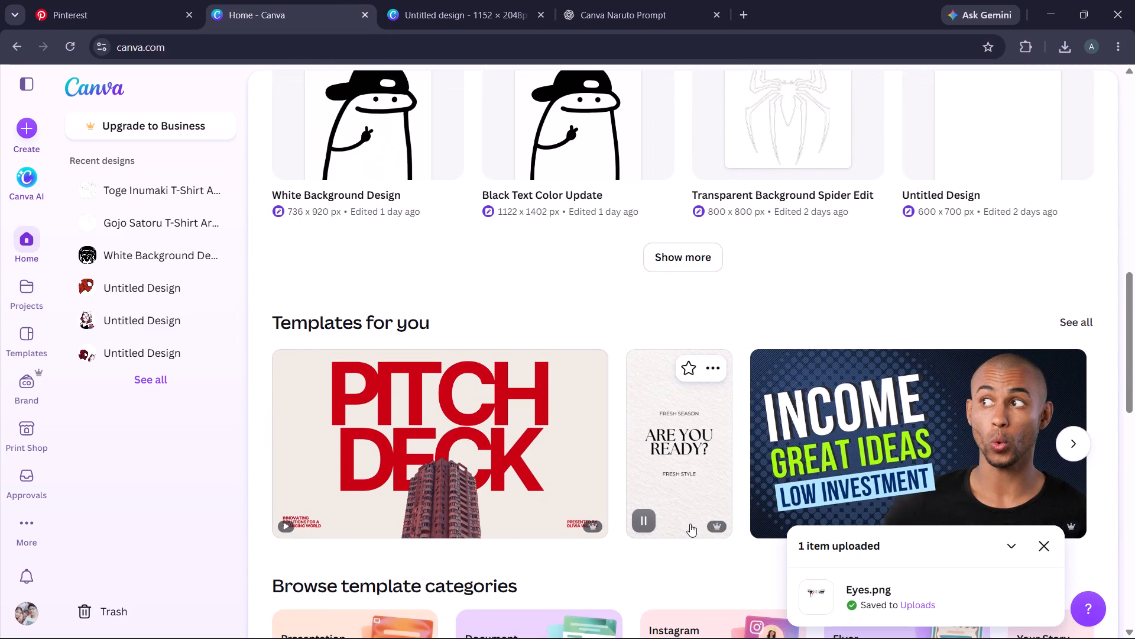
{"action": "scroll", "coordinate": [690, 524], "scroll_direction": "down", "scroll_amount": 3}
{"action": "scroll", "coordinate": [644, 580], "scroll_direction": "down", "scroll_amount": 4}
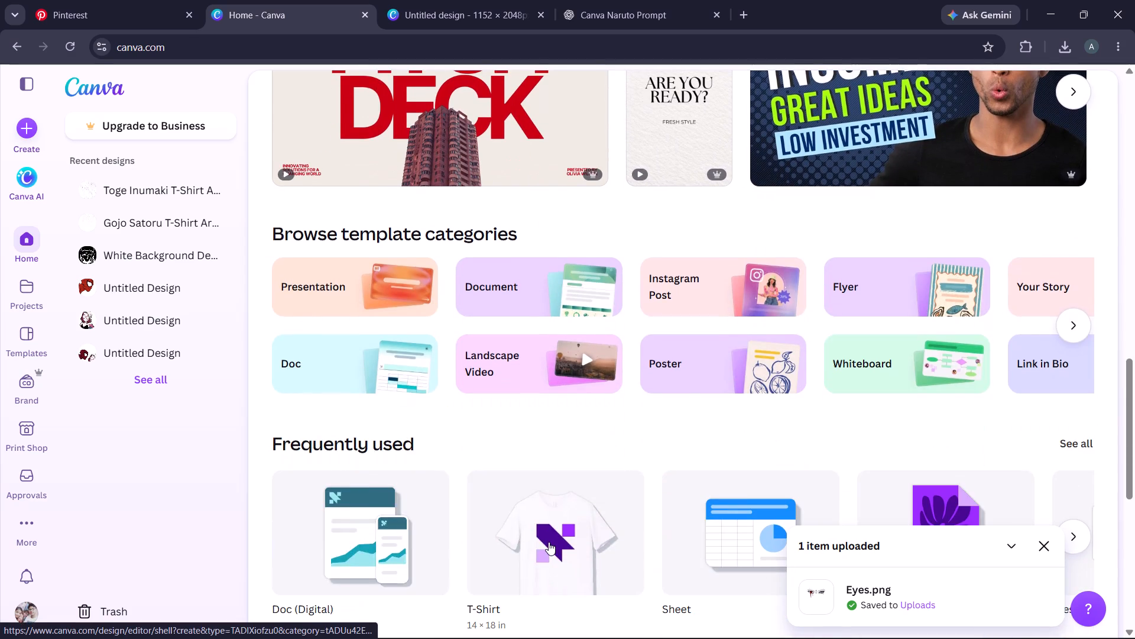
{"action": "scroll", "coordinate": [549, 542], "scroll_direction": "down", "scroll_amount": 6}
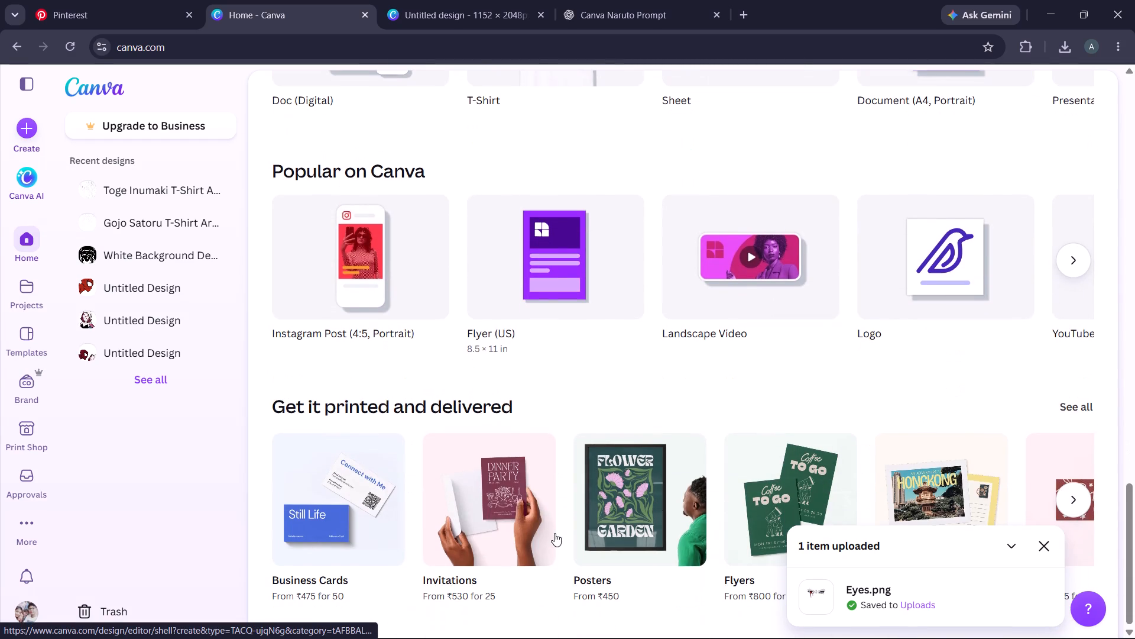
{"action": "scroll", "coordinate": [554, 533], "scroll_direction": "down", "scroll_amount": 4}
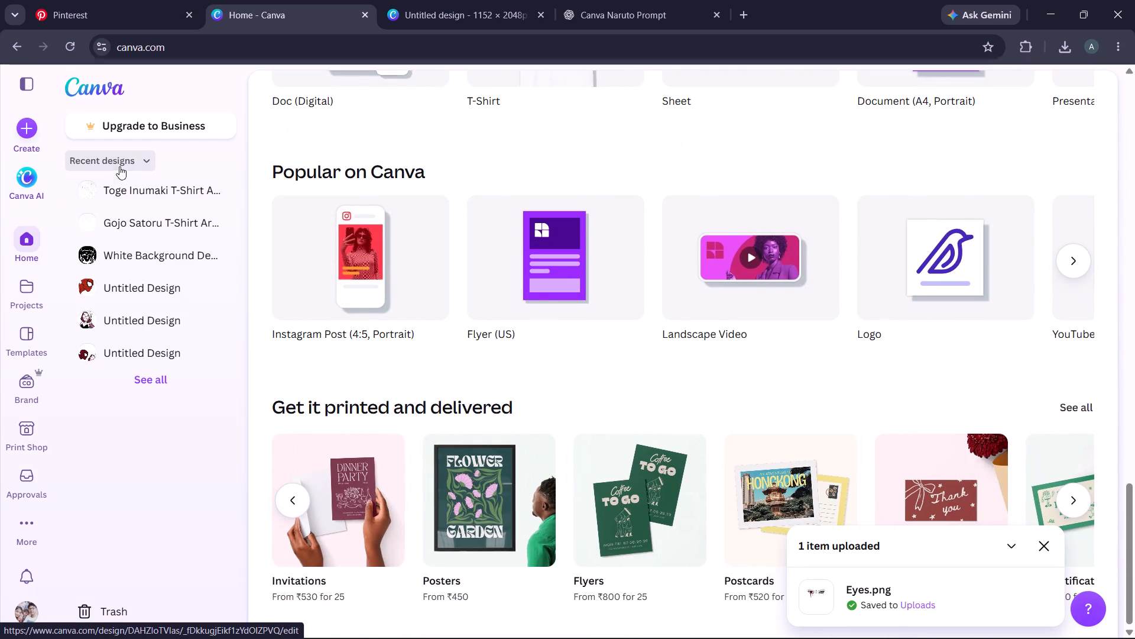
{"action": "scroll", "coordinate": [329, 340], "scroll_direction": "down", "scroll_amount": 7}
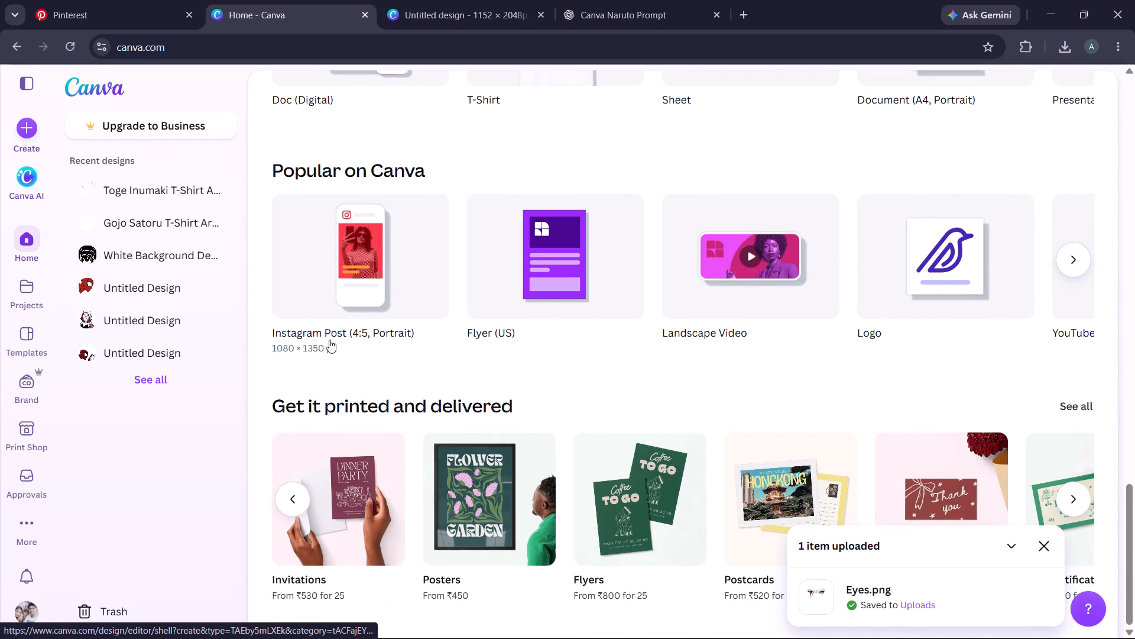
{"action": "scroll", "coordinate": [329, 340], "scroll_direction": "up", "scroll_amount": 11}
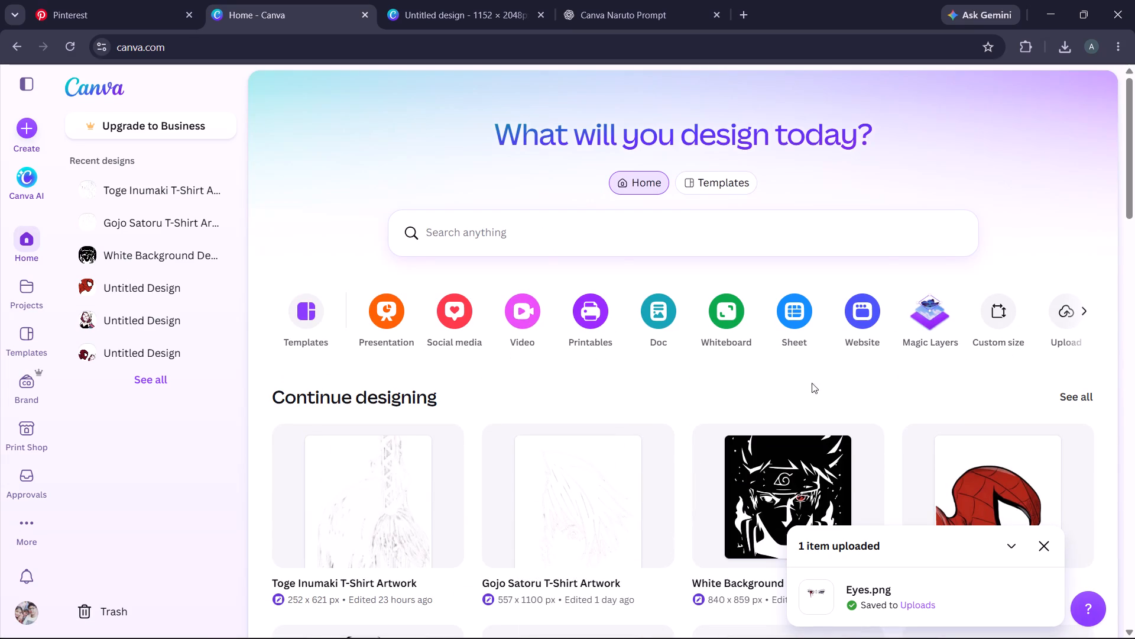
Open the Canva projects page and look through the recent items, folders and designs.
{"action": "left_click", "coordinate": [26, 295]}
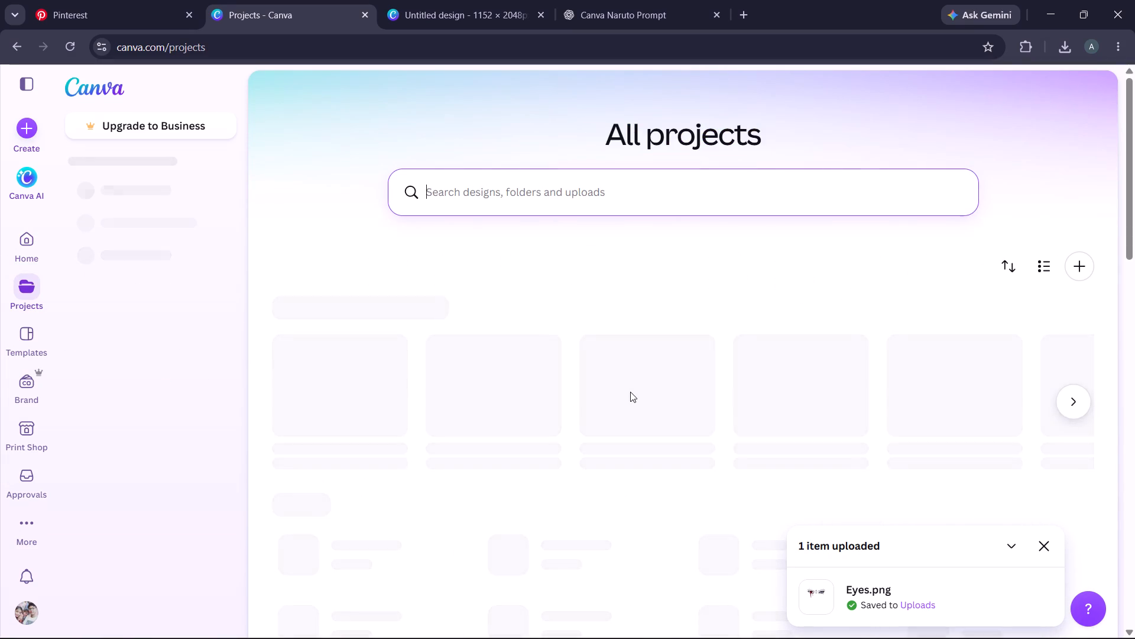
{"action": "scroll", "coordinate": [630, 392], "scroll_direction": "down", "scroll_amount": 1}
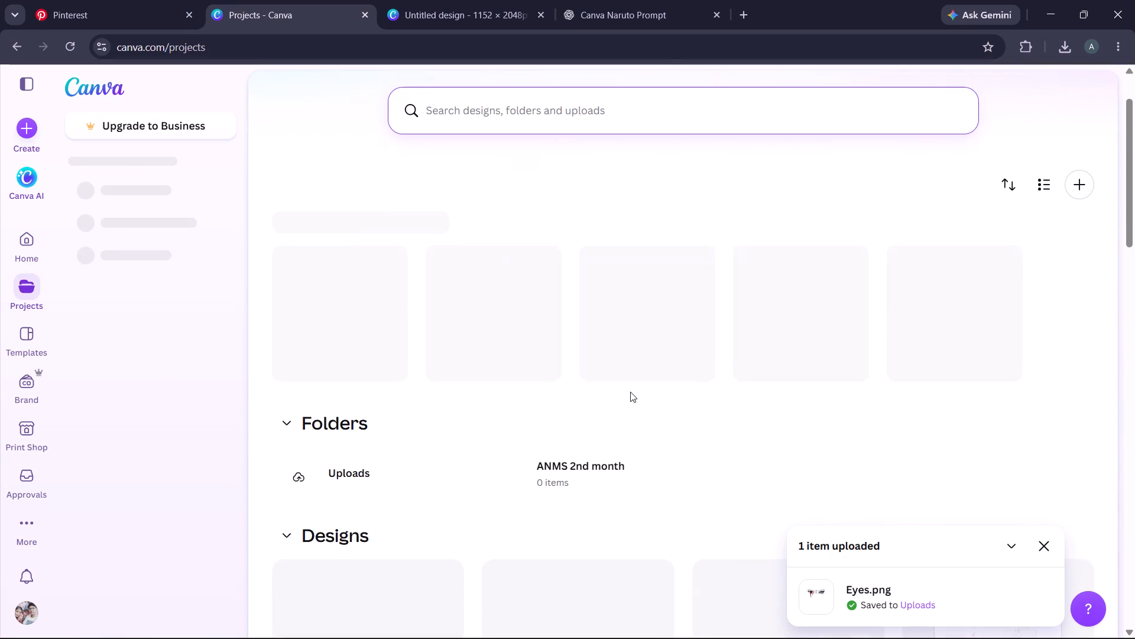
{"action": "scroll", "coordinate": [630, 392], "scroll_direction": "down", "scroll_amount": 1}
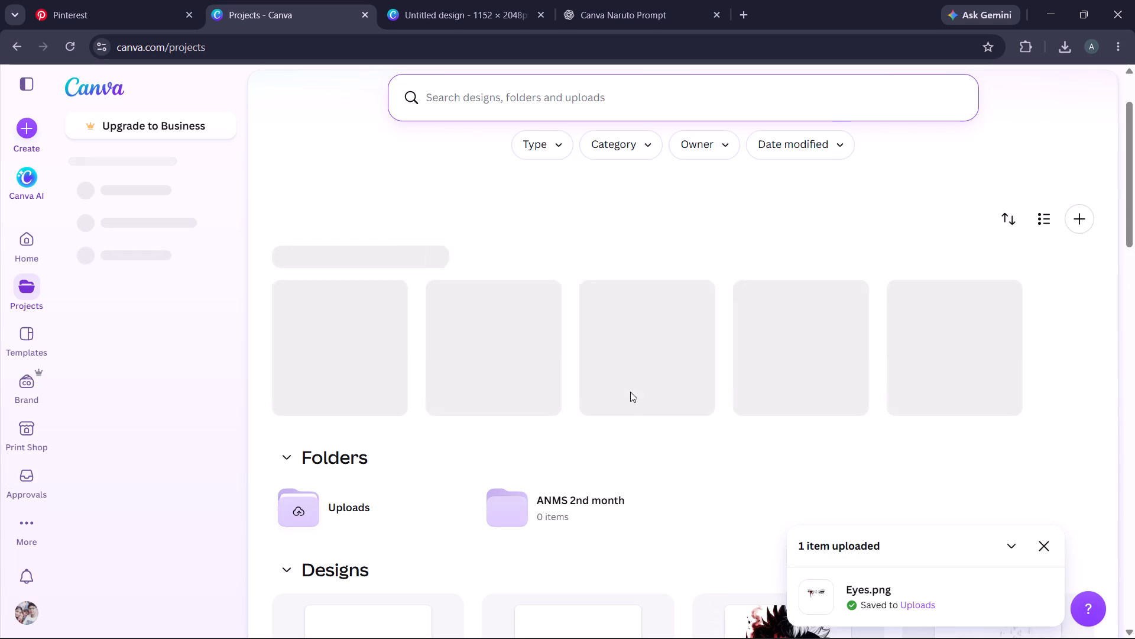
{"action": "scroll", "coordinate": [630, 392], "scroll_direction": "down", "scroll_amount": 4}
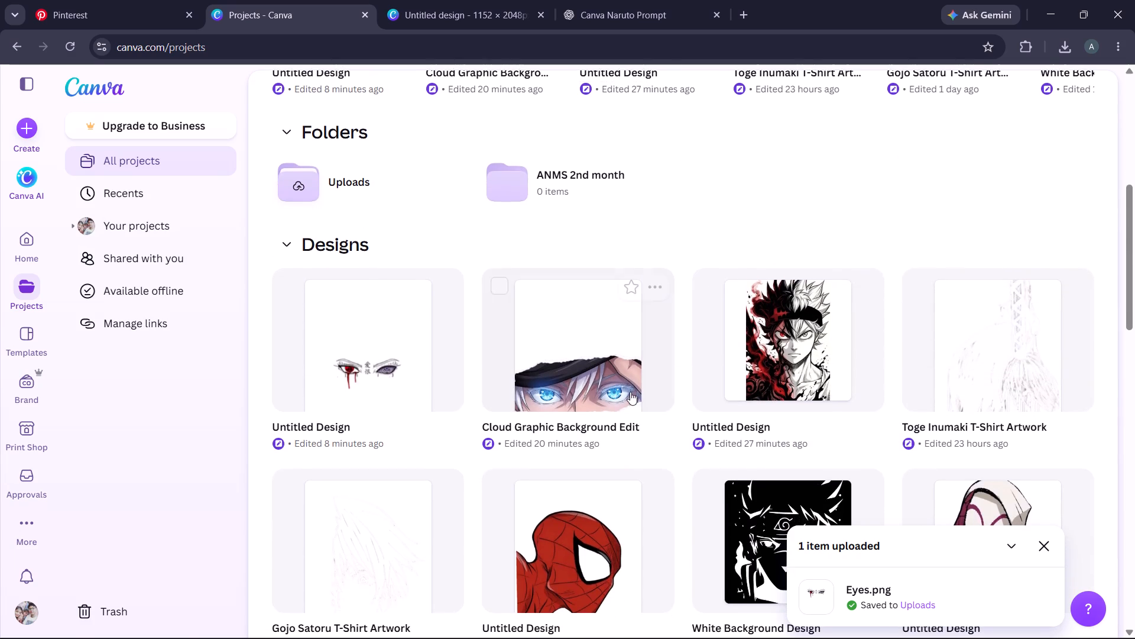
{"action": "scroll", "coordinate": [625, 392], "scroll_direction": "up", "scroll_amount": 1}
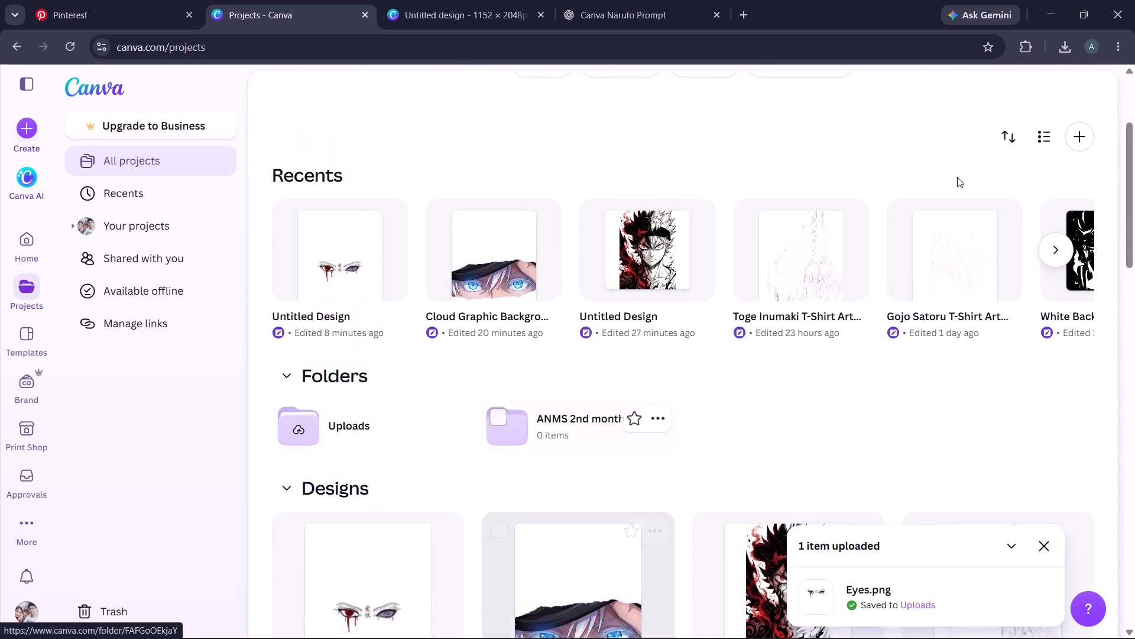
Look through the full Designs list on the Canva projects page for the product records and profit tracker.
{"action": "scroll", "coordinate": [922, 296], "scroll_direction": "down", "scroll_amount": 5}
{"action": "scroll", "coordinate": [709, 418], "scroll_direction": "down", "scroll_amount": 9}
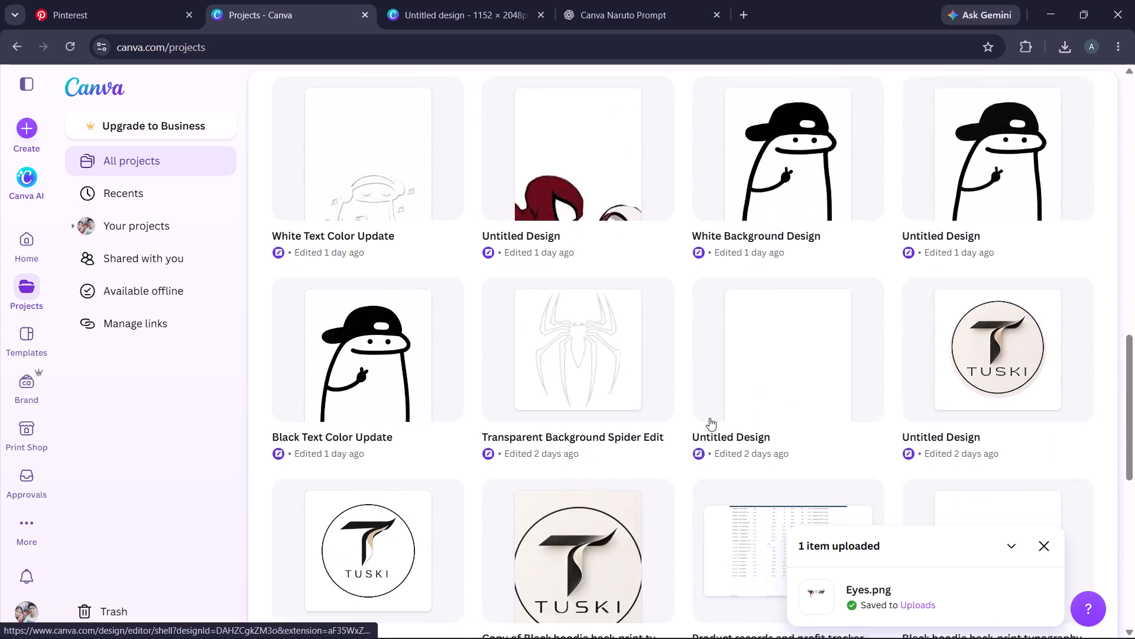
{"action": "scroll", "coordinate": [709, 418], "scroll_direction": "down", "scroll_amount": 8}
{"action": "scroll", "coordinate": [709, 418], "scroll_direction": "up", "scroll_amount": 1}
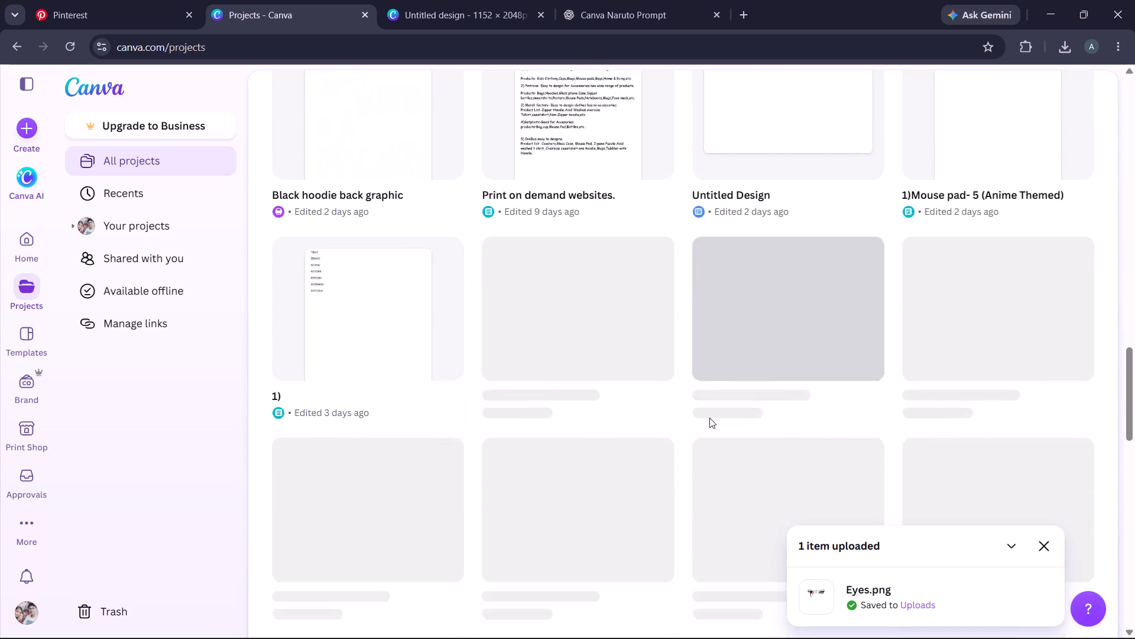
{"action": "scroll", "coordinate": [709, 418], "scroll_direction": "up", "scroll_amount": 1}
{"action": "scroll", "coordinate": [709, 418], "scroll_direction": "down", "scroll_amount": 4}
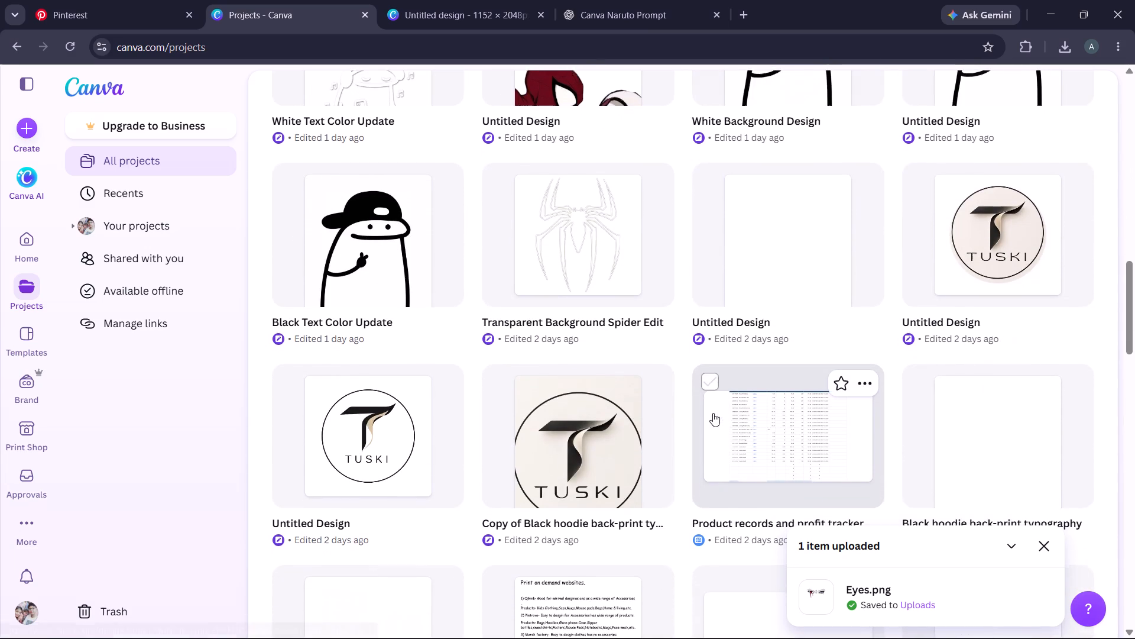
{"action": "scroll", "coordinate": [713, 413], "scroll_direction": "down", "scroll_amount": 1}
{"action": "scroll", "coordinate": [843, 370], "scroll_direction": "down", "scroll_amount": 3}
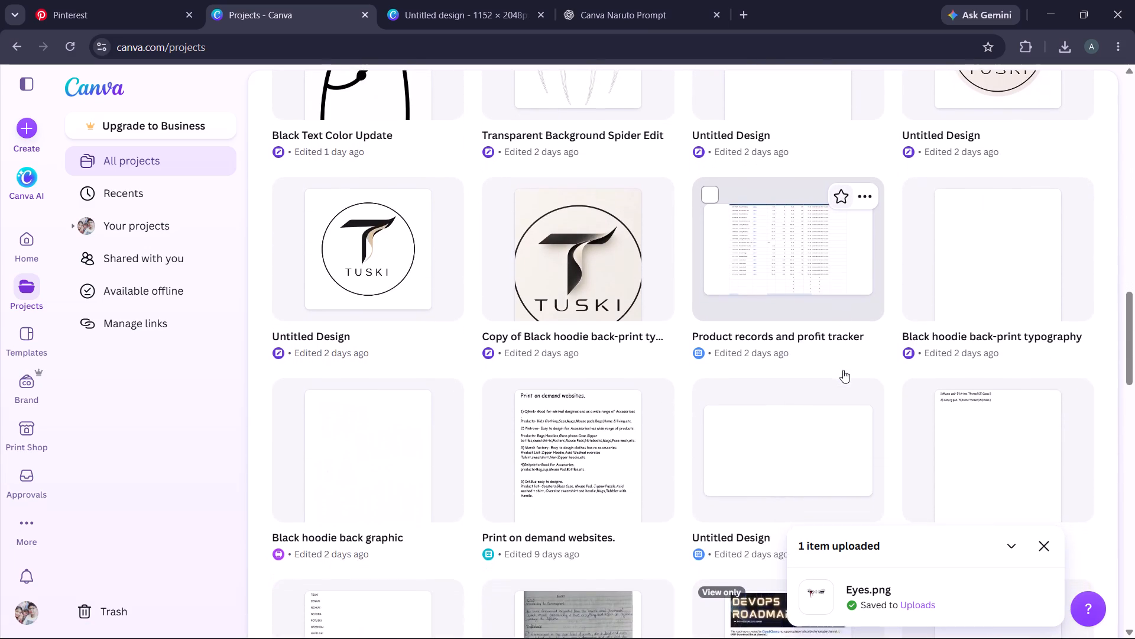
{"action": "scroll", "coordinate": [843, 370], "scroll_direction": "down", "scroll_amount": 1}
{"action": "scroll", "coordinate": [758, 417], "scroll_direction": "up", "scroll_amount": 6}
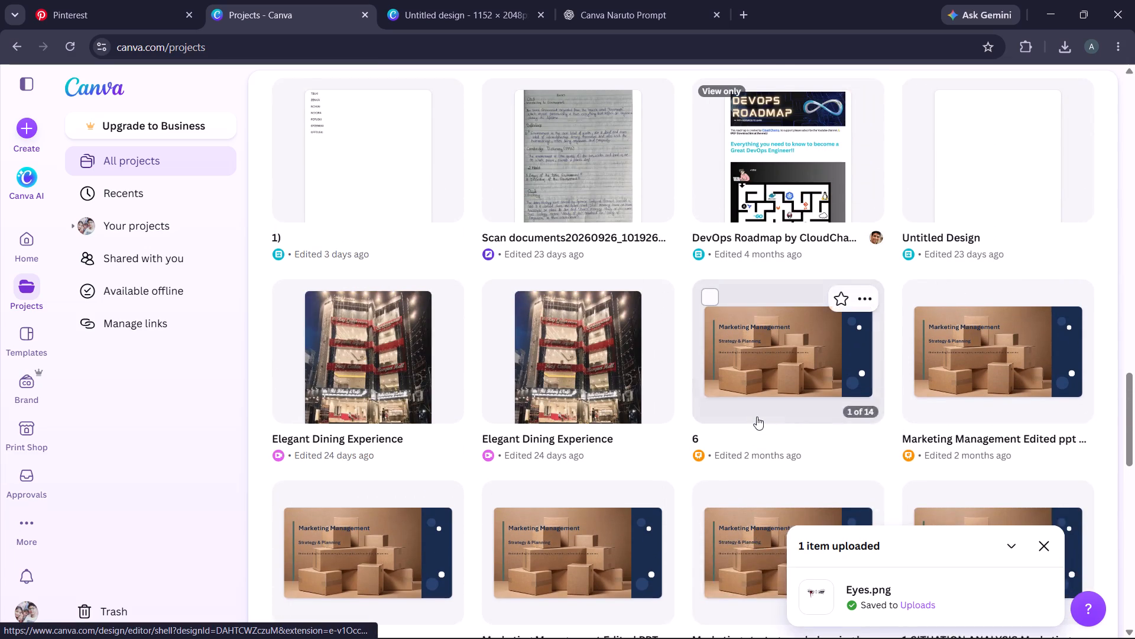
{"action": "scroll", "coordinate": [757, 417], "scroll_direction": "up", "scroll_amount": 6}
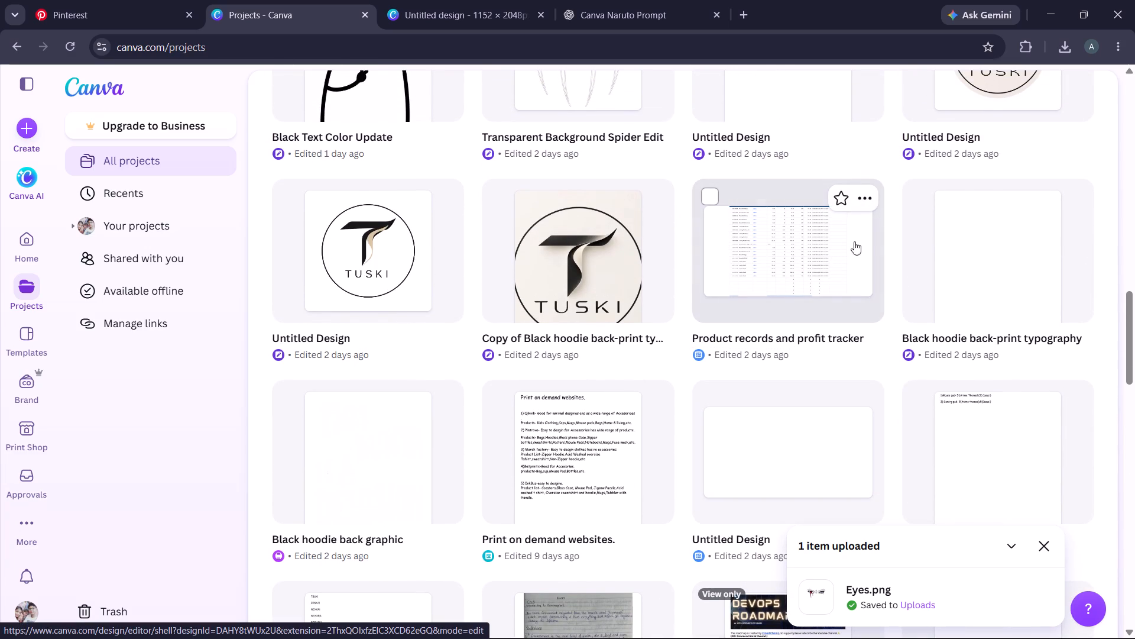
Star the "Product records and profit tracker" design.
{"action": "left_click", "coordinate": [866, 188]}
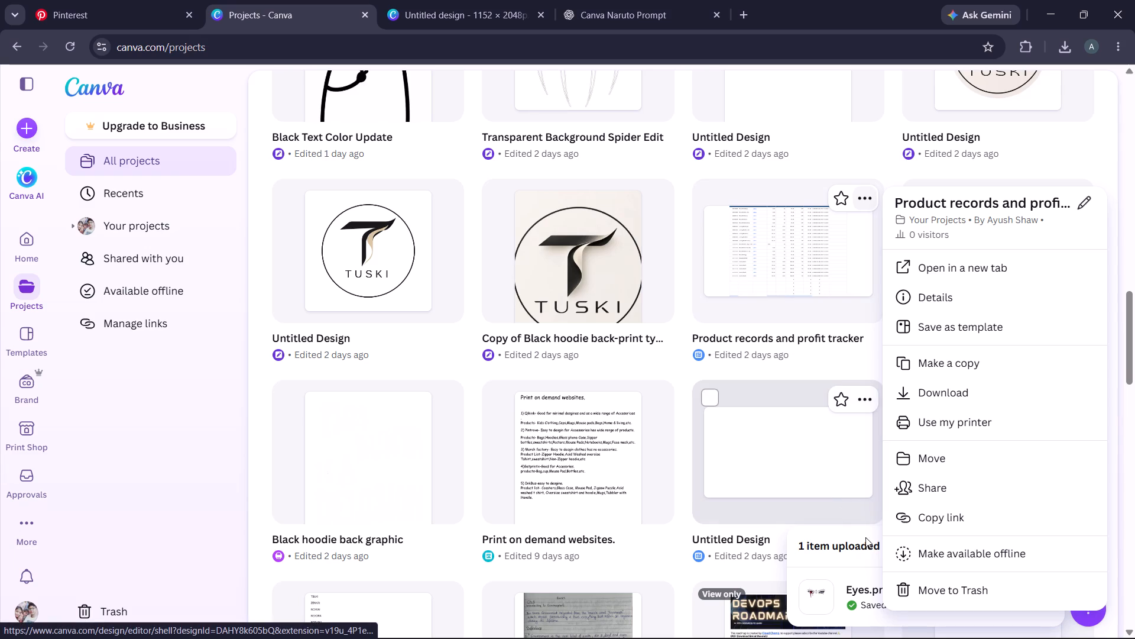
{"action": "left_click", "coordinate": [709, 201]}
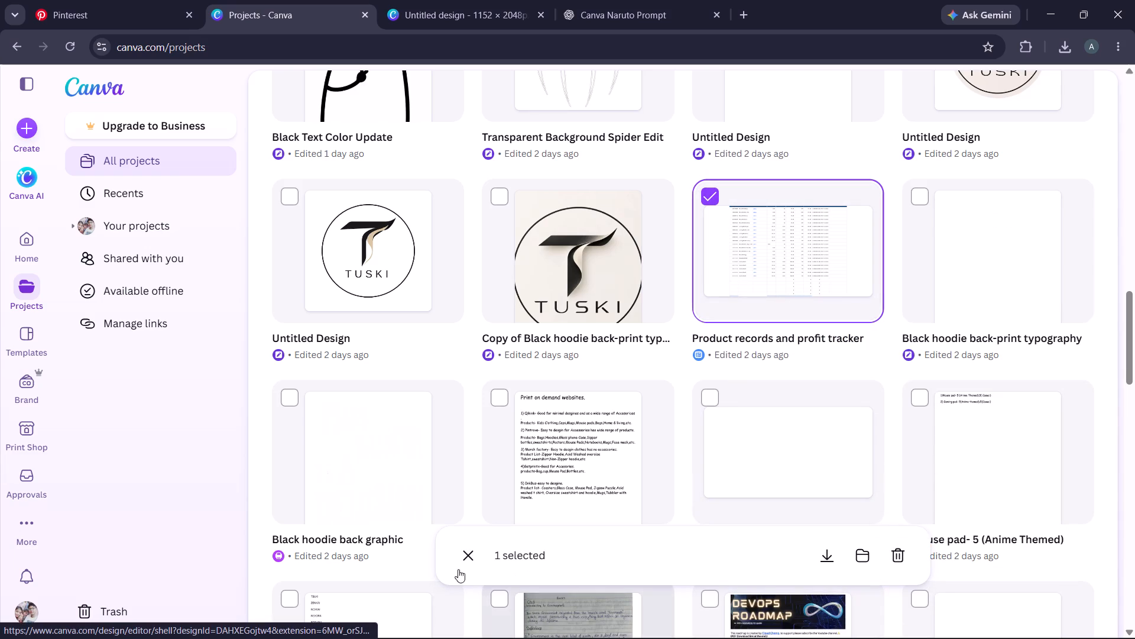
{"action": "left_click", "coordinate": [460, 550]}
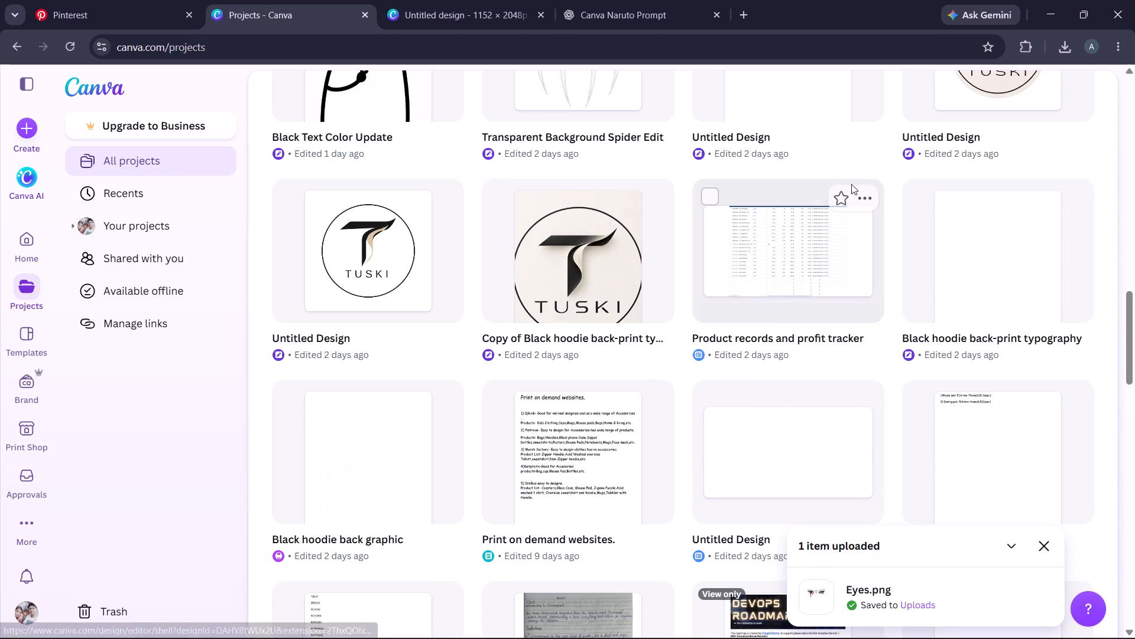
{"action": "left_click", "coordinate": [837, 201]}
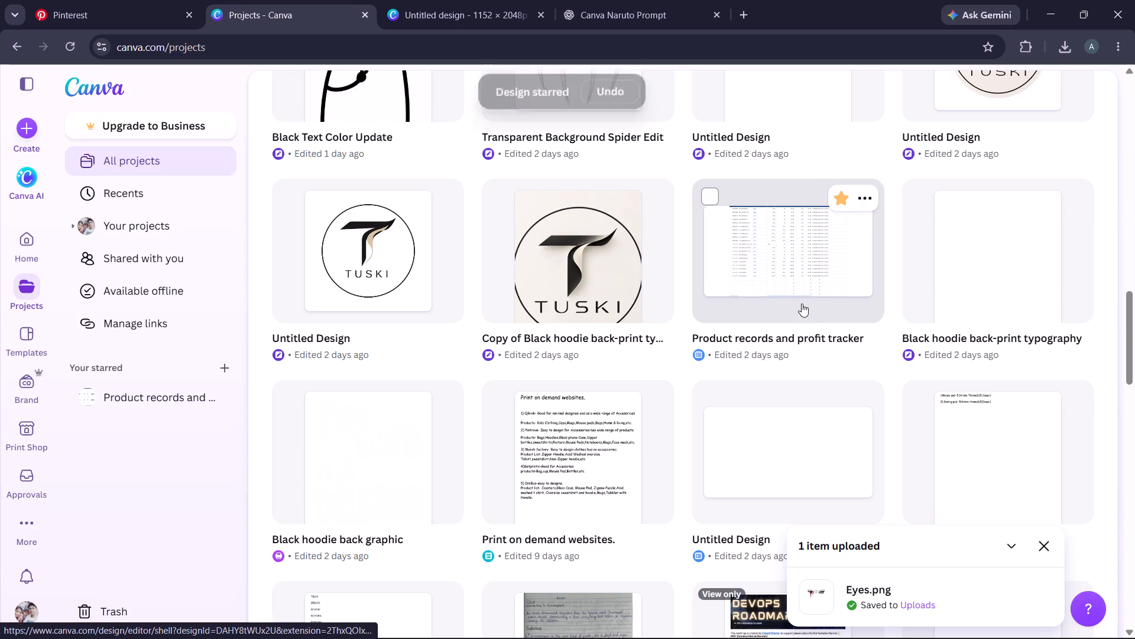
Open the Product records and profit tracker sheet and look over its product rows down to the TOTALS row.
{"action": "left_click", "coordinate": [802, 304]}
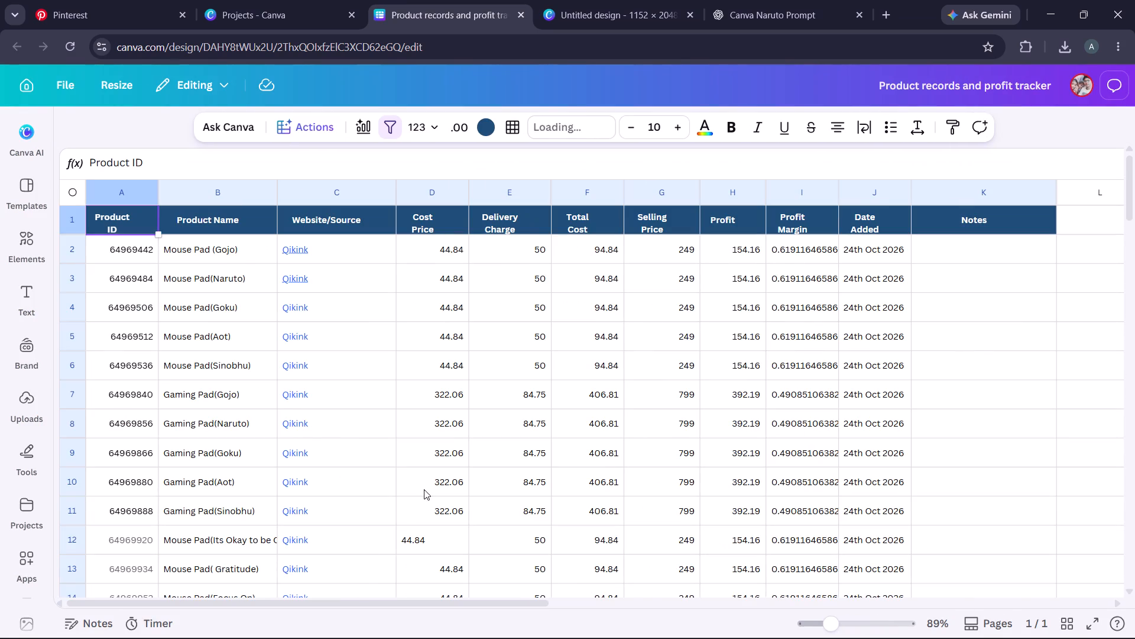
{"action": "scroll", "coordinate": [424, 488], "scroll_direction": "down", "scroll_amount": 6}
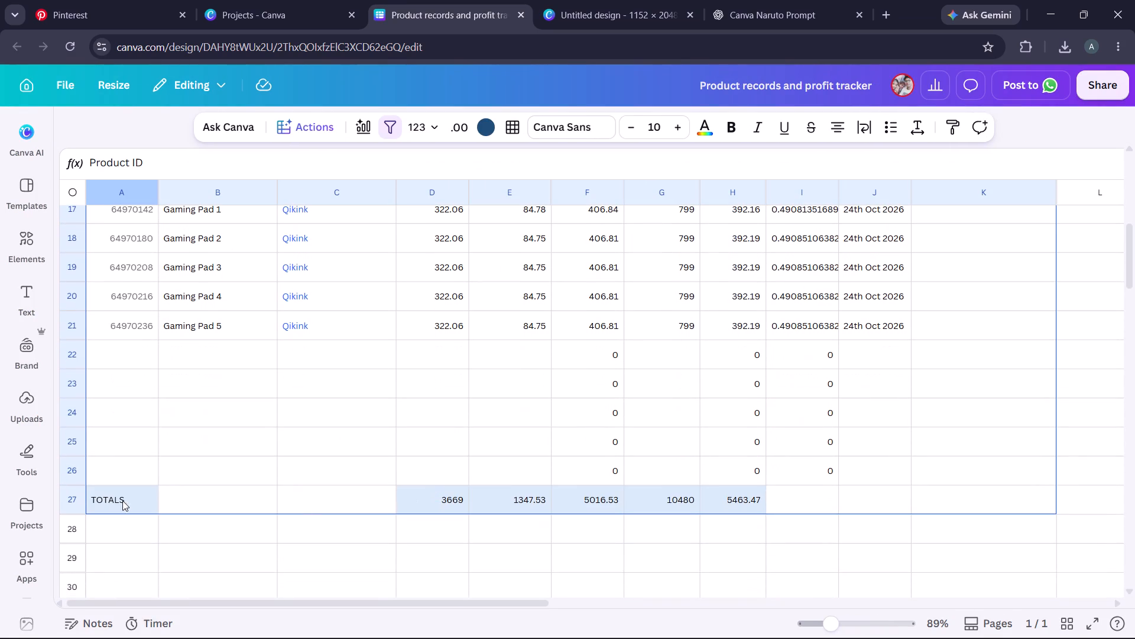
{"action": "scroll", "coordinate": [24, 405], "scroll_direction": "right", "scroll_amount": 1}
{"action": "scroll", "coordinate": [241, 369], "scroll_direction": "right", "scroll_amount": 1}
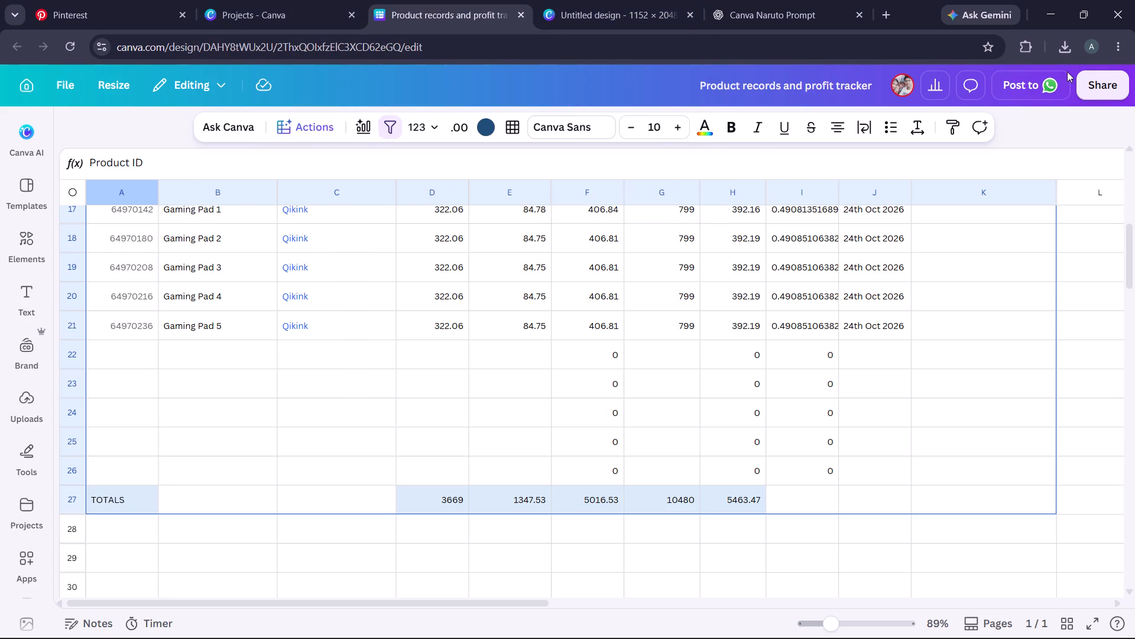
Arrange the Printrove Product Library and the Canva tracker sheet side by side in a two-window split.
{"action": "left_click", "coordinate": [981, 56]}
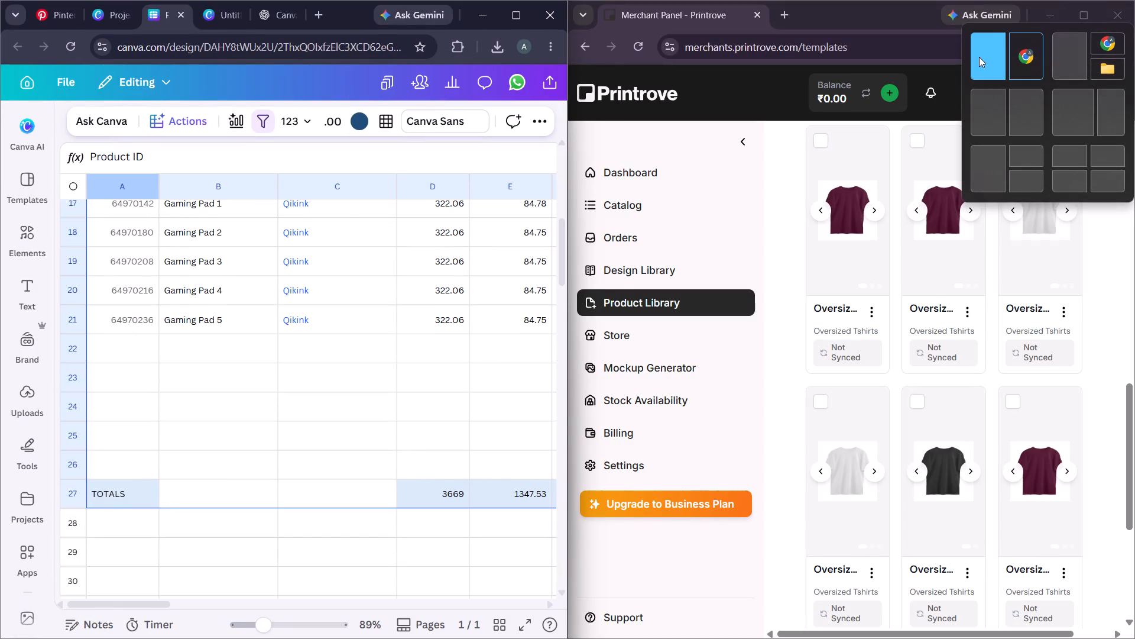
{"action": "left_click", "coordinate": [978, 57]}
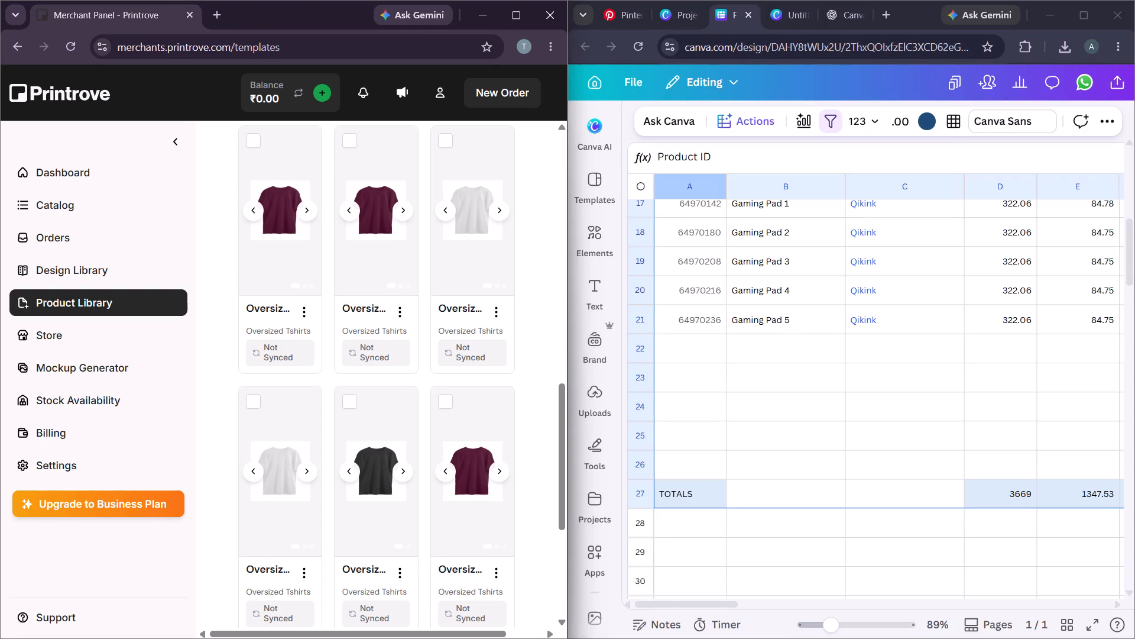
Open the last oversized T-shirt in the Printrove Product Library, the navy one, and view its Associated Products section.
{"action": "scroll", "coordinate": [394, 286], "scroll_direction": "up", "scroll_amount": 3}
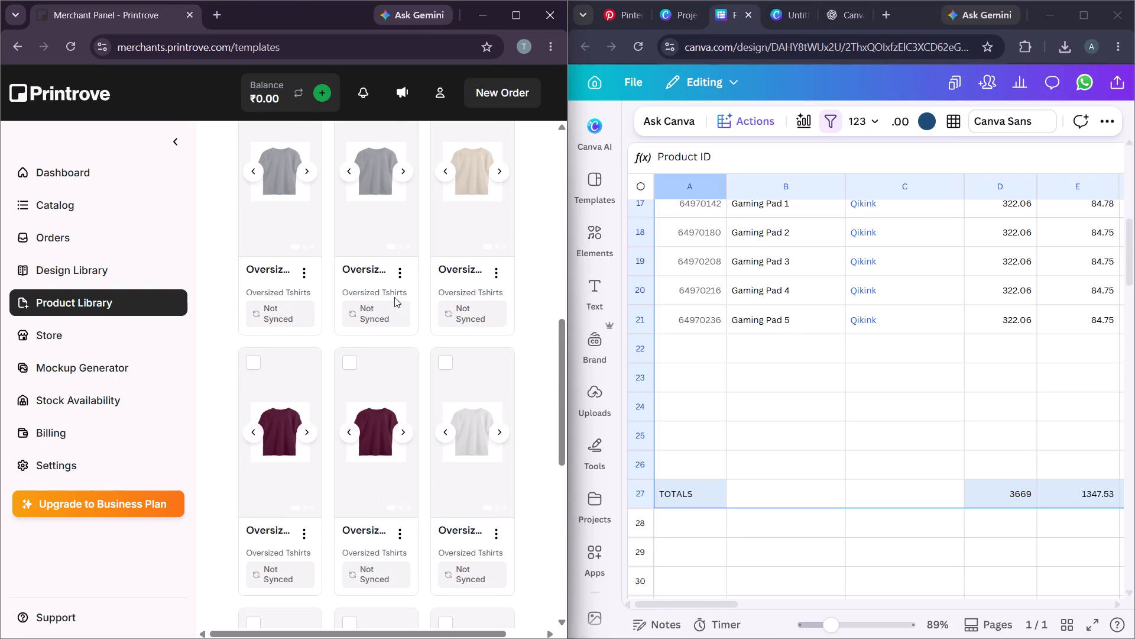
{"action": "scroll", "coordinate": [395, 328], "scroll_direction": "down", "scroll_amount": 7}
{"action": "scroll", "coordinate": [390, 399], "scroll_direction": "down", "scroll_amount": 1}
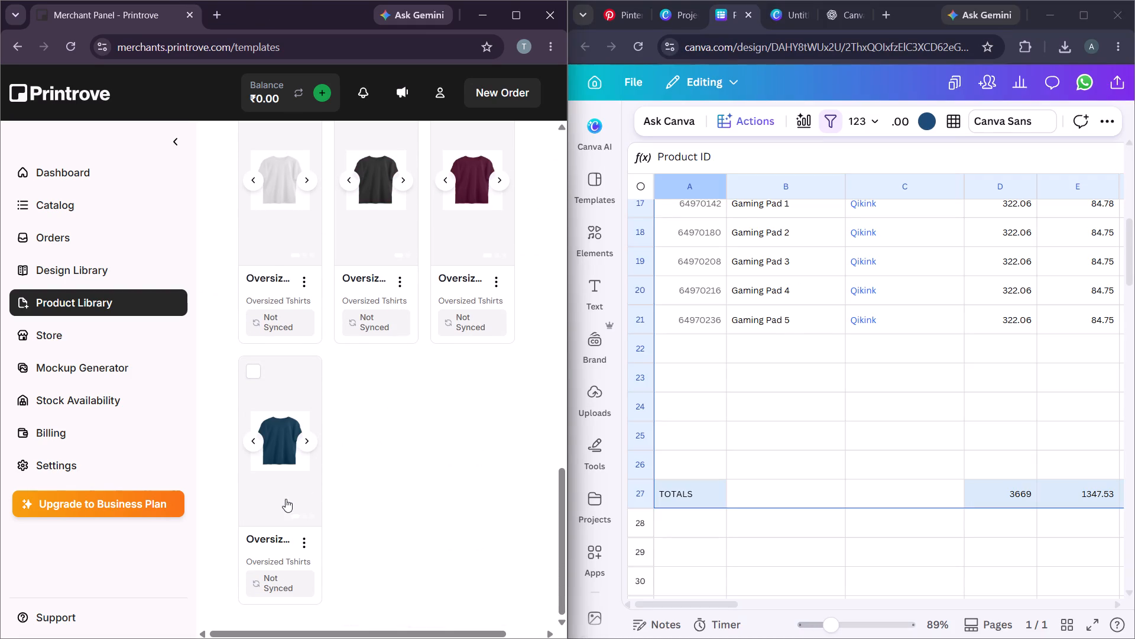
{"action": "left_click", "coordinate": [286, 499]}
{"action": "scroll", "coordinate": [412, 401], "scroll_direction": "down", "scroll_amount": 2}
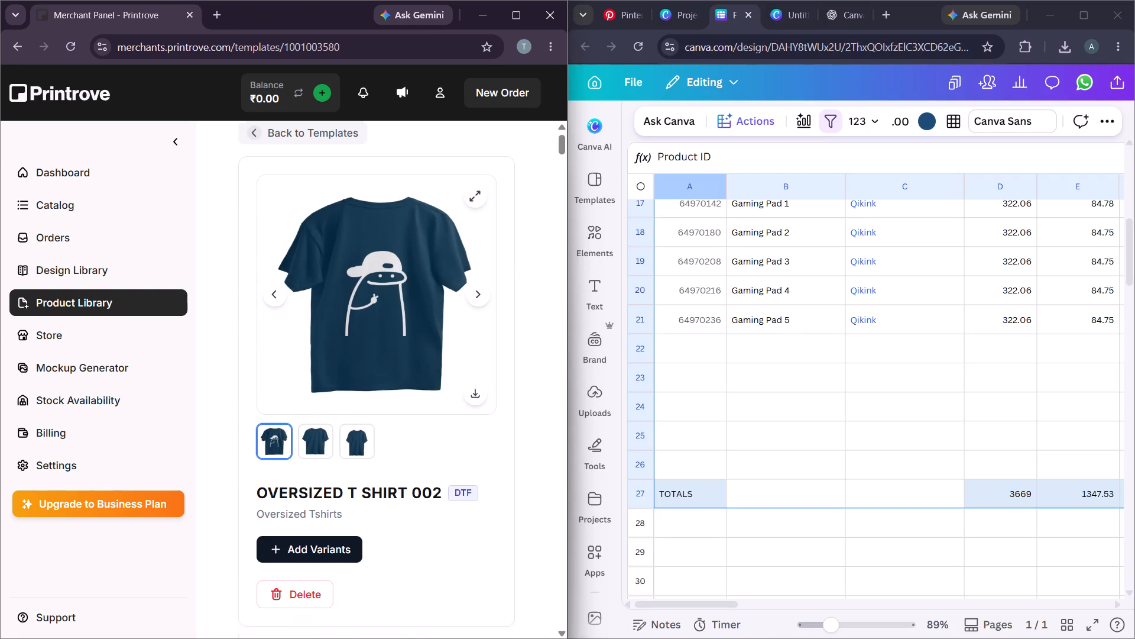
{"action": "scroll", "coordinate": [412, 402], "scroll_direction": "down", "scroll_amount": 1}
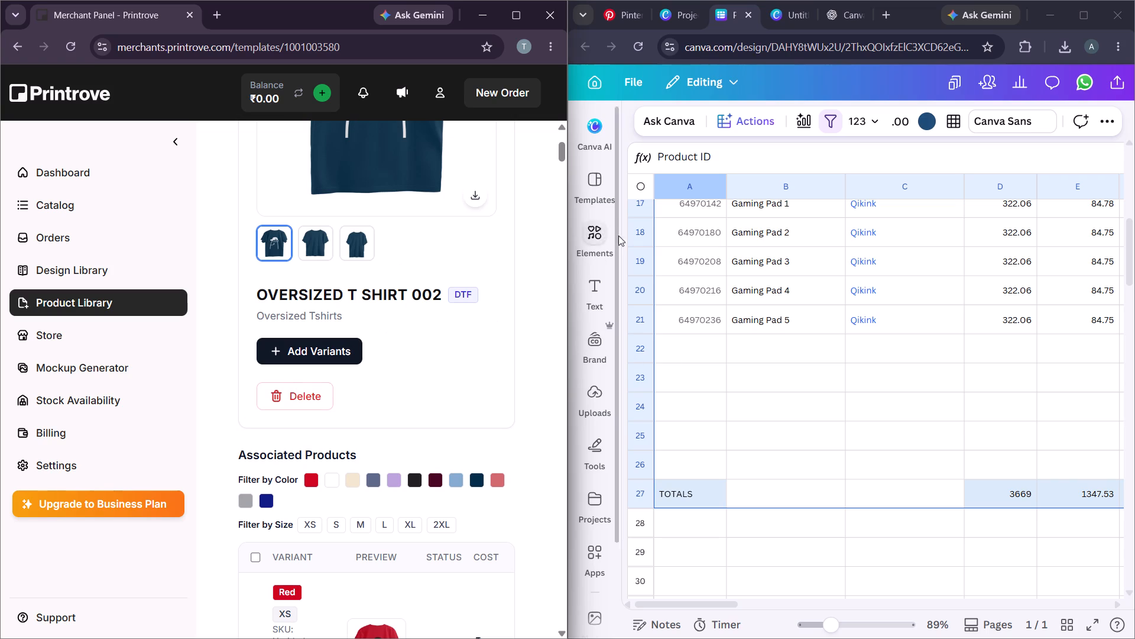
Select the first empty Product ID cell, A22, in the tracker sheet.
{"action": "left_click", "coordinate": [700, 341]}
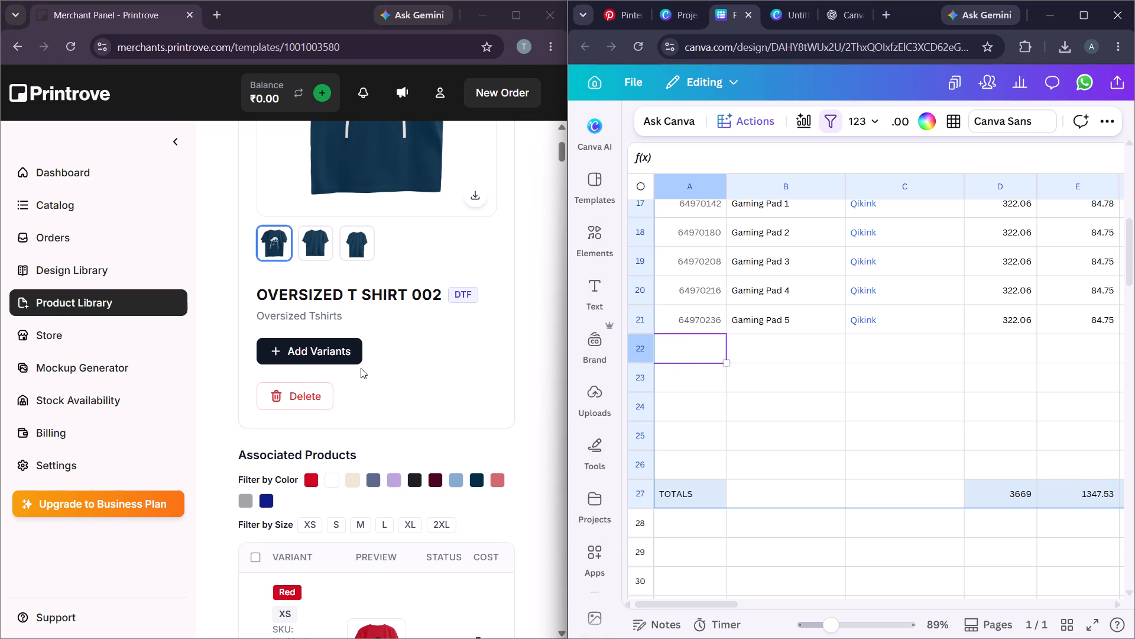
{"action": "scroll", "coordinate": [335, 425], "scroll_direction": "down", "scroll_amount": 2}
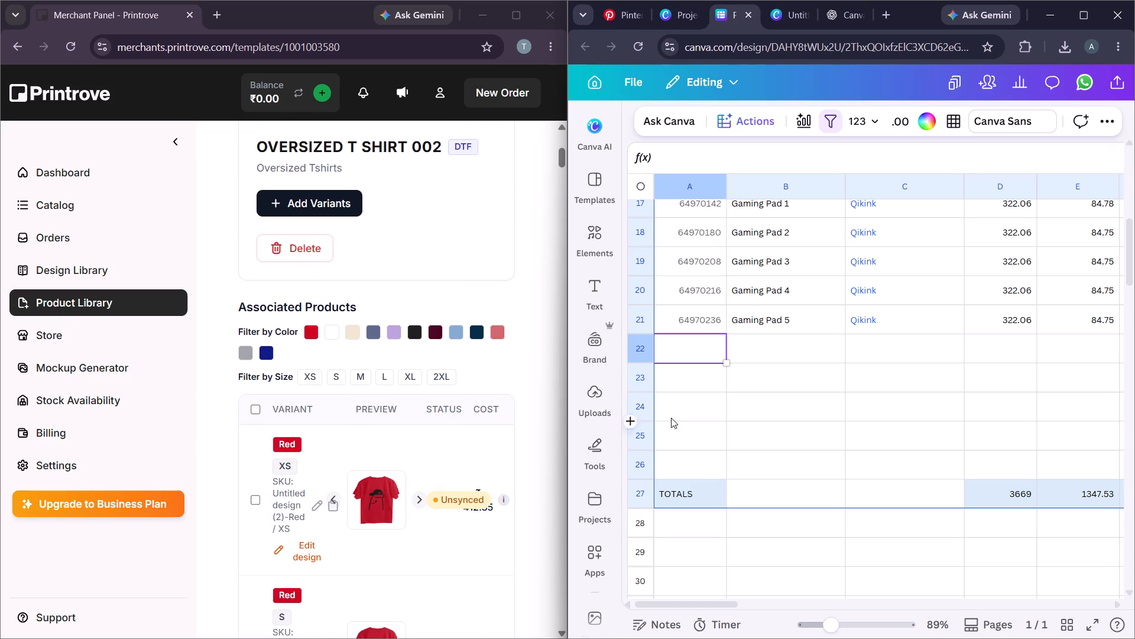
{"action": "left_click", "coordinate": [685, 453]}
{"action": "key", "text": "Return"}
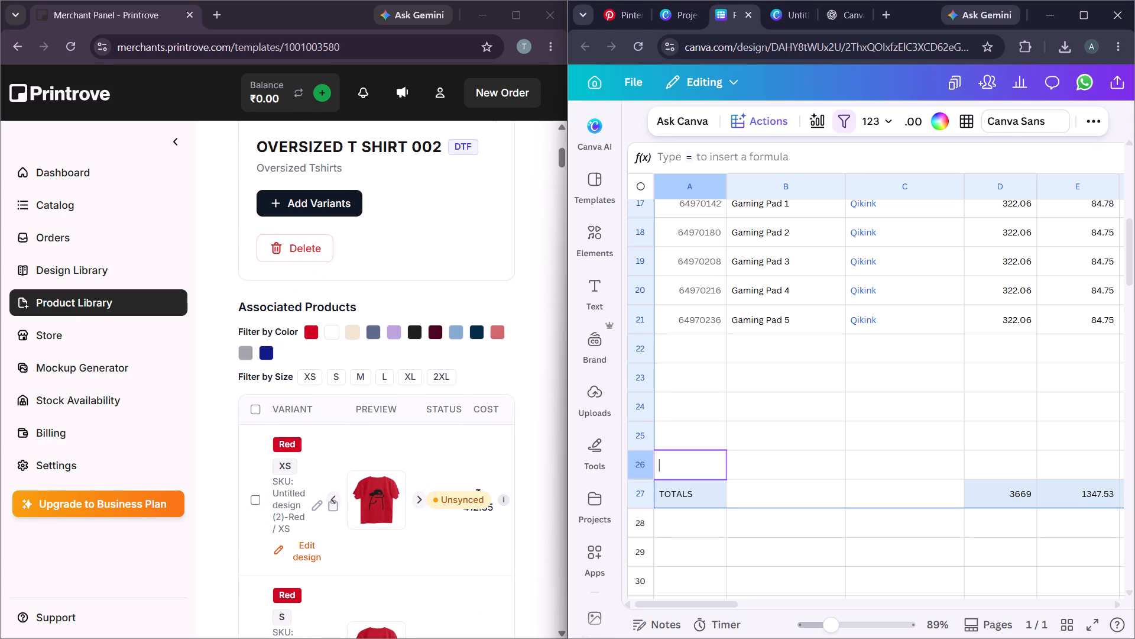
{"action": "key", "text": "Return"}
{"action": "left_click", "coordinate": [690, 358]}
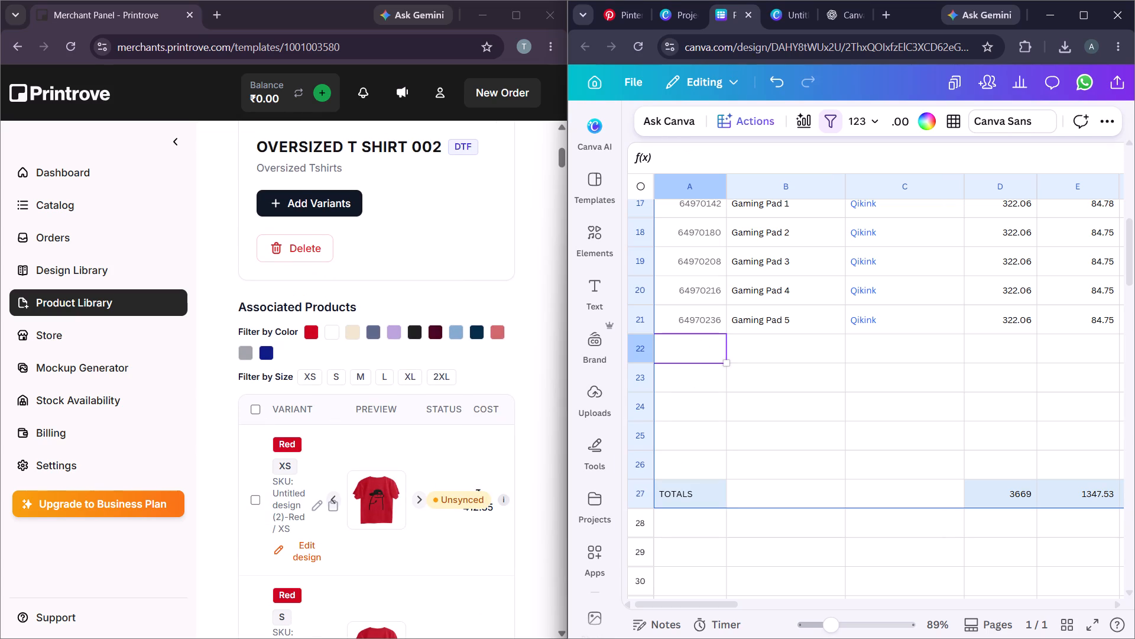
Examine the OVERSIZED T SHIRT 002 template page, from the mockup down to its variants, for details to record.
{"action": "scroll", "coordinate": [400, 410], "scroll_direction": "down", "scroll_amount": 3}
{"action": "scroll", "coordinate": [407, 404], "scroll_direction": "up", "scroll_amount": 7}
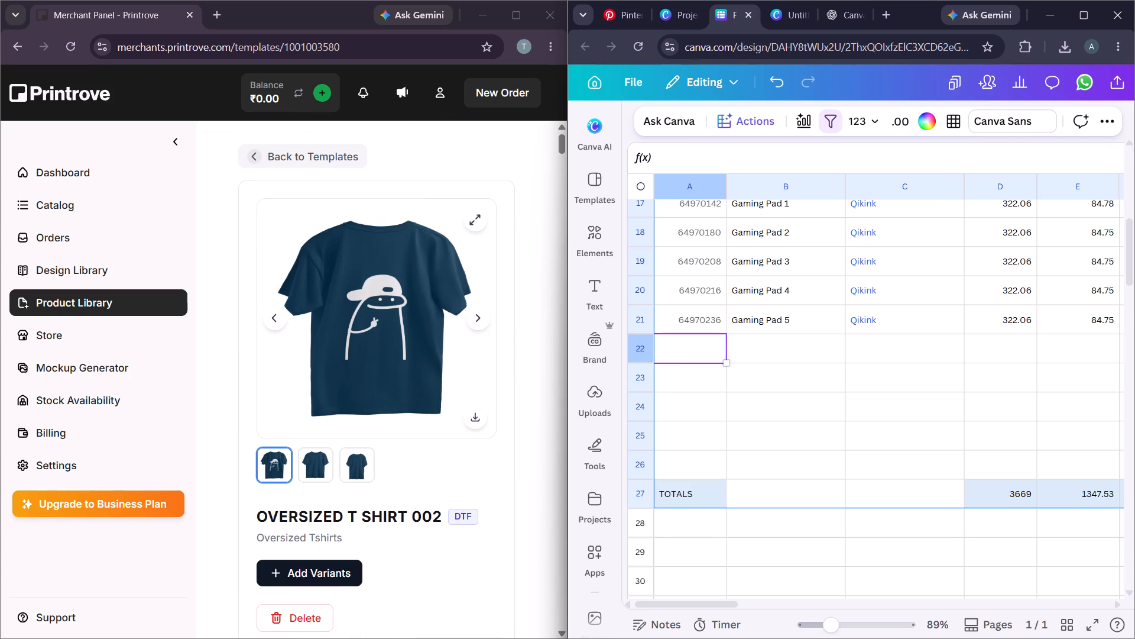
{"action": "scroll", "coordinate": [424, 388], "scroll_direction": "down", "scroll_amount": 1}
{"action": "scroll", "coordinate": [394, 427], "scroll_direction": "down", "scroll_amount": 3}
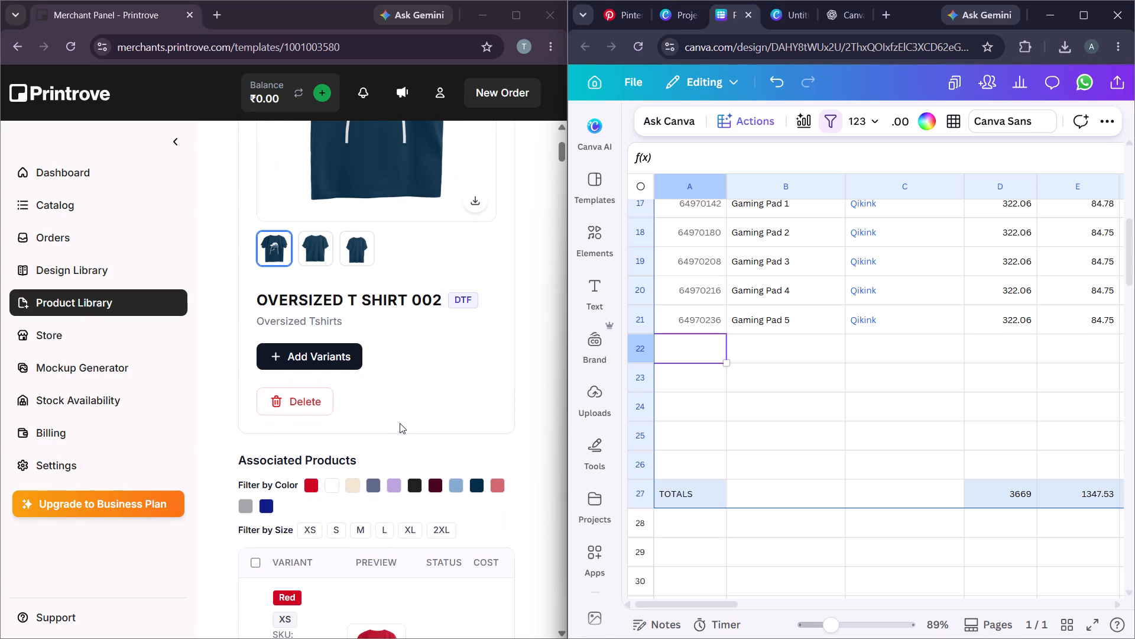
{"action": "scroll", "coordinate": [401, 422], "scroll_direction": "down", "scroll_amount": 2}
{"action": "scroll", "coordinate": [404, 417], "scroll_direction": "up", "scroll_amount": 4}
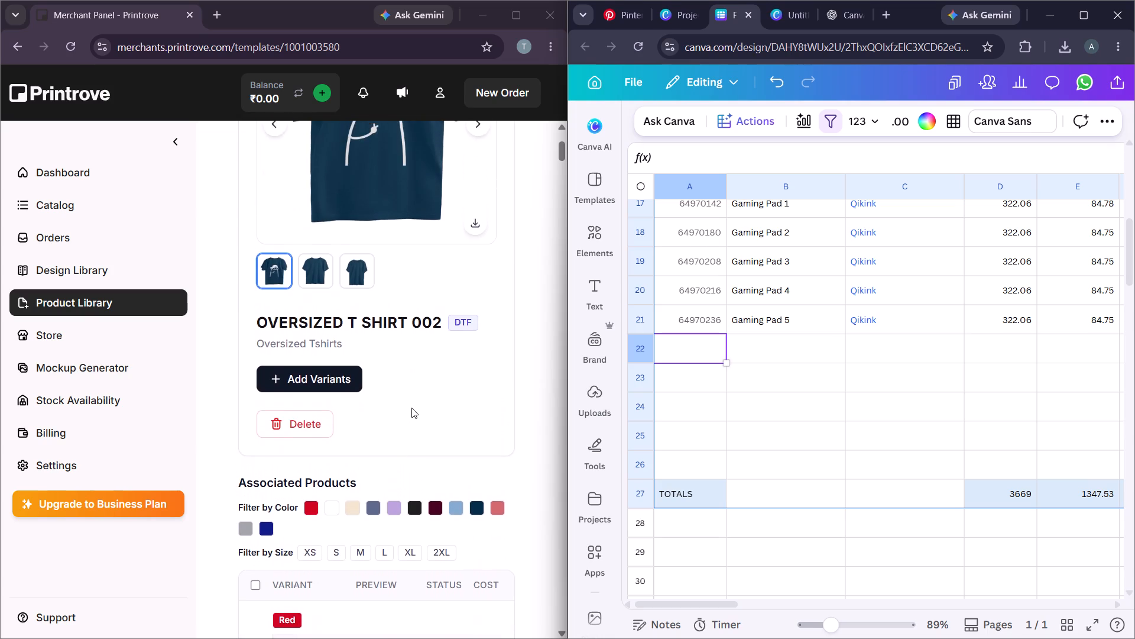
{"action": "scroll", "coordinate": [411, 408], "scroll_direction": "up", "scroll_amount": 4}
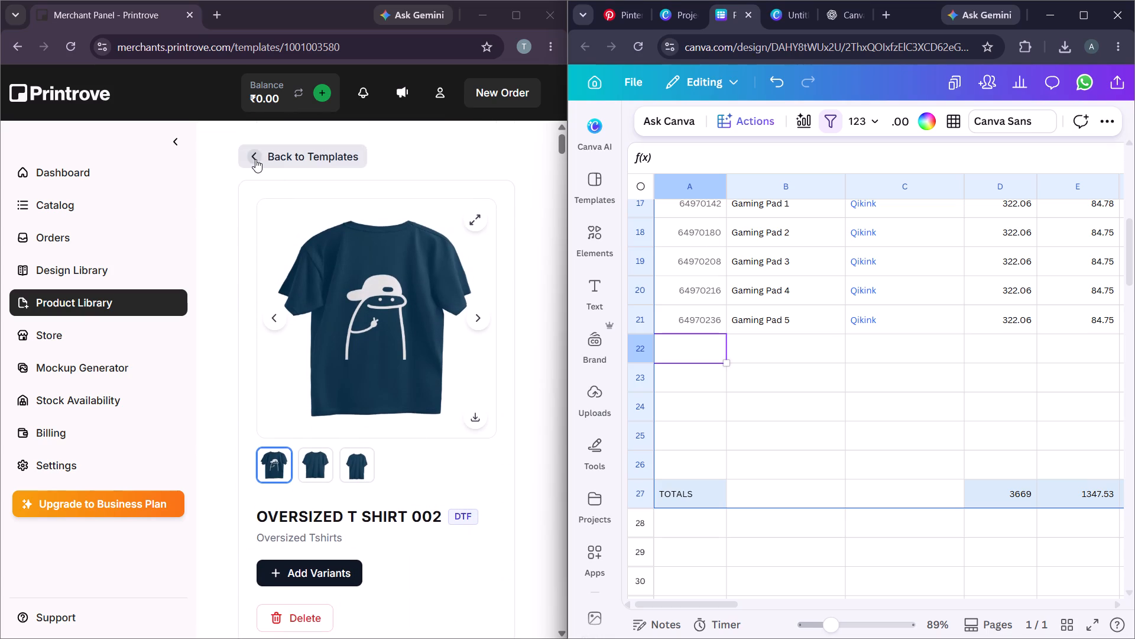
{"action": "scroll", "coordinate": [310, 238], "scroll_direction": "down", "scroll_amount": 3}
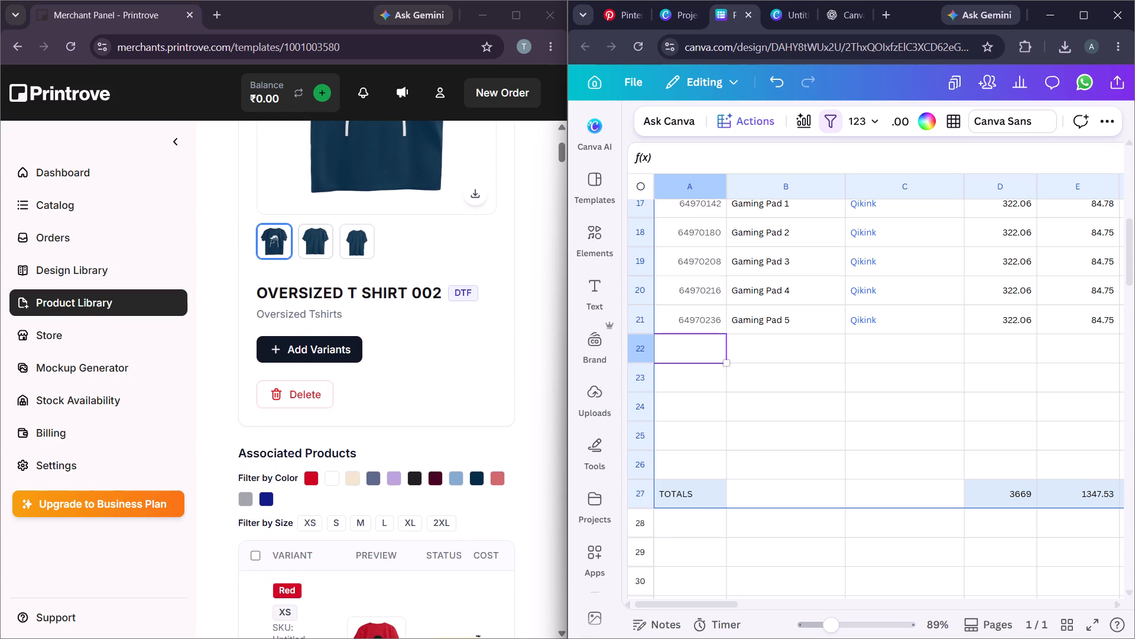
{"action": "scroll", "coordinate": [325, 282], "scroll_direction": "down", "scroll_amount": 1}
{"action": "scroll", "coordinate": [264, 216], "scroll_direction": "up", "scroll_amount": 7}
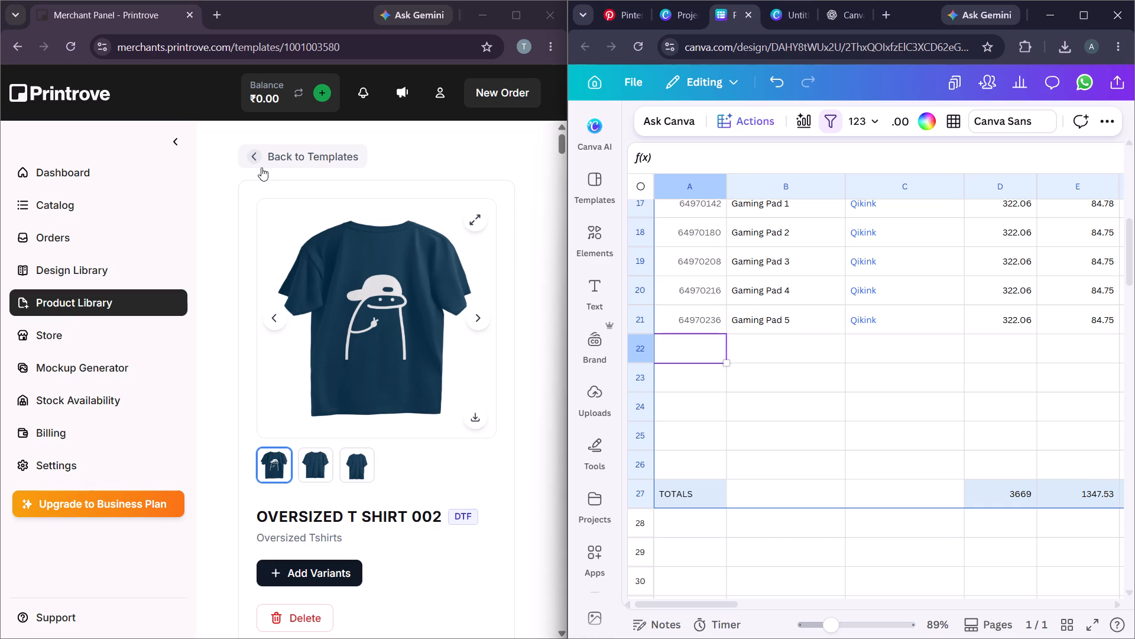
Return to the Product Library and look through the oversized T-shirts under All Products.
{"action": "left_click", "coordinate": [257, 154]}
{"action": "scroll", "coordinate": [358, 405], "scroll_direction": "down", "scroll_amount": 5}
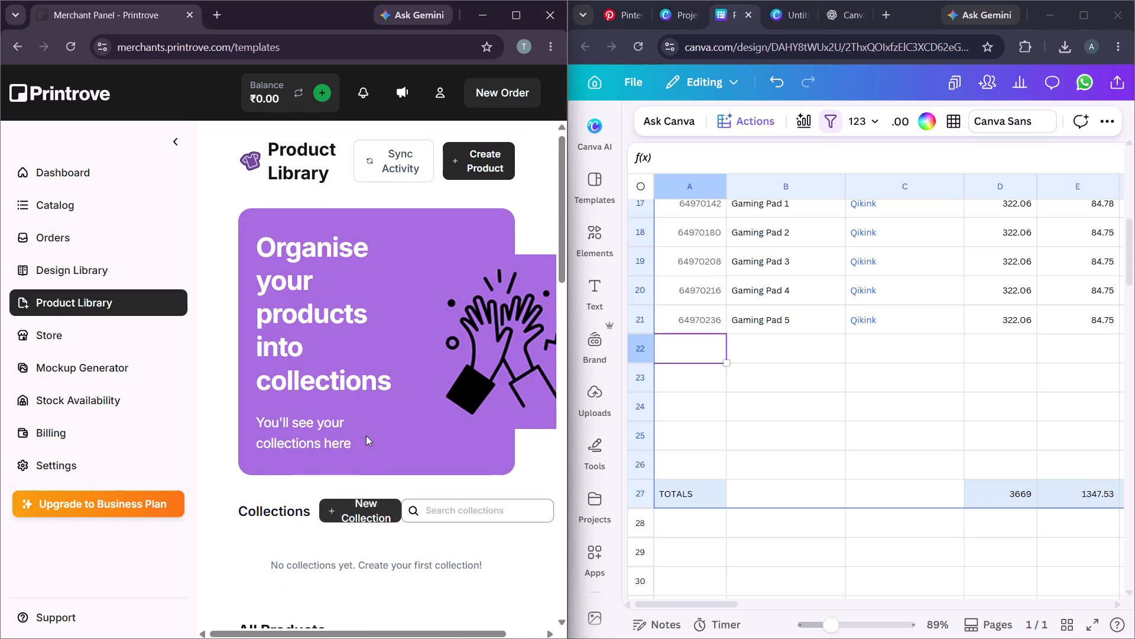
{"action": "scroll", "coordinate": [417, 453], "scroll_direction": "down", "scroll_amount": 7}
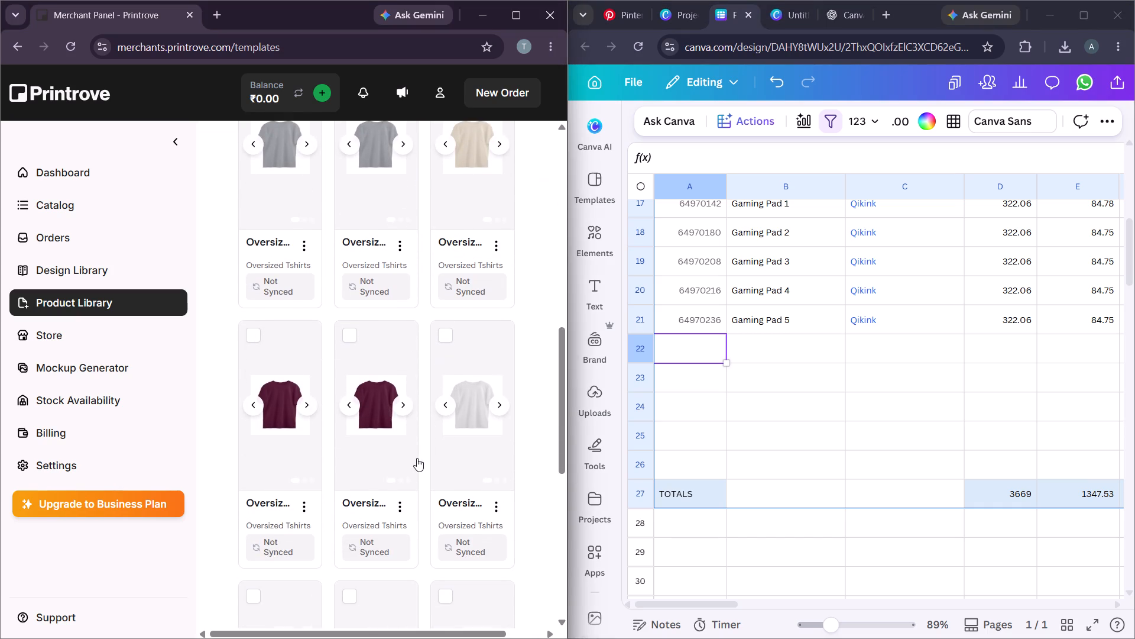
{"action": "scroll", "coordinate": [417, 458], "scroll_direction": "down", "scroll_amount": 1}
{"action": "left_click", "coordinate": [401, 429]}
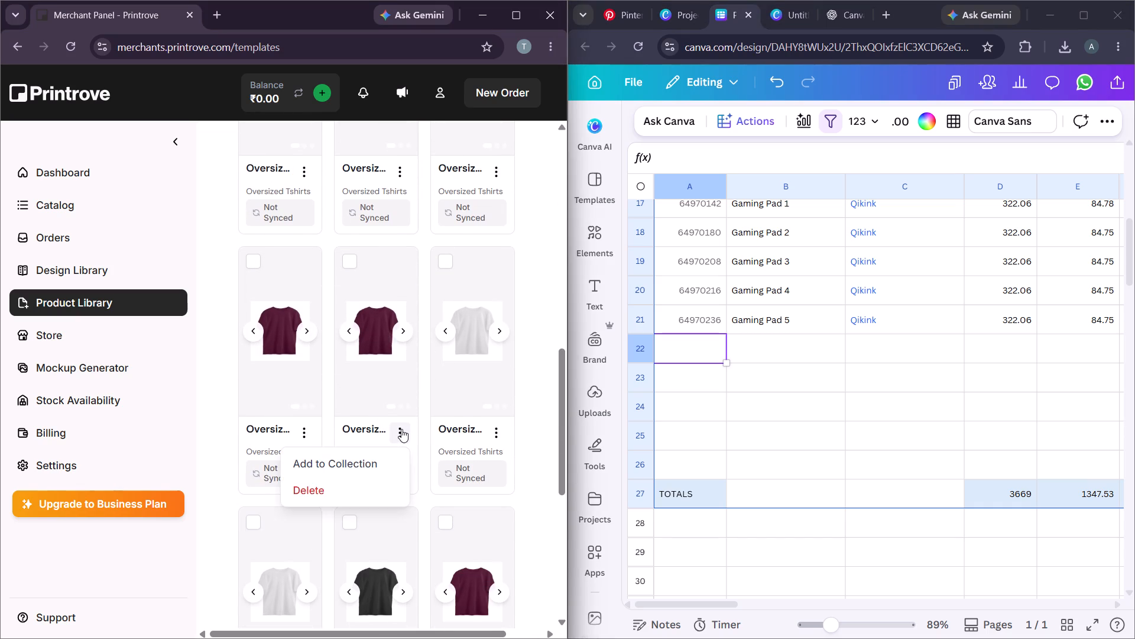
{"action": "left_click", "coordinate": [401, 429]}
{"action": "scroll", "coordinate": [405, 440], "scroll_direction": "down", "scroll_amount": 7}
Open the navy oversized T-shirt from the end of the Product Library and look over its Associated Products variants.
{"action": "left_click", "coordinate": [281, 417]}
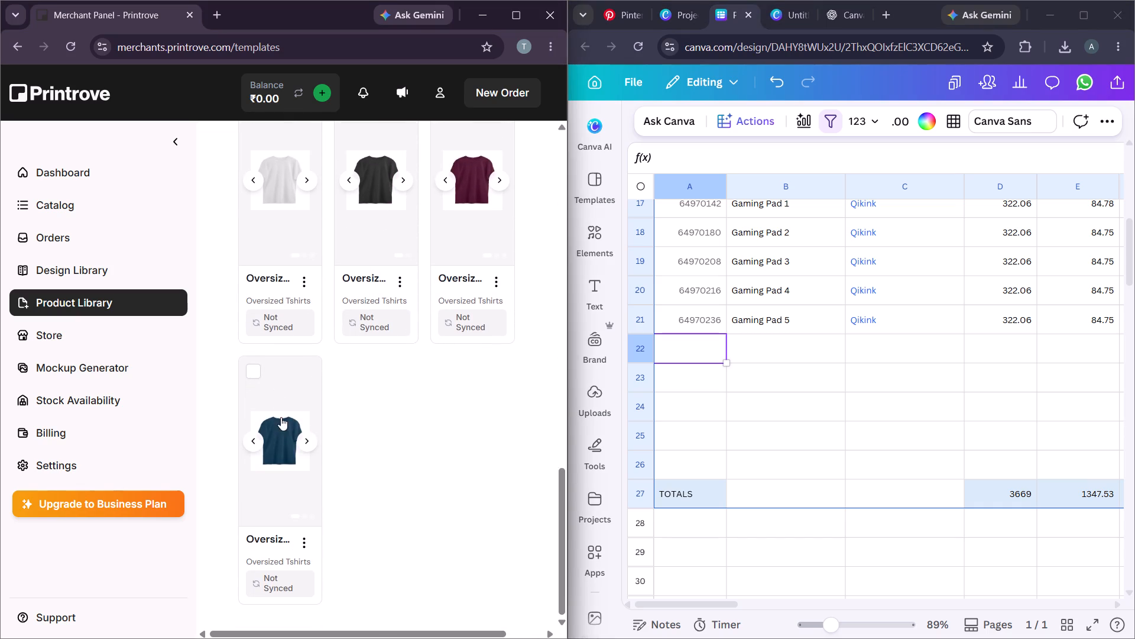
{"action": "scroll", "coordinate": [374, 371], "scroll_direction": "down", "scroll_amount": 3}
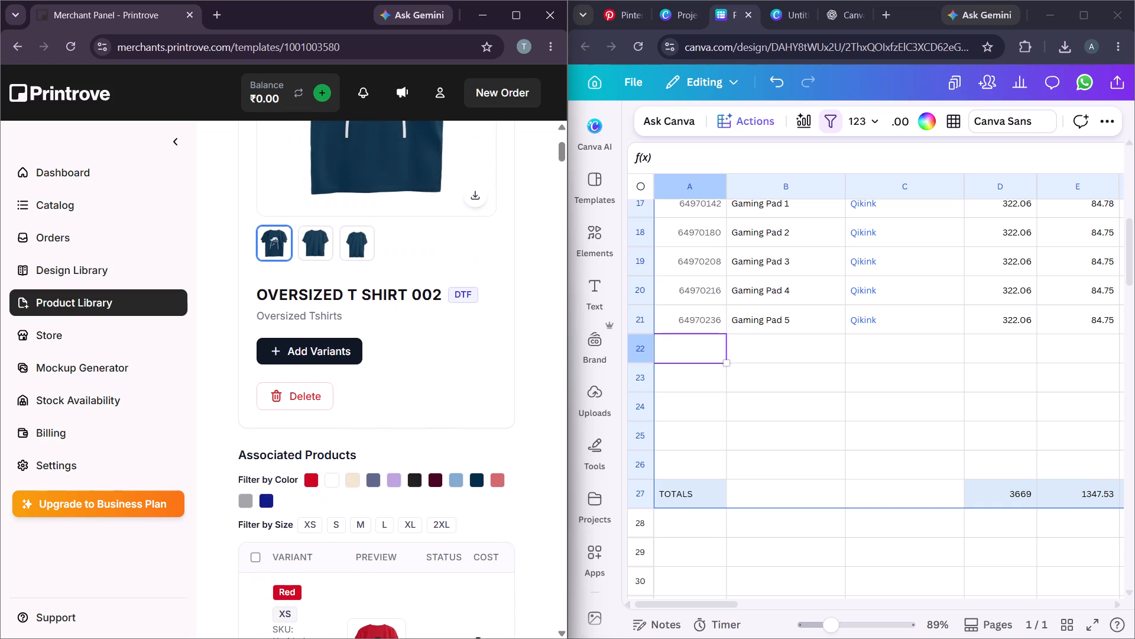
{"action": "scroll", "coordinate": [374, 371], "scroll_direction": "down", "scroll_amount": 5}
{"action": "scroll", "coordinate": [375, 372], "scroll_direction": "up", "scroll_amount": 1}
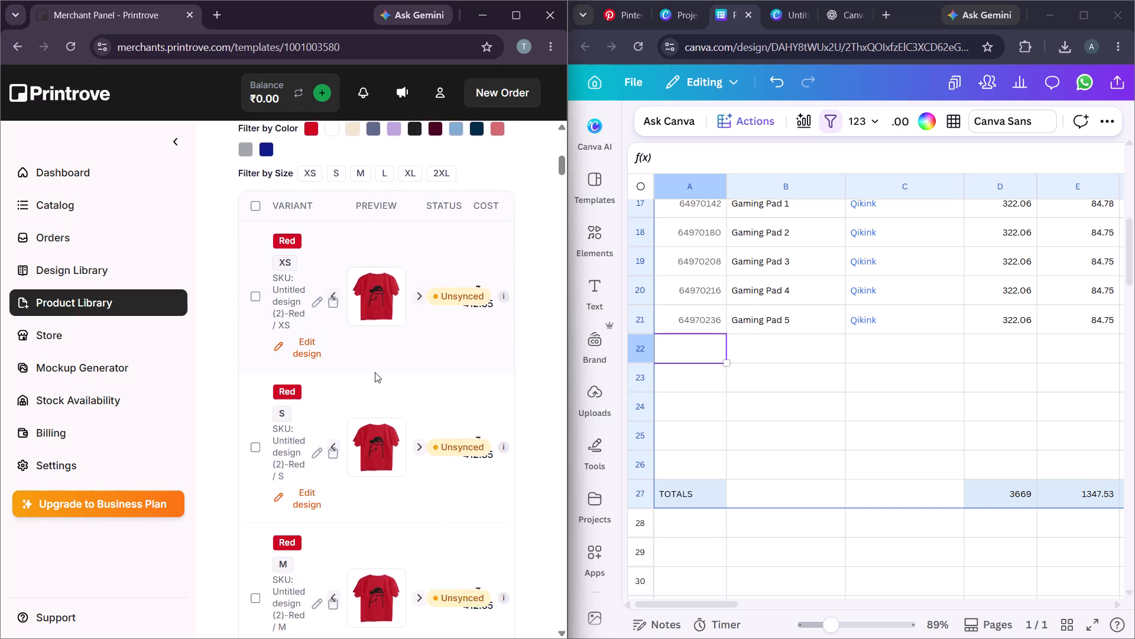
{"action": "scroll", "coordinate": [375, 372], "scroll_direction": "up", "scroll_amount": 5}
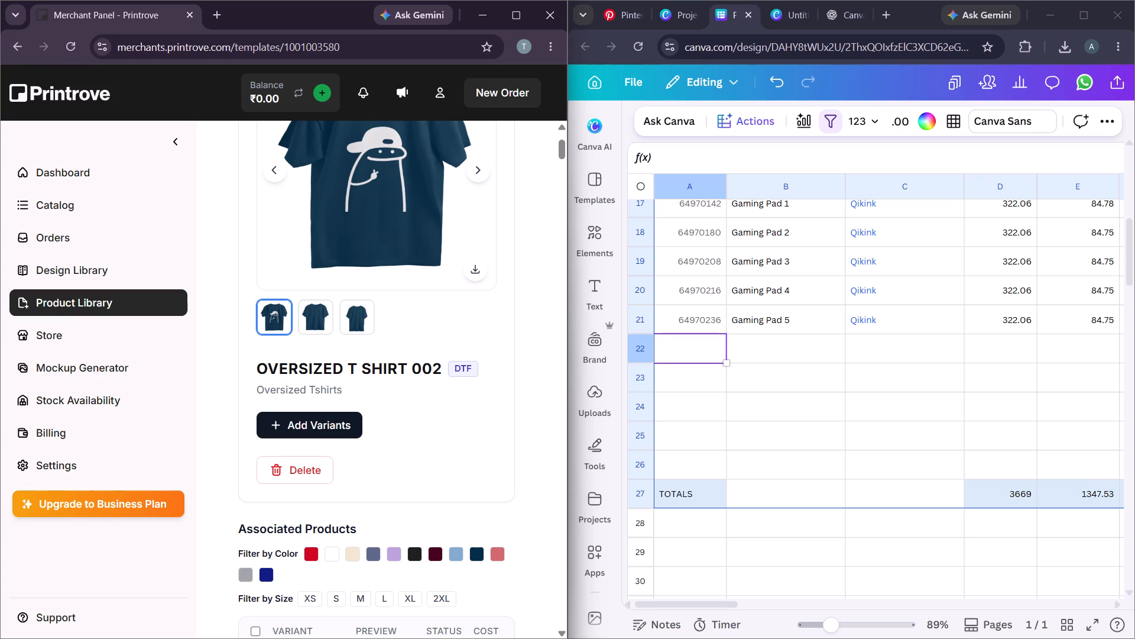
Copy the product title OVERSIZED T SHIRT 002 from its template page into cell A22 of the Canva tracker sheet.
{"action": "left_click_drag", "start_coordinate": [259, 367], "coordinate": [430, 366]}
{"action": "left_click", "coordinate": [359, 378]}
{"action": "left_click_drag", "start_coordinate": [258, 368], "coordinate": [444, 358]}
{"action": "scroll", "coordinate": [396, 464], "scroll_direction": "down", "scroll_amount": 3}
{"action": "scroll", "coordinate": [398, 459], "scroll_direction": "up", "scroll_amount": 4}
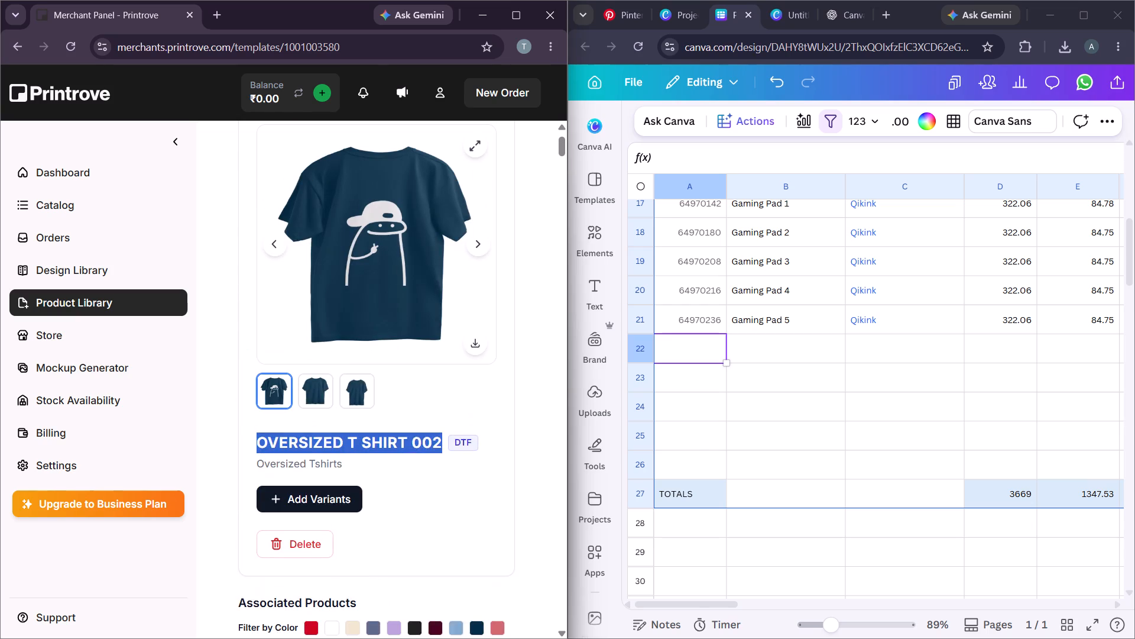
{"action": "right_click", "coordinate": [408, 427]}
{"action": "left_click", "coordinate": [446, 448]}
{"action": "left_click", "coordinate": [702, 345]}
{"action": "right_click", "coordinate": [685, 361]}
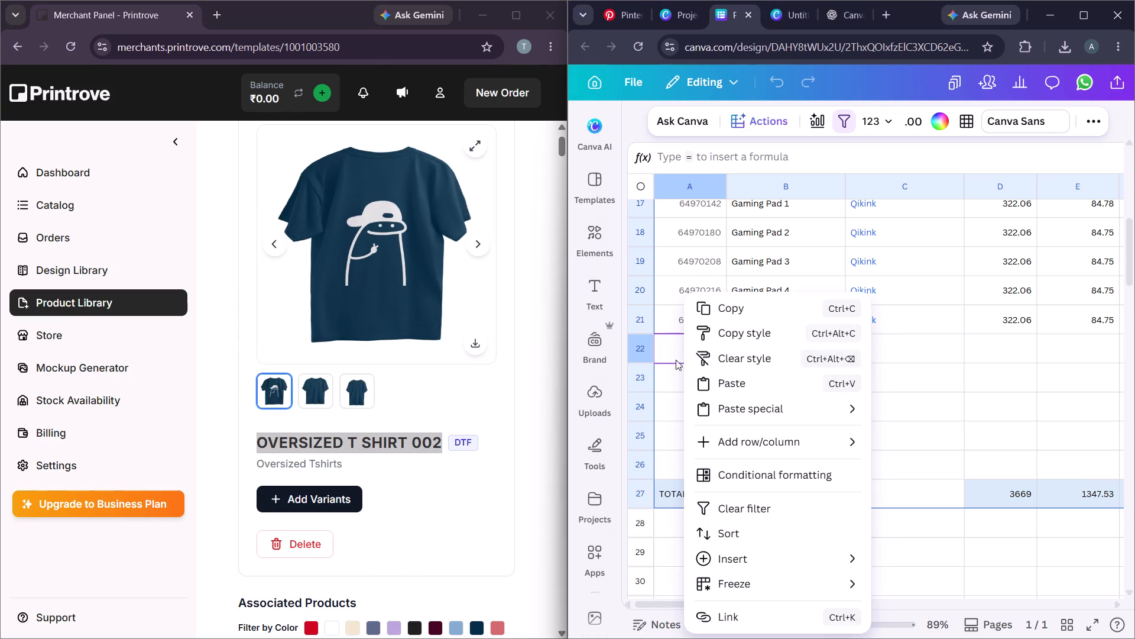
{"action": "left_click", "coordinate": [675, 360]}
{"action": "left_click", "coordinate": [682, 353]}
{"action": "right_click", "coordinate": [682, 353]}
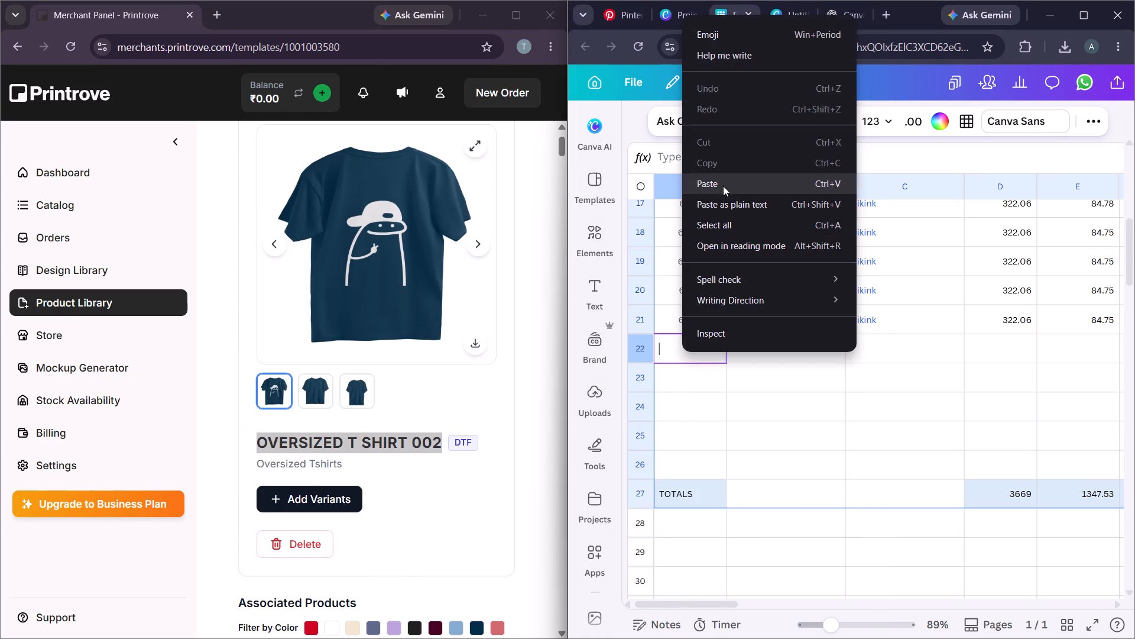
{"action": "left_click", "coordinate": [723, 185]}
{"action": "key", "text": "Return"}
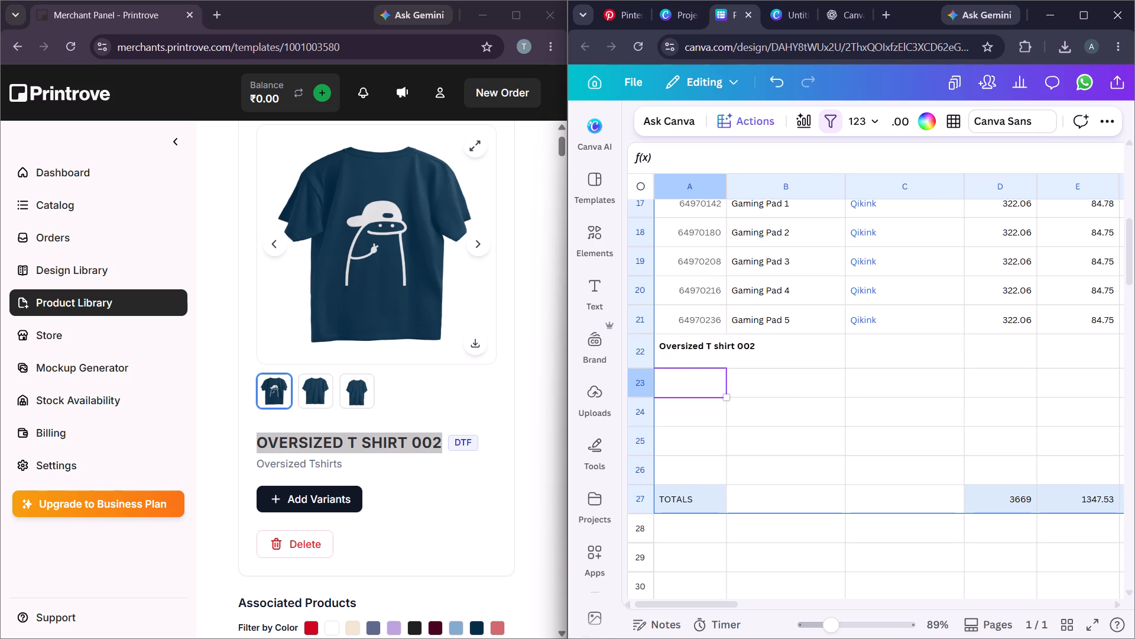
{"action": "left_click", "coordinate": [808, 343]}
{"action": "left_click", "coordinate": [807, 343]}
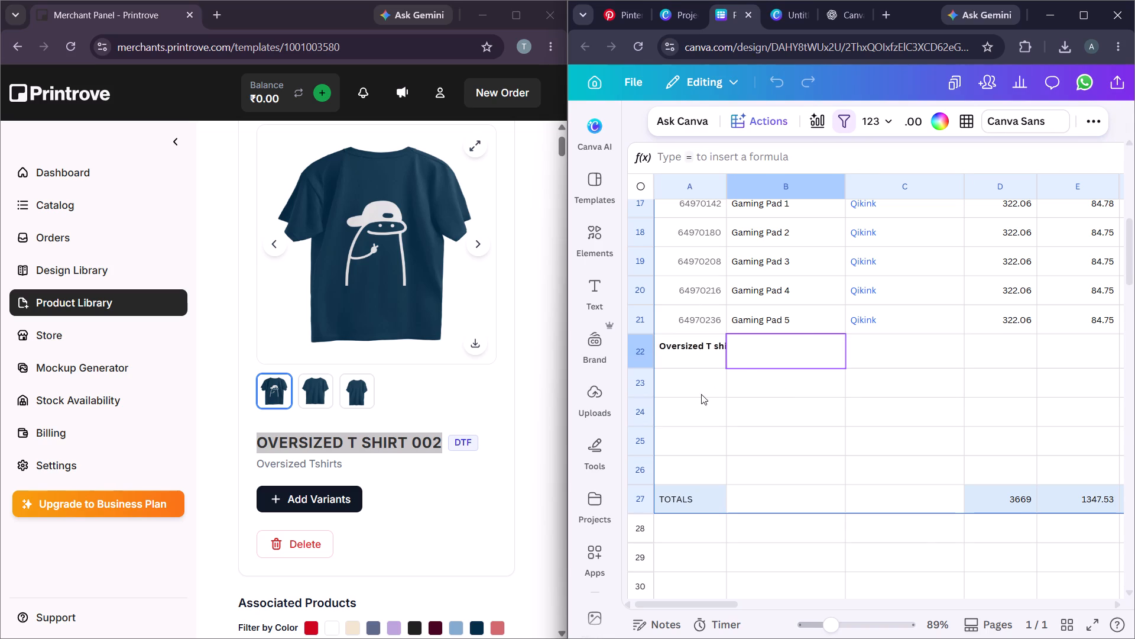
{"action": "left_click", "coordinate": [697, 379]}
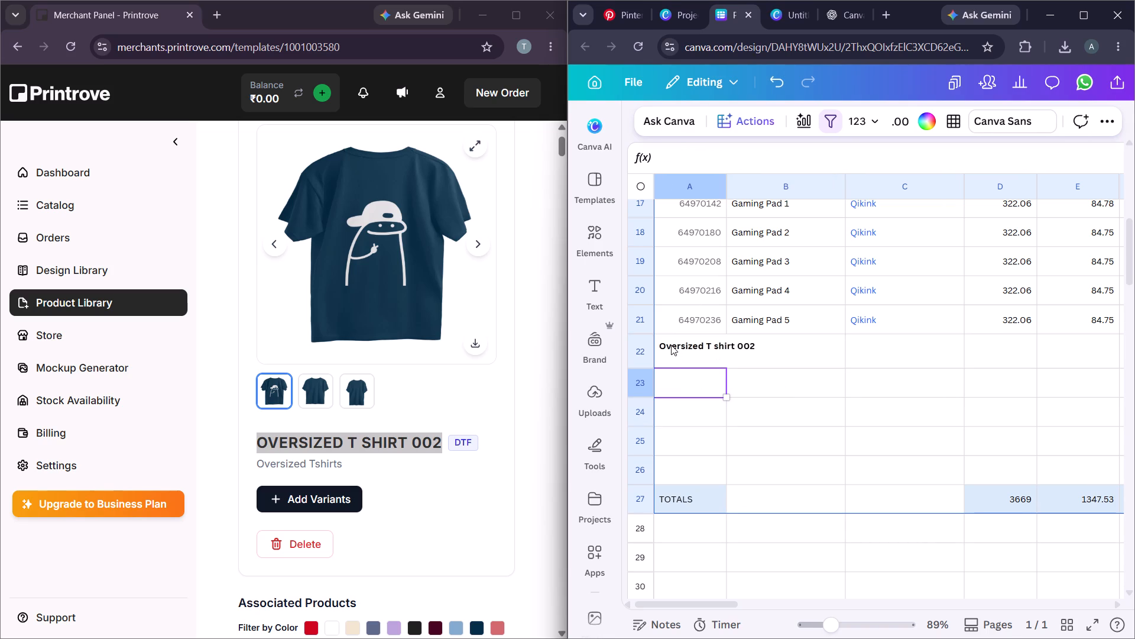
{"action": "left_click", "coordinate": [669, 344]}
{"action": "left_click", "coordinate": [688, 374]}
Return to the Printrove Product Library and open the maroon oversized T-shirt in the second-to-last row of products.
{"action": "scroll", "coordinate": [330, 303], "scroll_direction": "up", "scroll_amount": 4}
{"action": "left_click", "coordinate": [262, 156]}
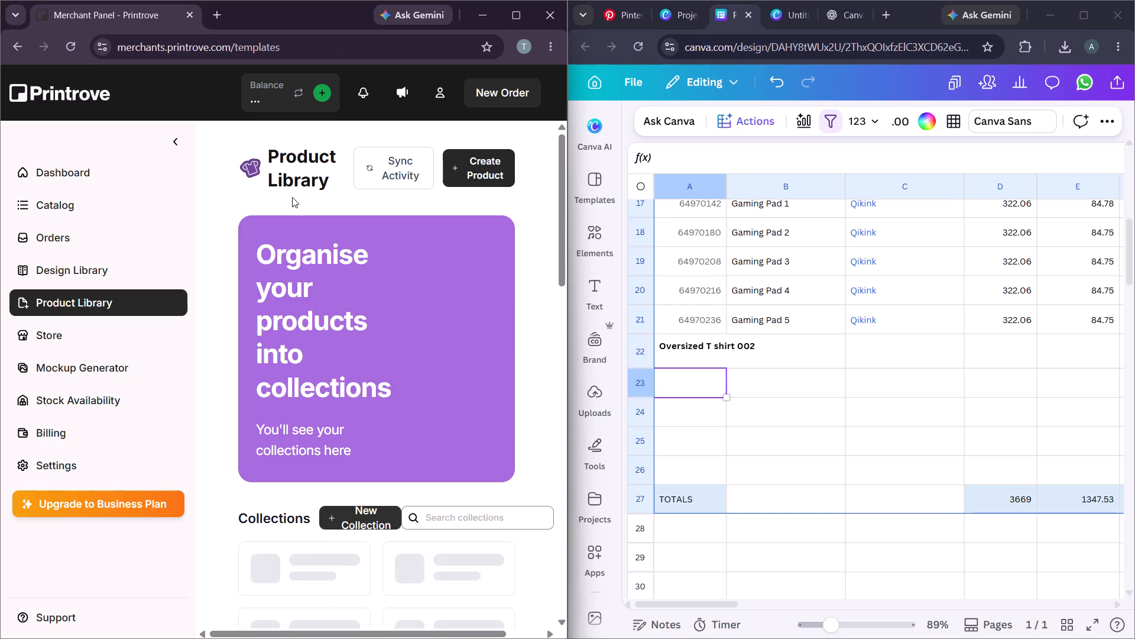
{"action": "scroll", "coordinate": [370, 331], "scroll_direction": "down", "scroll_amount": 9}
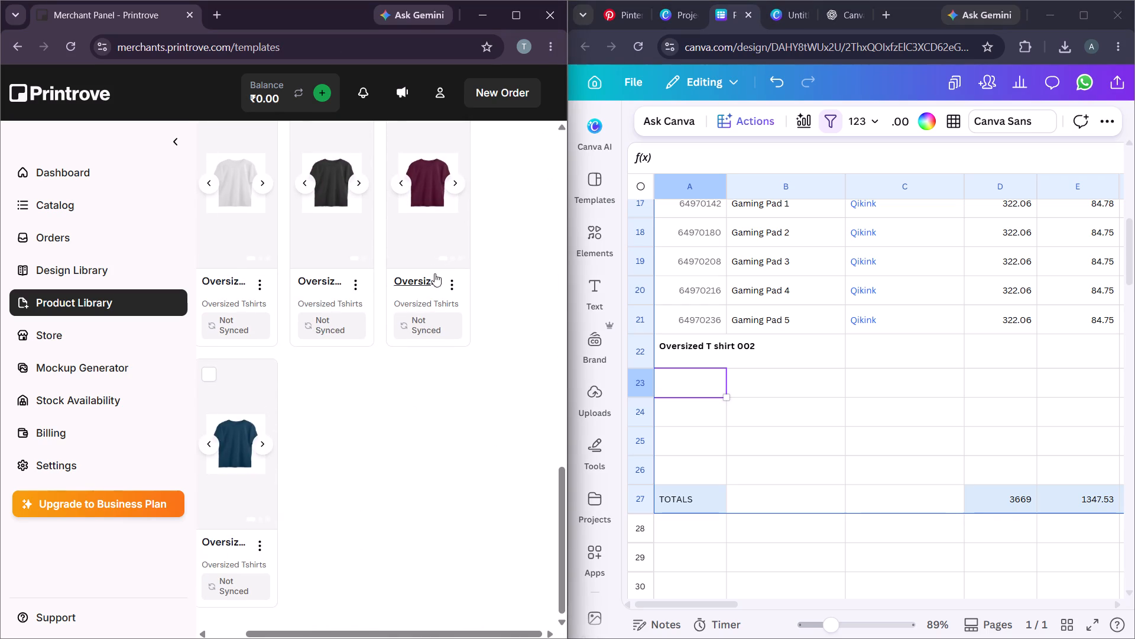
{"action": "left_click", "coordinate": [436, 244]}
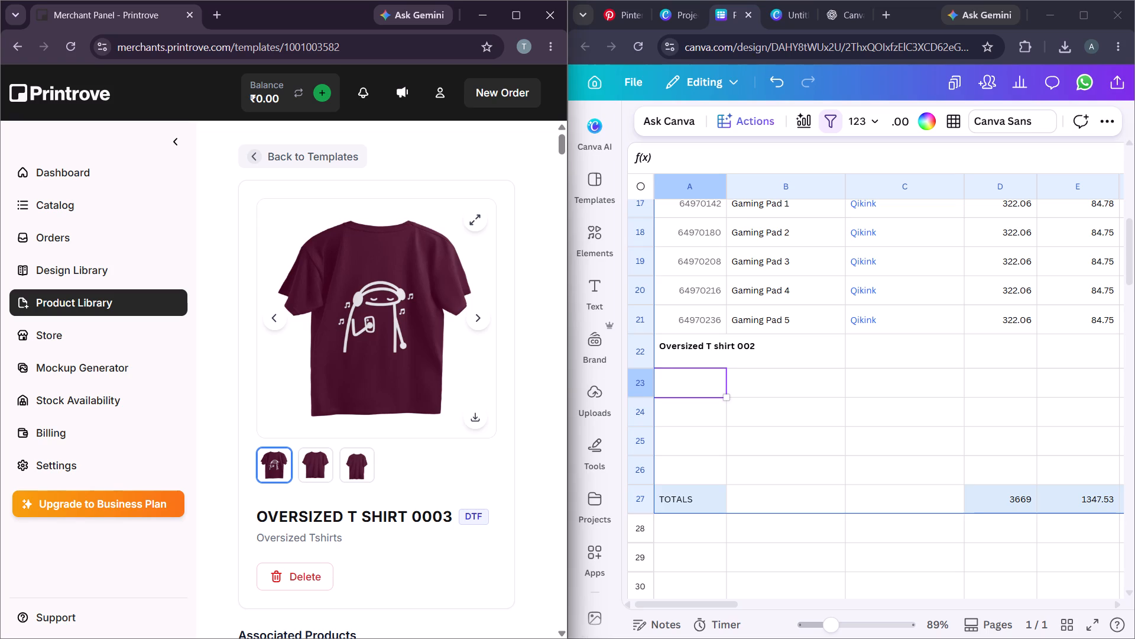
Copy the product title OVERSIZED T SHIRT 0003 into cell A23 of the Canva tracker sheet.
{"action": "left_click_drag", "start_coordinate": [258, 518], "coordinate": [456, 514]}
{"action": "right_click", "coordinate": [456, 514]}
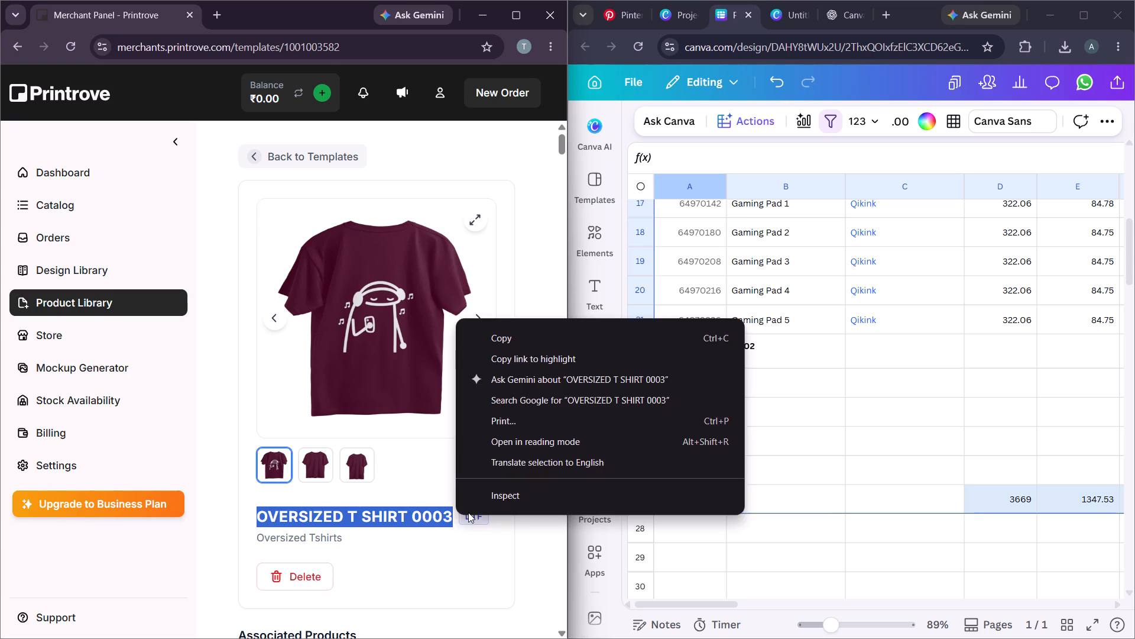
{"action": "left_click", "coordinate": [544, 334]}
{"action": "left_click", "coordinate": [685, 388]}
{"action": "right_click", "coordinate": [683, 389]}
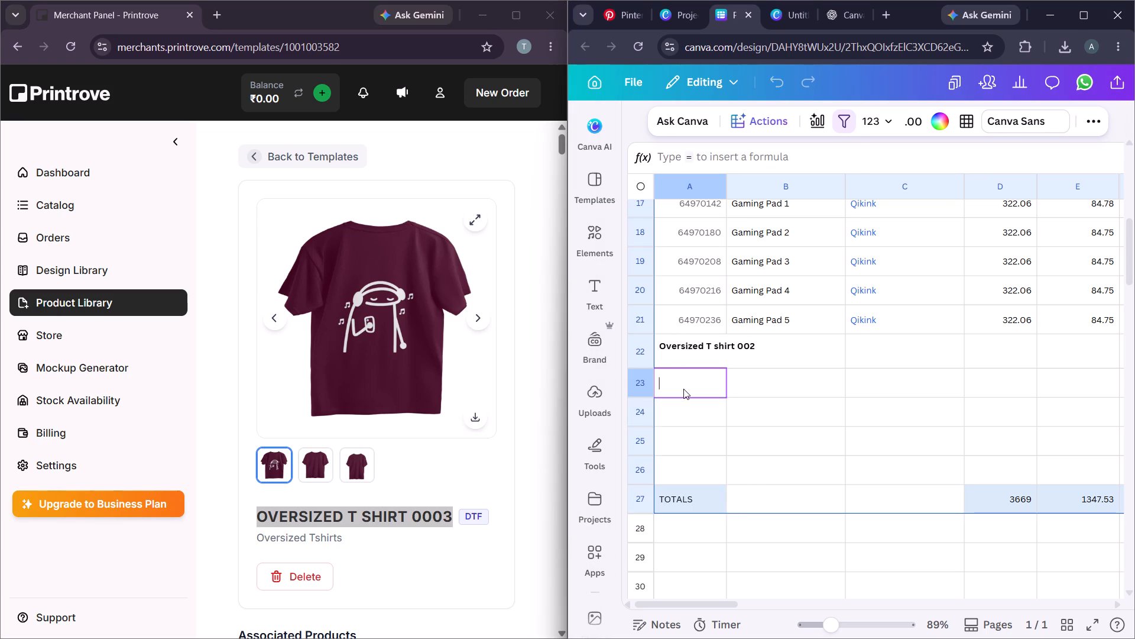
{"action": "left_click", "coordinate": [731, 212]}
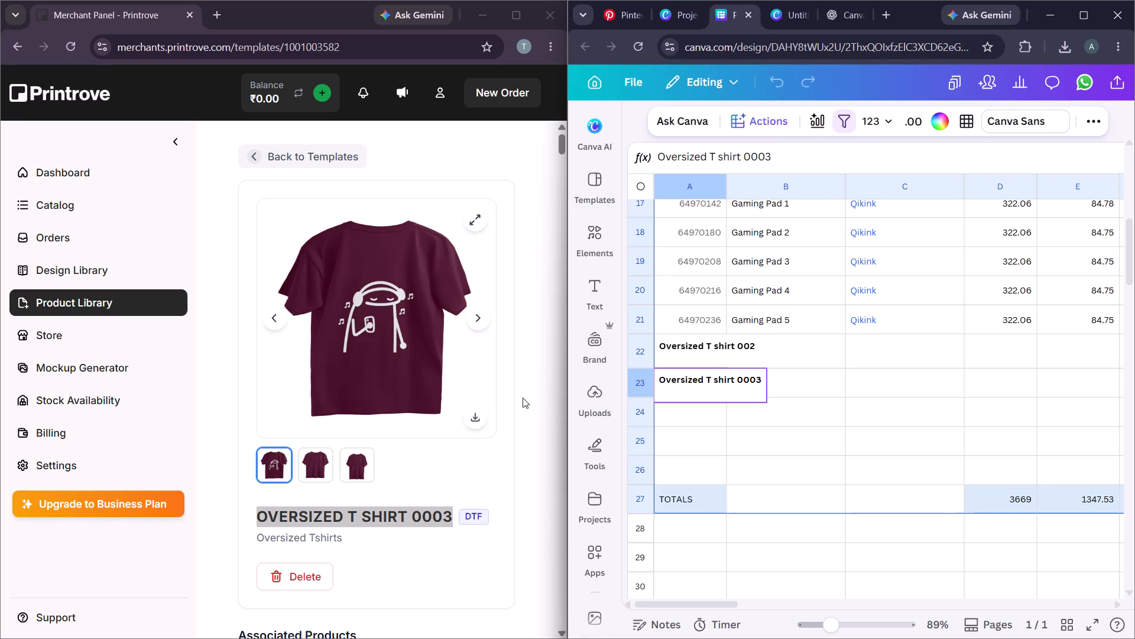
Return to the Printrove Product Library and open the black oversized T-shirt in the second-to-last row of products.
{"action": "left_click", "coordinate": [258, 155]}
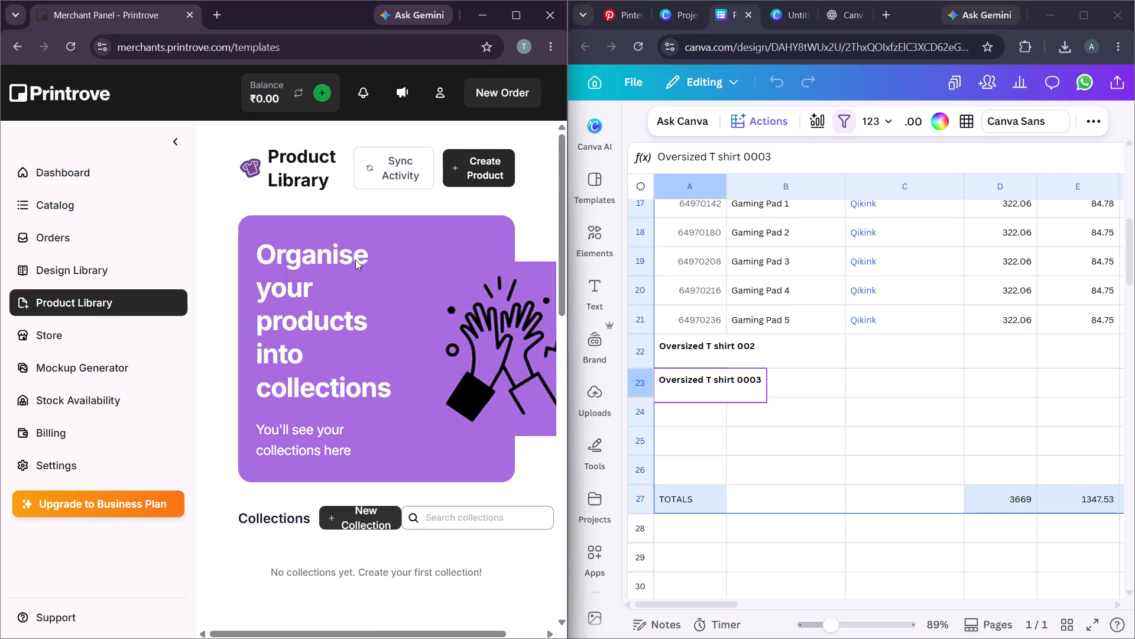
{"action": "scroll", "coordinate": [418, 463], "scroll_direction": "down", "scroll_amount": 8}
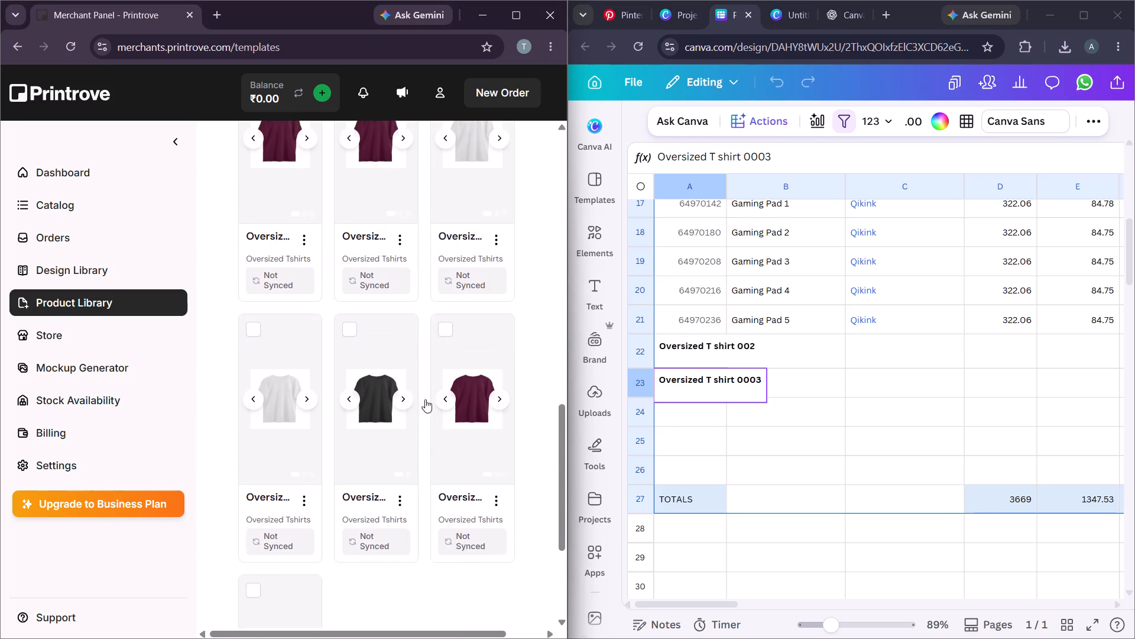
{"action": "left_click", "coordinate": [381, 465]}
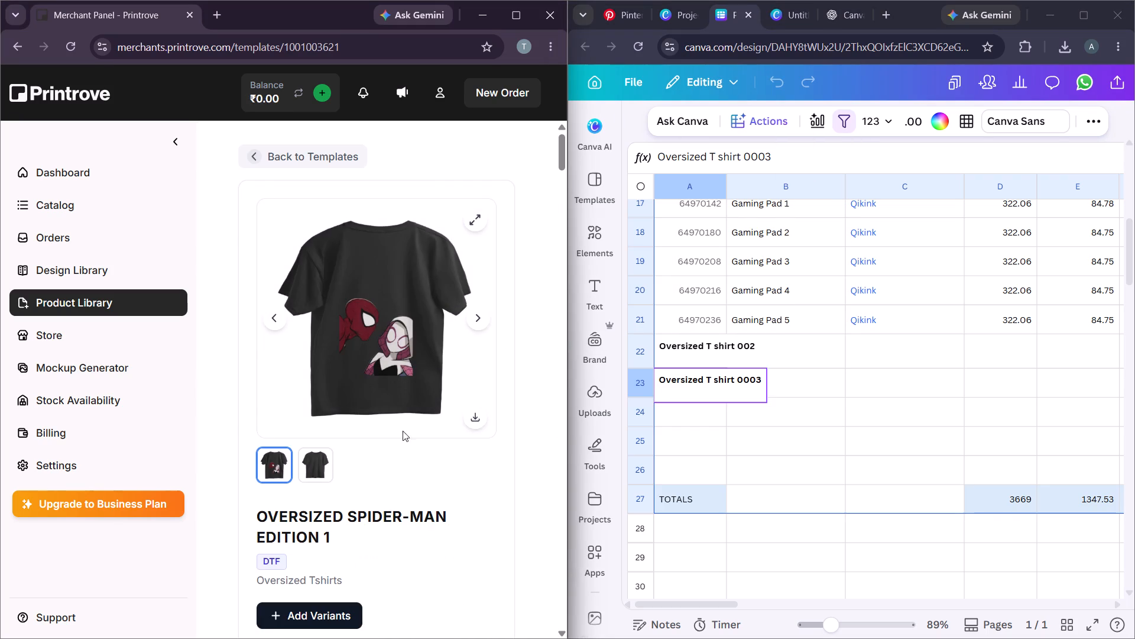
Copy the product title OVERSIZED SPIDER-MAN EDITION 1 into cell A24 of the Canva tracker sheet.
{"action": "scroll", "coordinate": [394, 446], "scroll_direction": "down", "scroll_amount": 1}
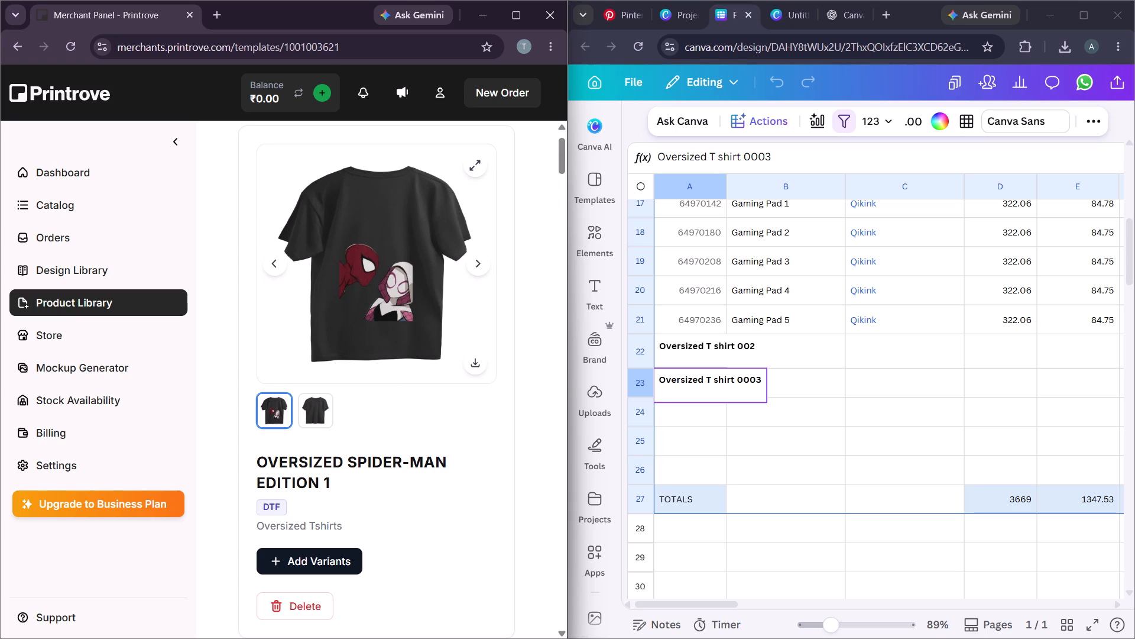
{"action": "left_click_drag", "start_coordinate": [259, 461], "coordinate": [341, 490]}
{"action": "right_click", "coordinate": [341, 490]}
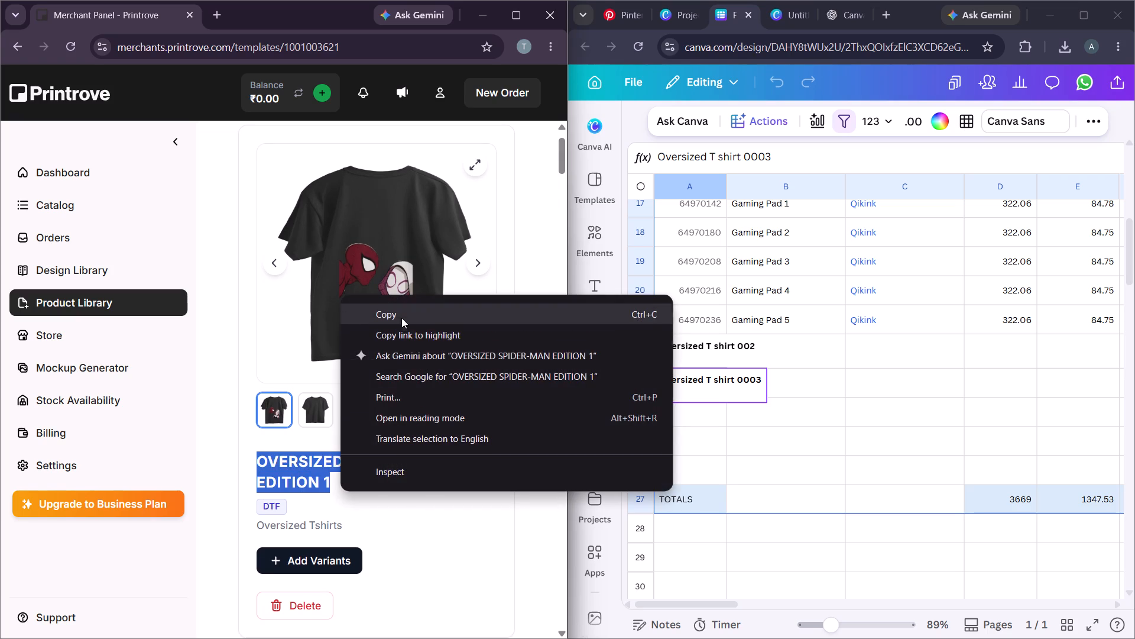
{"action": "left_click", "coordinate": [400, 309]}
{"action": "left_click", "coordinate": [688, 421]}
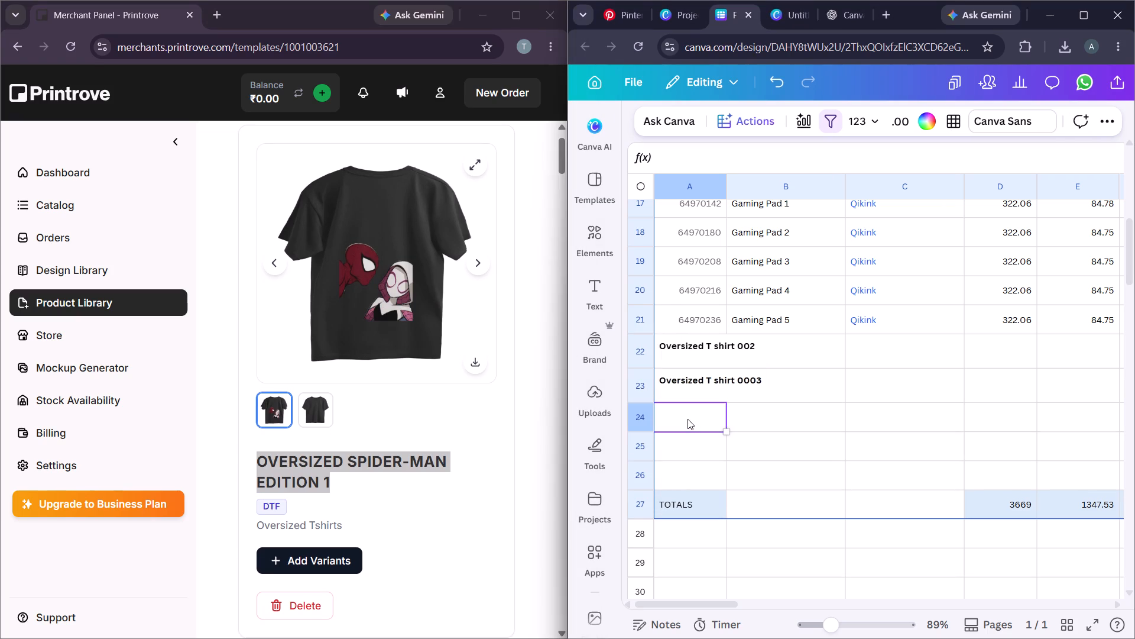
{"action": "right_click", "coordinate": [687, 418]}
{"action": "left_click", "coordinate": [748, 304]}
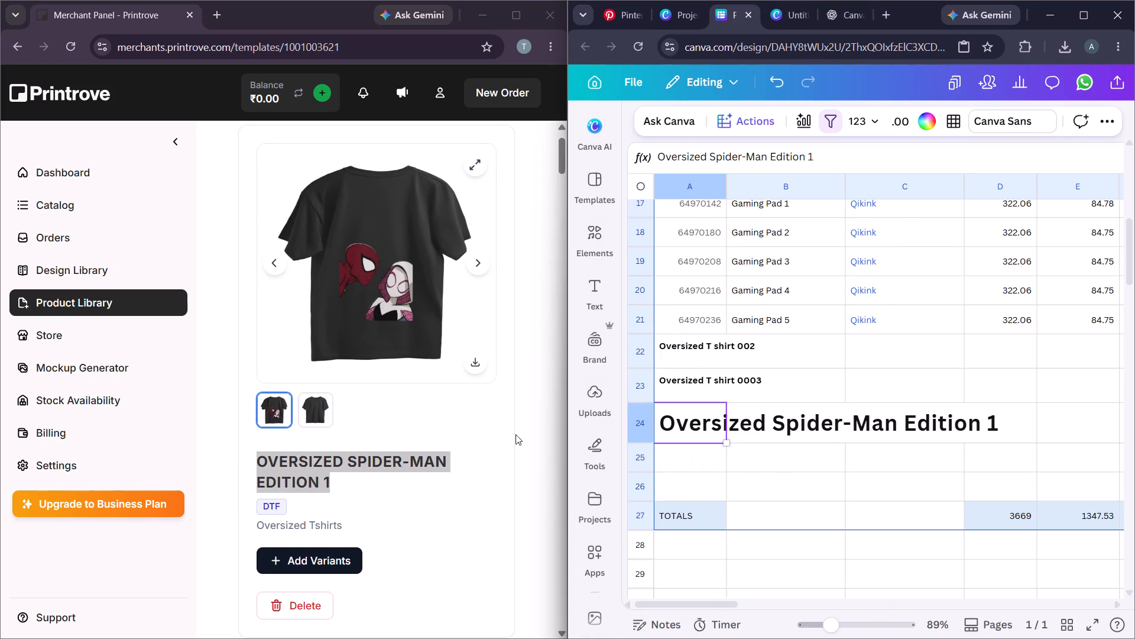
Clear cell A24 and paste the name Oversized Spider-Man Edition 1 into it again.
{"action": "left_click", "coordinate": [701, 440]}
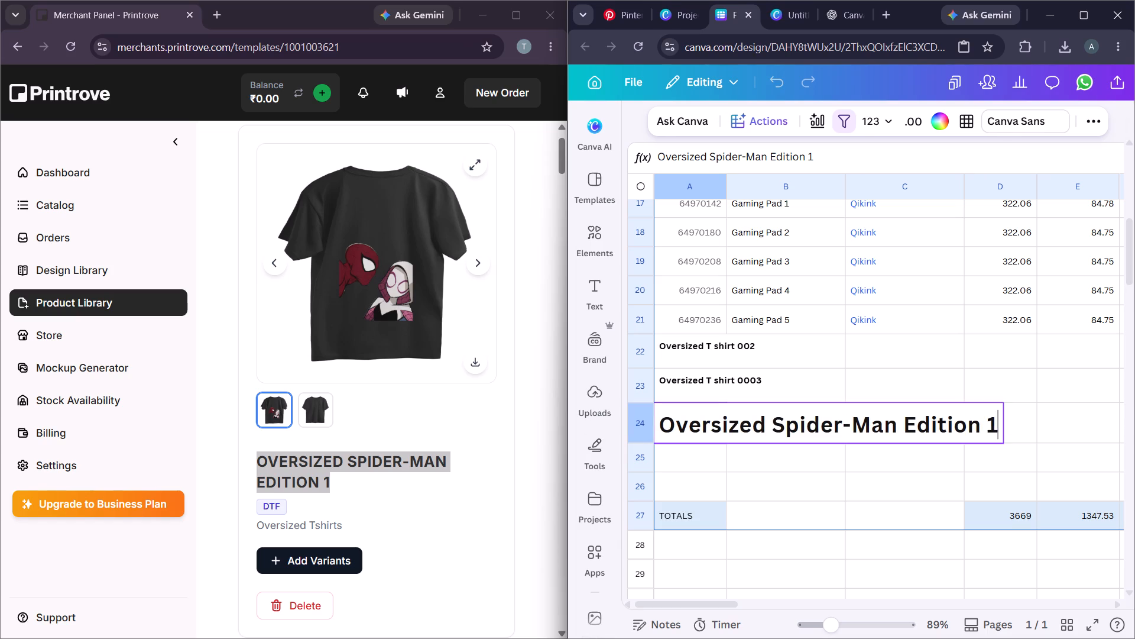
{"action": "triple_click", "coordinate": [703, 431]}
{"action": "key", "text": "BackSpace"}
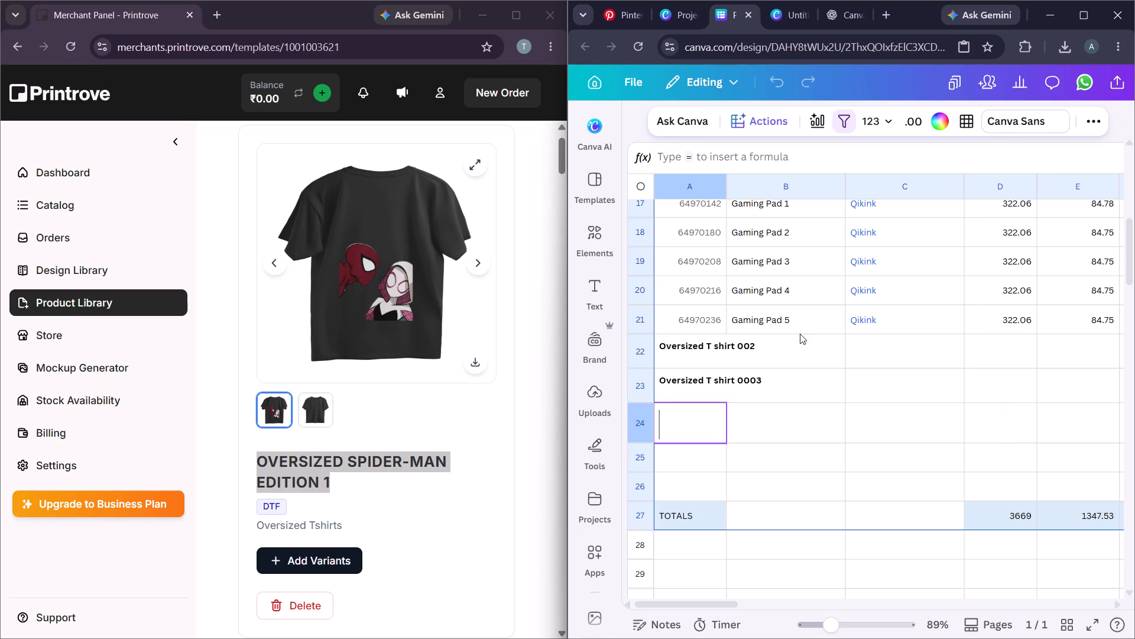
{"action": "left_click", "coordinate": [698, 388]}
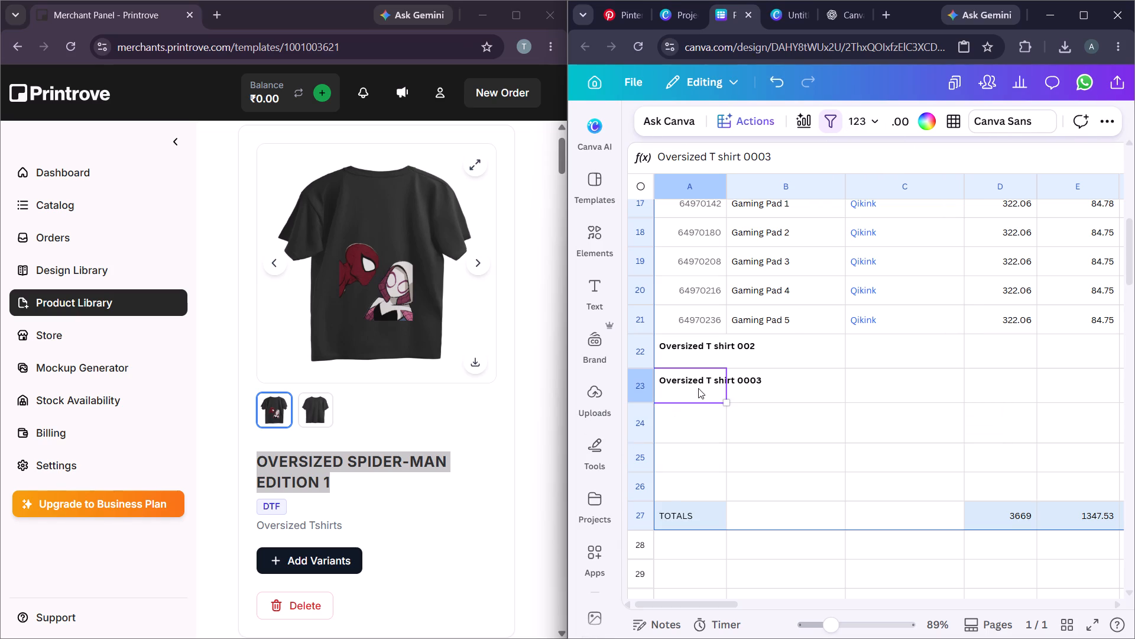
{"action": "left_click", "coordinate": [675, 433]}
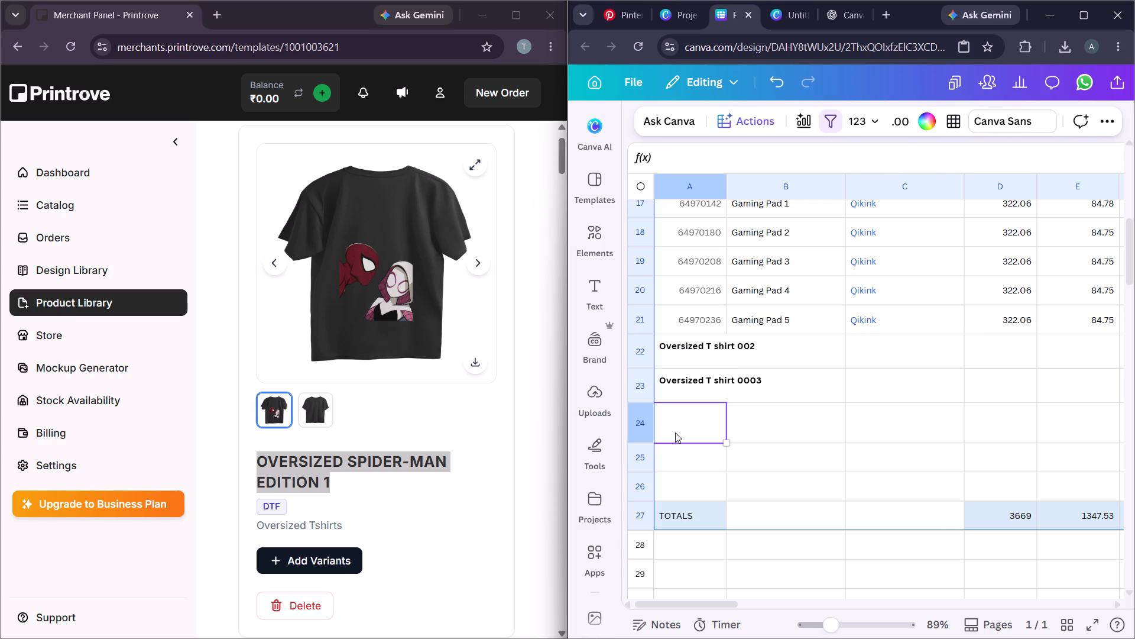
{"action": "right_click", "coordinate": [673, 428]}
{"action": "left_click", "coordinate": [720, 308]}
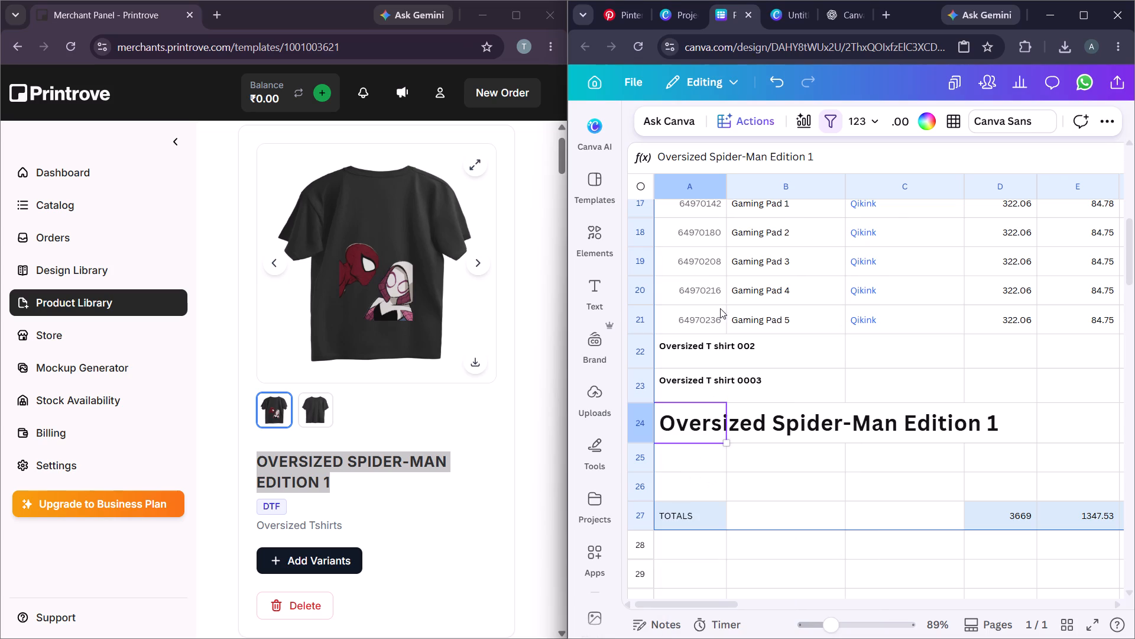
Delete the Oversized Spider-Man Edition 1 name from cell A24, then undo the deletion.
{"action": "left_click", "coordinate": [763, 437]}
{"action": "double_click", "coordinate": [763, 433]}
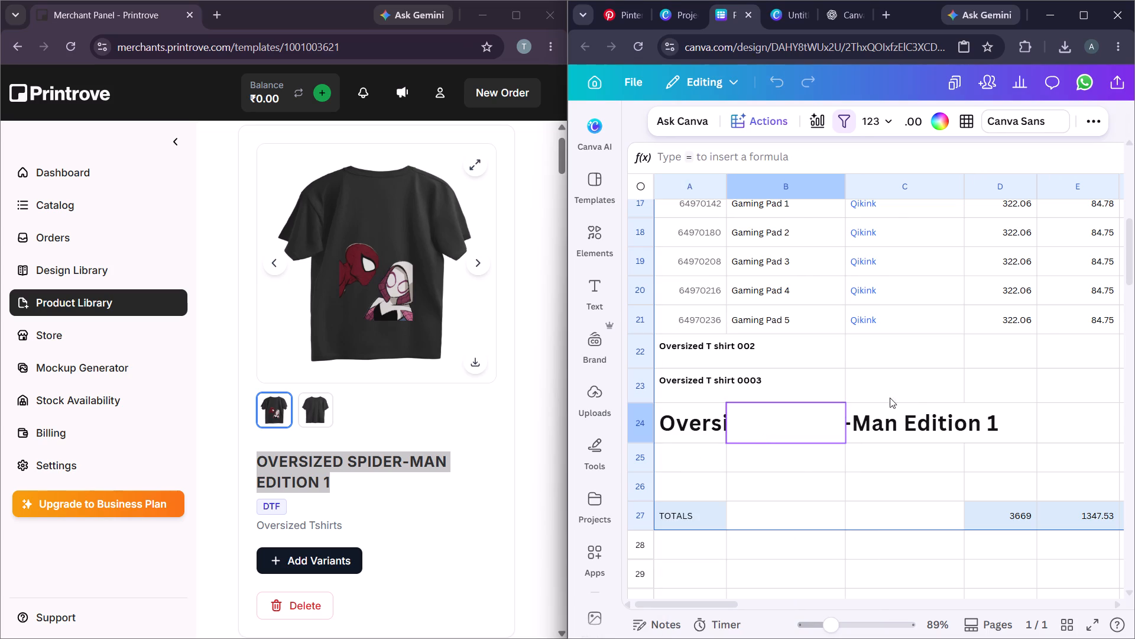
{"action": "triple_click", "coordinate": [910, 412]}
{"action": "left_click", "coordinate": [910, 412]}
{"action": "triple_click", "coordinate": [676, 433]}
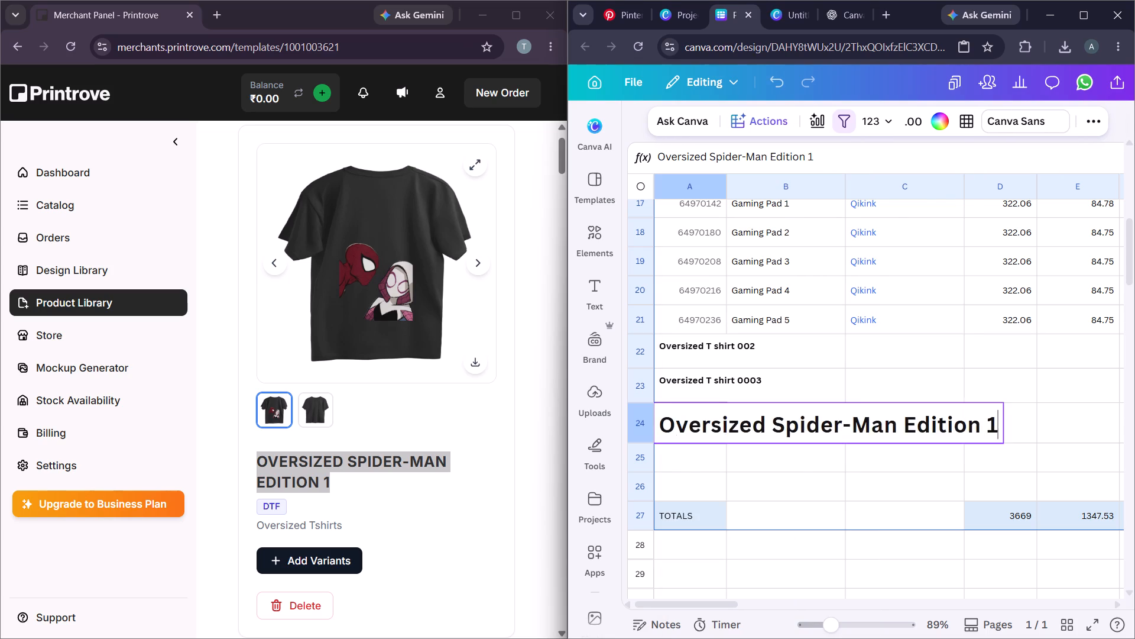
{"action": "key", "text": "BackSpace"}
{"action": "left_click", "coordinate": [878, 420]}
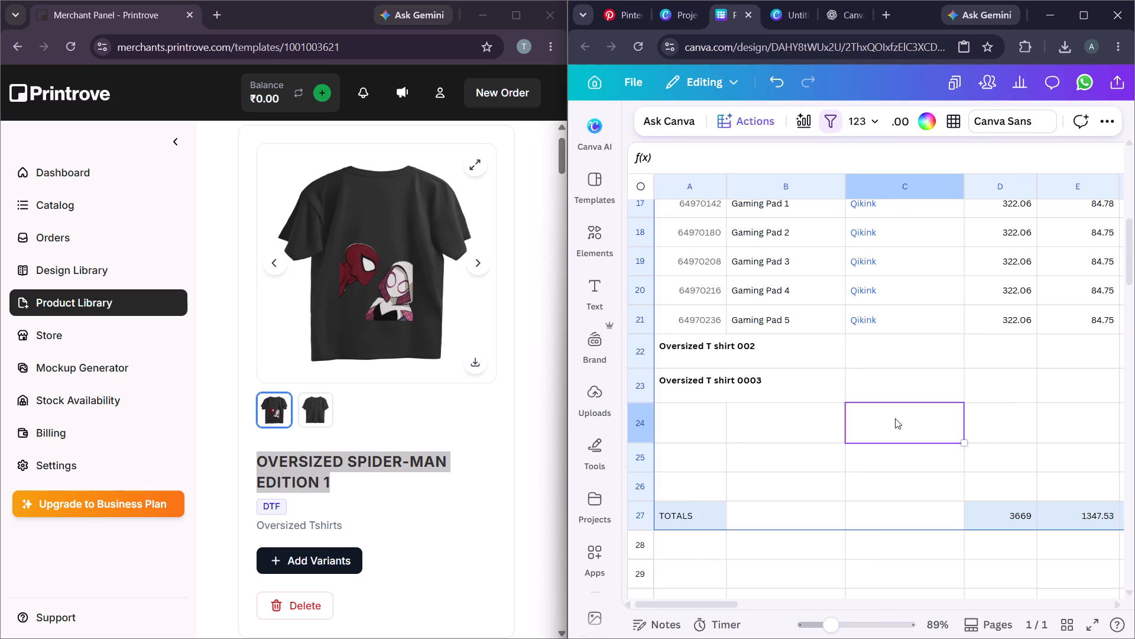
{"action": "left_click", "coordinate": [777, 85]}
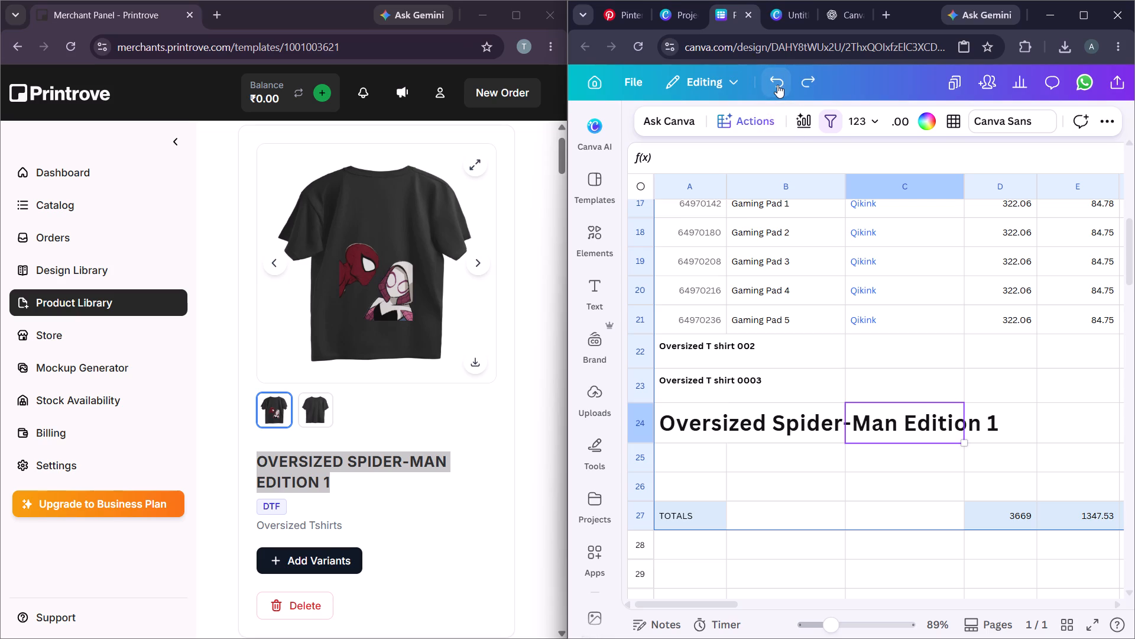
Undo the pasted T-shirt names in cells A24, A23 and A22 of the tracker sheet.
{"action": "triple_click", "coordinate": [777, 85]}
{"action": "left_click", "coordinate": [780, 80]}
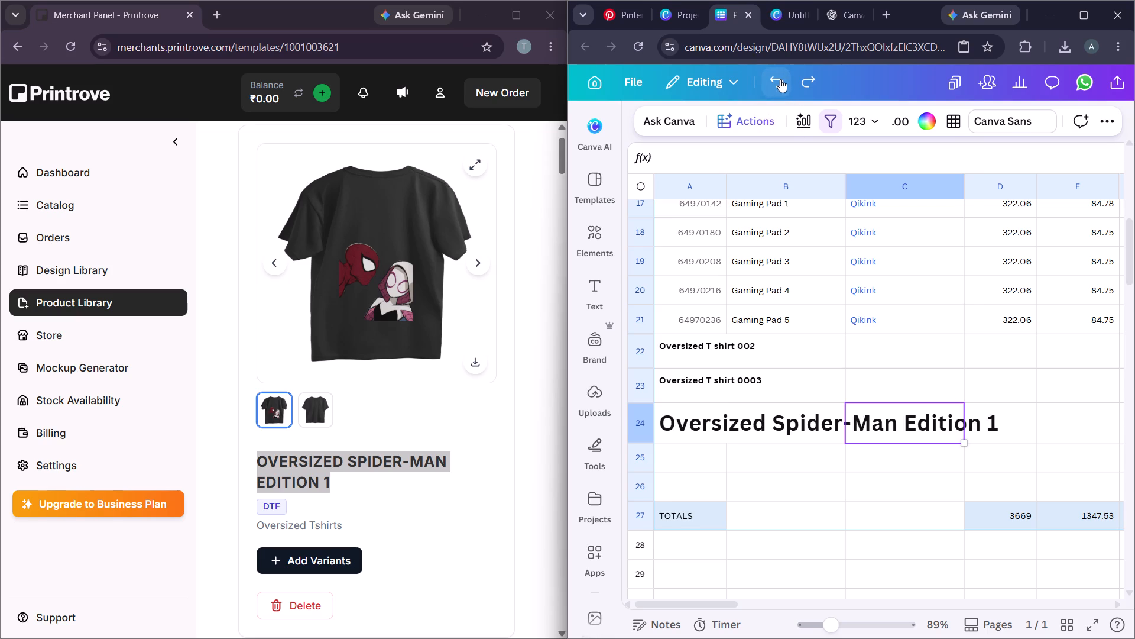
{"action": "double_click", "coordinate": [780, 79]}
{"action": "left_click", "coordinate": [780, 79]}
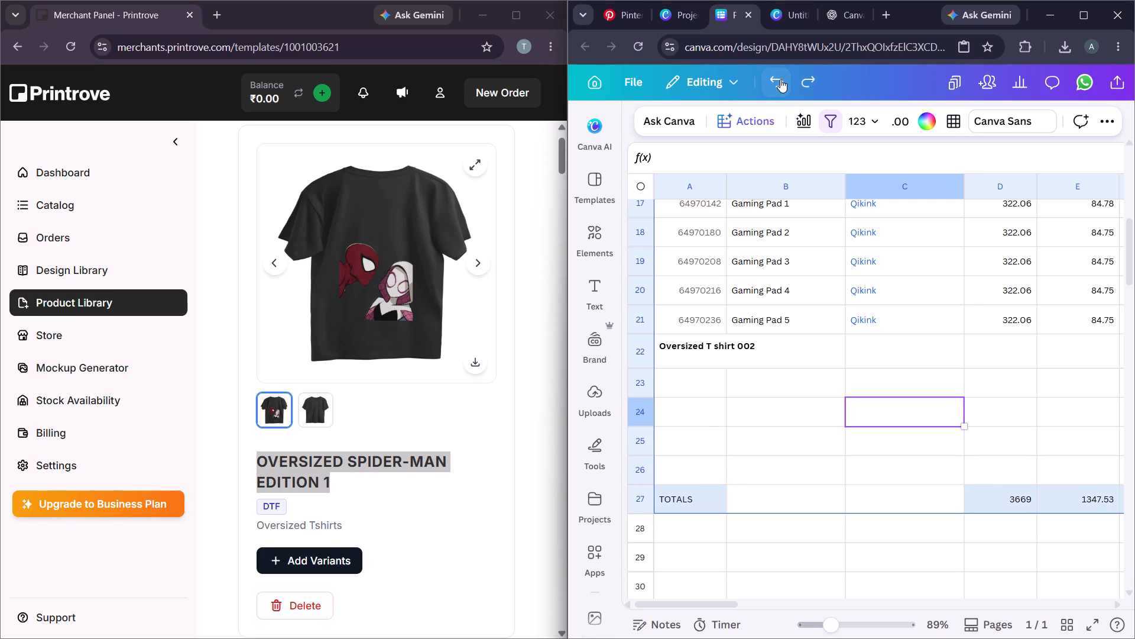
{"action": "left_click", "coordinate": [780, 79]}
{"action": "left_click", "coordinate": [865, 465]}
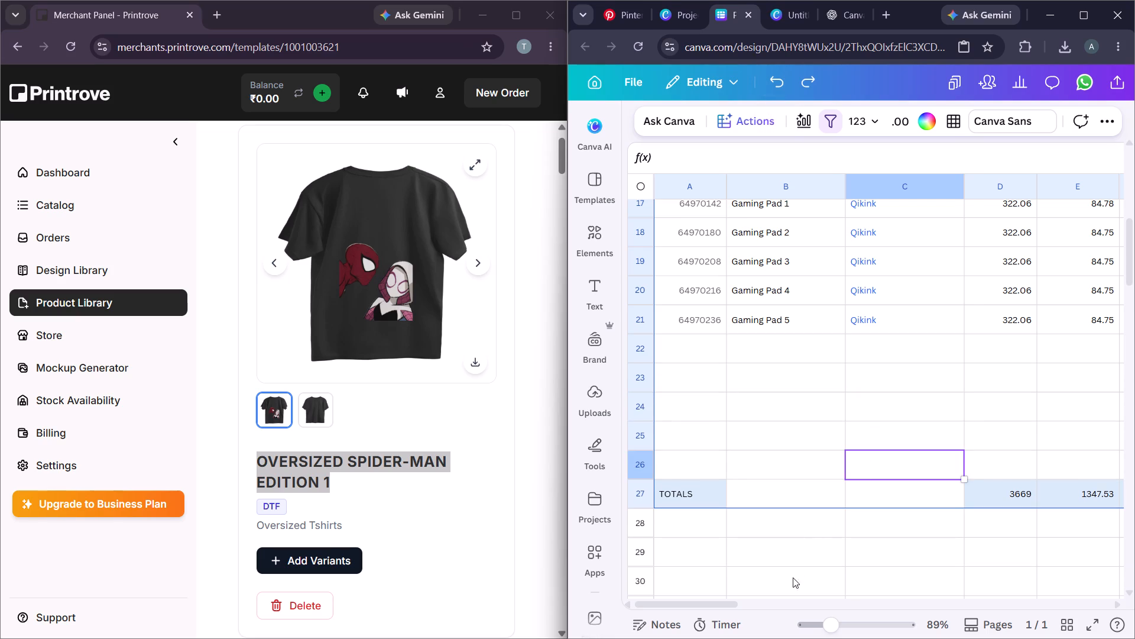
{"action": "left_click", "coordinate": [793, 577]}
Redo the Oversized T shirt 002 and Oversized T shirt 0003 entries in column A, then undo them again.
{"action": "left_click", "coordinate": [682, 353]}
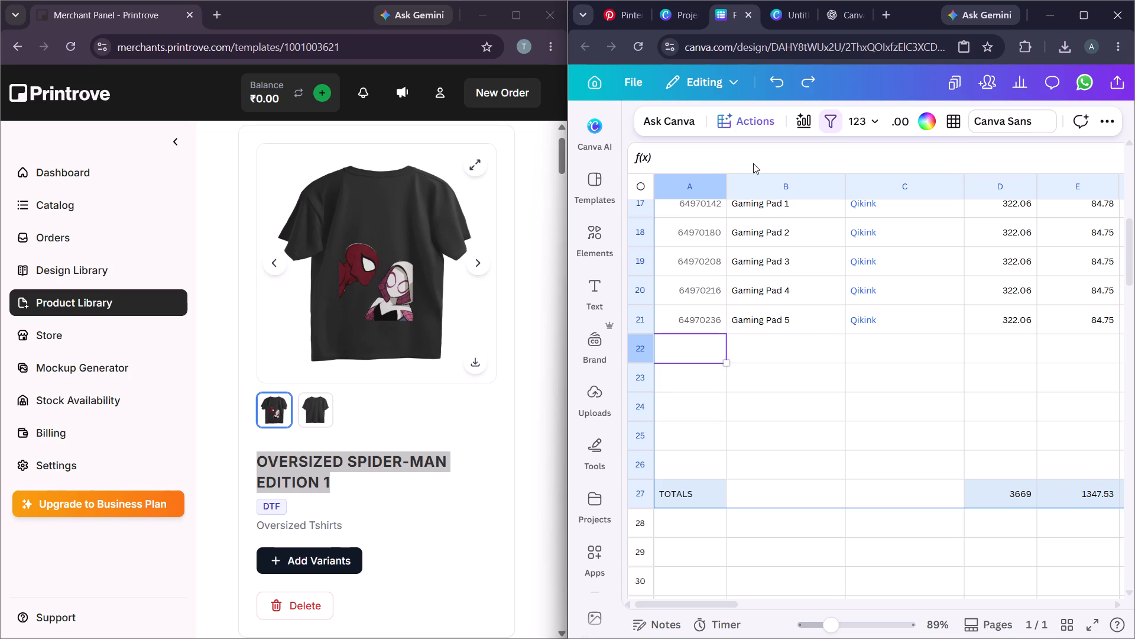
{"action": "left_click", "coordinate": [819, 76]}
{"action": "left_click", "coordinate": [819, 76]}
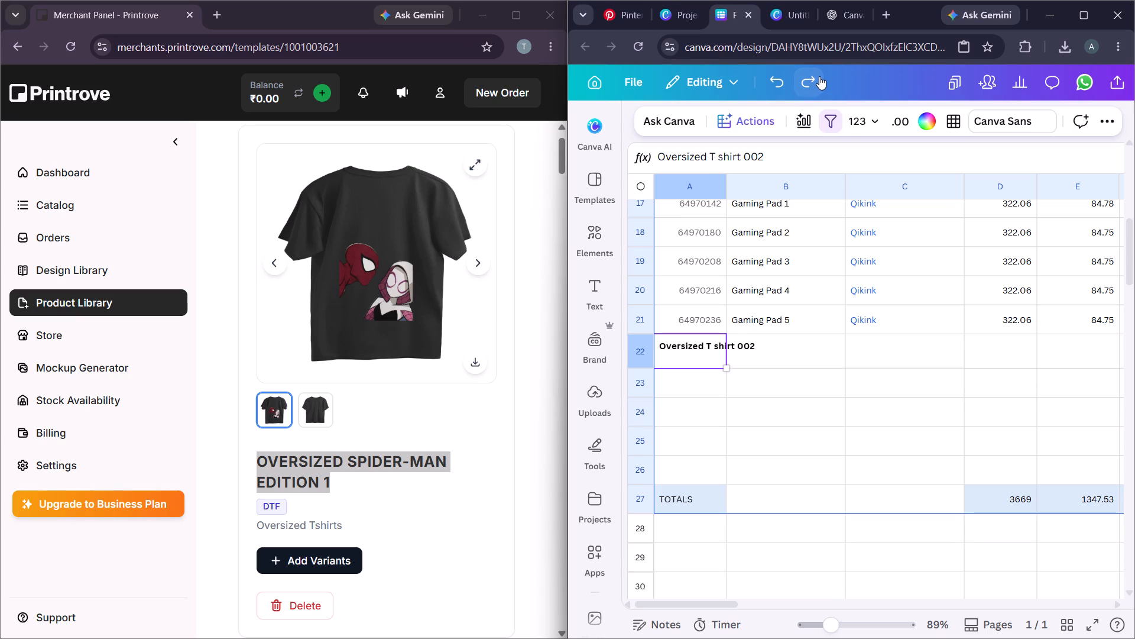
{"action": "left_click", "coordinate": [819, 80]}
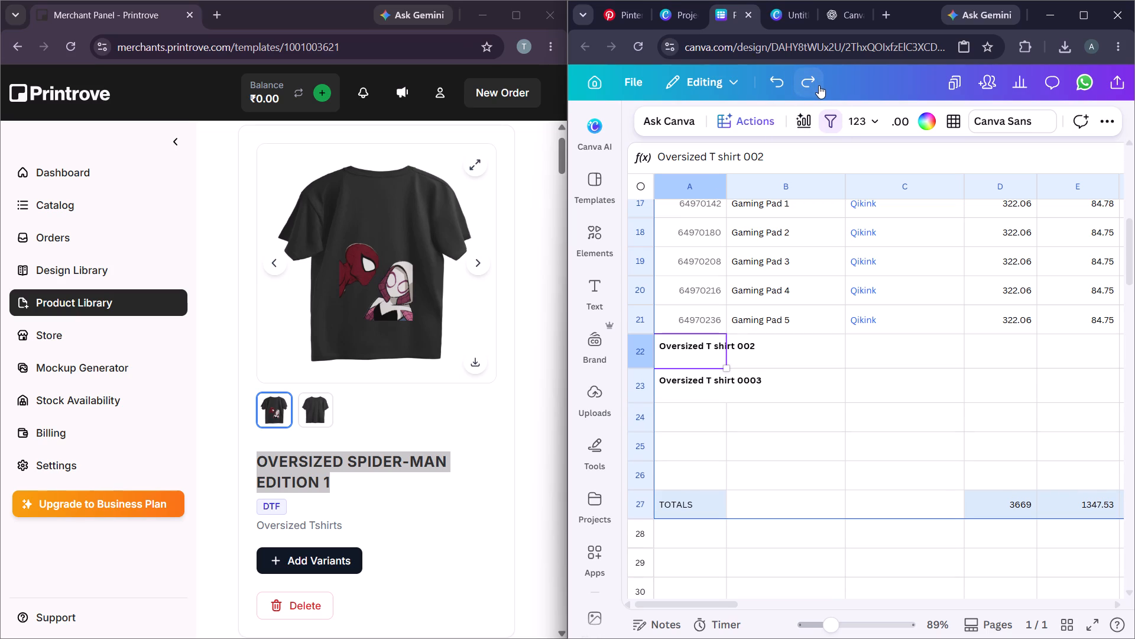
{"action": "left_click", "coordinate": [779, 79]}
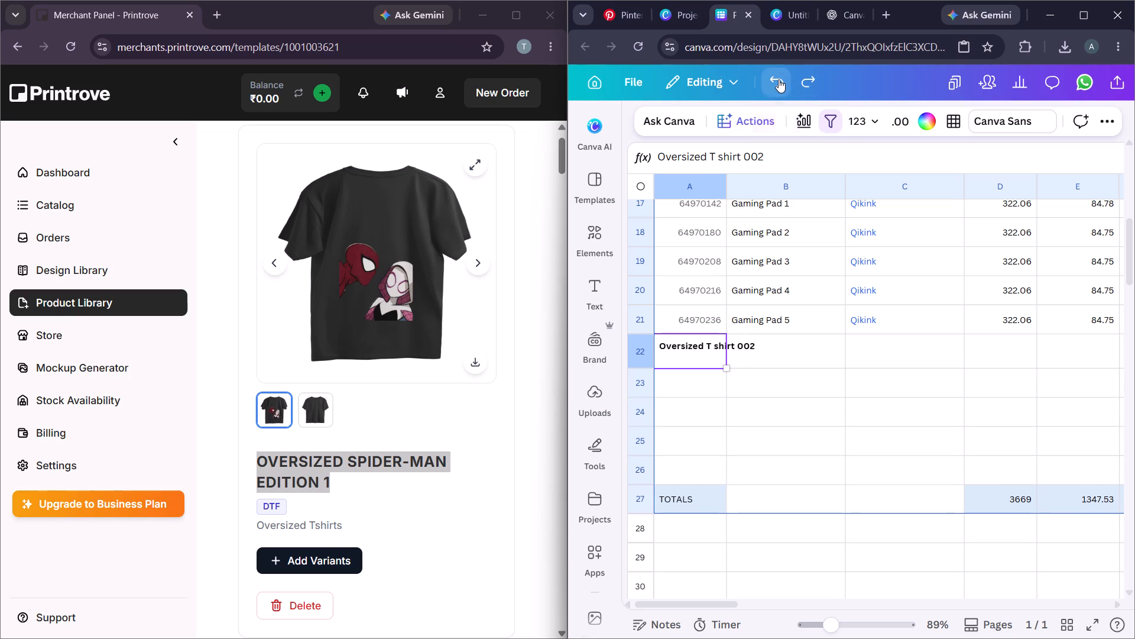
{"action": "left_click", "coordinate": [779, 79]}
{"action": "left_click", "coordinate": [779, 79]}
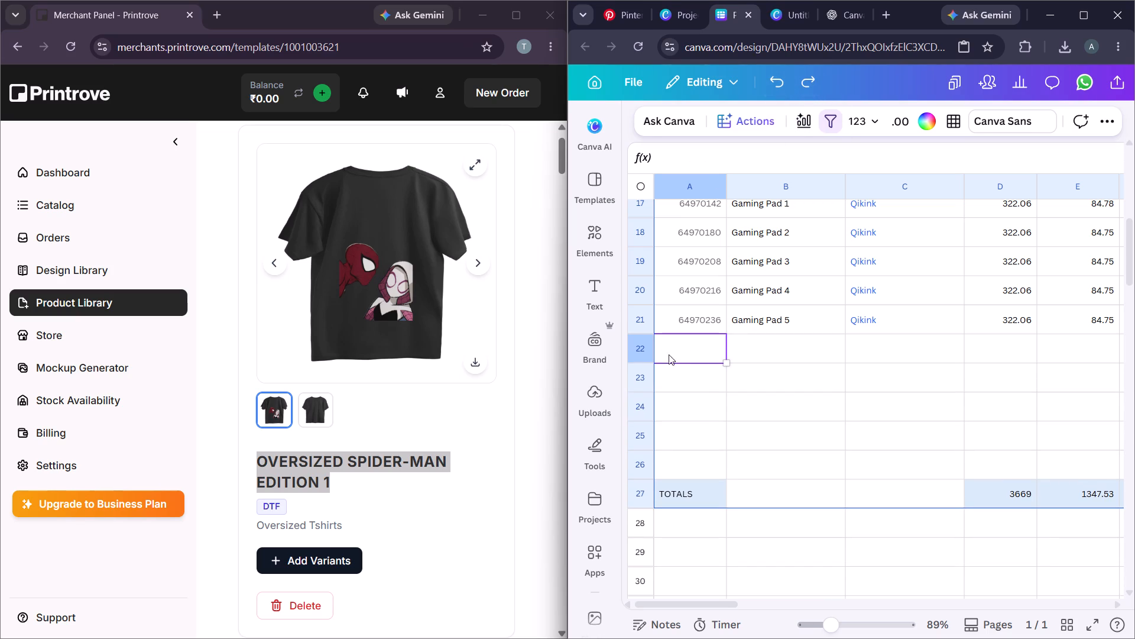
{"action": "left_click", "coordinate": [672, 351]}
Return to the Printrove Product Library and open the navy oversized T-shirt in the last row of products.
{"action": "scroll", "coordinate": [317, 306], "scroll_direction": "up", "scroll_amount": 3}
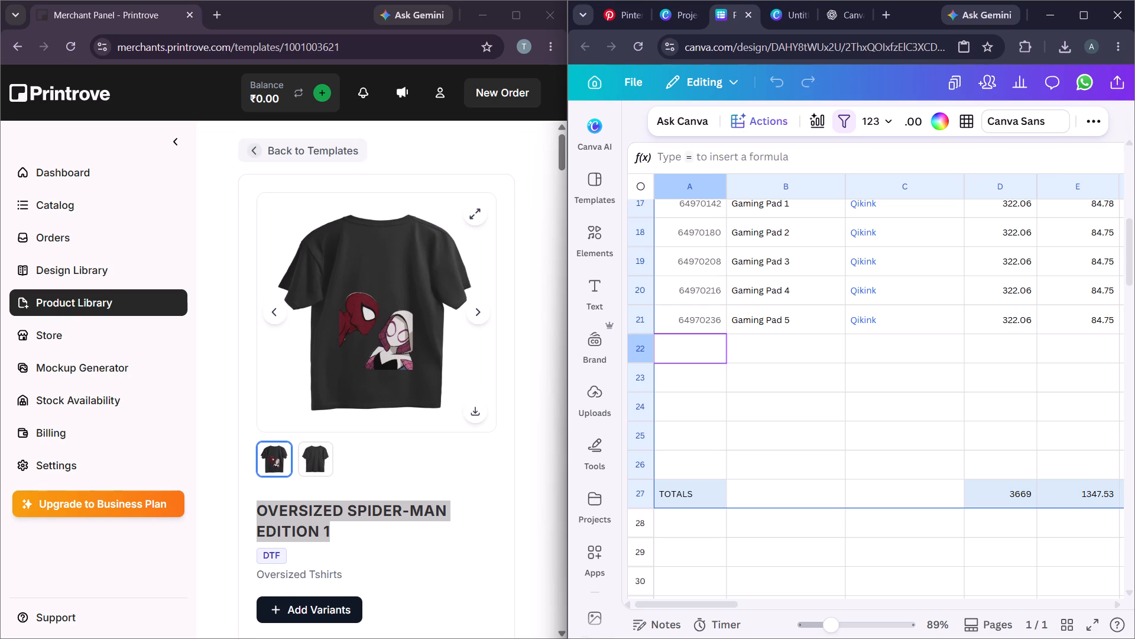
{"action": "left_click", "coordinate": [257, 155]}
{"action": "scroll", "coordinate": [397, 426], "scroll_direction": "down", "scroll_amount": 2}
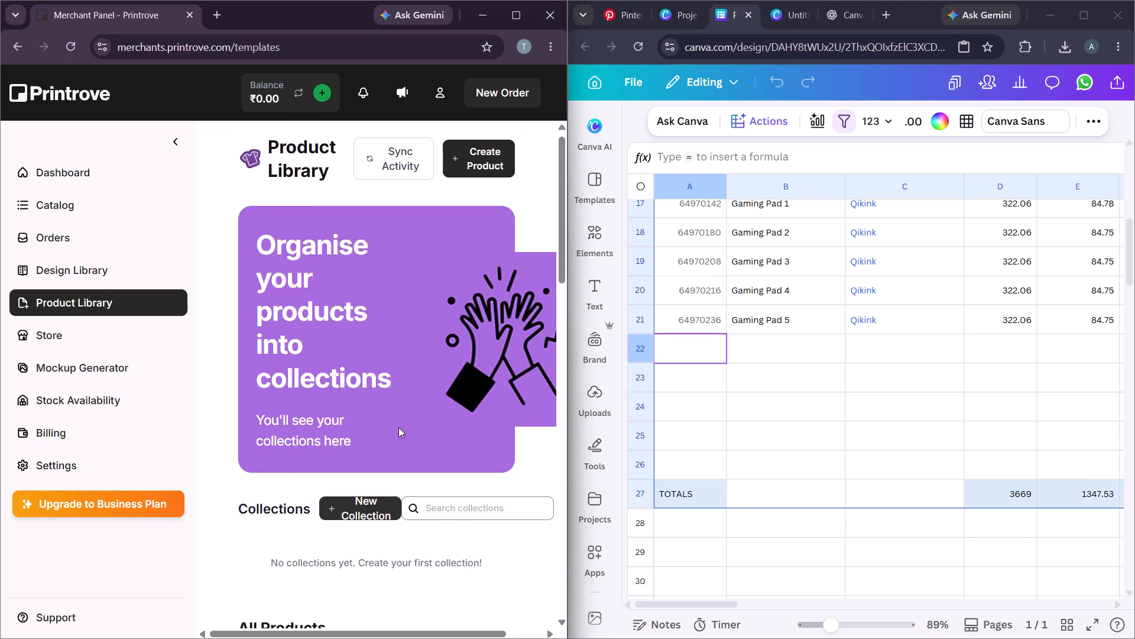
{"action": "scroll", "coordinate": [398, 427], "scroll_direction": "down", "scroll_amount": 14}
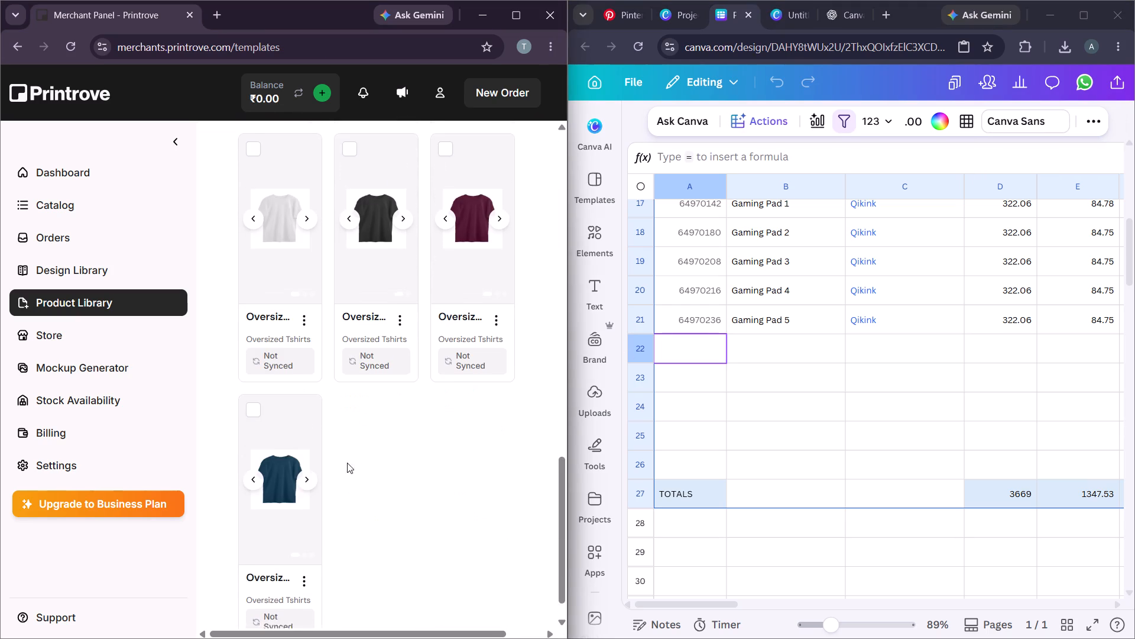
{"action": "left_click", "coordinate": [290, 469]}
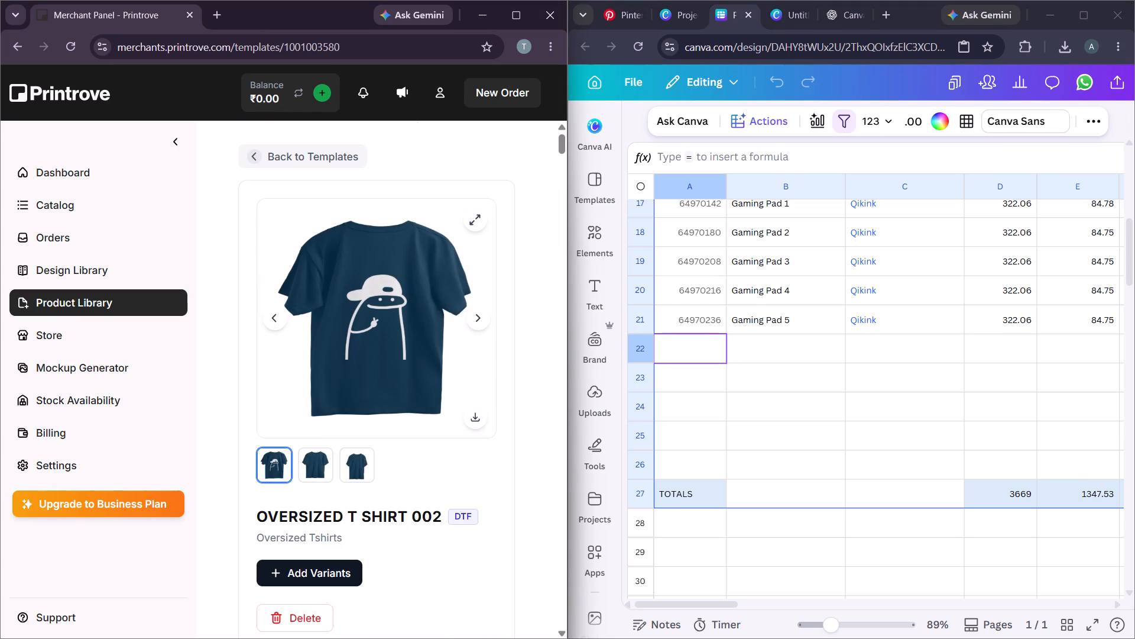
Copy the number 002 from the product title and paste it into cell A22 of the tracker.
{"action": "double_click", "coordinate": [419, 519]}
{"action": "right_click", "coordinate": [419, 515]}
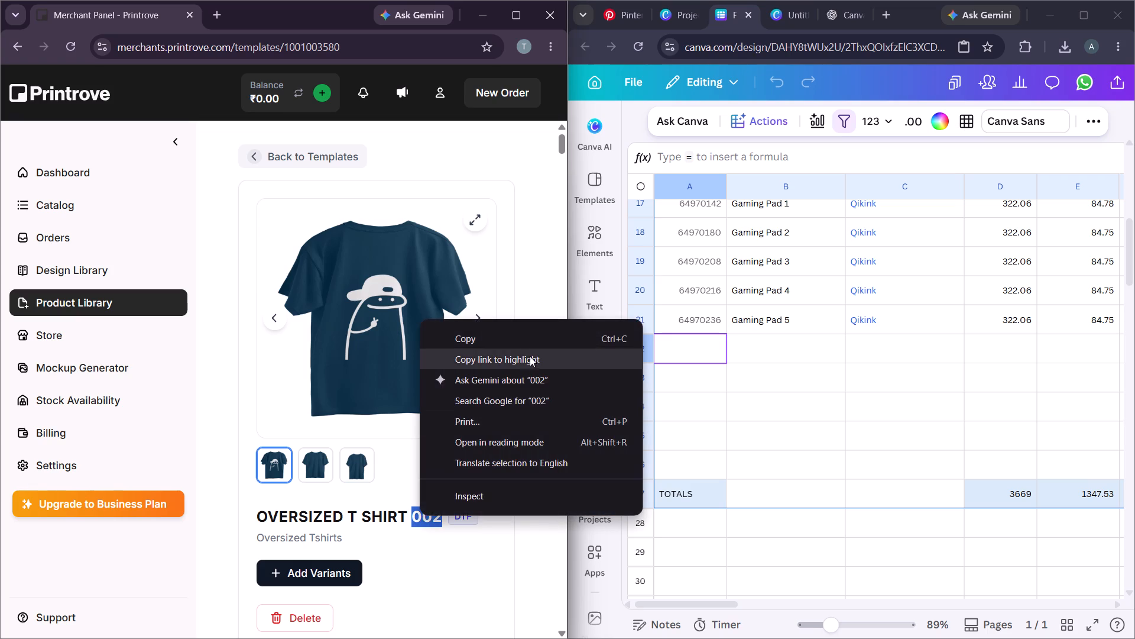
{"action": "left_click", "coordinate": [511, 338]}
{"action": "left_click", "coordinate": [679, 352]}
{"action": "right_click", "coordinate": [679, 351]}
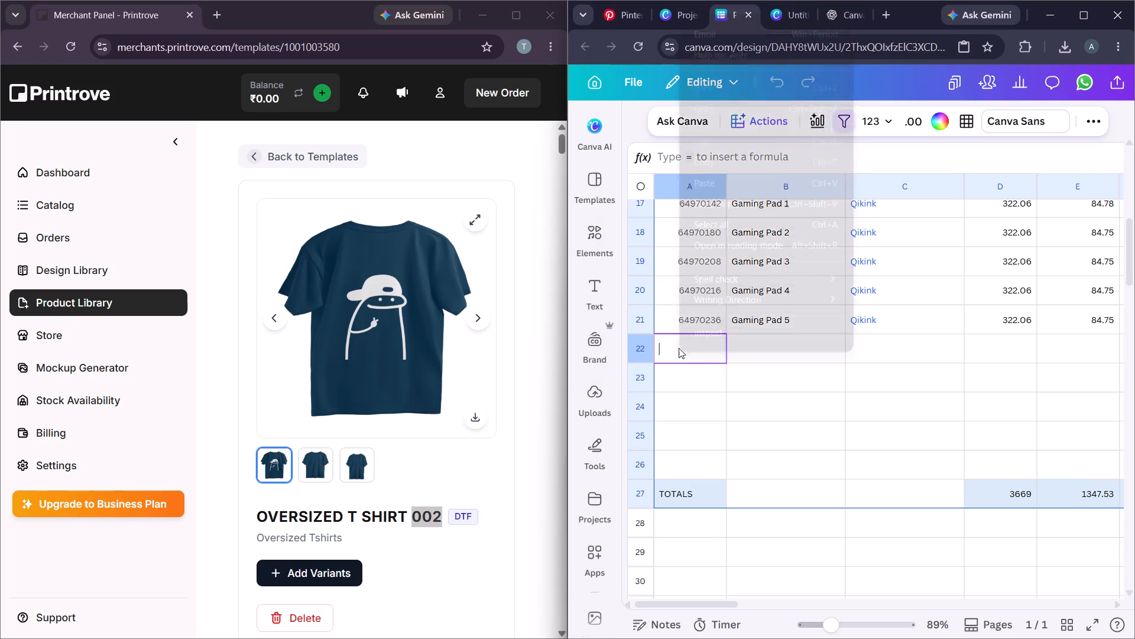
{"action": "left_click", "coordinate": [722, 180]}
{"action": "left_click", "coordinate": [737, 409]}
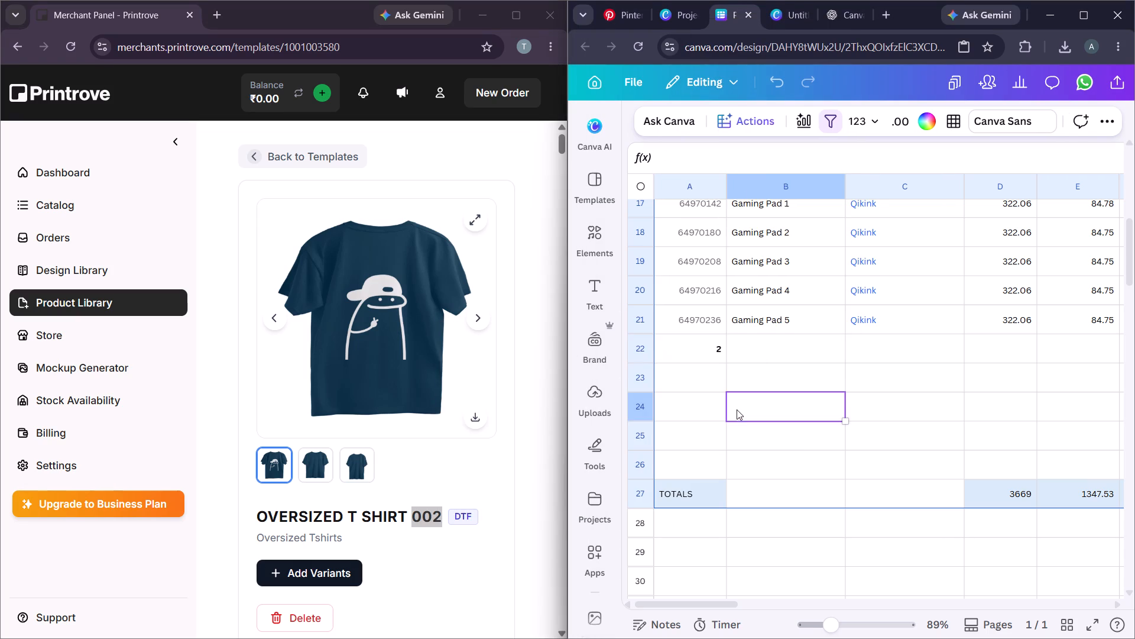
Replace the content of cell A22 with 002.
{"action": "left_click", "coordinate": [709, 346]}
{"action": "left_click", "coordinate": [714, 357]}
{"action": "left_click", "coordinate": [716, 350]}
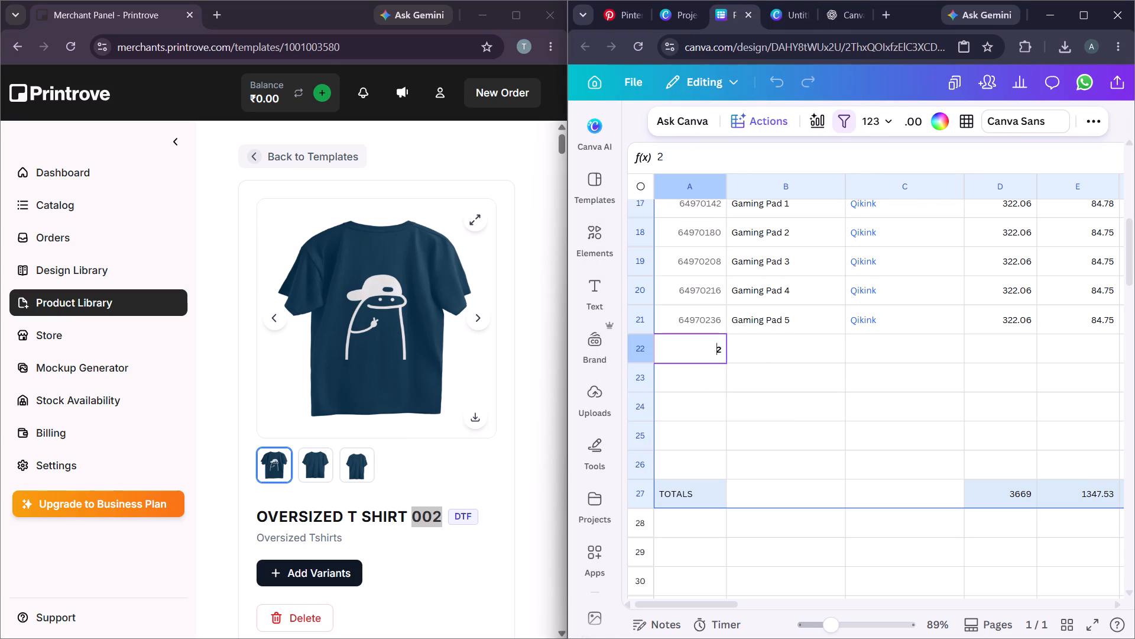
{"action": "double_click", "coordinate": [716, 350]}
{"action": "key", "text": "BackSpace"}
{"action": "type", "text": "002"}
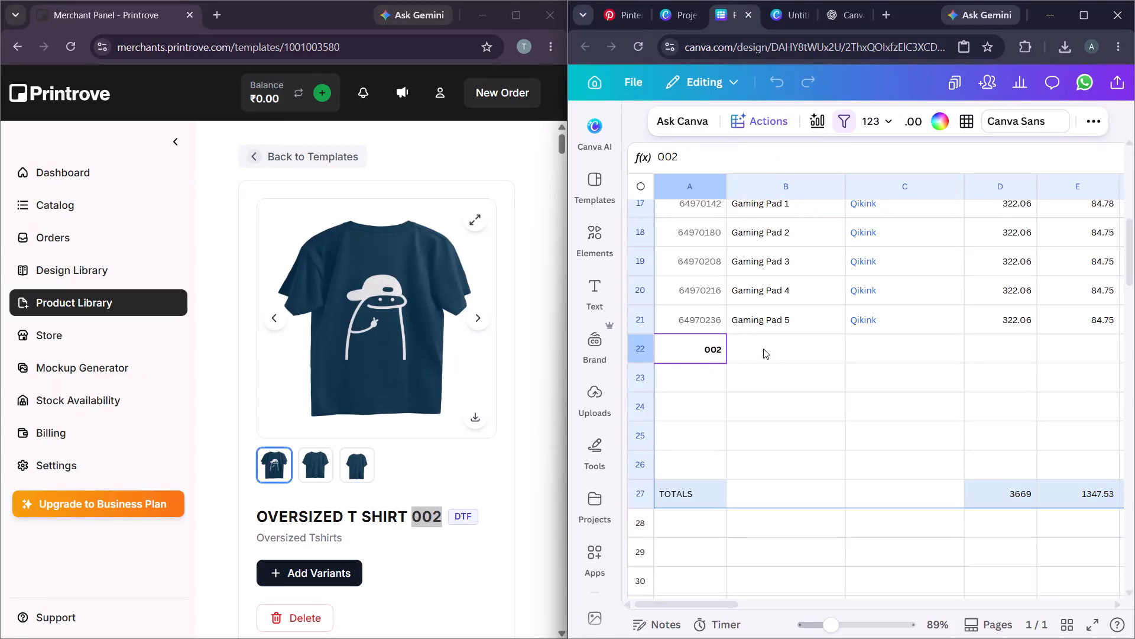
Turn off the filter on the tracker table.
{"action": "left_click", "coordinate": [845, 123]}
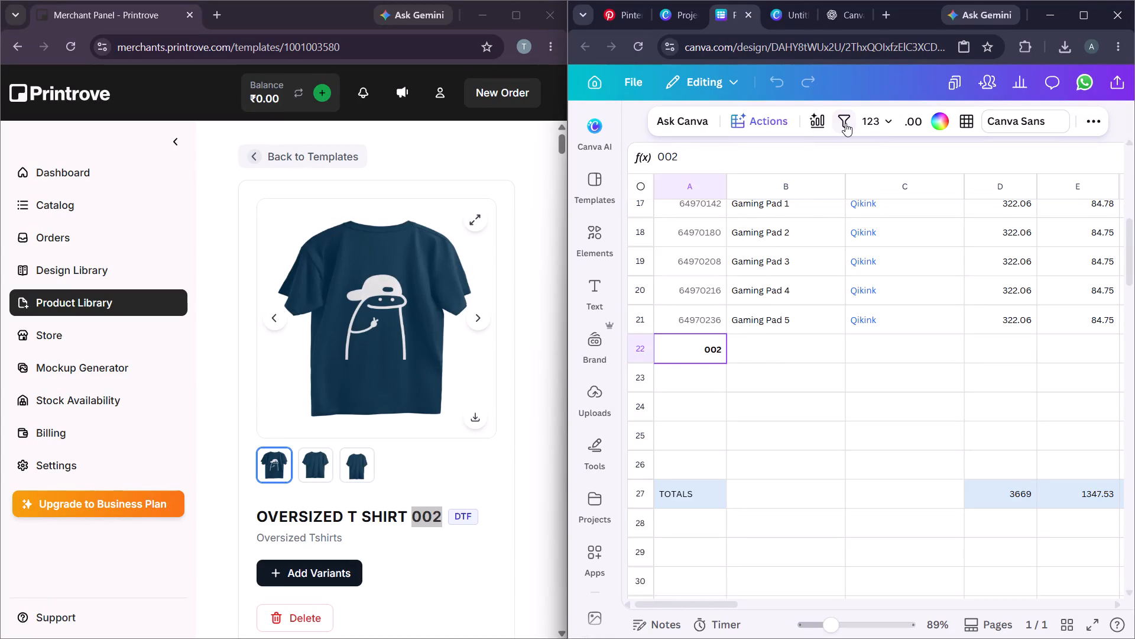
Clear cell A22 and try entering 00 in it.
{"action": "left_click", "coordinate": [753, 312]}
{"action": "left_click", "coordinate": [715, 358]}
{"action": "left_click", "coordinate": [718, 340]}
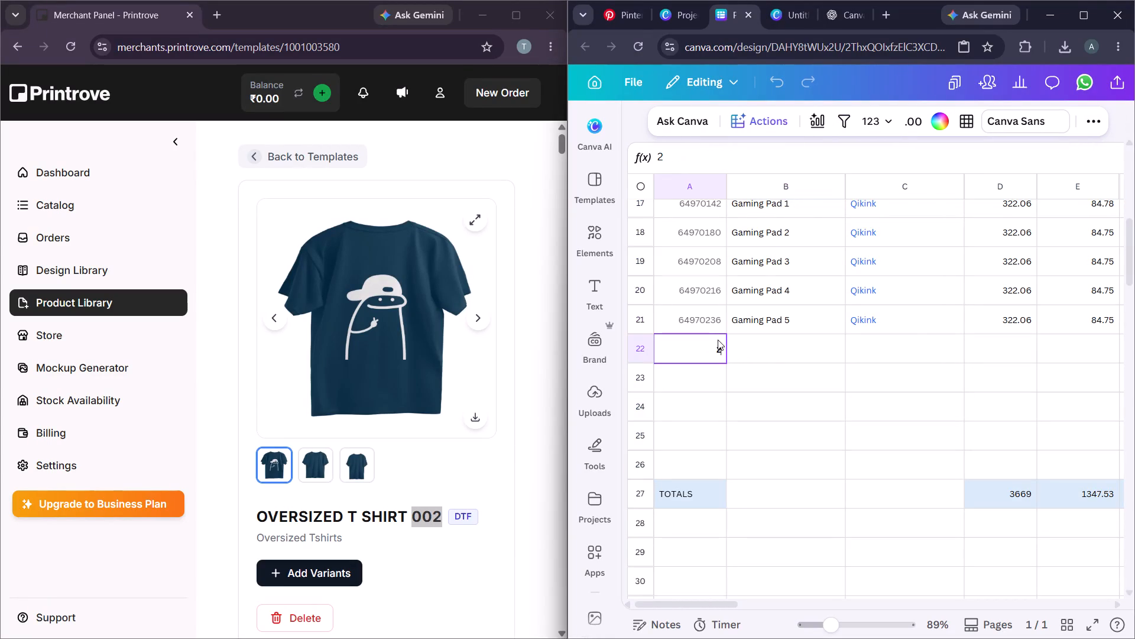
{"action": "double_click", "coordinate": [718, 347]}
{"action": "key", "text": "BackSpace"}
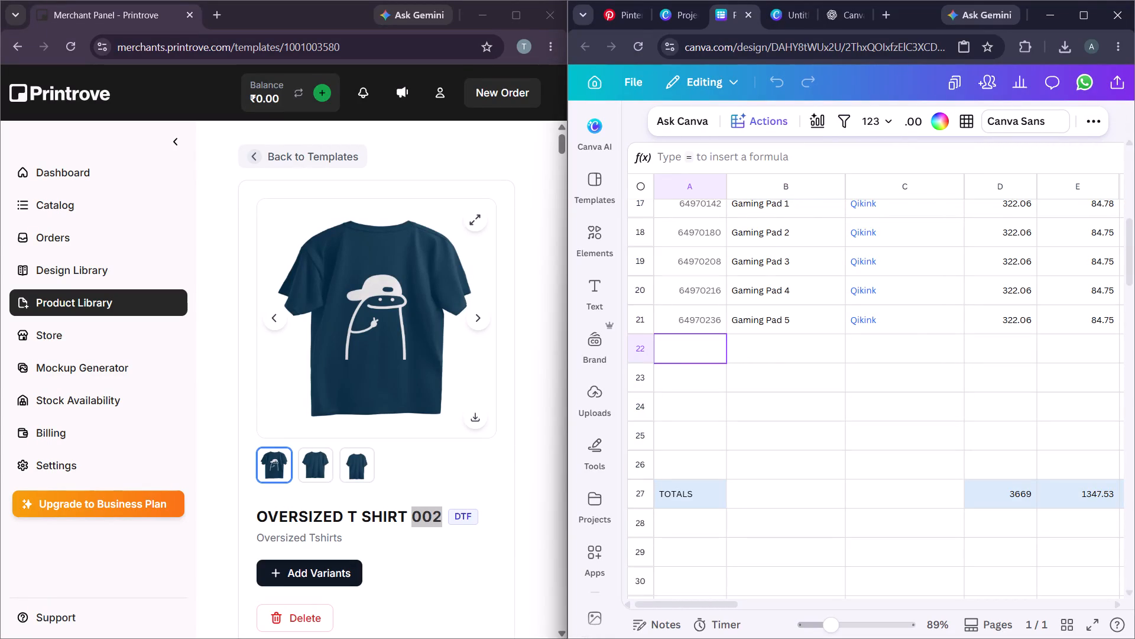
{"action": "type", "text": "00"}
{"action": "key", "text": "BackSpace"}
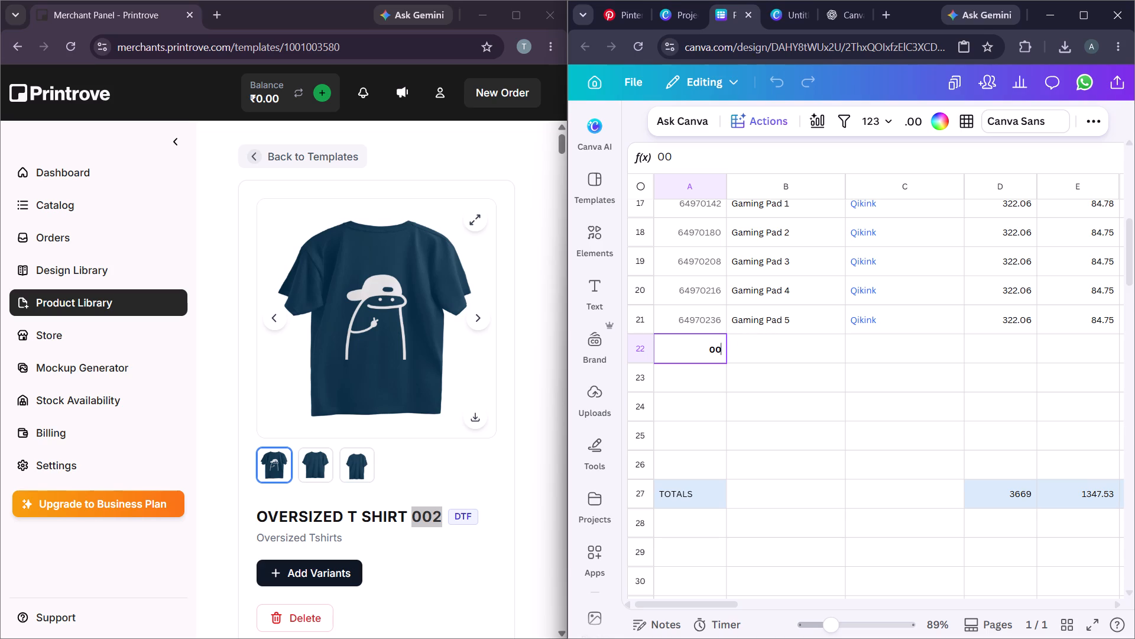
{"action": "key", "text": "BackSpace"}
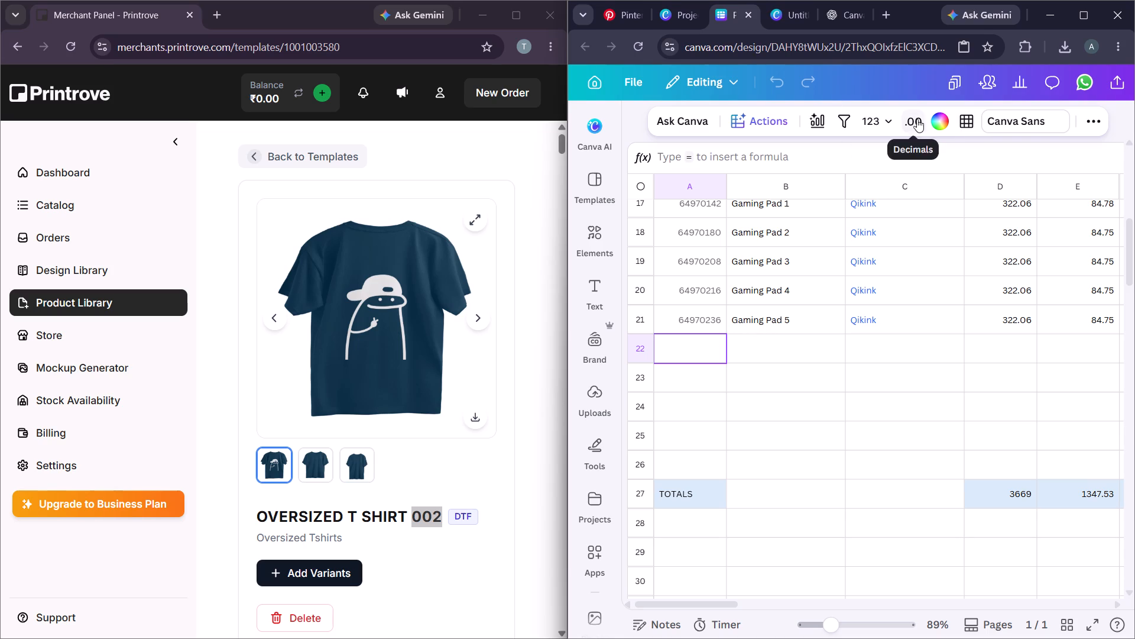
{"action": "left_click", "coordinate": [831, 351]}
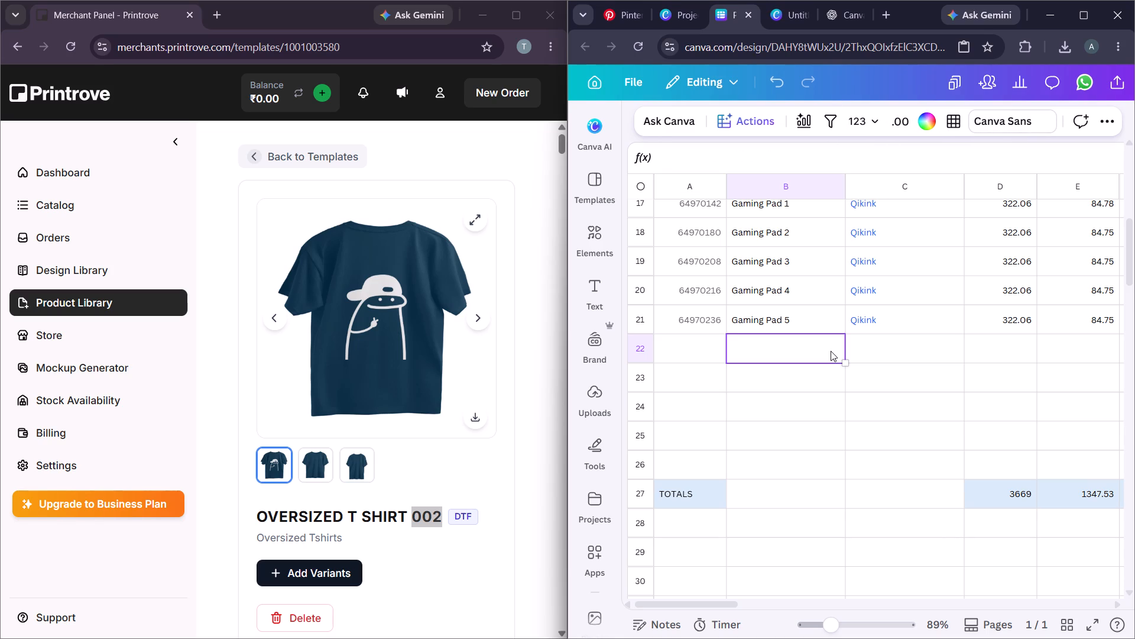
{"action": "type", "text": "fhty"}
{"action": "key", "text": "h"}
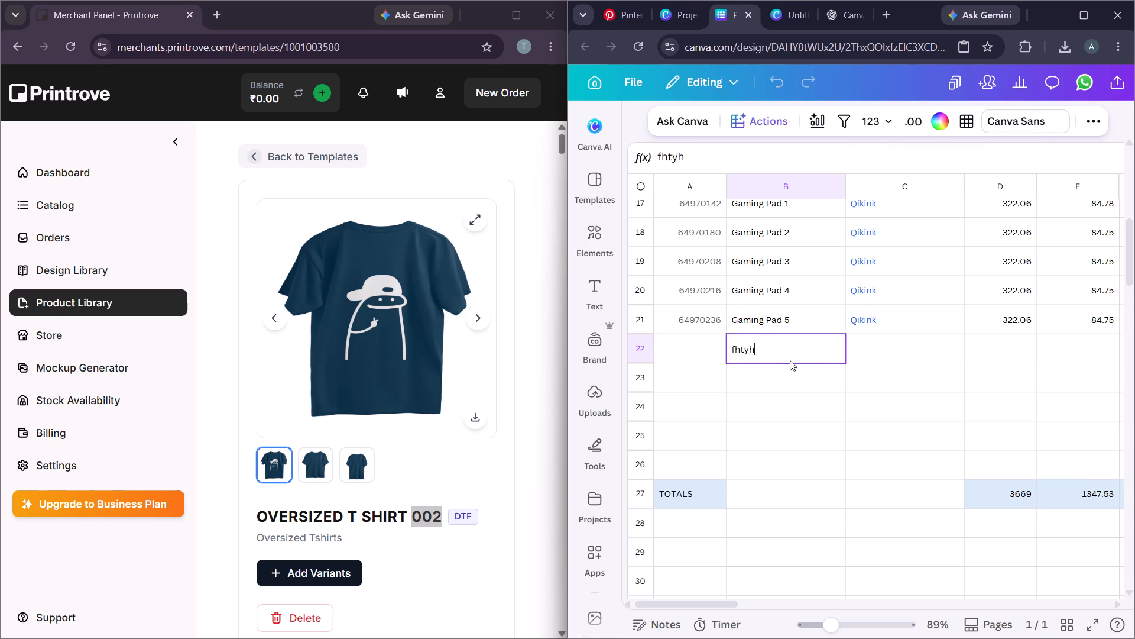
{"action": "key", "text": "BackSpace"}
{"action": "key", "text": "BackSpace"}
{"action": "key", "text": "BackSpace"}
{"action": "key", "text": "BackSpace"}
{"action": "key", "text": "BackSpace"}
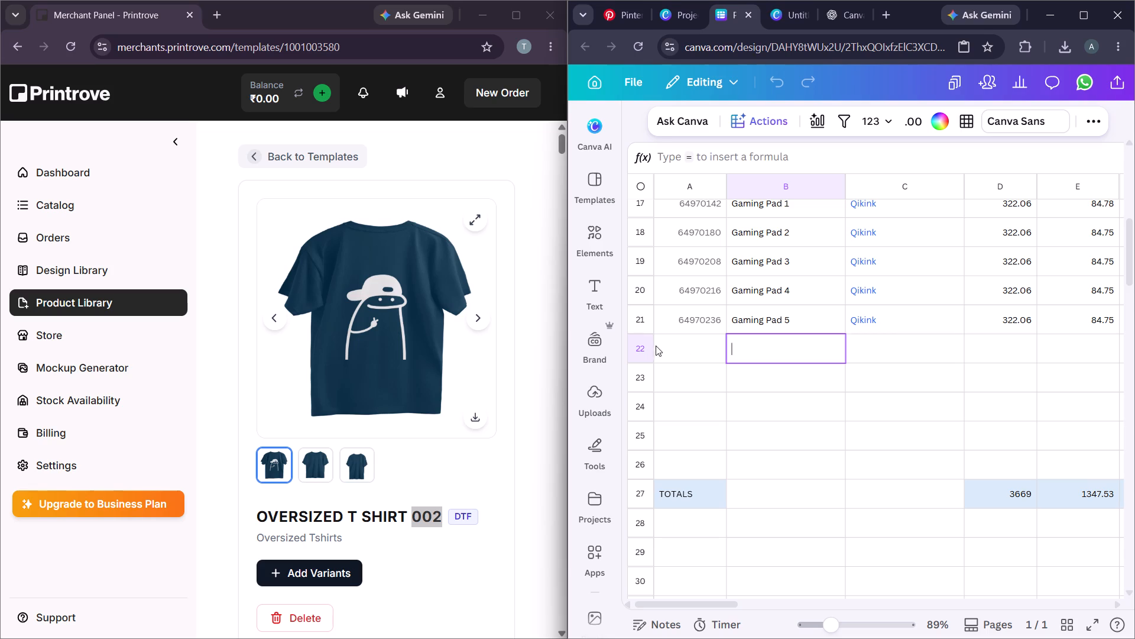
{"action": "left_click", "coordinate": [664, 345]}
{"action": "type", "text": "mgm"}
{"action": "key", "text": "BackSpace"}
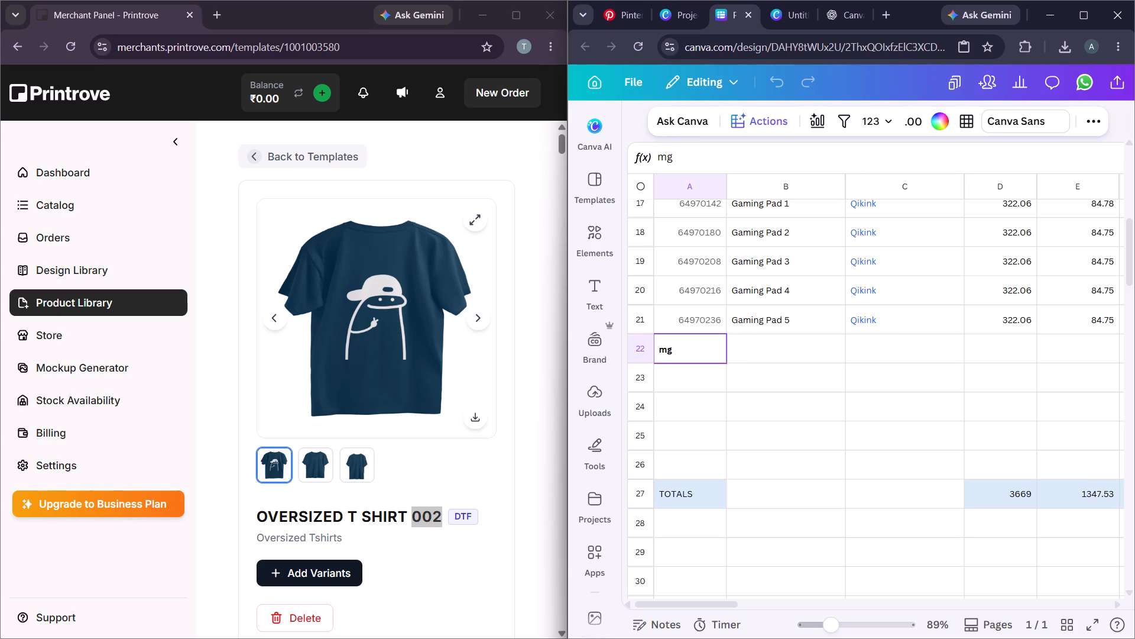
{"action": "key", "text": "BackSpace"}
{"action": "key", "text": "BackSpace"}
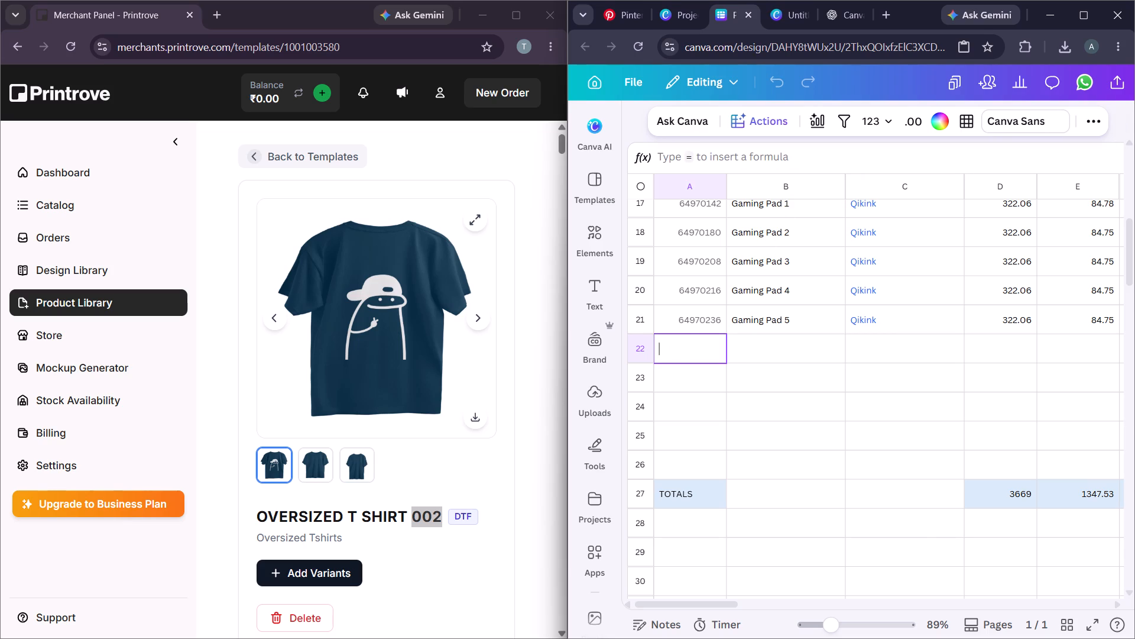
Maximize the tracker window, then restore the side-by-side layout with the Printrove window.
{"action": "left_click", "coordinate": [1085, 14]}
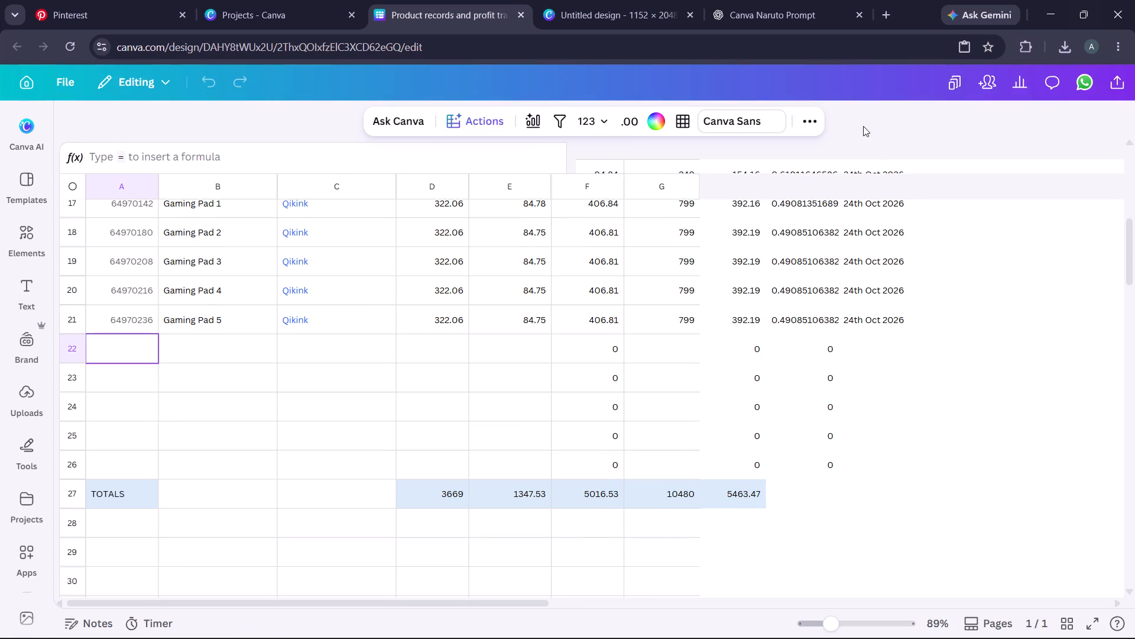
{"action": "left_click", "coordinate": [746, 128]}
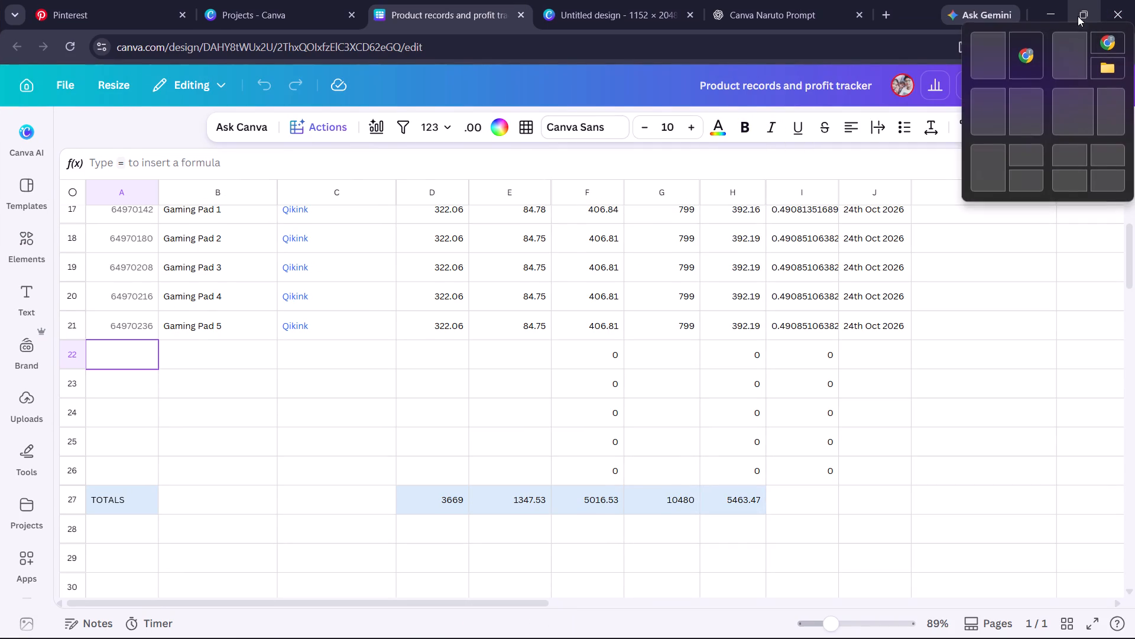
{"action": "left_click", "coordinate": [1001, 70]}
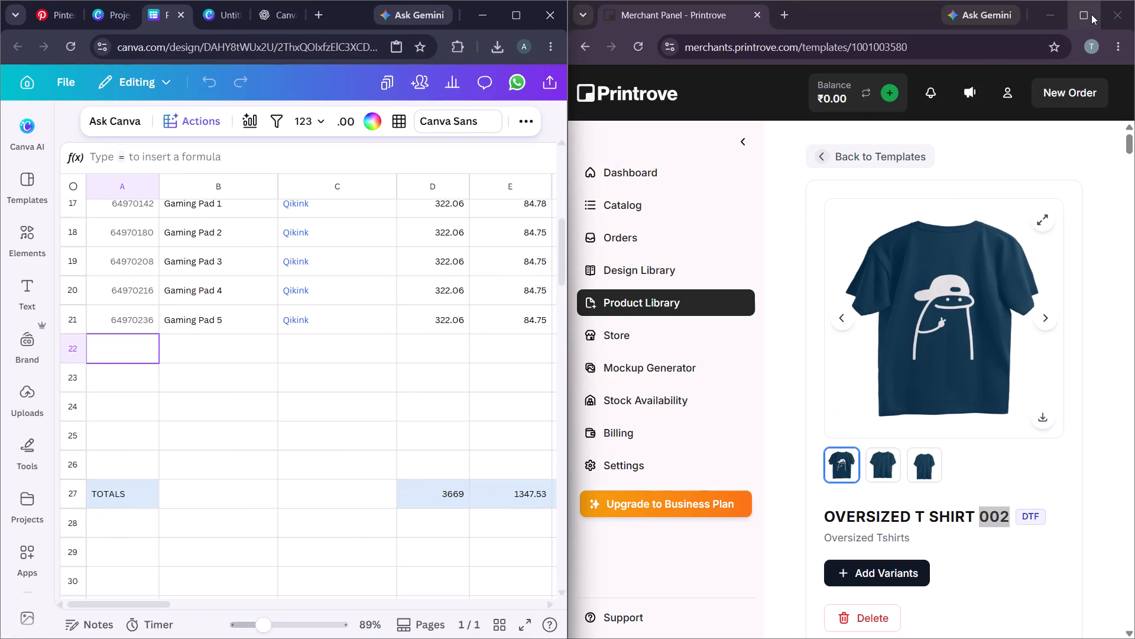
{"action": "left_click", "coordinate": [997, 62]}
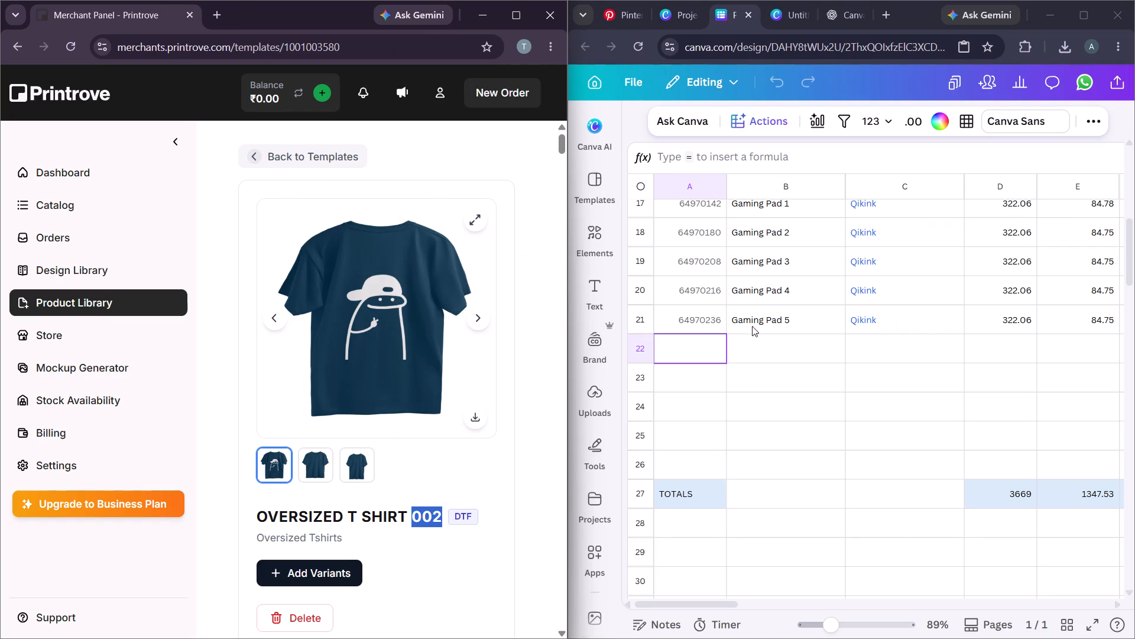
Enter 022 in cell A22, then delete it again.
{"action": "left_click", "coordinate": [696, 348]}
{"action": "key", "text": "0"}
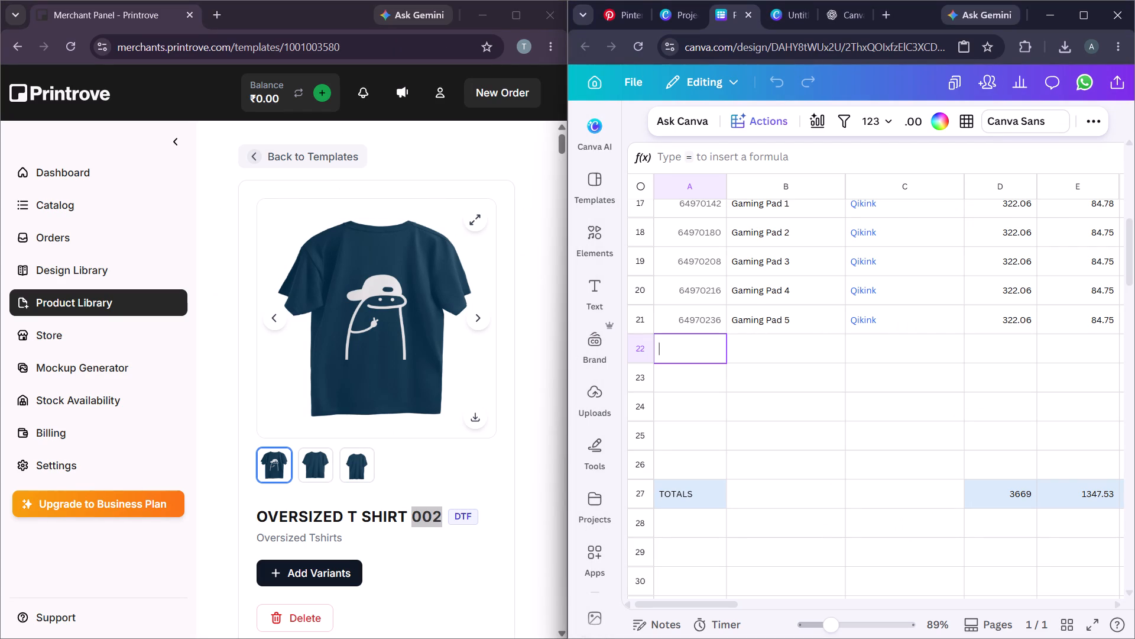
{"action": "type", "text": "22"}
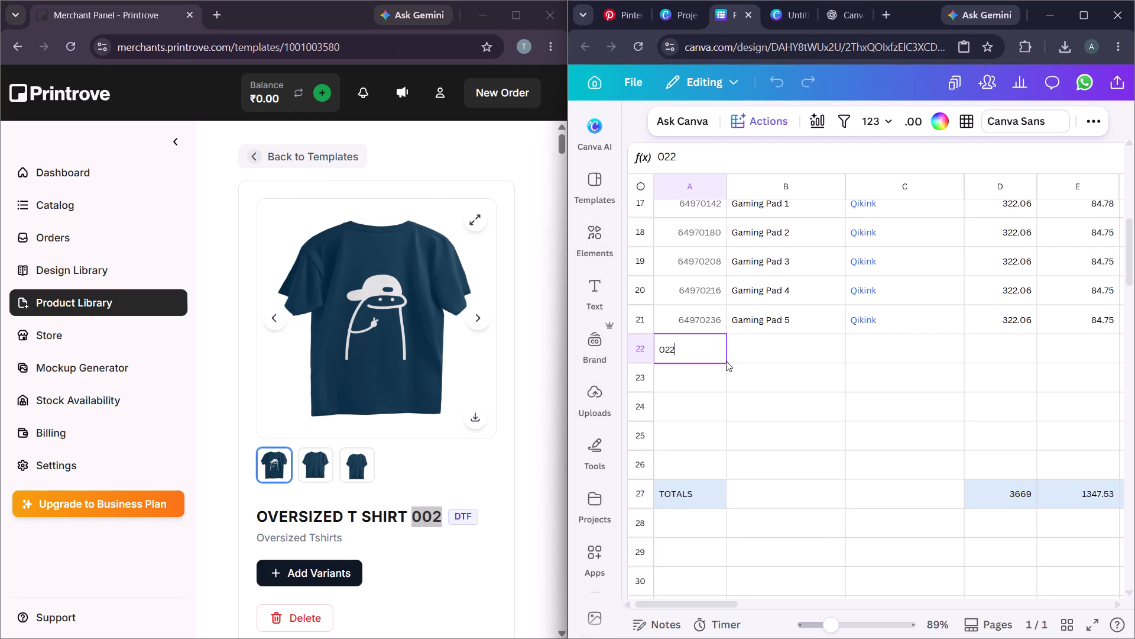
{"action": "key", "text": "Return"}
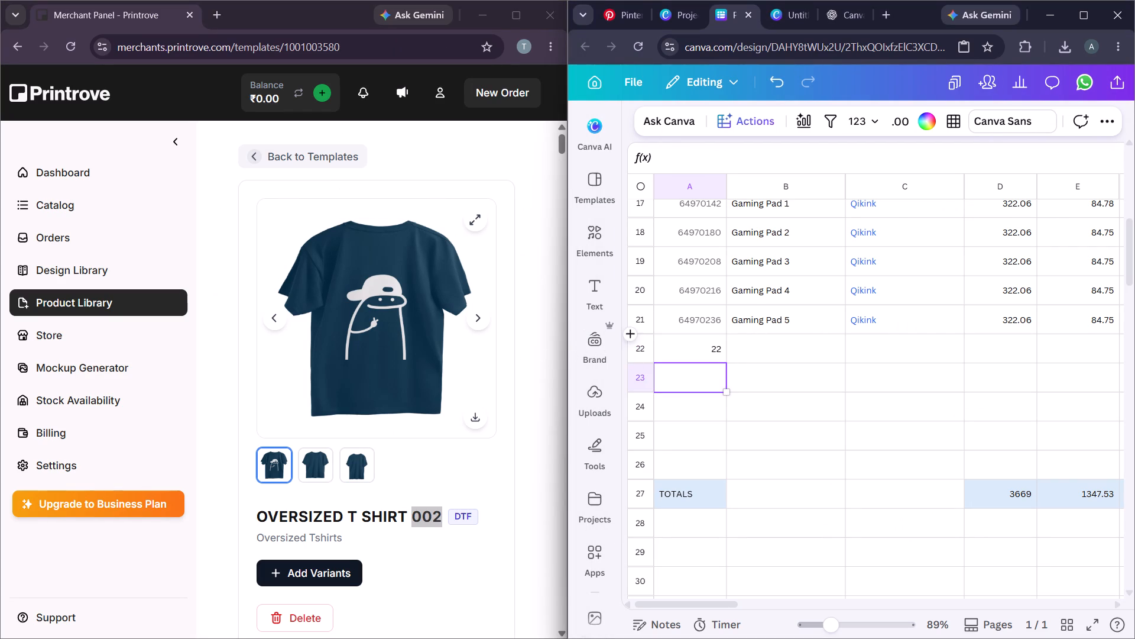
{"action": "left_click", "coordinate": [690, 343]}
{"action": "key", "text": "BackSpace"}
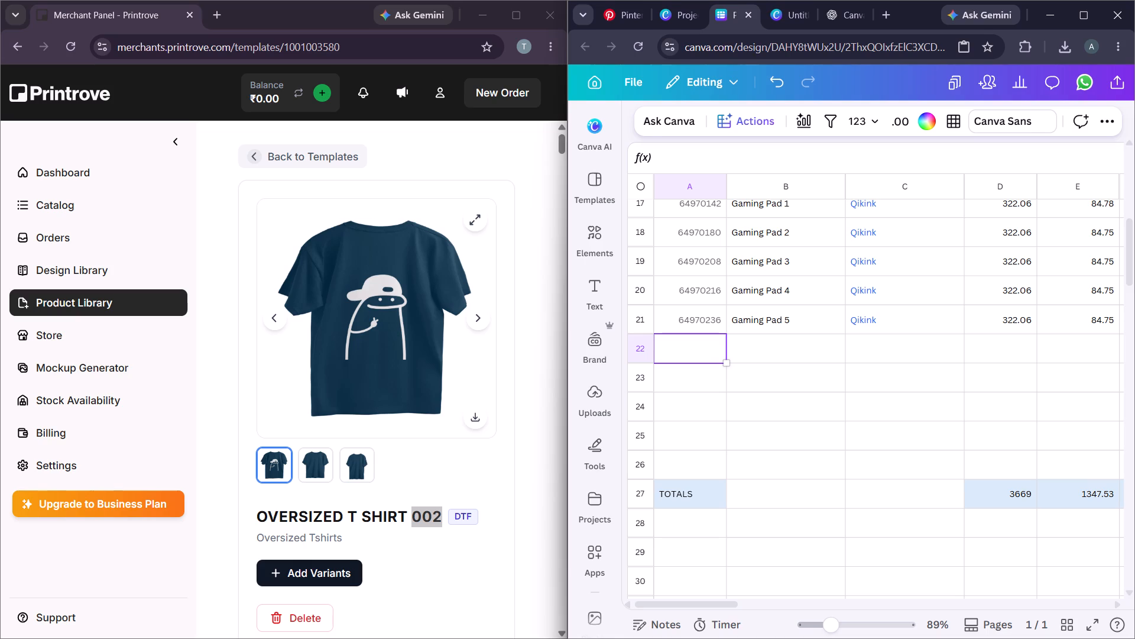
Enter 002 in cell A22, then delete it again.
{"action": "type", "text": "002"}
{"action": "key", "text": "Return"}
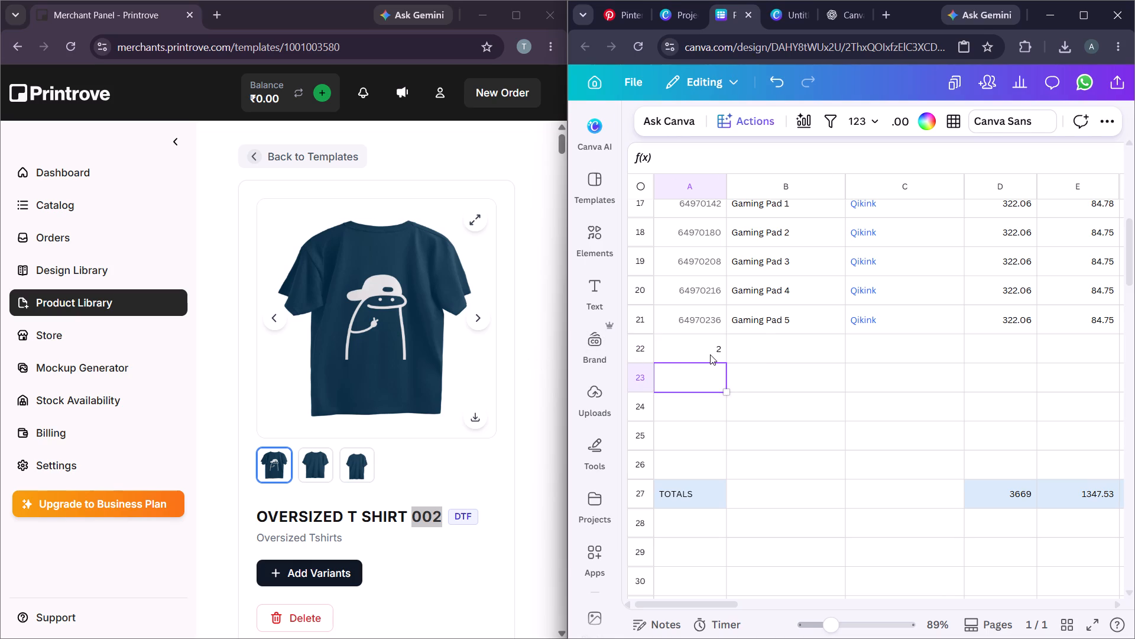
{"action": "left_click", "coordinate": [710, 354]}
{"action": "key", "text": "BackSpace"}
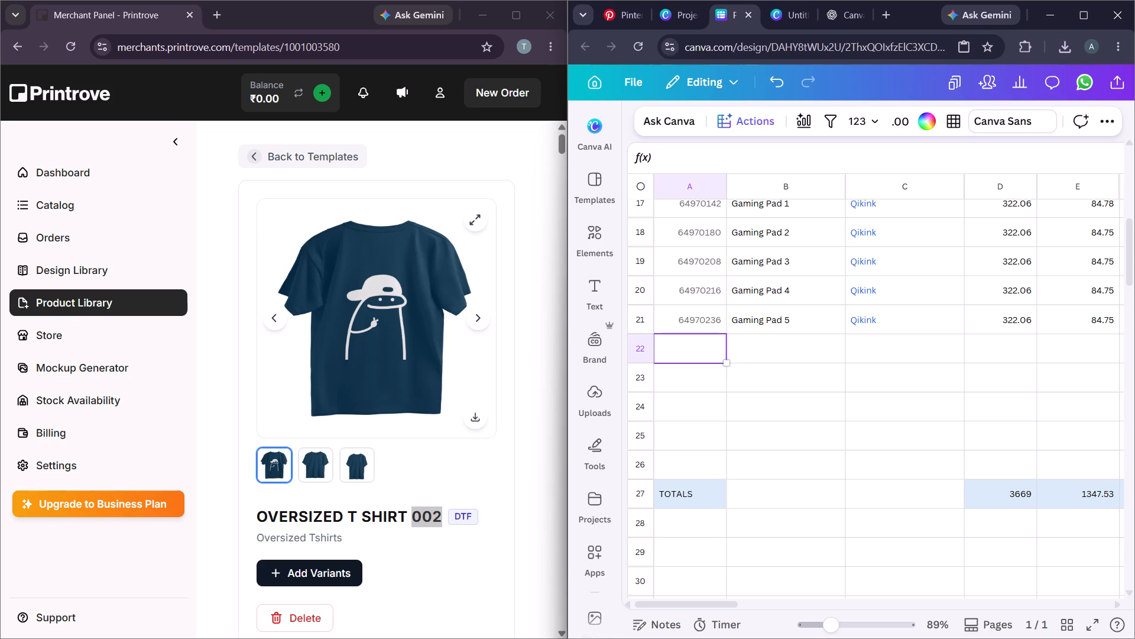
Enter OV T-Shirt 2 in cell A22 of the tracker.
{"action": "key", "text": "shift+o"}
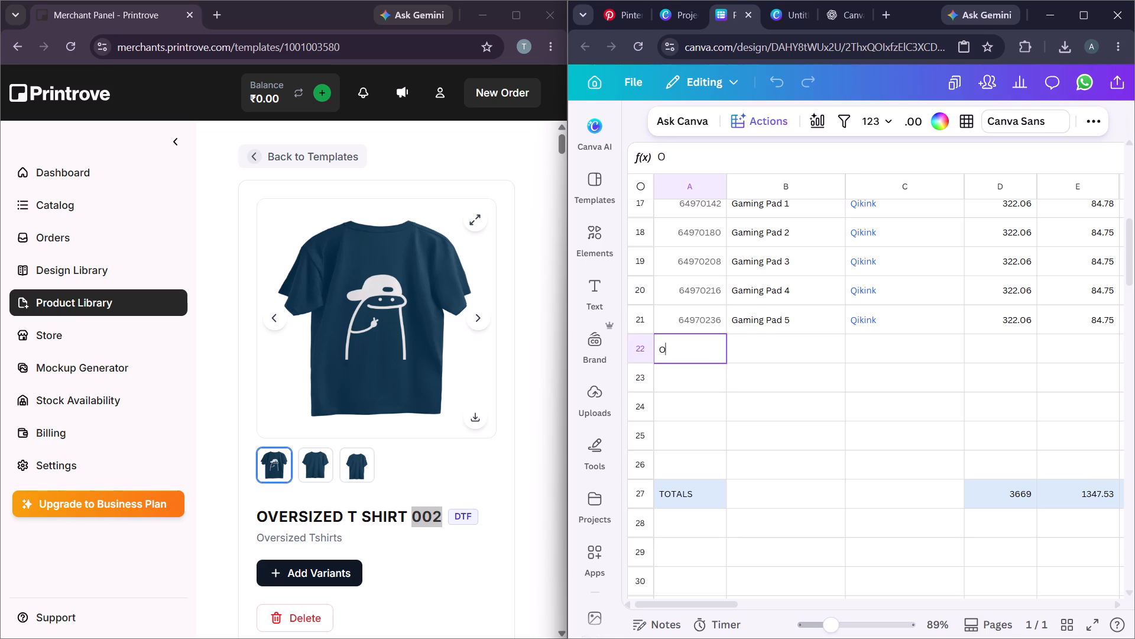
{"action": "key", "text": "shift+v"}
{"action": "key", "text": "space"}
{"action": "key", "text": "shift+t"}
{"action": "key", "text": "minus"}
{"action": "type", "text": "Shirt"}
{"action": "key", "text": "space"}
{"action": "key", "text": "2"}
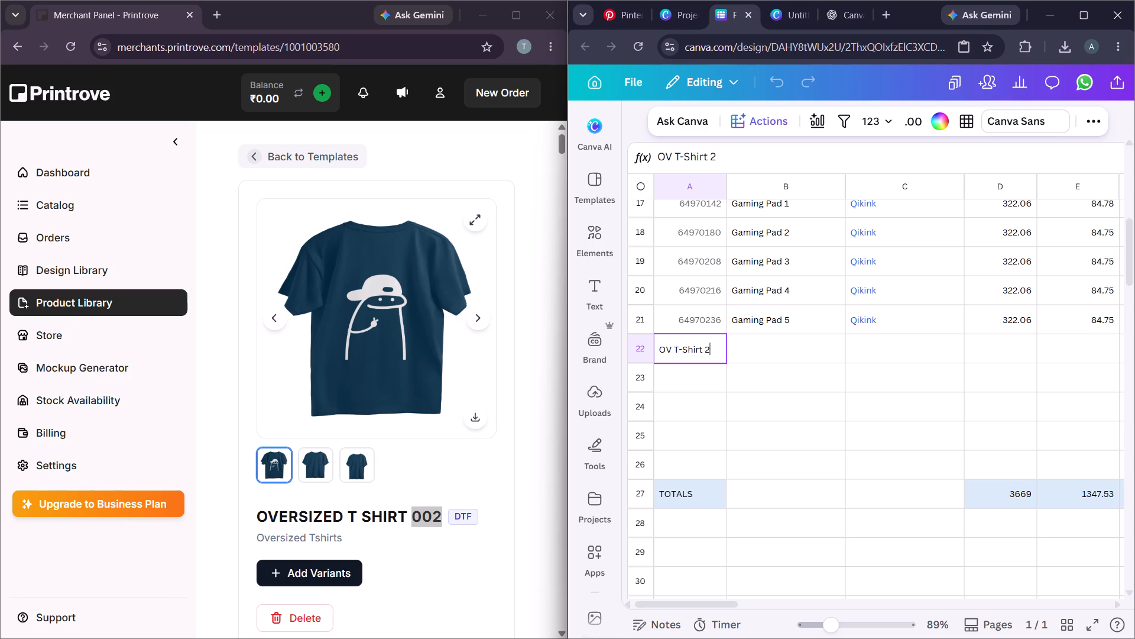
{"action": "key", "text": "Return"}
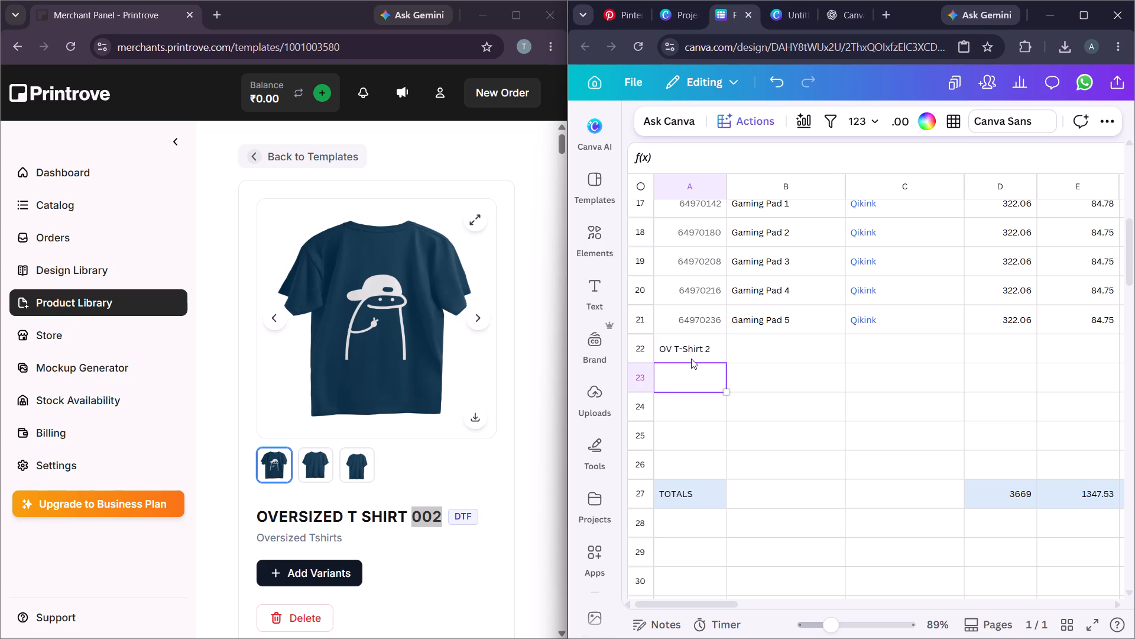
Return to the Printrove product library and open the maroon product OVERSIZED T SHIRT 0003.
{"action": "left_click", "coordinate": [261, 151]}
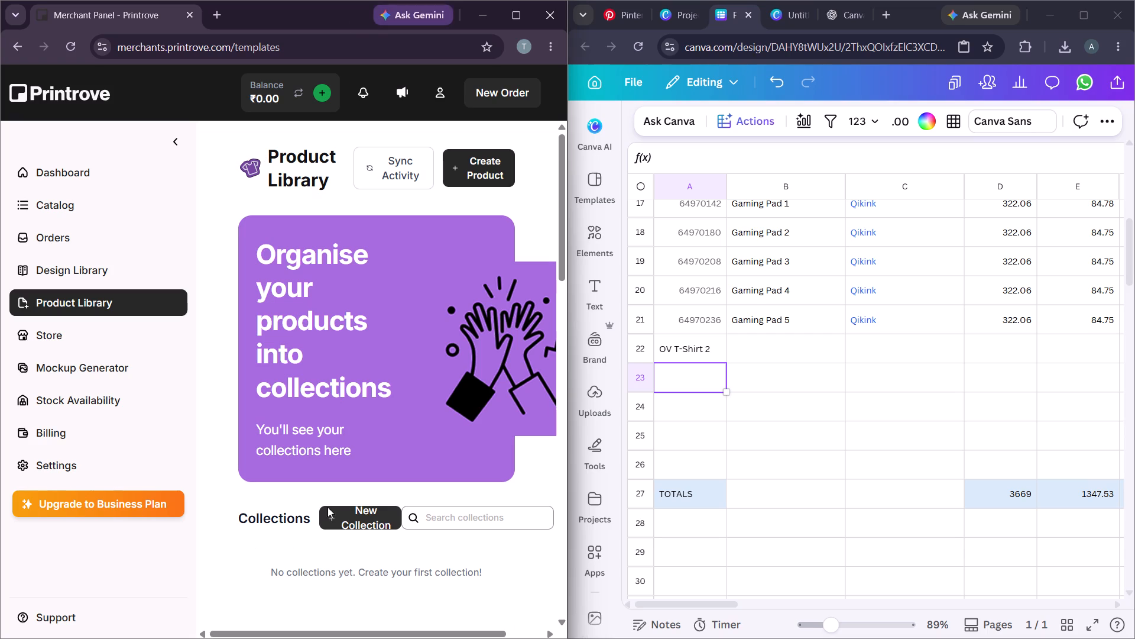
{"action": "scroll", "coordinate": [343, 499], "scroll_direction": "down", "scroll_amount": 11}
{"action": "scroll", "coordinate": [423, 563], "scroll_direction": "down", "scroll_amount": 2}
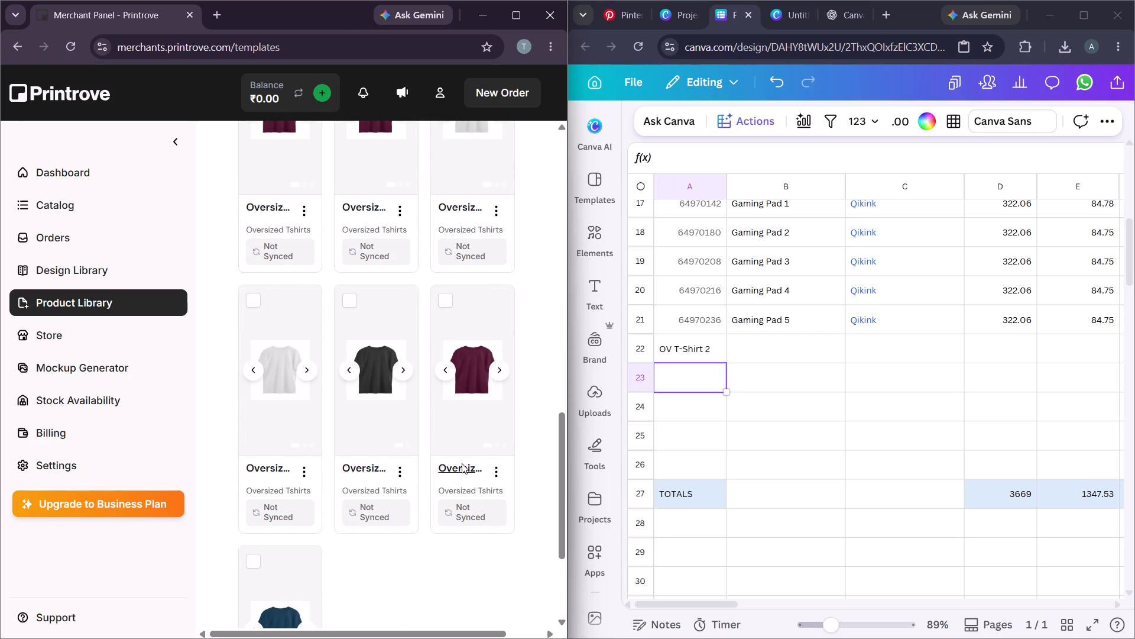
{"action": "left_click", "coordinate": [455, 421]}
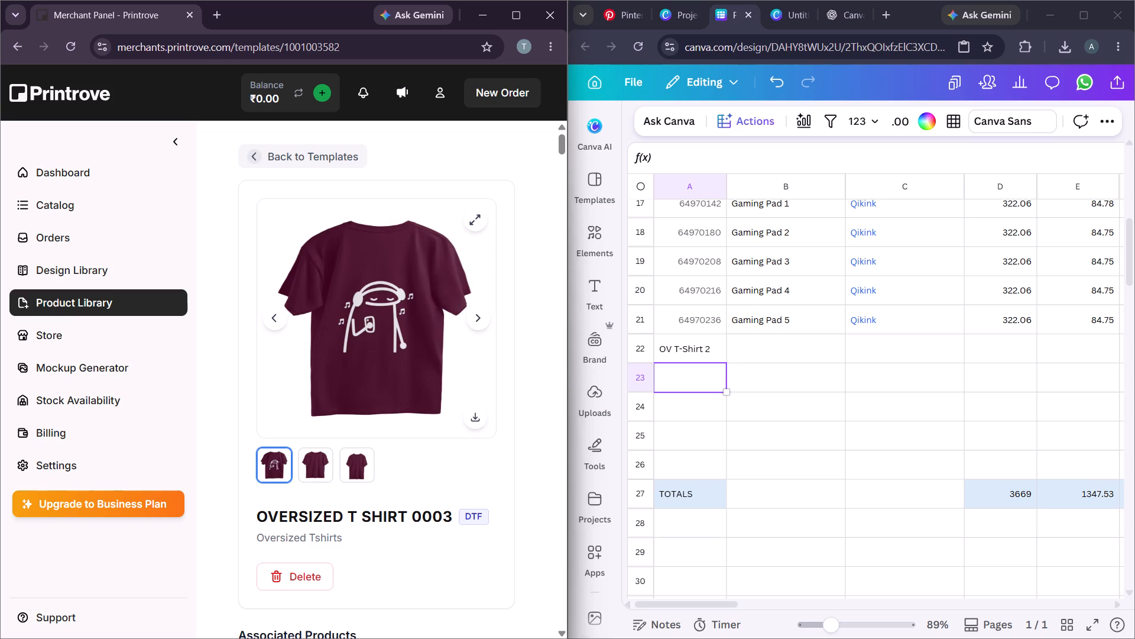
{"action": "scroll", "coordinate": [394, 538], "scroll_direction": "down", "scroll_amount": 2}
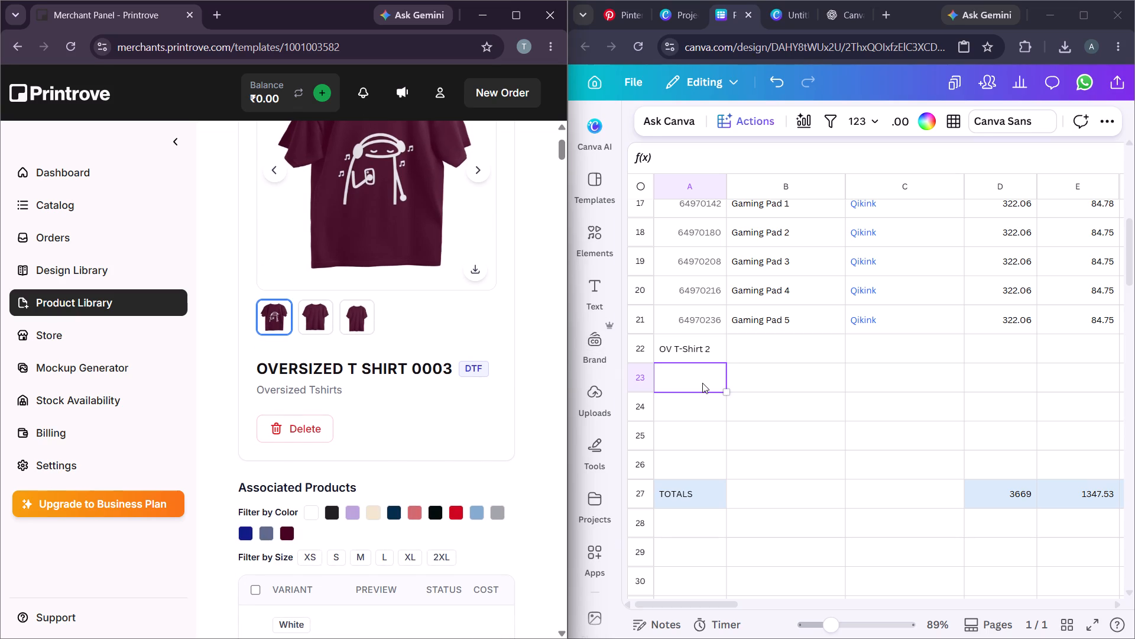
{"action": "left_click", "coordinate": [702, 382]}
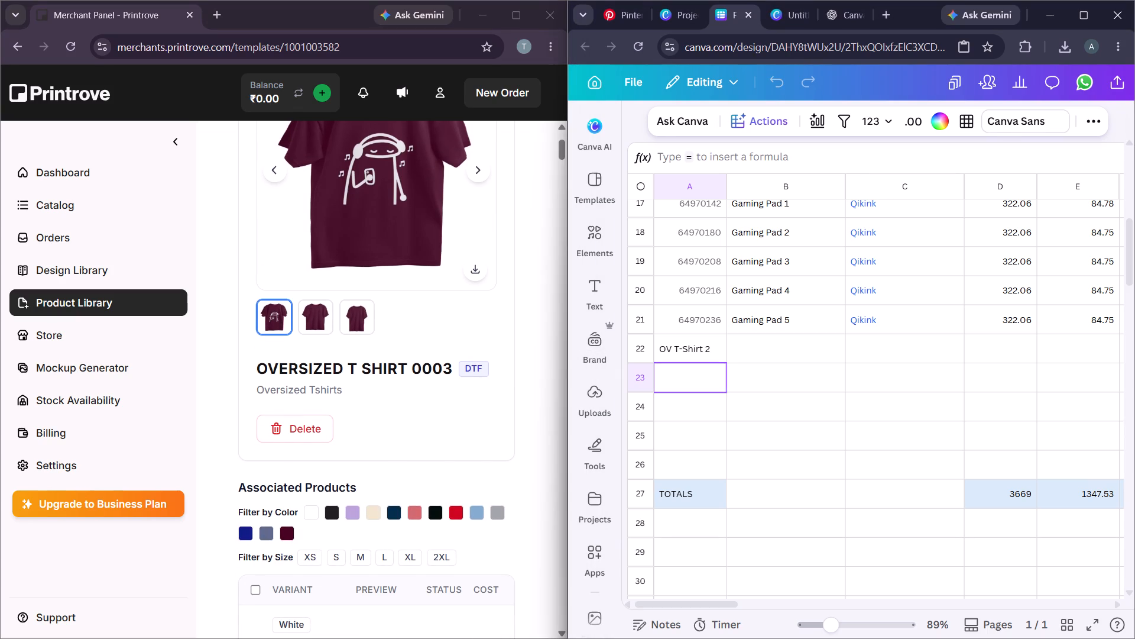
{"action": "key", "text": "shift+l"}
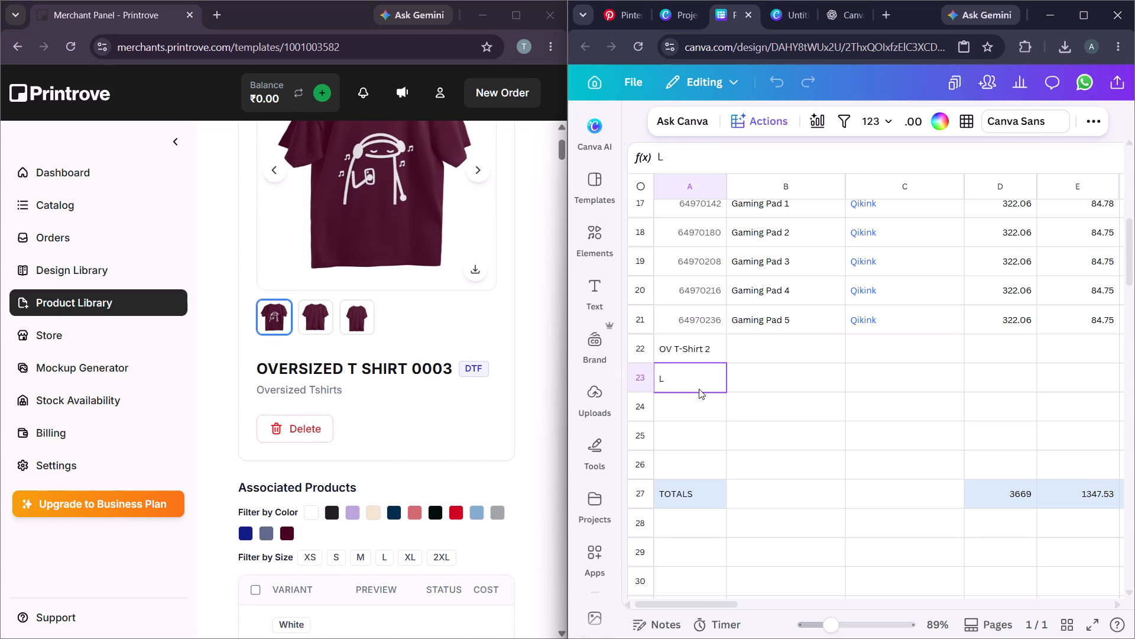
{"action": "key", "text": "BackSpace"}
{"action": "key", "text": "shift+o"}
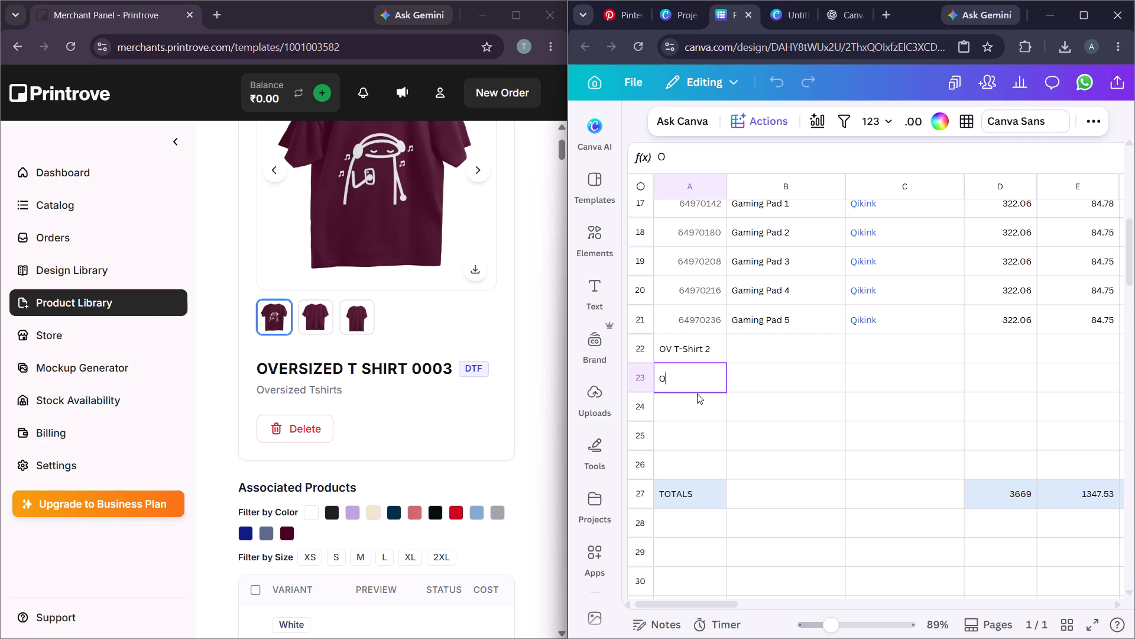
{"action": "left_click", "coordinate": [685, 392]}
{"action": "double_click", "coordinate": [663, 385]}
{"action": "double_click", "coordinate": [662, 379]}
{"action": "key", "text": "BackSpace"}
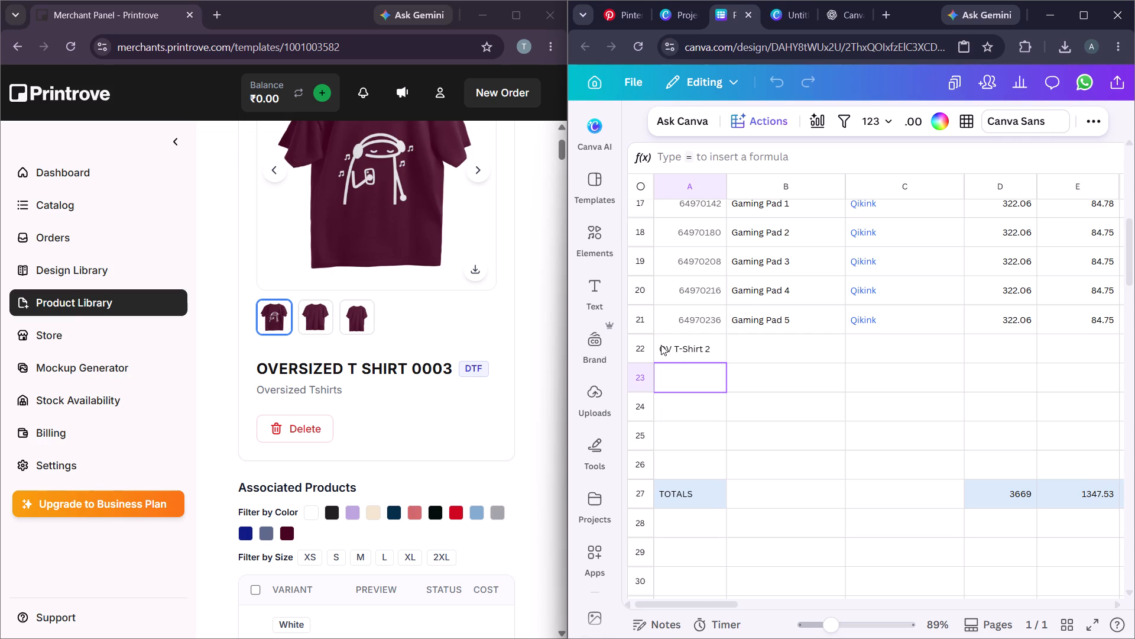
Copy the text OV T-Shirt from cell A22 into cell A23 and complete it as OV T-Shirt 3.
{"action": "left_click", "coordinate": [661, 346]}
{"action": "left_click", "coordinate": [661, 348]}
{"action": "left_click_drag", "start_coordinate": [660, 353], "coordinate": [663, 354]}
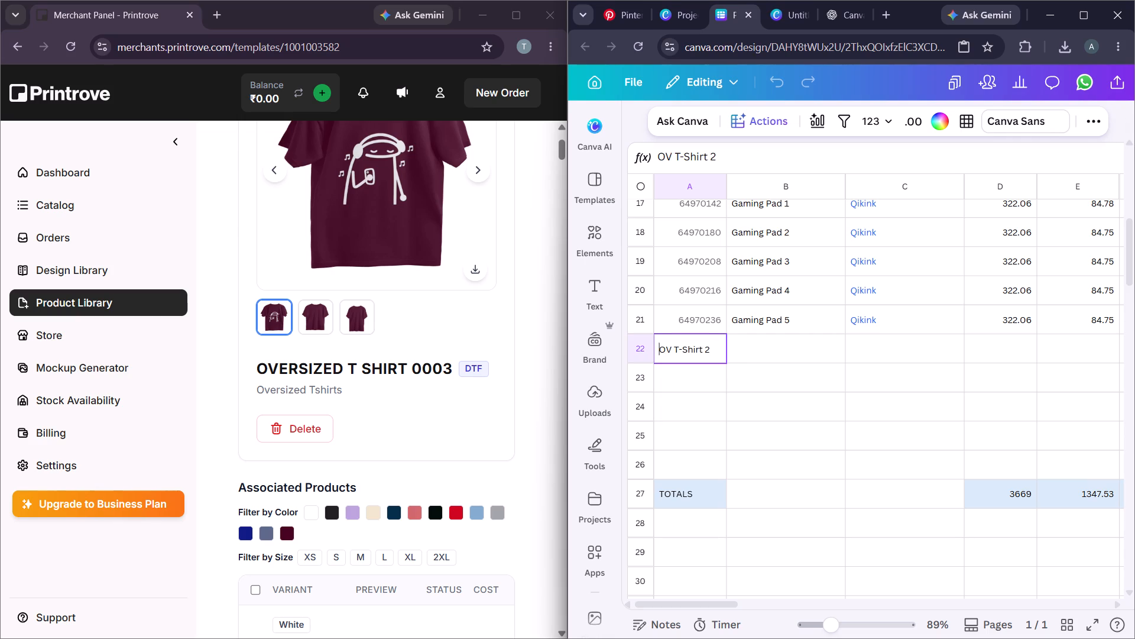
{"action": "left_click_drag", "start_coordinate": [663, 354], "coordinate": [702, 354]}
{"action": "right_click", "coordinate": [702, 353]}
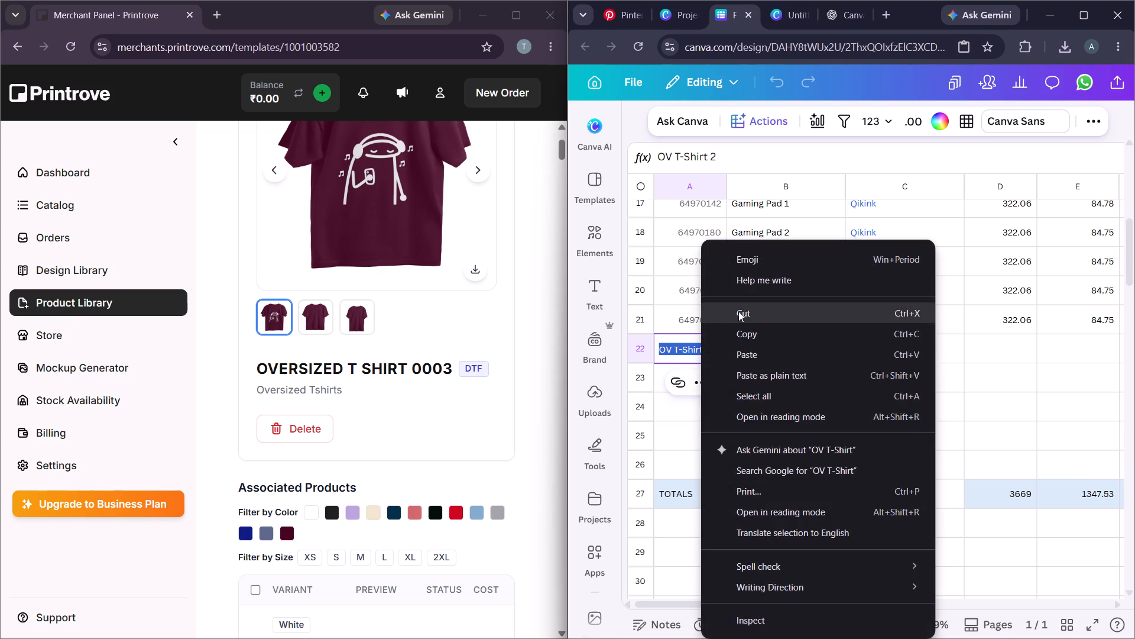
{"action": "left_click", "coordinate": [734, 335]}
{"action": "left_click", "coordinate": [660, 470]}
{"action": "left_click", "coordinate": [678, 381]}
{"action": "right_click", "coordinate": [678, 380]}
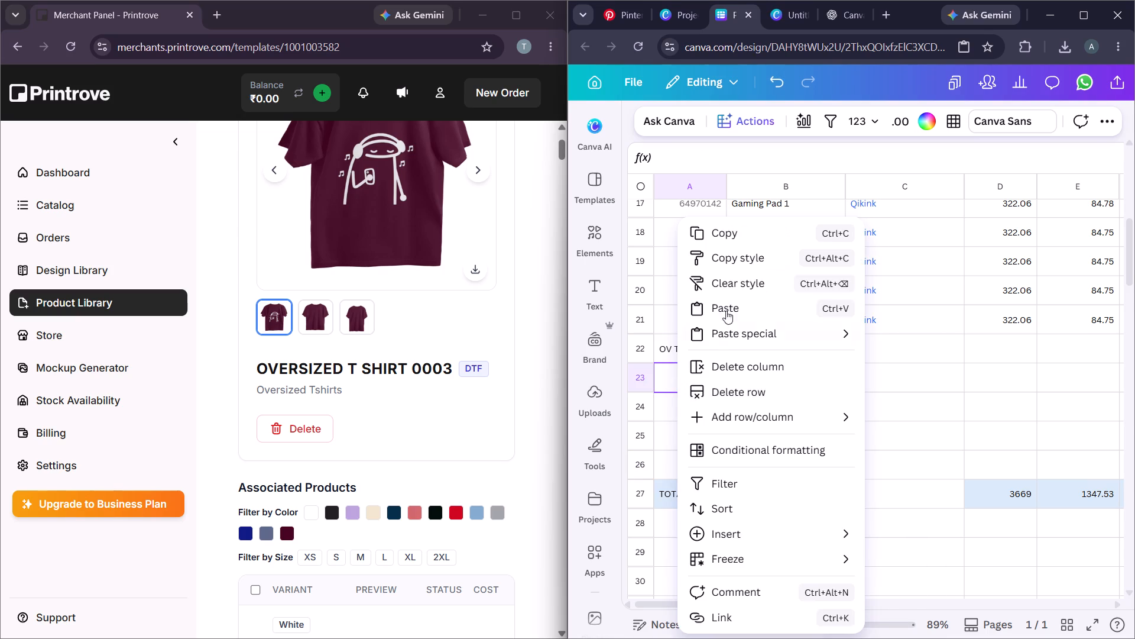
{"action": "left_click", "coordinate": [731, 302]}
{"action": "left_click", "coordinate": [712, 383]}
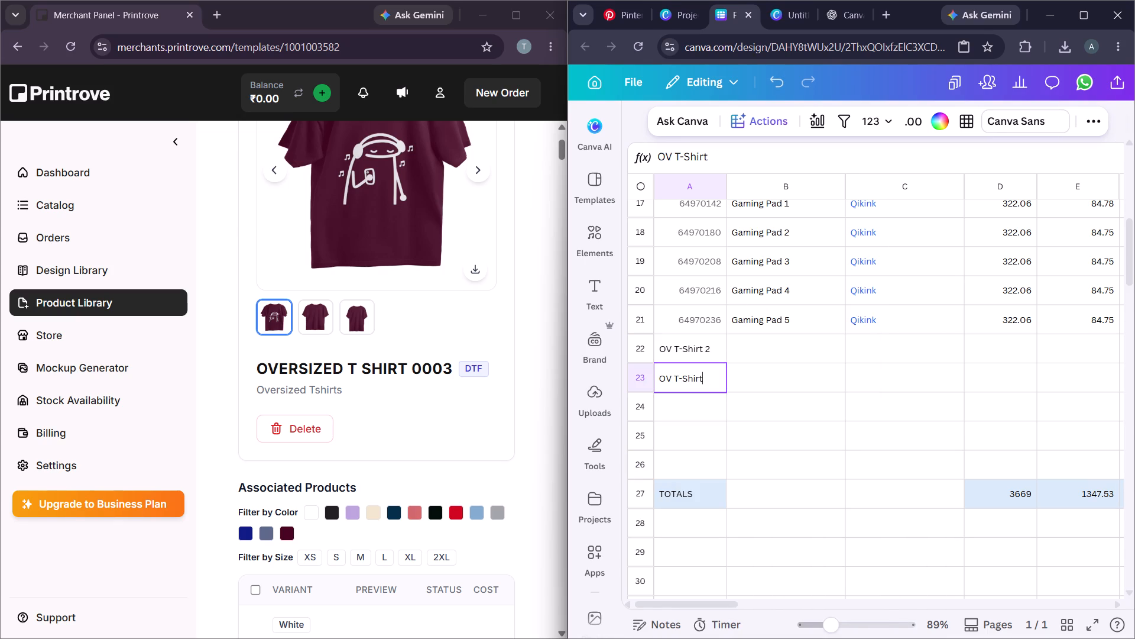
{"action": "key", "text": "space"}
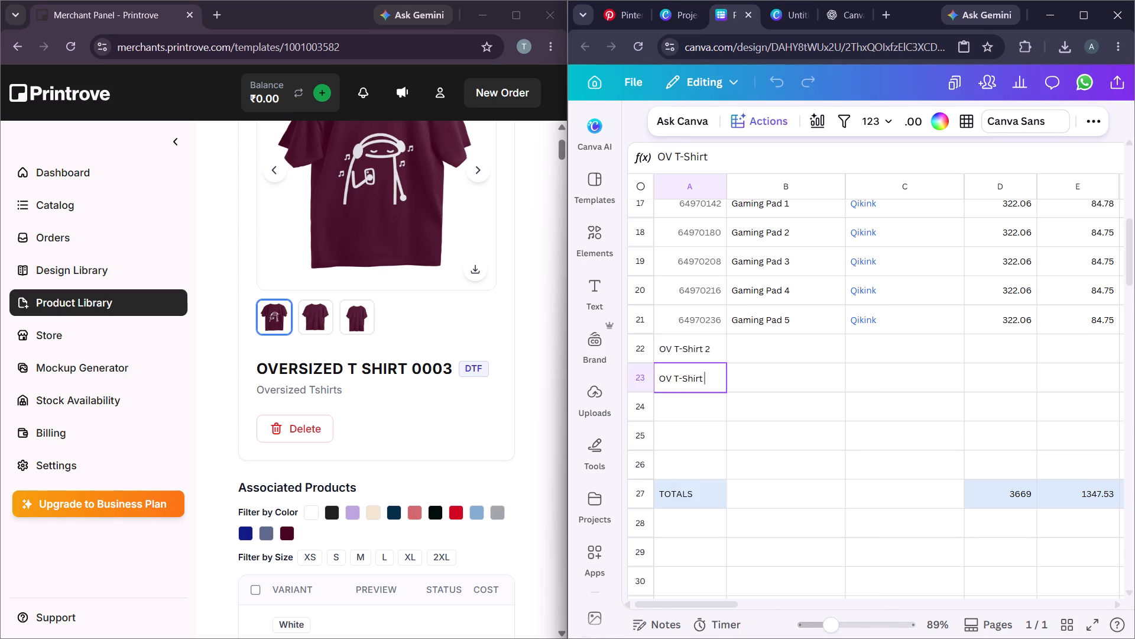
{"action": "type", "text": "3"}
{"action": "left_click", "coordinate": [696, 409]}
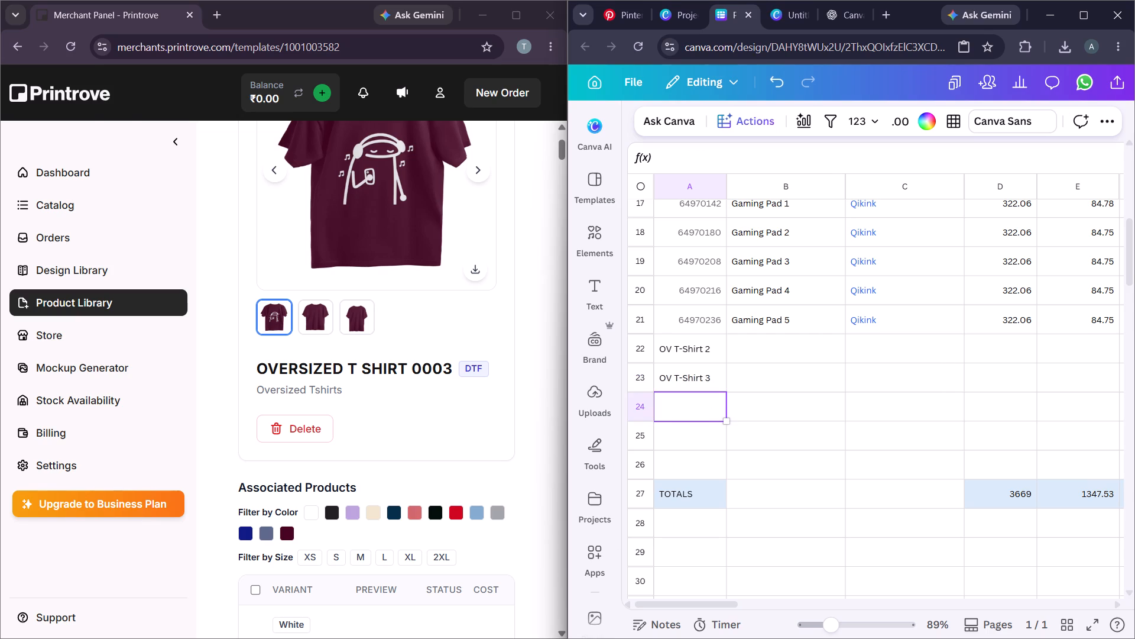
Return to the Printrove product library and open the product OVERSIZED SPIDER-MAN EDITION 1.
{"action": "scroll", "coordinate": [251, 347], "scroll_direction": "up", "scroll_amount": 5}
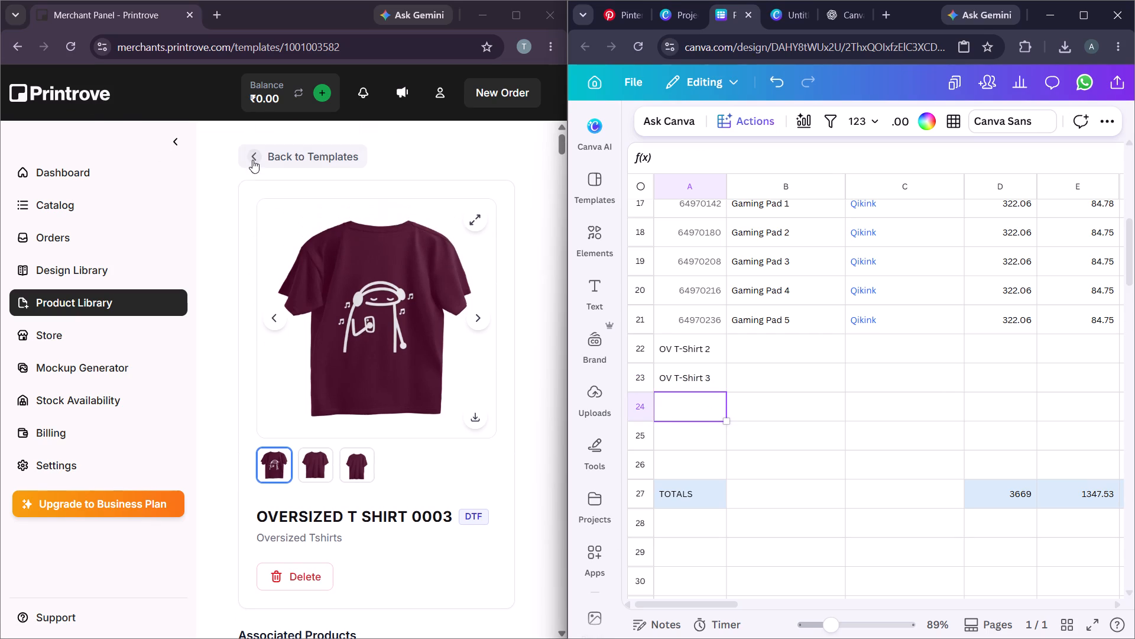
{"action": "left_click", "coordinate": [252, 147]}
{"action": "scroll", "coordinate": [327, 354], "scroll_direction": "down", "scroll_amount": 9}
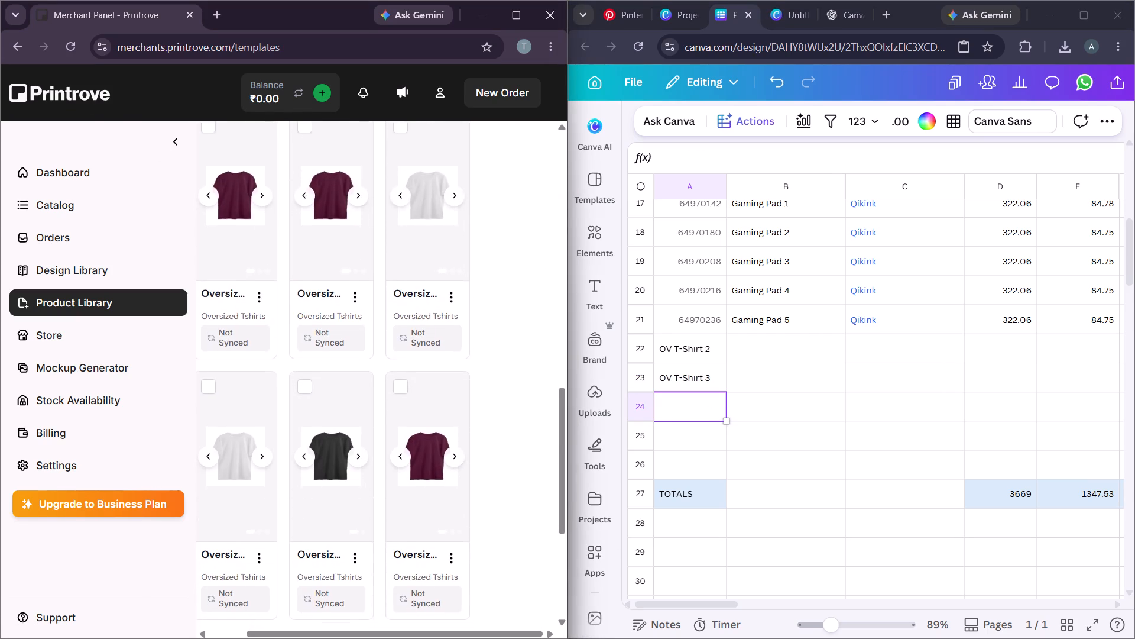
{"action": "scroll", "coordinate": [327, 354], "scroll_direction": "down", "scroll_amount": 1}
{"action": "left_click", "coordinate": [327, 291]}
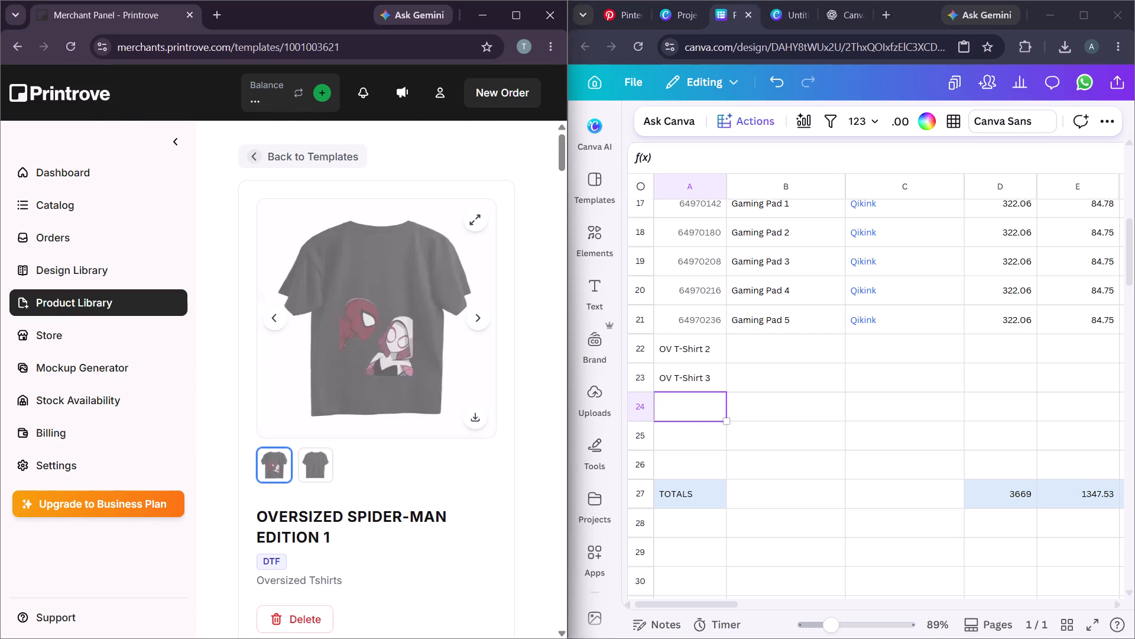
{"action": "scroll", "coordinate": [358, 408], "scroll_direction": "down", "scroll_amount": 2}
Paste OV T-Shirt into cell A24 and complete it as OV T-Shirt Spider-man Edition 1.
{"action": "left_click", "coordinate": [670, 414]}
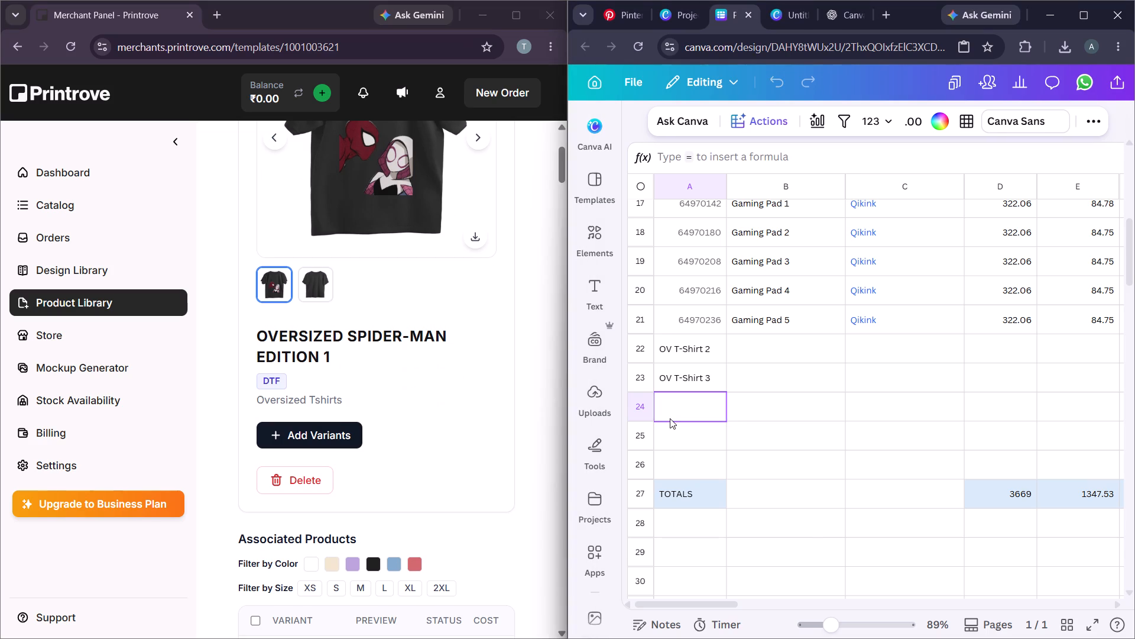
{"action": "right_click", "coordinate": [673, 406]}
{"action": "left_click", "coordinate": [701, 234]}
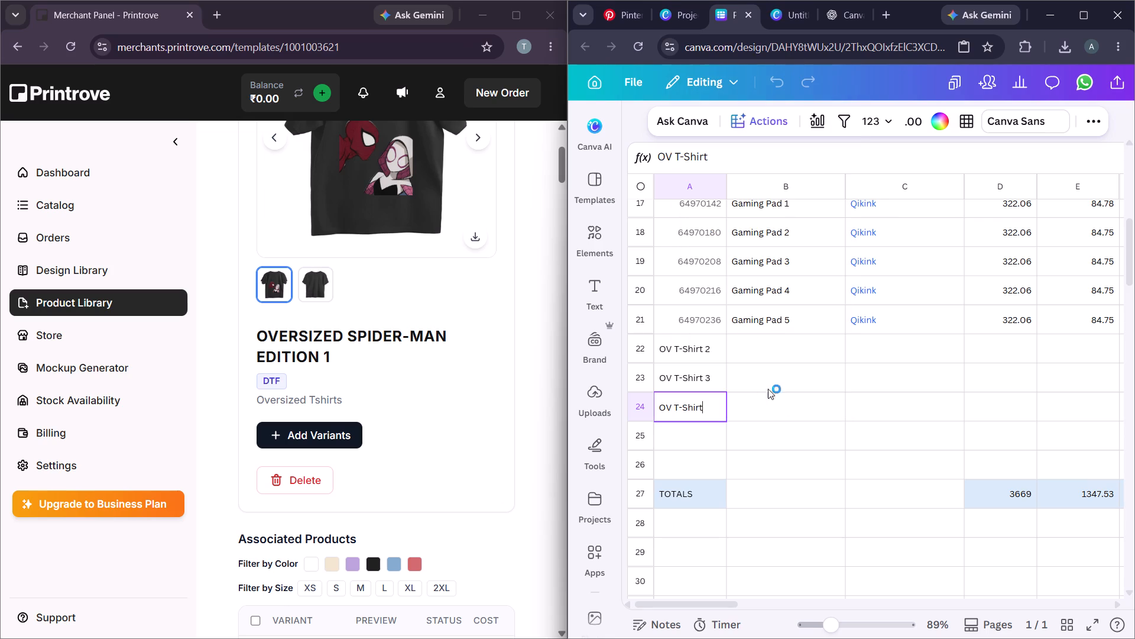
{"action": "key", "text": "space"}
{"action": "type", "text": "S"}
{"action": "key", "text": "p"}
{"action": "type", "text": "ider"}
{"action": "key", "text": "minus"}
{"action": "type", "text": "man"}
{"action": "key", "text": "space"}
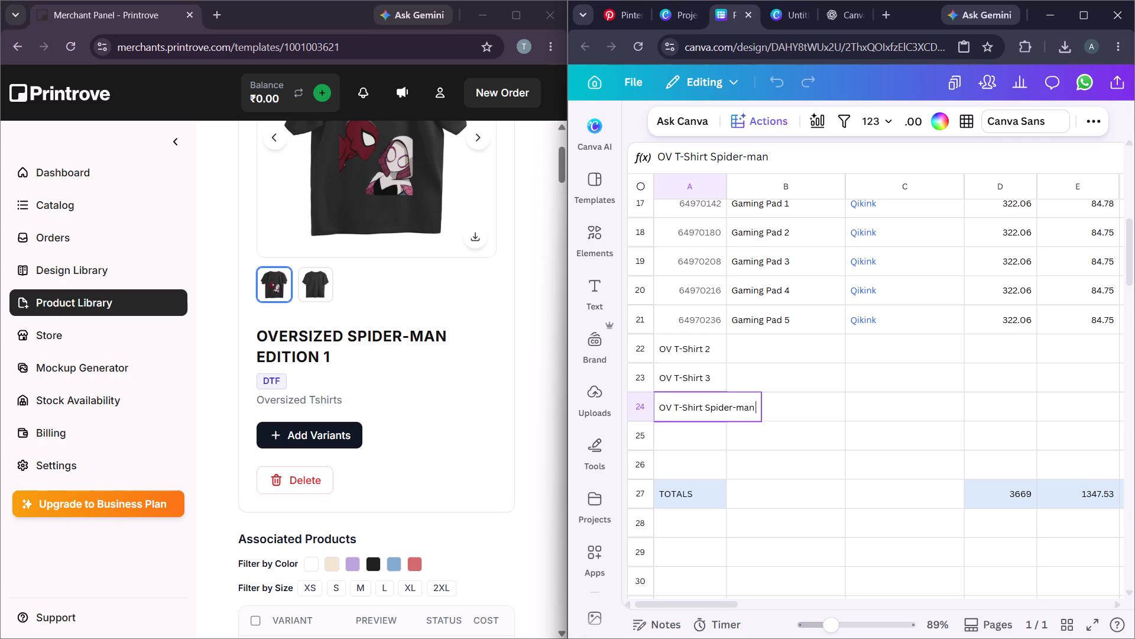
{"action": "type", "text": "Ed"}
{"action": "type", "text": "itiom"}
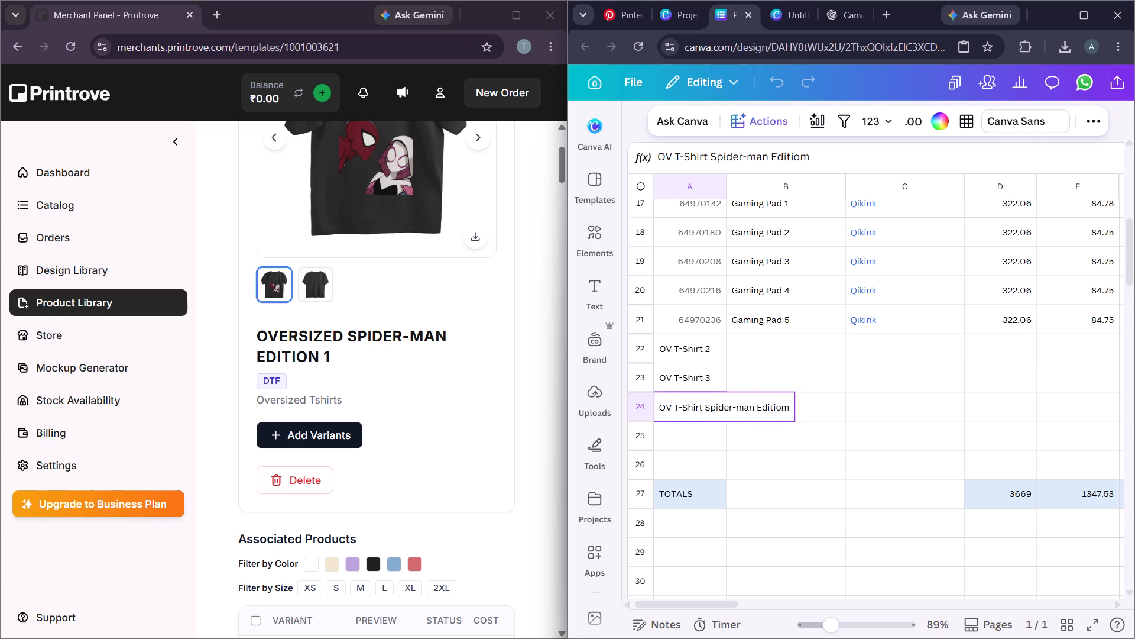
{"action": "key", "text": "BackSpace"}
{"action": "key", "text": "n"}
{"action": "key", "text": "space"}
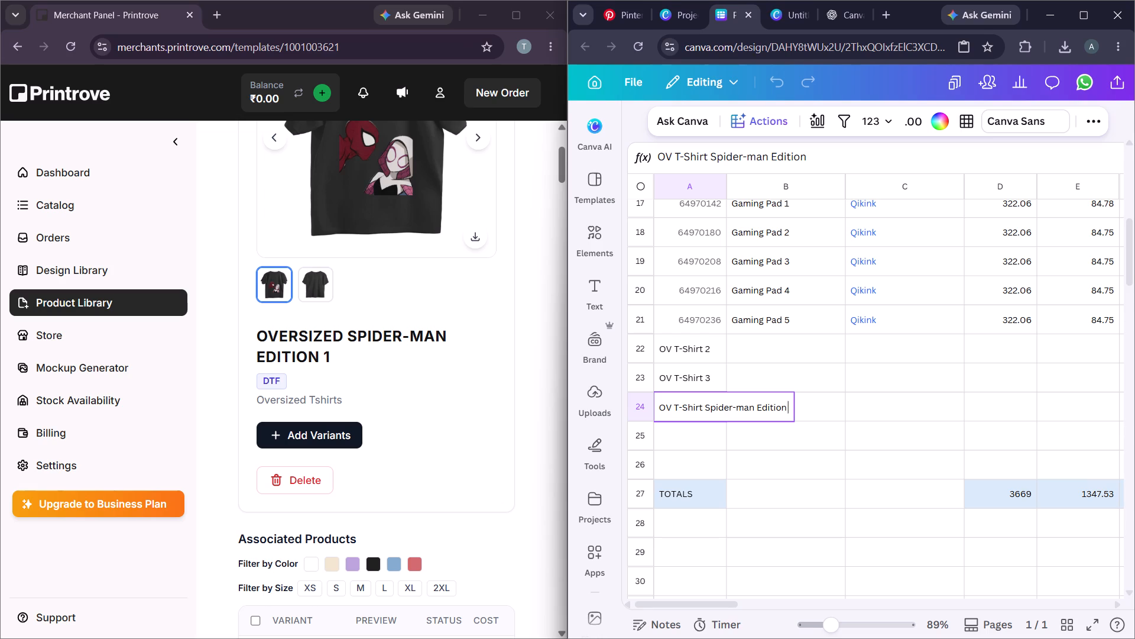
{"action": "type", "text": "1"}
{"action": "left_click", "coordinate": [714, 432]}
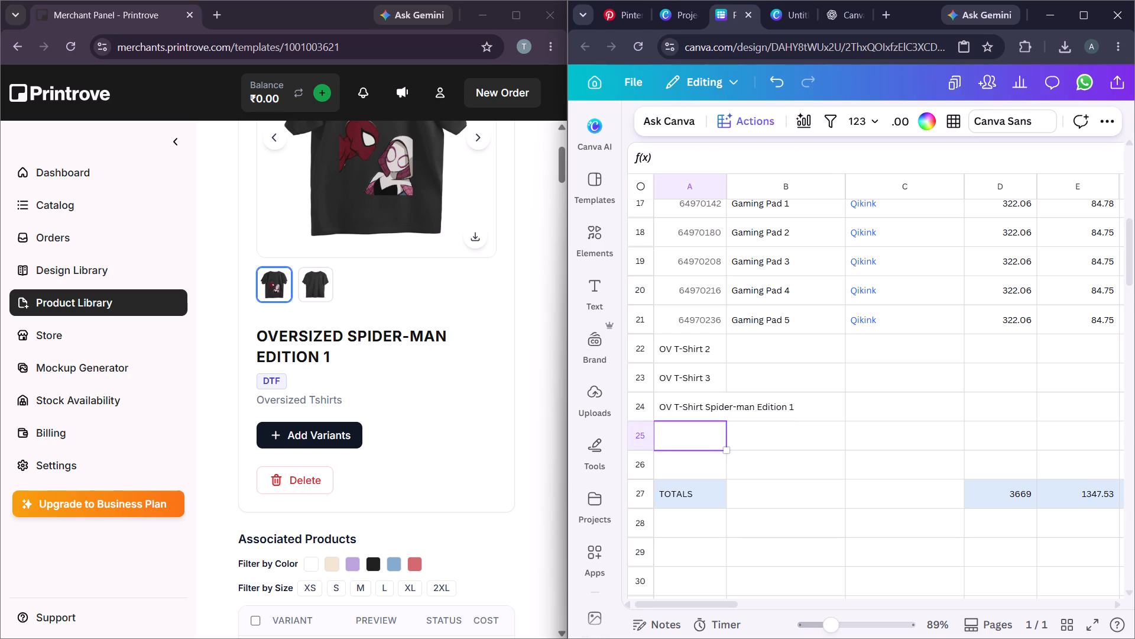
Return to the Printrove product library and open the white product OVERSIZED T SHIRT SPIDER-MAN EDITION FOR HIM.
{"action": "scroll", "coordinate": [275, 337], "scroll_direction": "up", "scroll_amount": 4}
{"action": "left_click", "coordinate": [259, 157]}
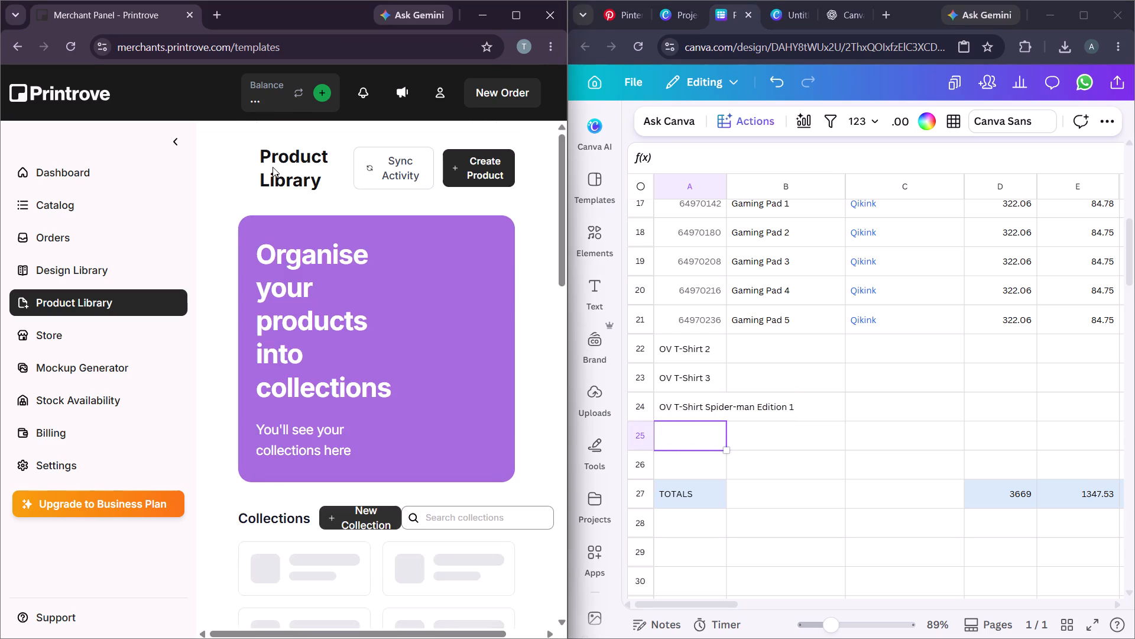
{"action": "scroll", "coordinate": [434, 391], "scroll_direction": "down", "scroll_amount": 7}
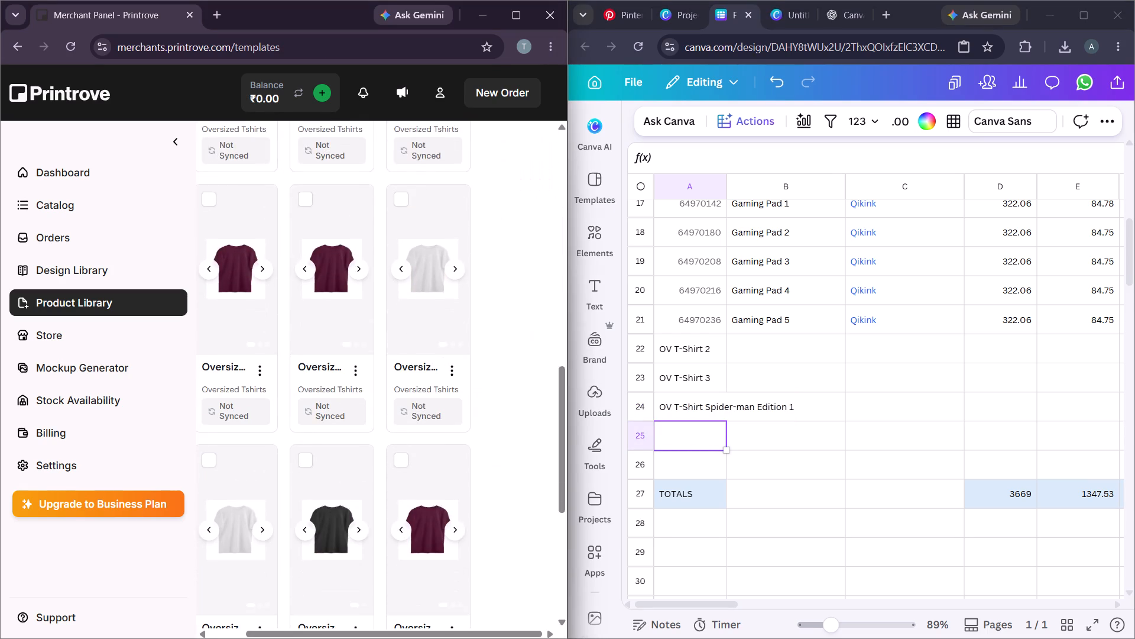
{"action": "scroll", "coordinate": [434, 391], "scroll_direction": "down", "scroll_amount": 4}
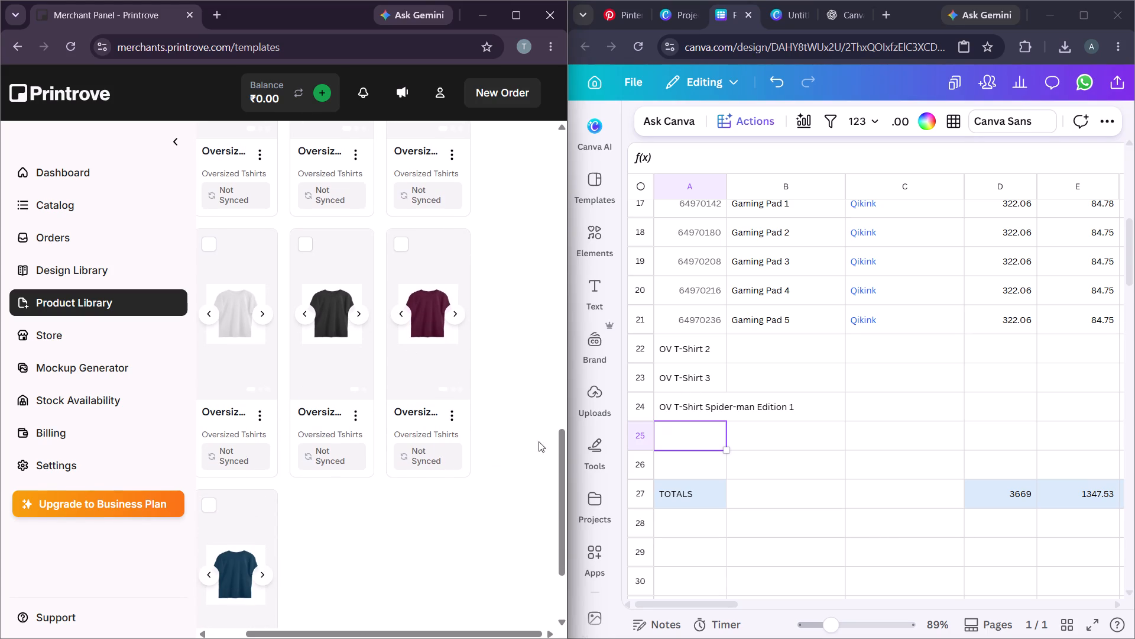
{"action": "left_click", "coordinate": [232, 356]}
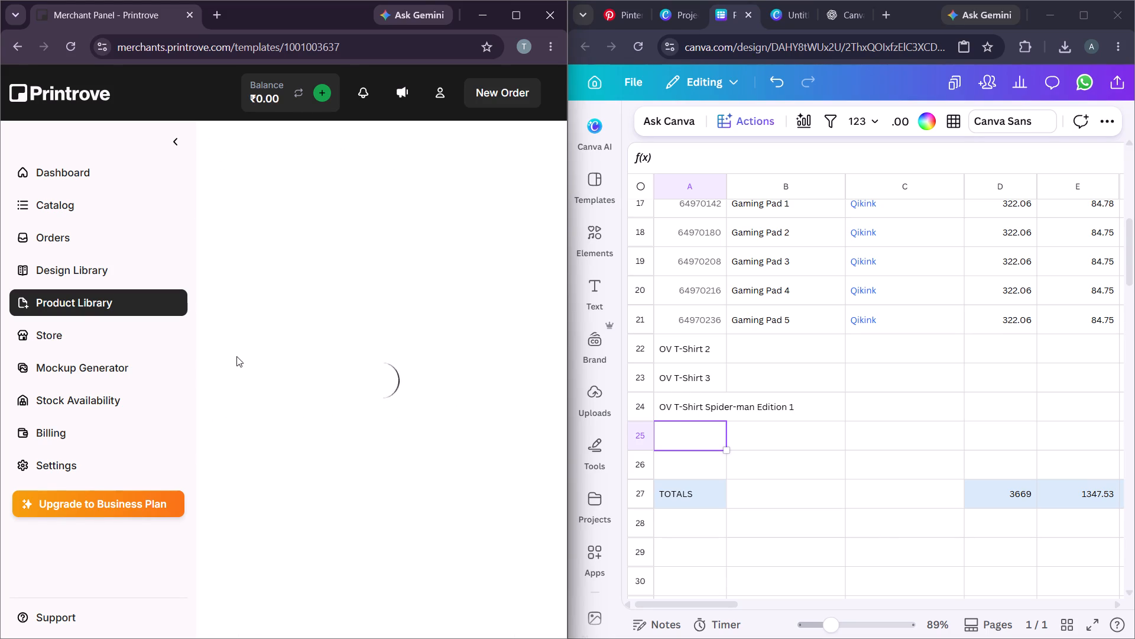
{"action": "scroll", "coordinate": [301, 360], "scroll_direction": "down", "scroll_amount": 2}
{"action": "scroll", "coordinate": [569, 379], "scroll_direction": "down", "scroll_amount": 1}
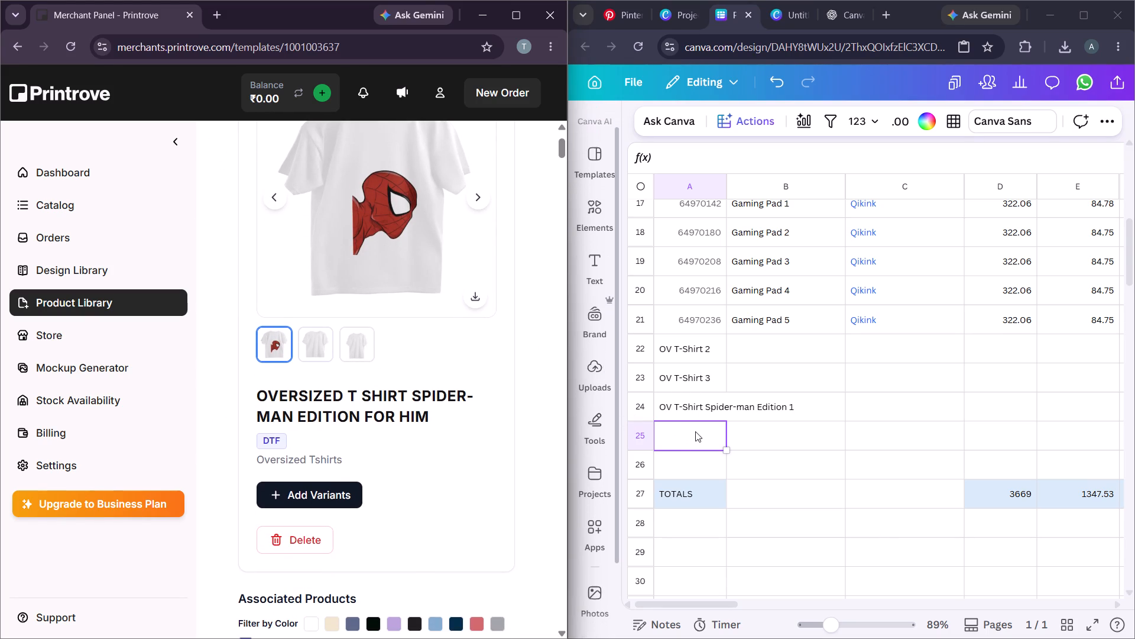
Copy the full text OV T-Shirt Spider-man Edition 1 from cell A24 into cell A25 of the Canva sheet.
{"action": "left_click", "coordinate": [676, 430]}
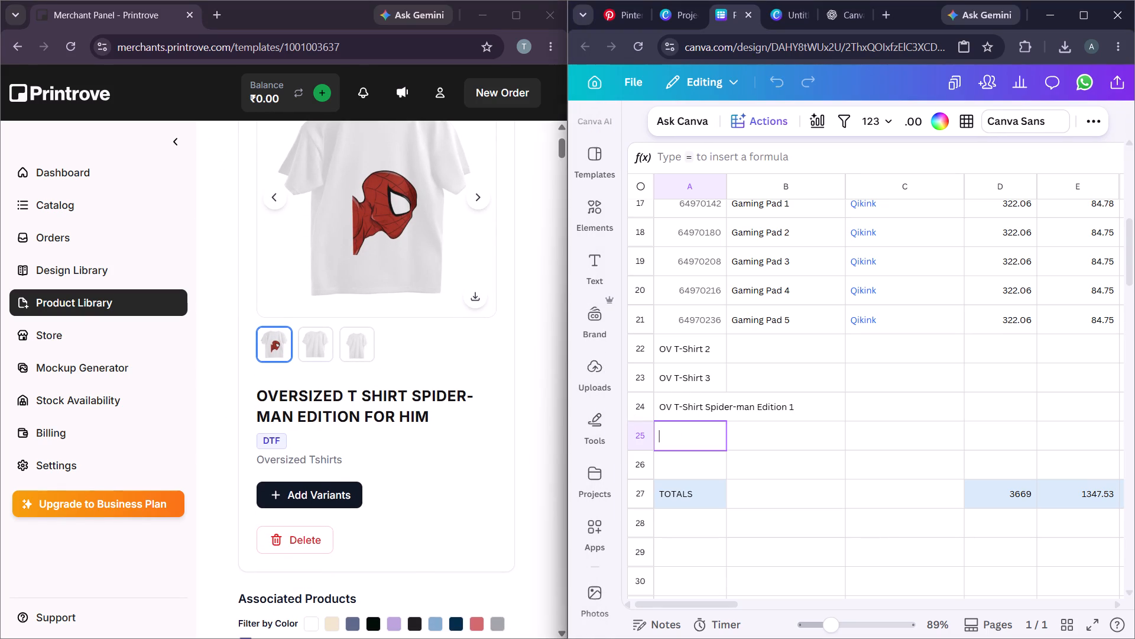
{"action": "left_click", "coordinate": [687, 415]}
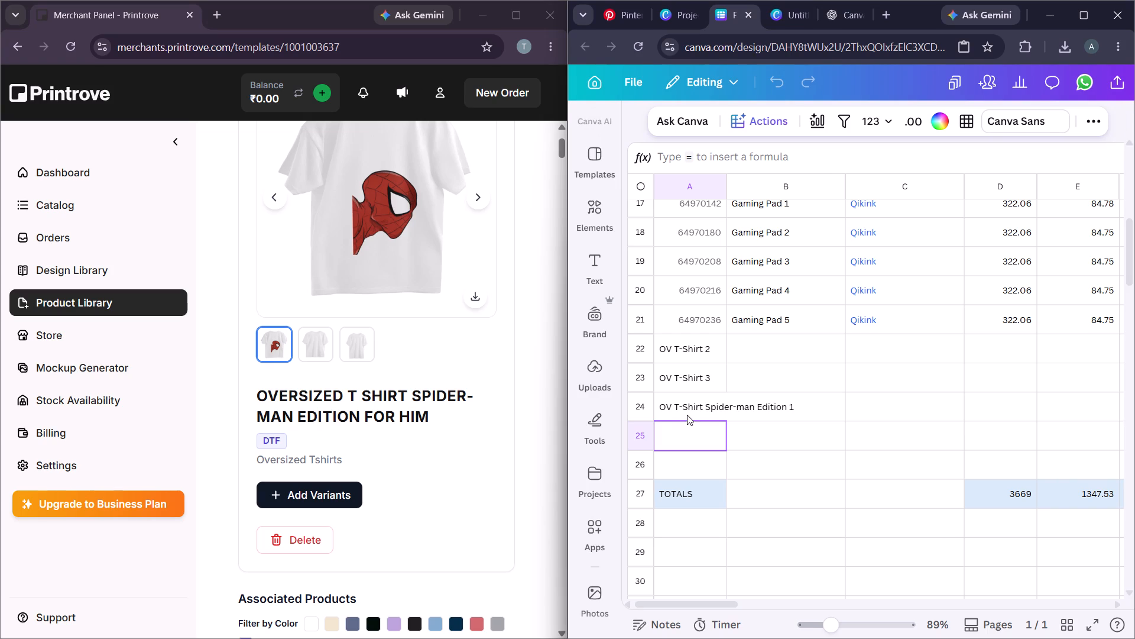
{"action": "triple_click", "coordinate": [688, 408]}
{"action": "double_click", "coordinate": [688, 405]}
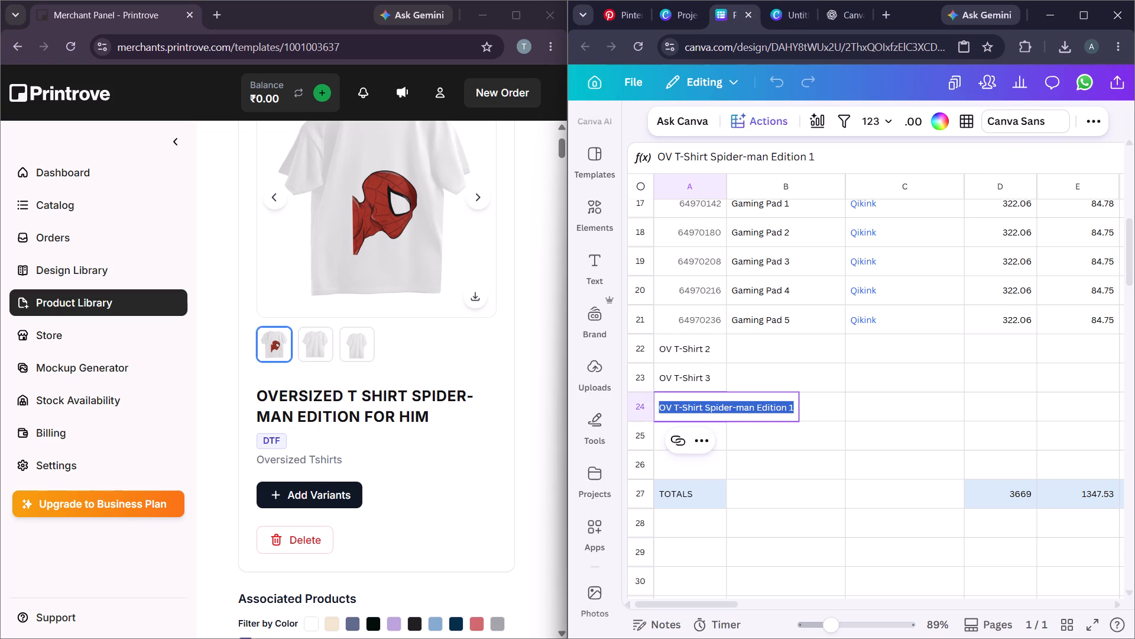
{"action": "right_click", "coordinate": [688, 405]}
{"action": "left_click", "coordinate": [731, 102]}
{"action": "left_click", "coordinate": [728, 462]}
{"action": "left_click", "coordinate": [678, 424]}
{"action": "right_click", "coordinate": [684, 441]}
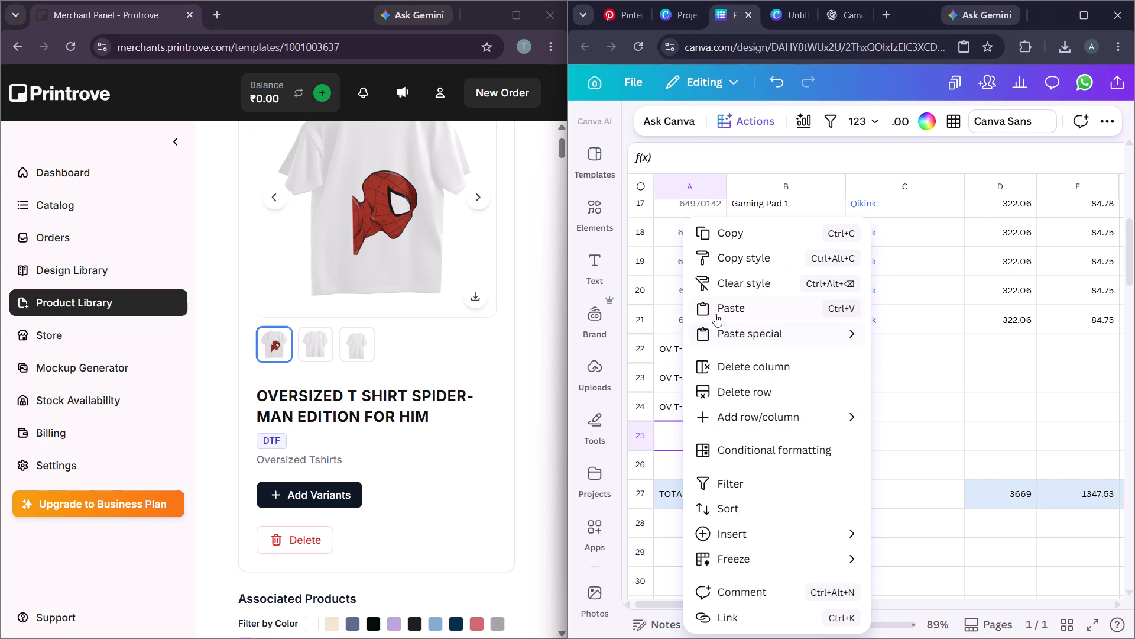
{"action": "left_click", "coordinate": [715, 313]}
{"action": "left_click", "coordinate": [776, 431]}
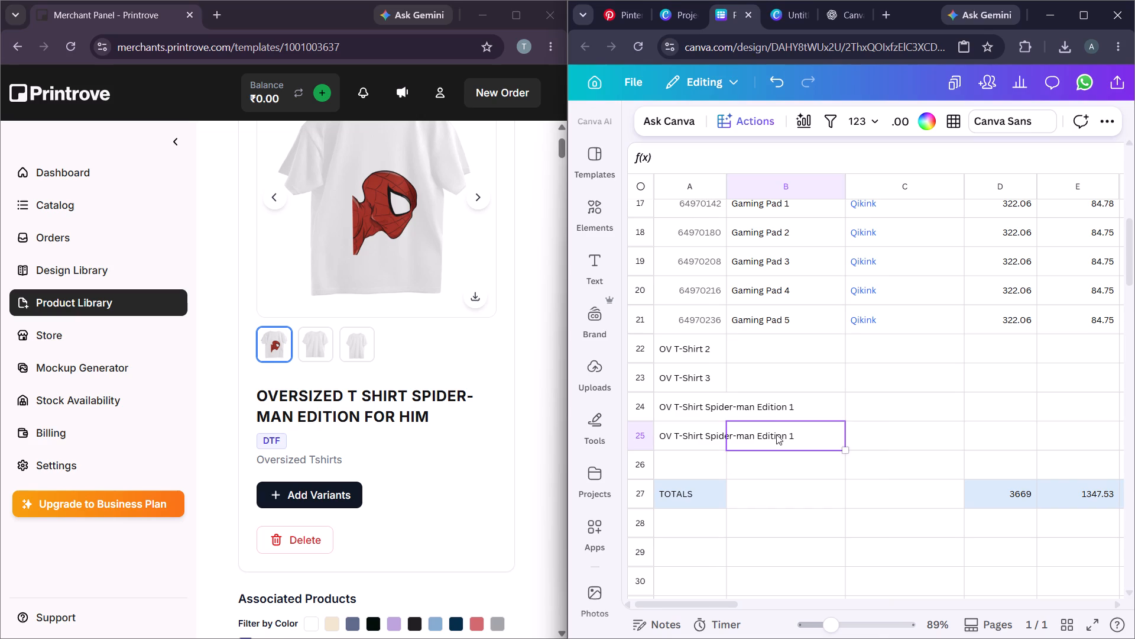
Replace the ending Edition 1 in cell A25 so the name reads OV T-Shirt Spider-man For him.
{"action": "left_click", "coordinate": [695, 434]}
{"action": "left_click", "coordinate": [695, 434]}
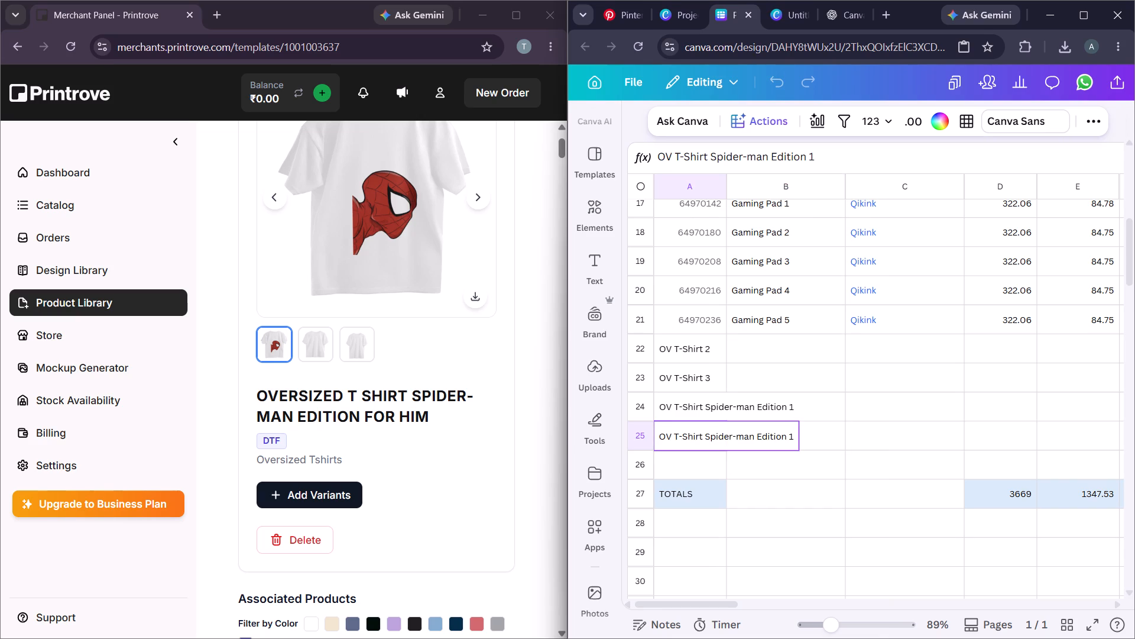
{"action": "key", "text": "BackSpace"}
{"action": "key", "text": "BackSpace"}
{"action": "key", "text": "BackSpace"}
{"action": "key", "text": "BackSpace"}
{"action": "key", "text": "BackSpace"}
{"action": "key", "text": "BackSpace"}
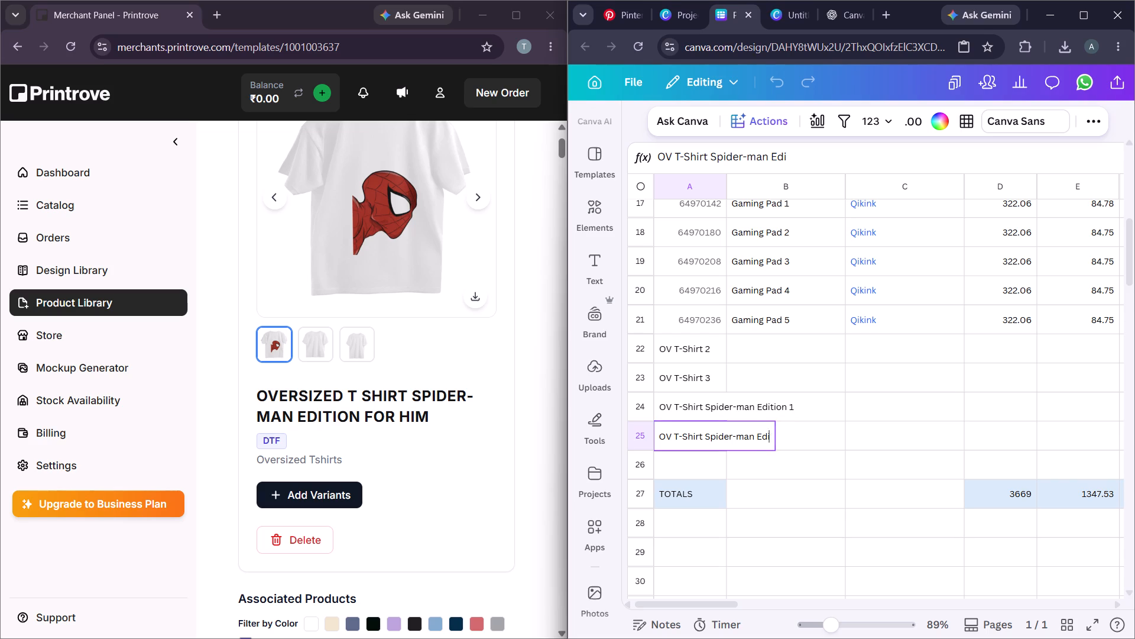
{"action": "key", "text": "BackSpace"}
{"action": "key", "text": "BackSpace"}
{"action": "key", "text": "BackSpace"}
{"action": "key", "text": "BackSpace"}
{"action": "key", "text": "space"}
{"action": "type", "text": "For him"}
{"action": "left_click", "coordinate": [697, 457]}
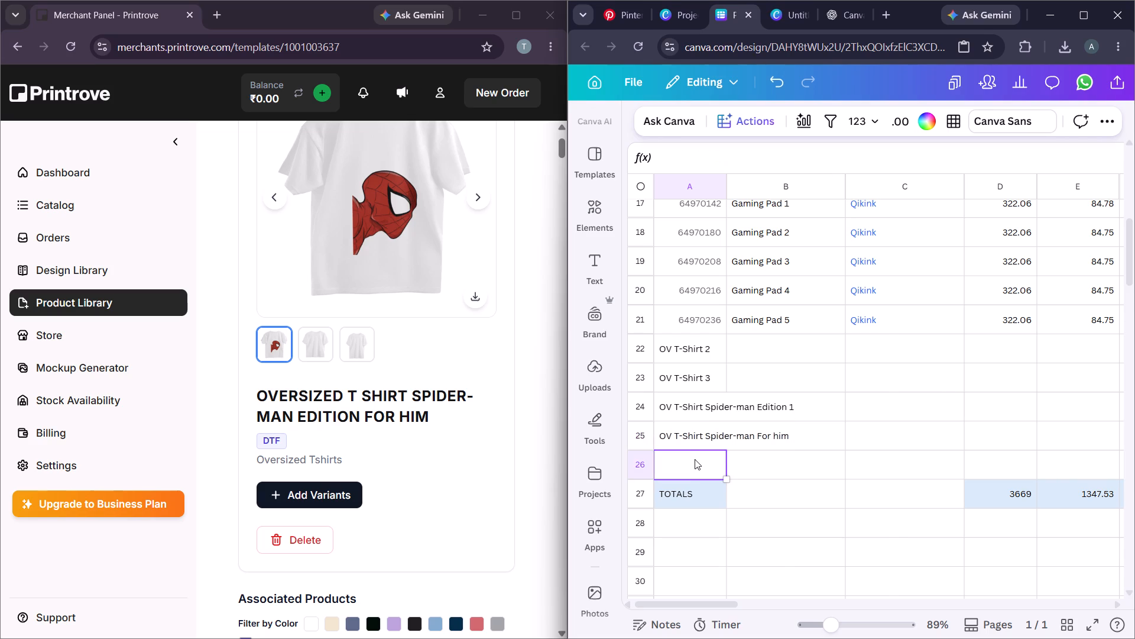
Paste the copied product name into cell A26 and change it to OV T-Shirt Spider-man for her.
{"action": "right_click", "coordinate": [695, 459]}
{"action": "left_click", "coordinate": [749, 300]}
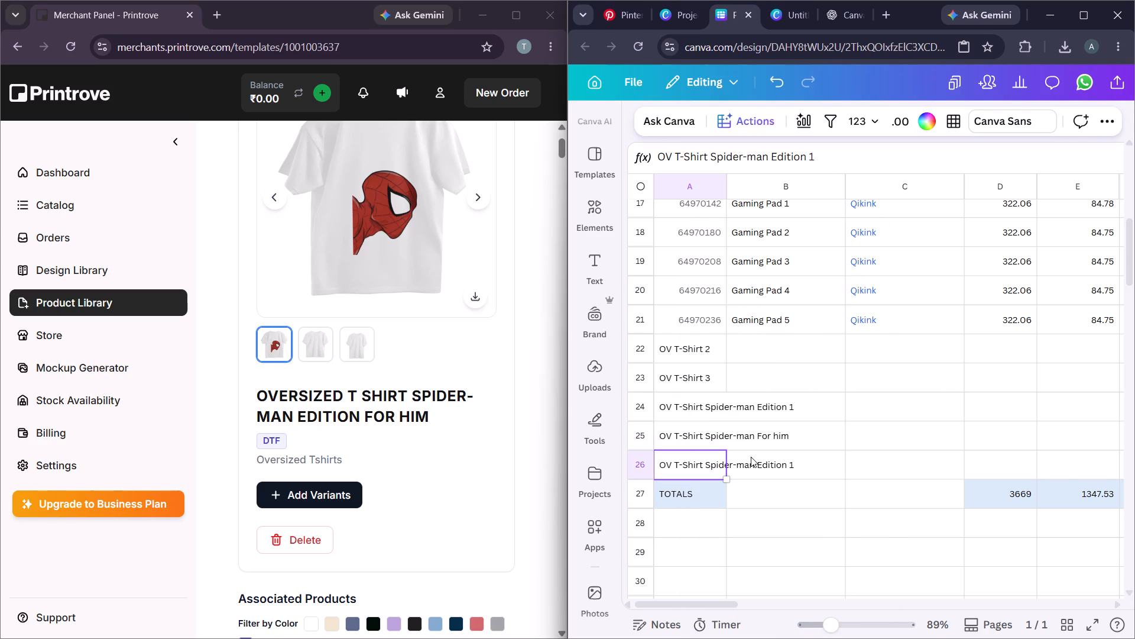
{"action": "left_click", "coordinate": [756, 467]}
{"action": "double_click", "coordinate": [766, 466]}
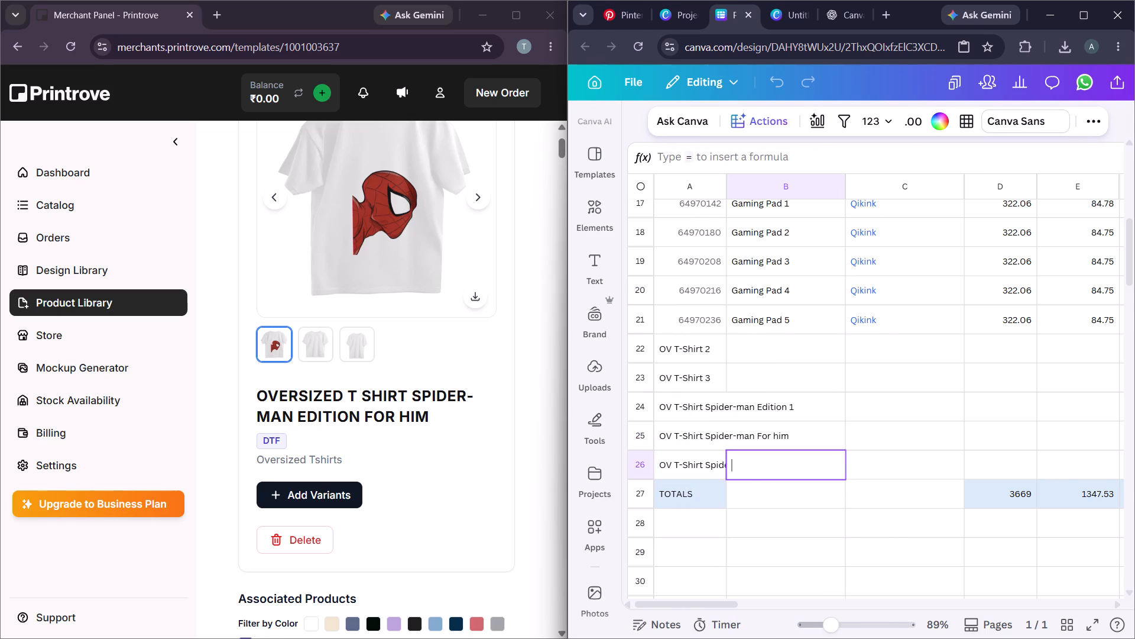
{"action": "left_click", "coordinate": [695, 474]}
{"action": "double_click", "coordinate": [711, 466]}
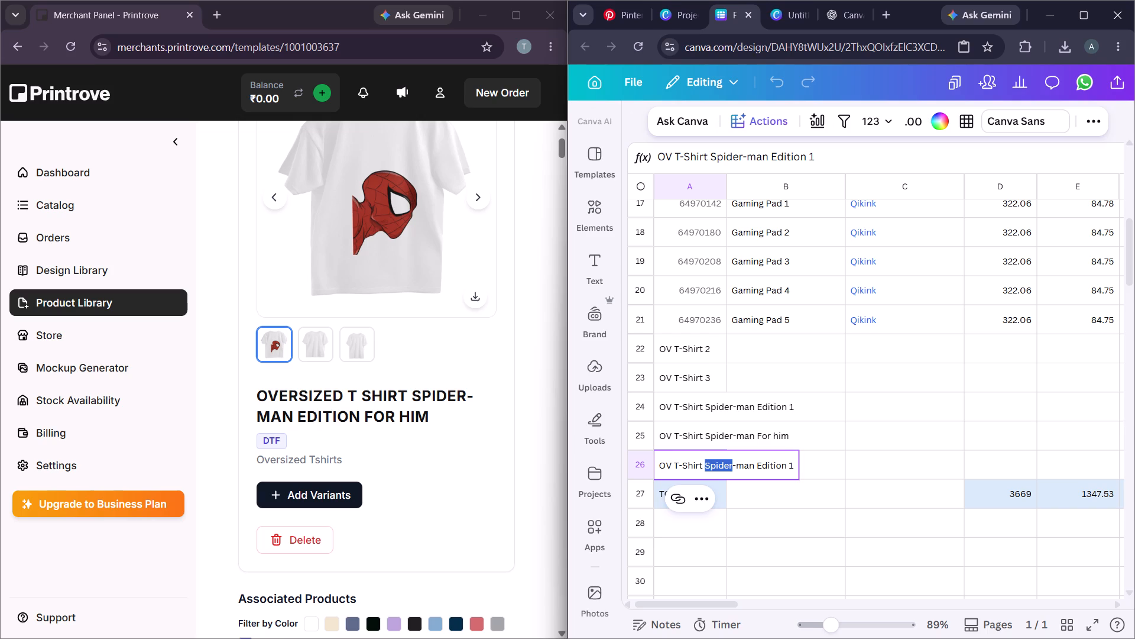
{"action": "left_click", "coordinate": [774, 466]}
{"action": "double_click", "coordinate": [776, 466]}
{"action": "key", "text": "BackSpace"}
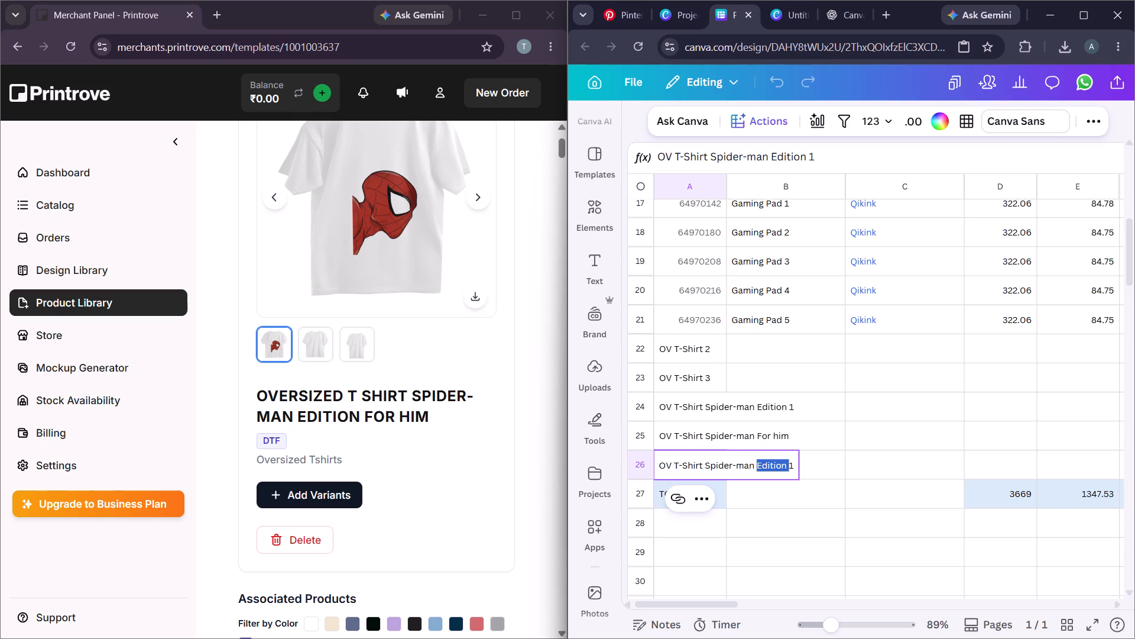
{"action": "key", "text": "Right"}
{"action": "key", "text": "BackSpace"}
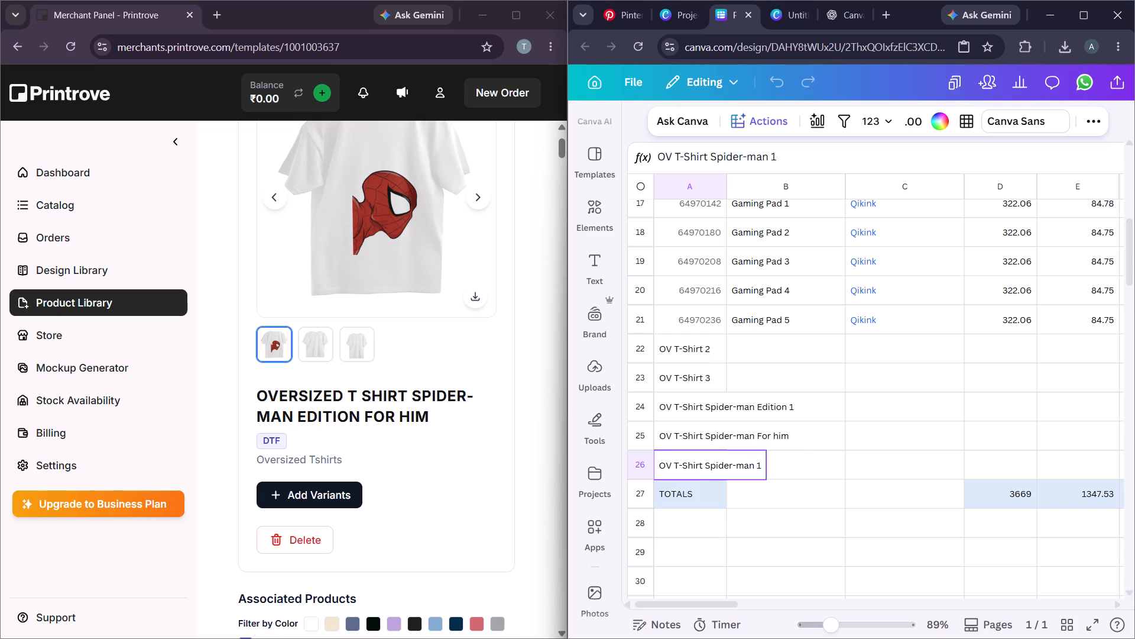
{"action": "key", "text": "BackSpace"}
{"action": "key", "text": "BackSpace"}
{"action": "key", "text": "BackSpace"}
{"action": "type", "text": "an fo"}
{"action": "type", "text": "r"}
{"action": "key", "text": "space"}
{"action": "type", "text": "her"}
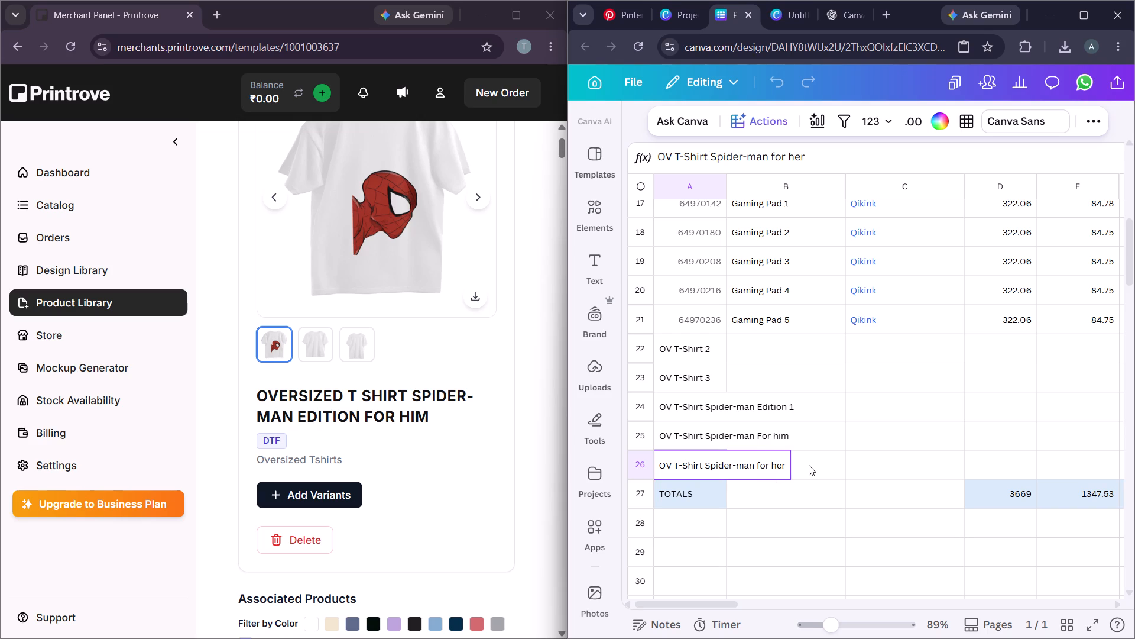
{"action": "left_click", "coordinate": [799, 468]}
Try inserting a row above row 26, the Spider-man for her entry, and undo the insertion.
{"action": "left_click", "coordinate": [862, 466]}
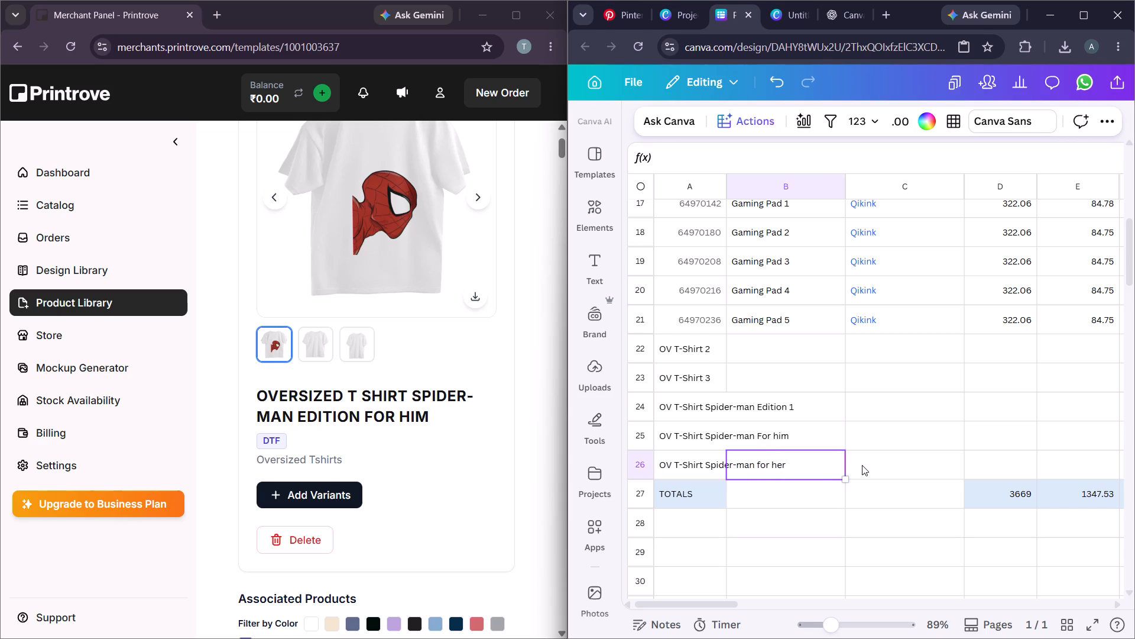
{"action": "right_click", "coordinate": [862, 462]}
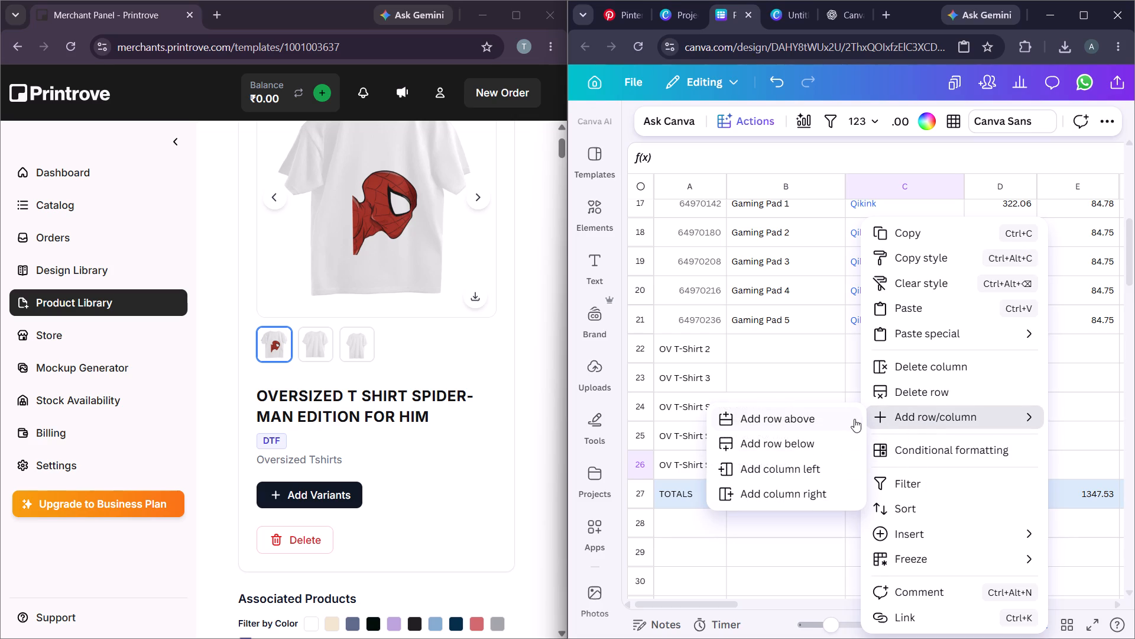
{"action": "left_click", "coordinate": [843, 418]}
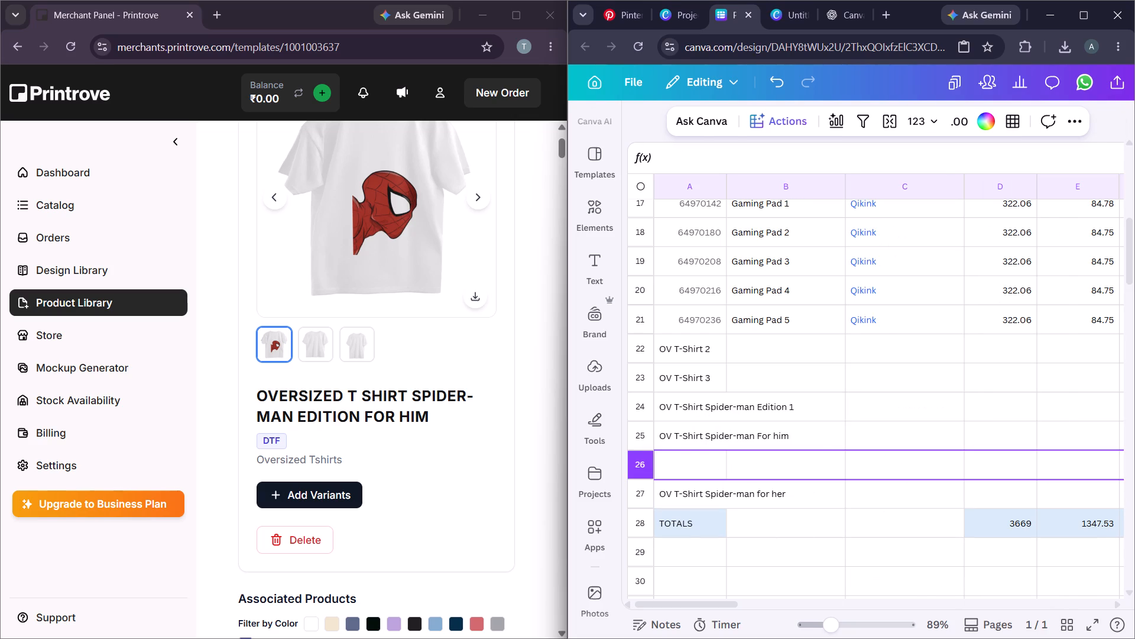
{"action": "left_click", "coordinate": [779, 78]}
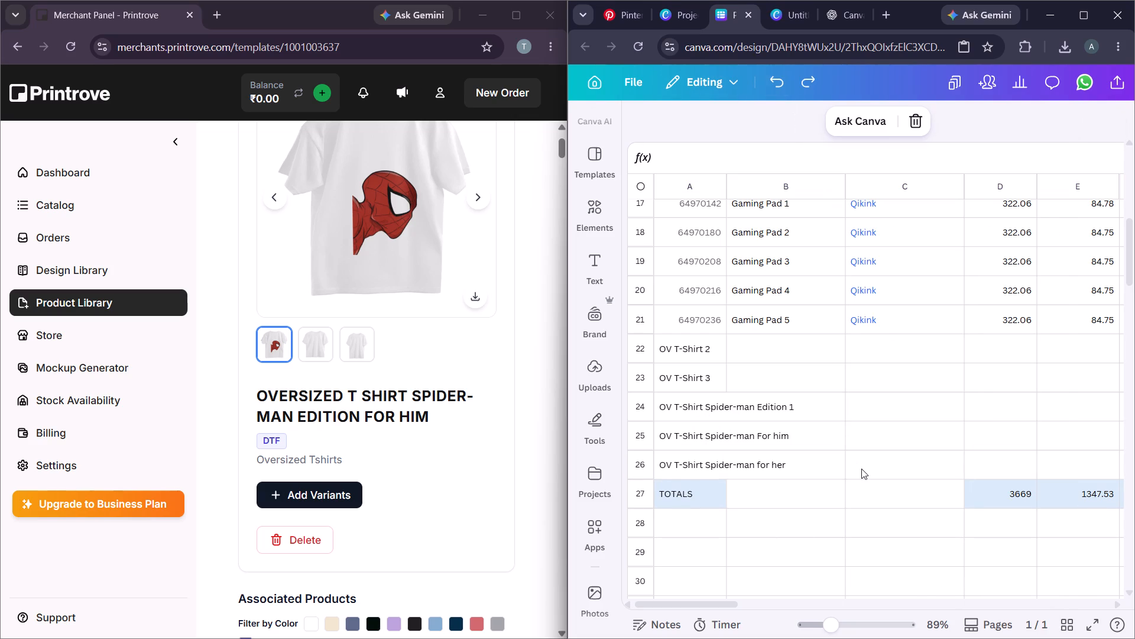
Insert four blank rows, 27 to 30, between the OV T-Shirt Spider-man for her row and the TOTALS row.
{"action": "left_click", "coordinate": [861, 469]}
{"action": "right_click", "coordinate": [870, 463]}
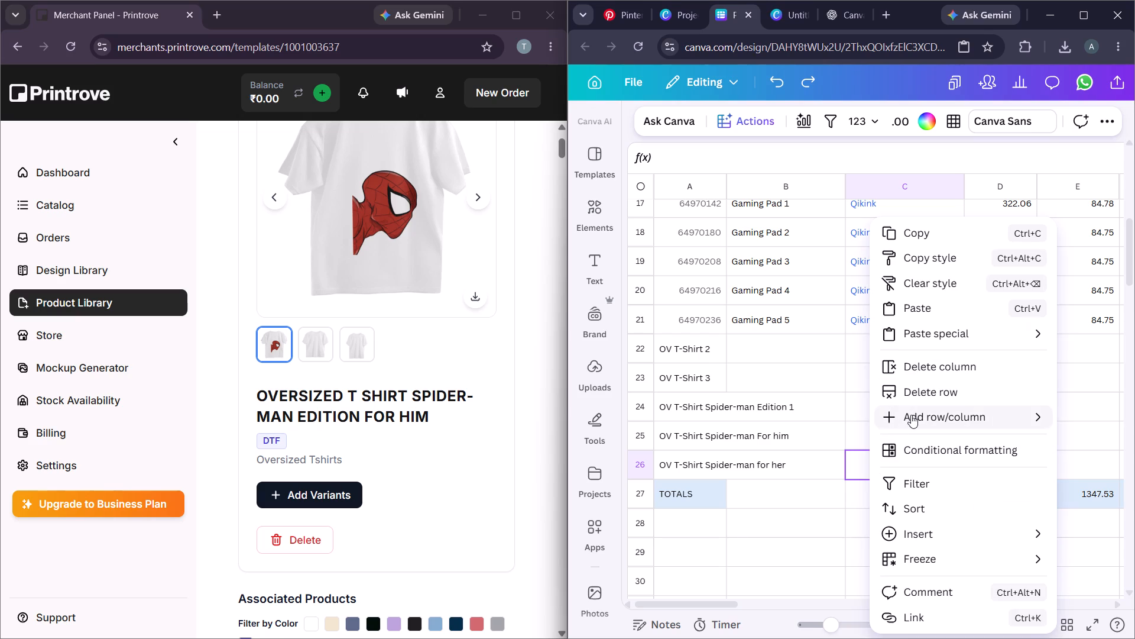
{"action": "left_click", "coordinate": [830, 442]}
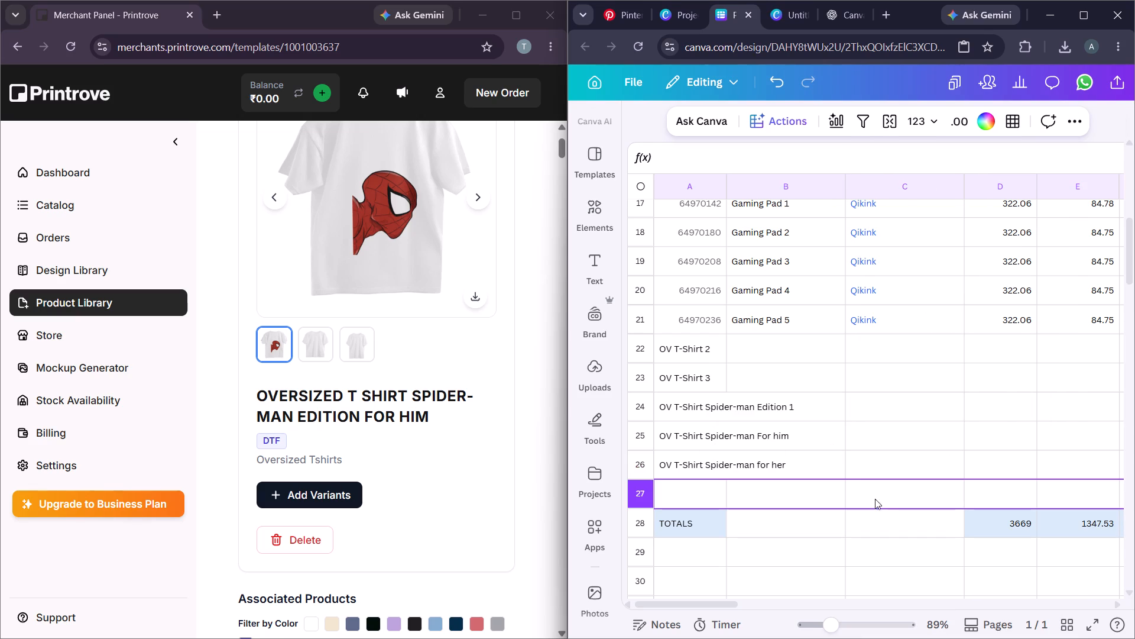
{"action": "right_click", "coordinate": [870, 495]}
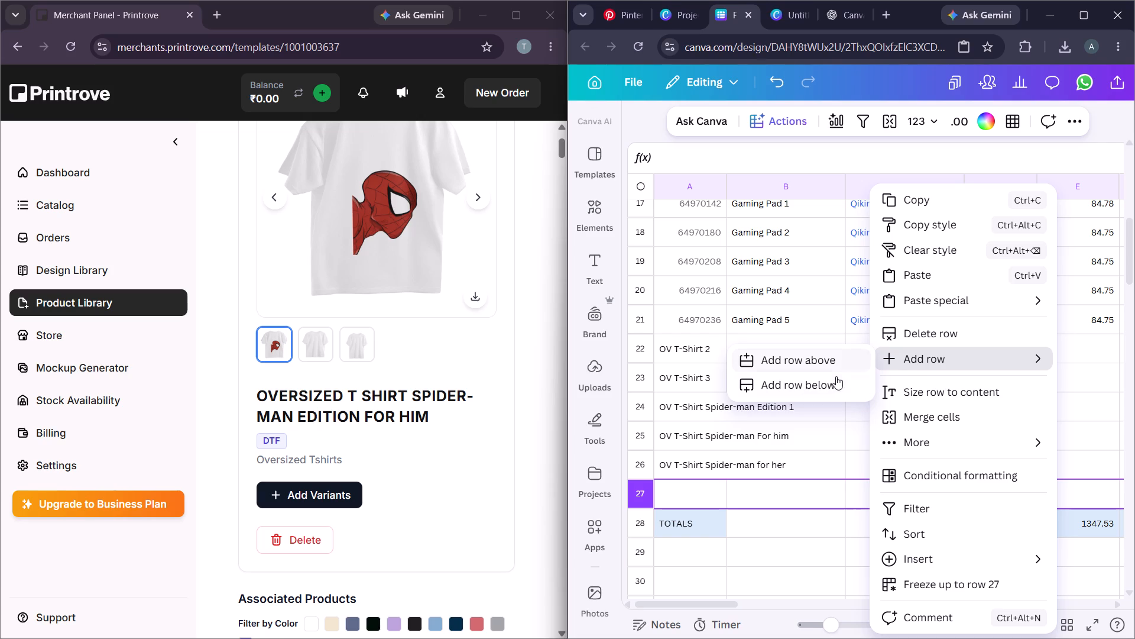
{"action": "left_click", "coordinate": [835, 377]}
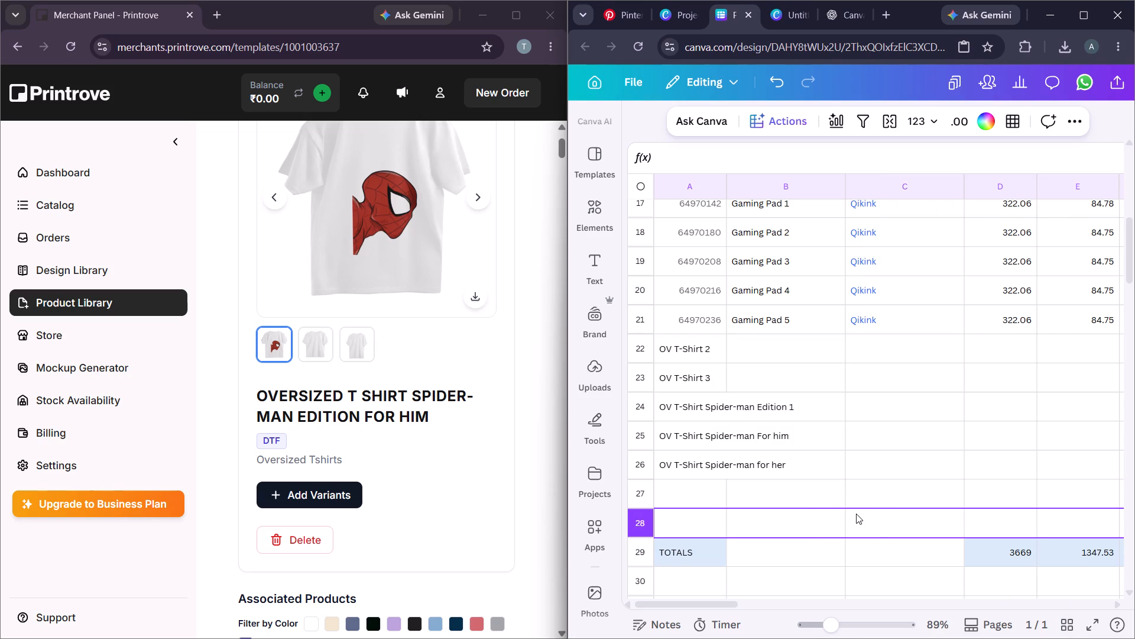
{"action": "right_click", "coordinate": [856, 514]}
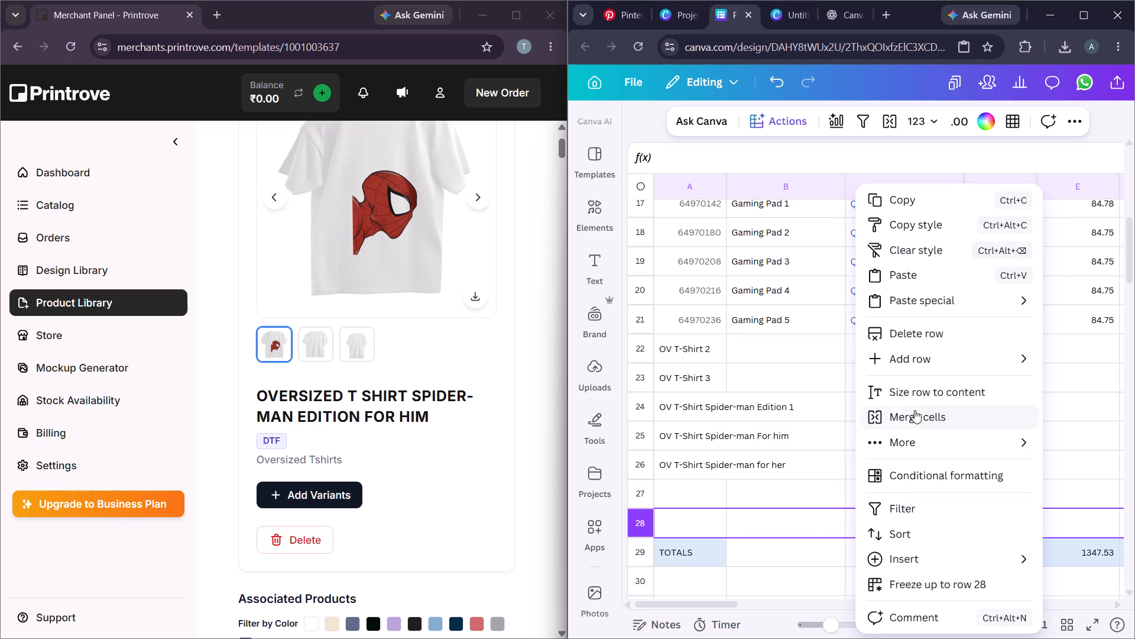
{"action": "left_click", "coordinate": [813, 385]}
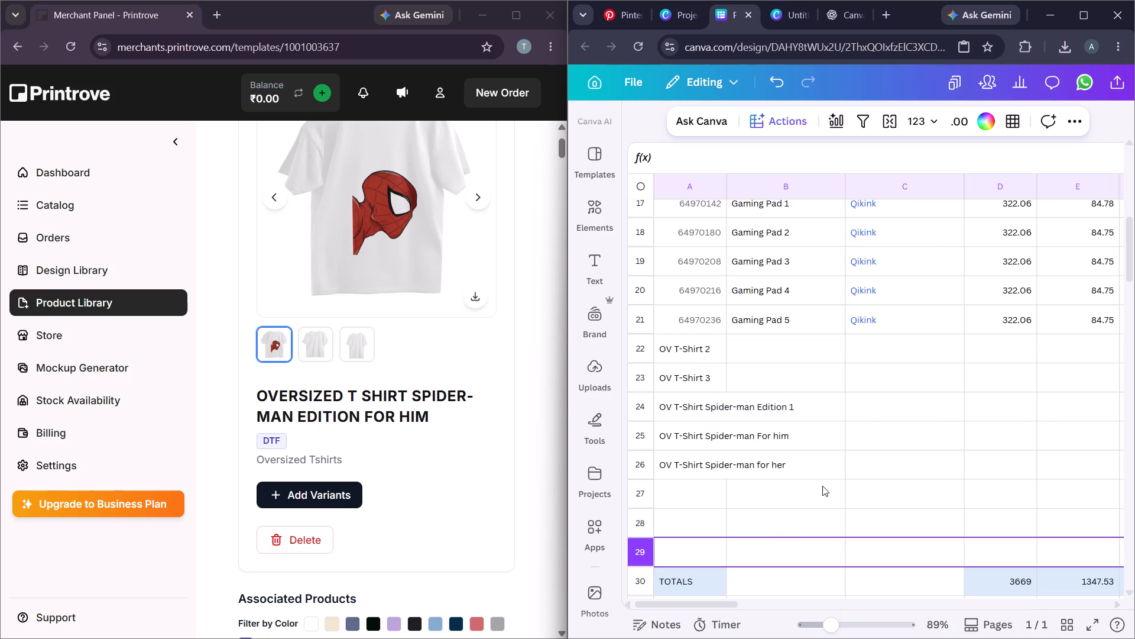
{"action": "left_click", "coordinate": [783, 540]}
{"action": "right_click", "coordinate": [784, 551]}
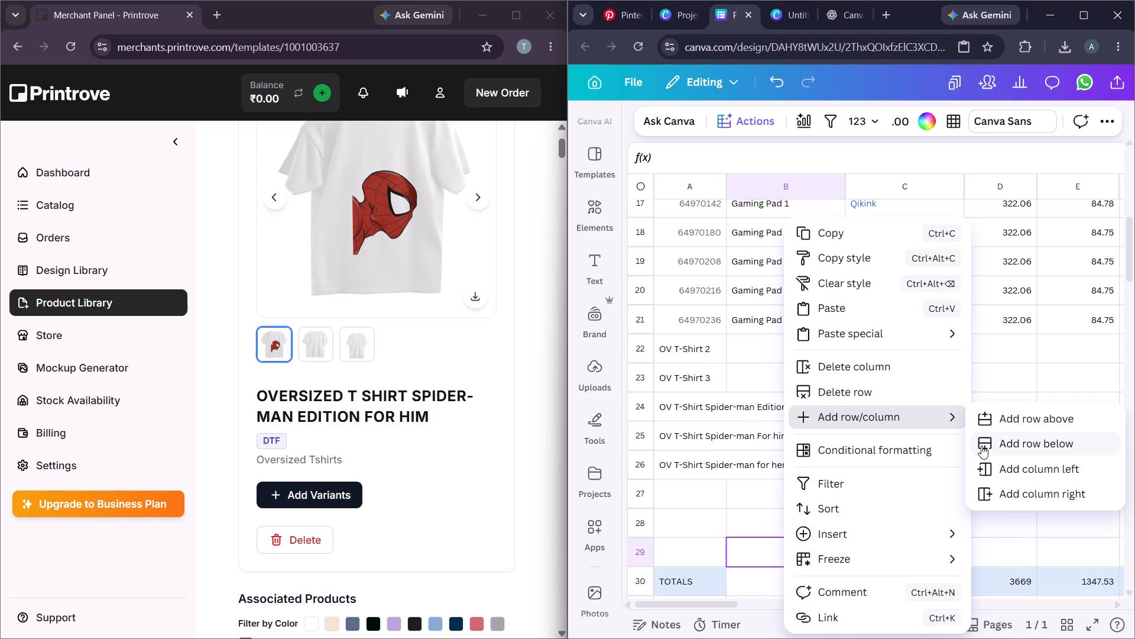
{"action": "left_click", "coordinate": [981, 445]}
{"action": "scroll", "coordinate": [969, 444], "scroll_direction": "down", "scroll_amount": 2}
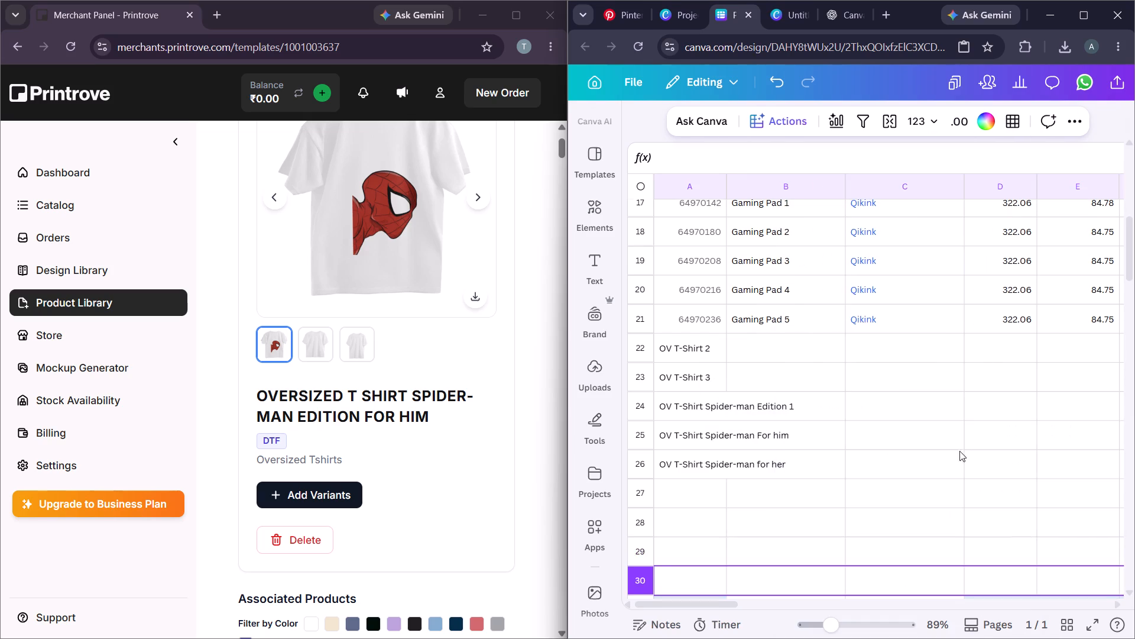
Insert six more blank rows, 31 to 36, between row 30 and the TOTALS row.
{"action": "scroll", "coordinate": [959, 451], "scroll_direction": "down", "scroll_amount": 2}
{"action": "scroll", "coordinate": [800, 312], "scroll_direction": "up", "scroll_amount": 2}
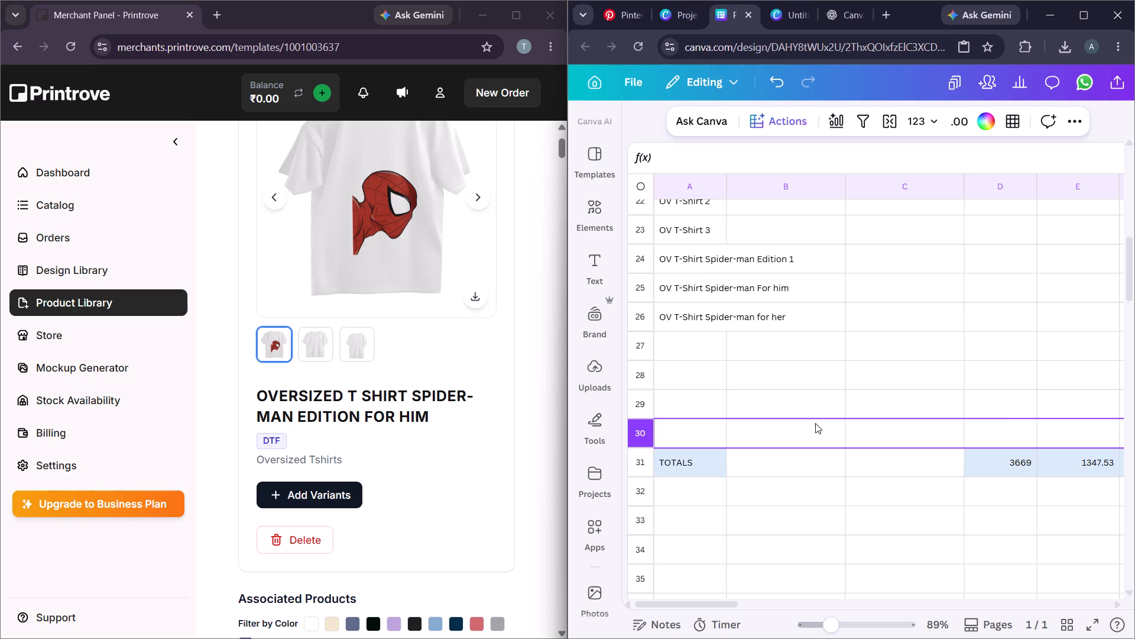
{"action": "right_click", "coordinate": [816, 431]}
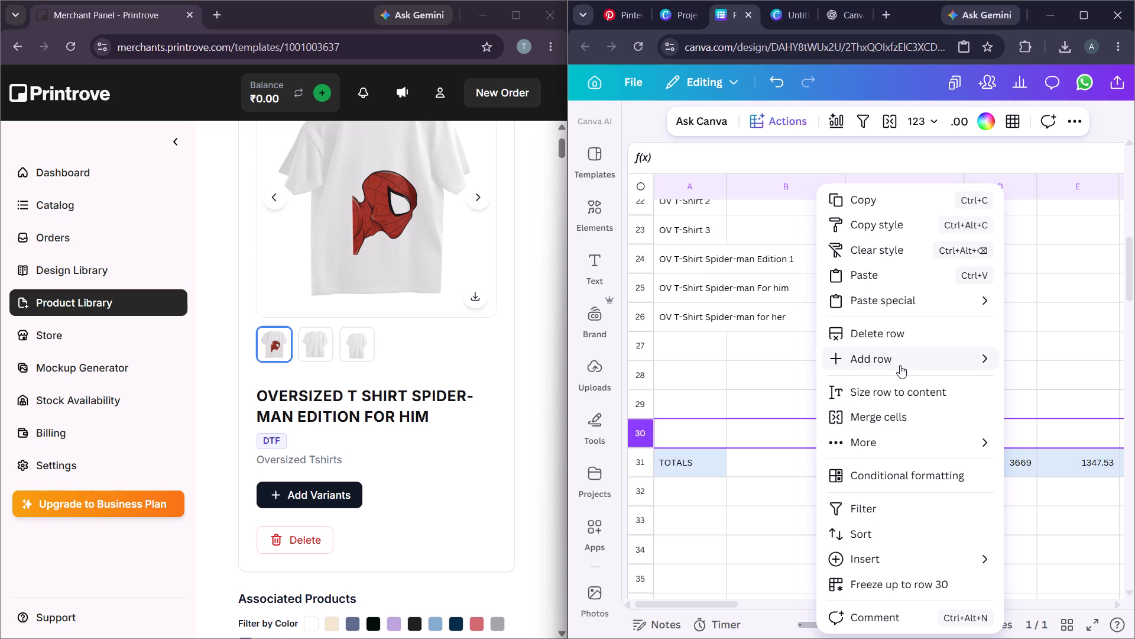
{"action": "left_click", "coordinate": [900, 365]}
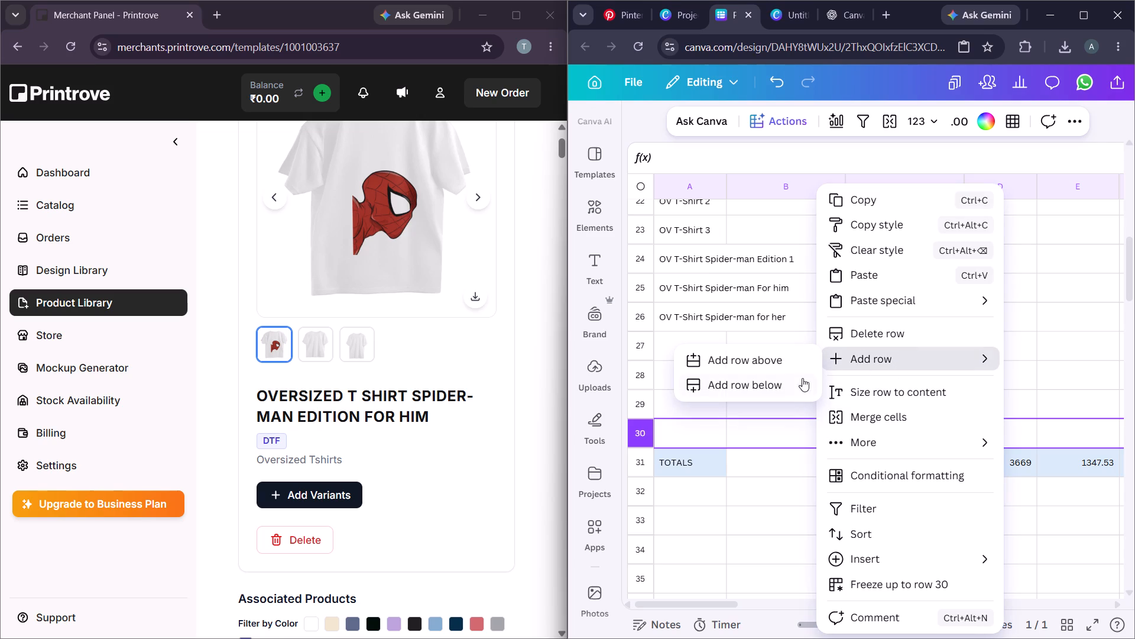
{"action": "left_click", "coordinate": [787, 380]}
{"action": "right_click", "coordinate": [777, 469]}
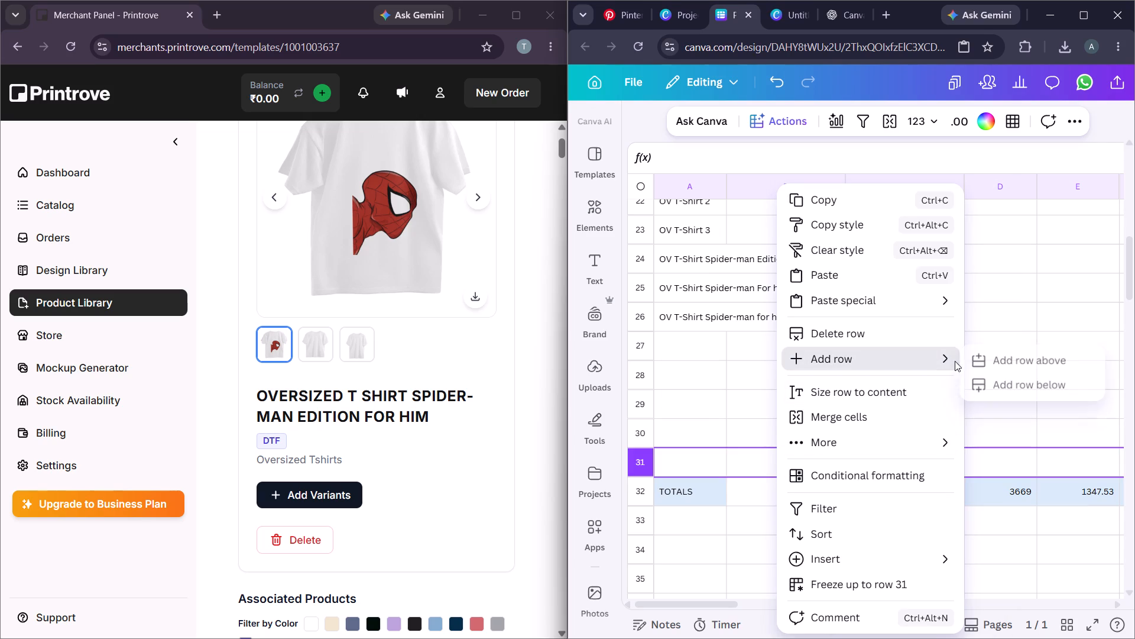
{"action": "left_click", "coordinate": [988, 380]}
{"action": "right_click", "coordinate": [824, 495]}
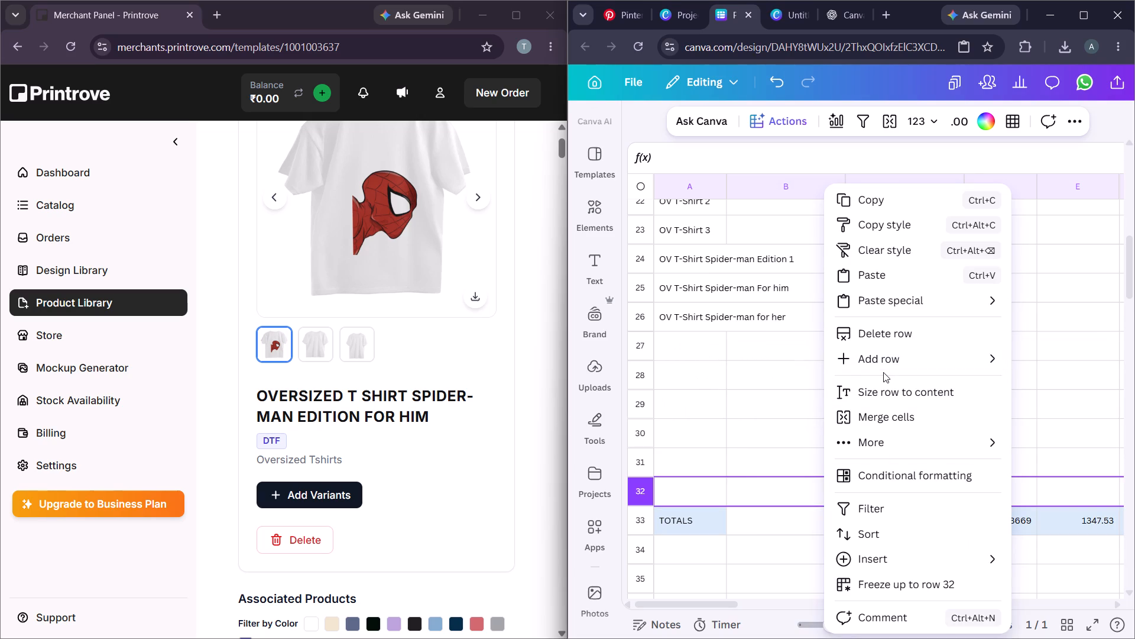
{"action": "left_click", "coordinate": [808, 386]}
{"action": "right_click", "coordinate": [770, 515]}
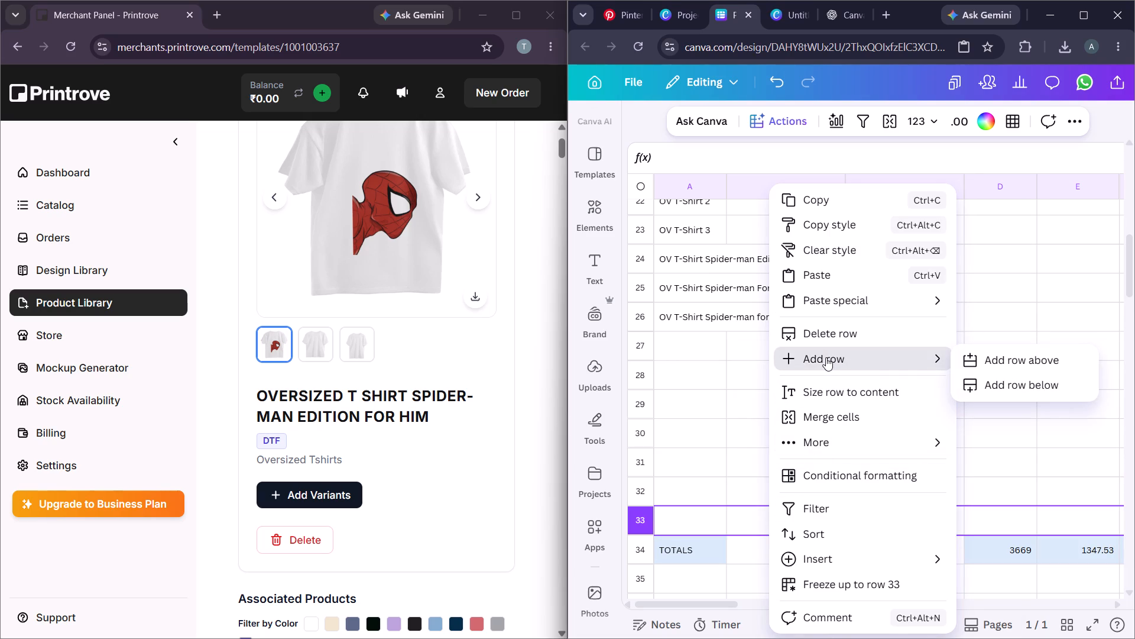
{"action": "left_click", "coordinate": [993, 387]}
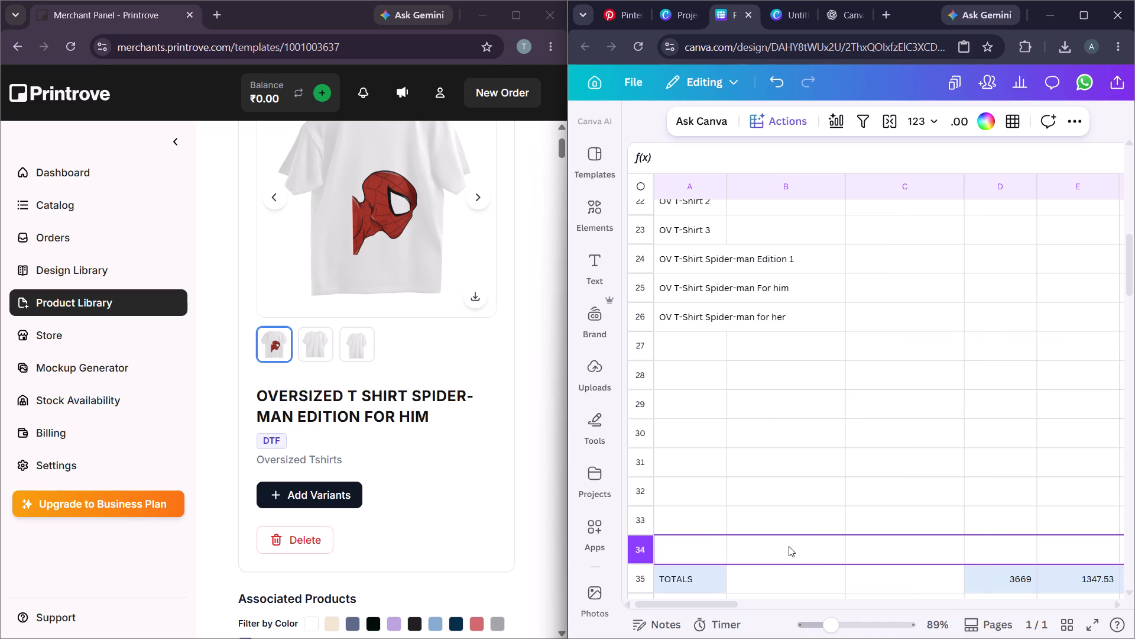
{"action": "right_click", "coordinate": [788, 546]}
{"action": "left_click", "coordinate": [999, 372]}
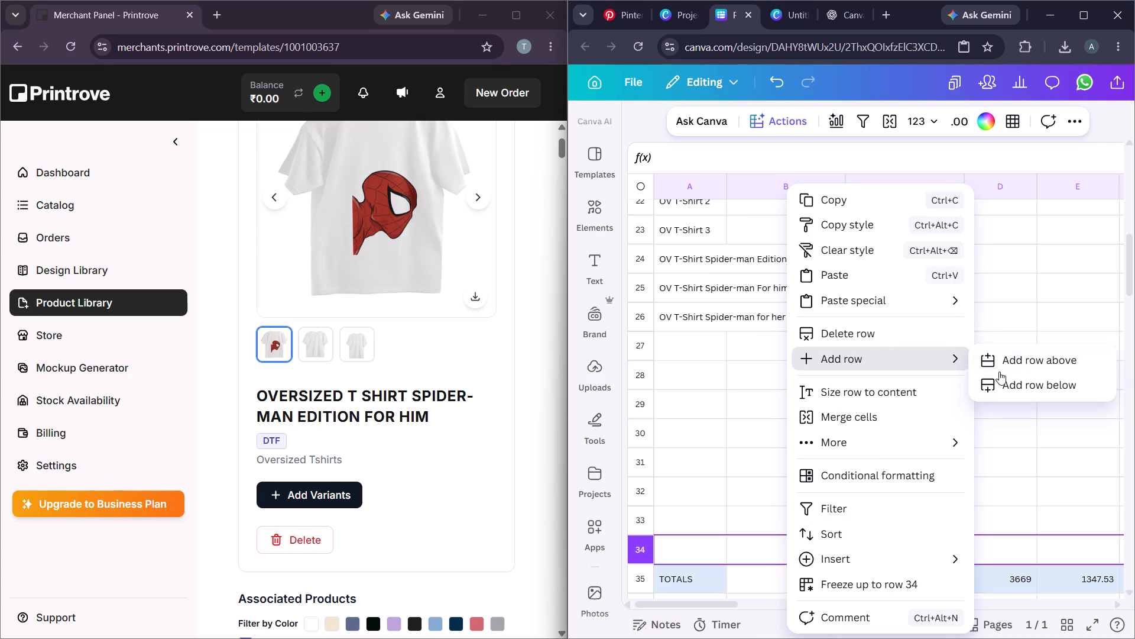
{"action": "left_click", "coordinate": [1002, 363]}
{"action": "right_click", "coordinate": [777, 550]}
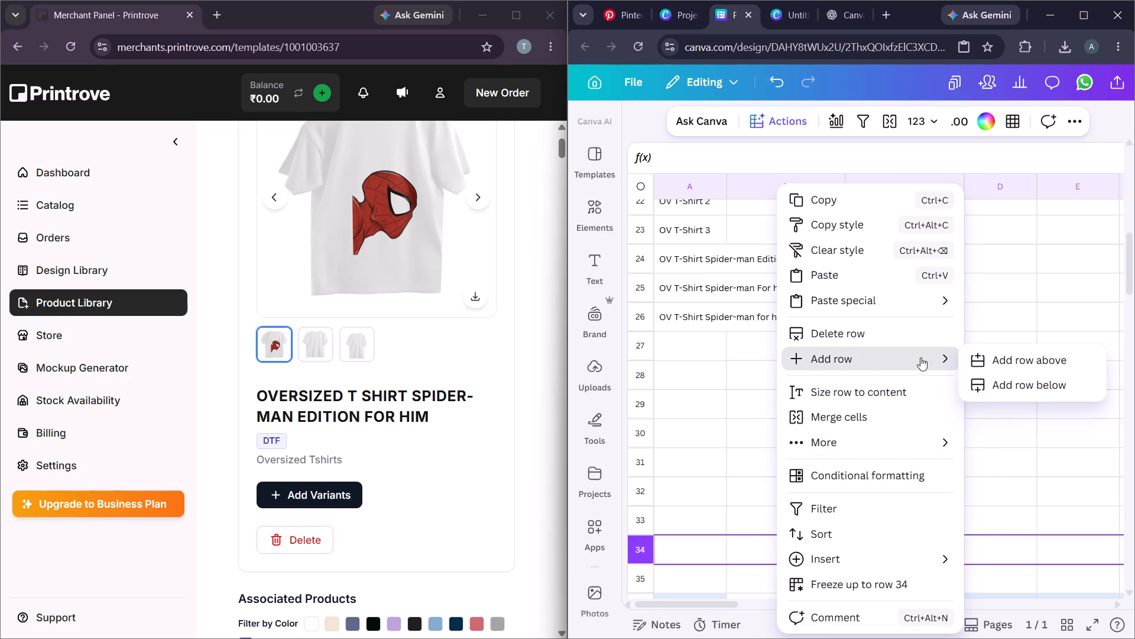
{"action": "left_click", "coordinate": [997, 380]}
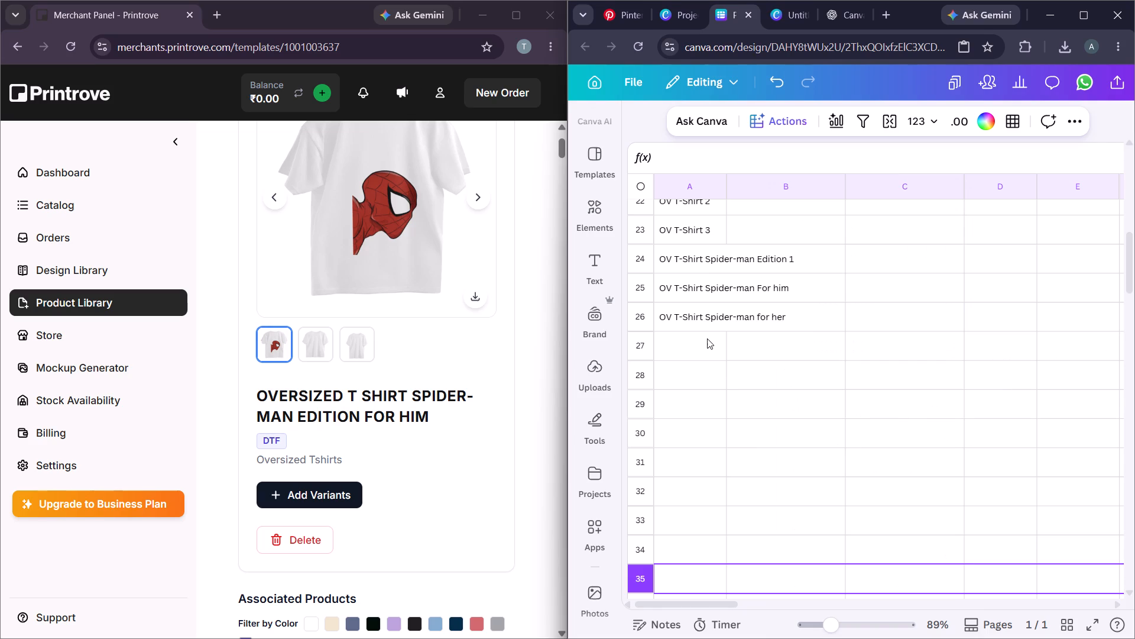
Return to the Printrove product library and open the OVERSIZED T SHIRT NARUTO EDITION product to view its name.
{"action": "scroll", "coordinate": [288, 196], "scroll_direction": "up", "scroll_amount": 4}
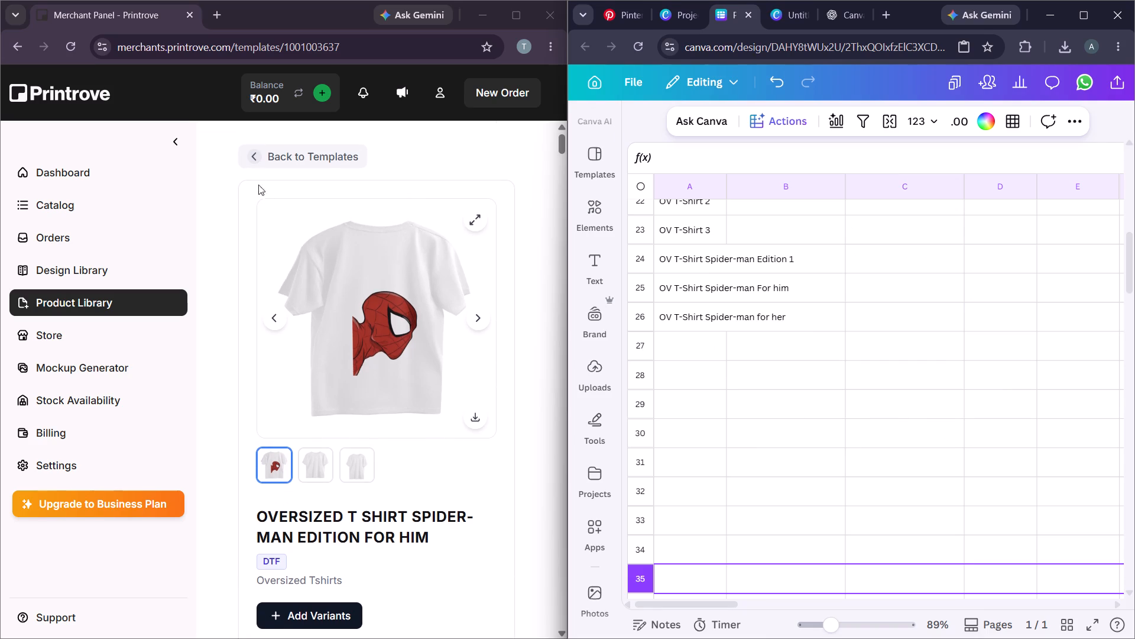
{"action": "left_click", "coordinate": [252, 160]}
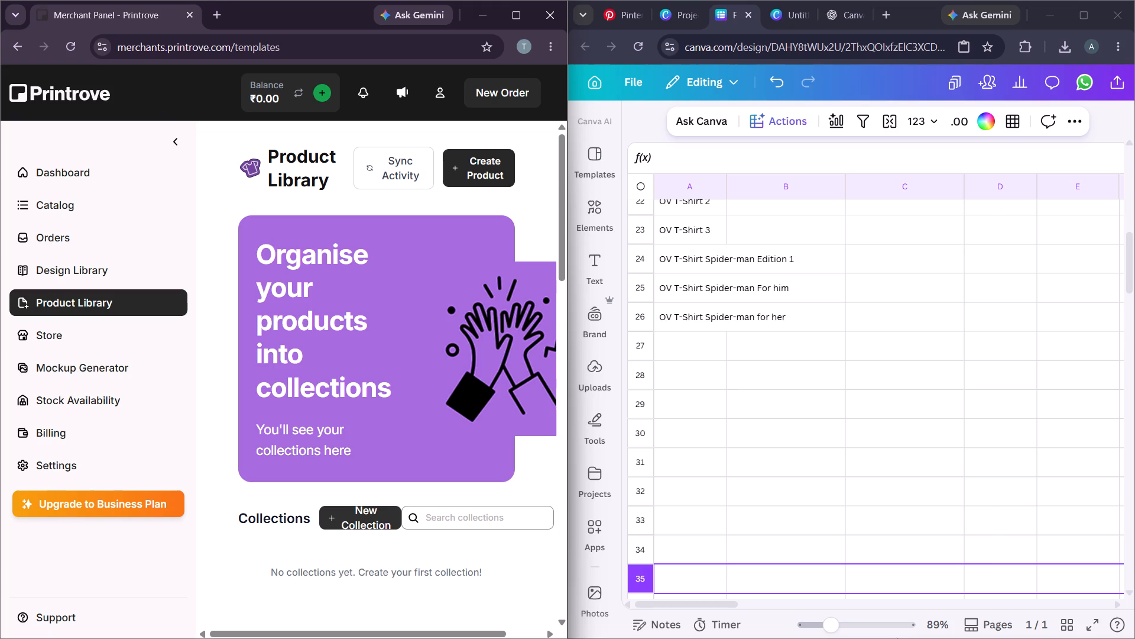
{"action": "left_click", "coordinate": [669, 351]}
{"action": "scroll", "coordinate": [193, 498], "scroll_direction": "down", "scroll_amount": 3}
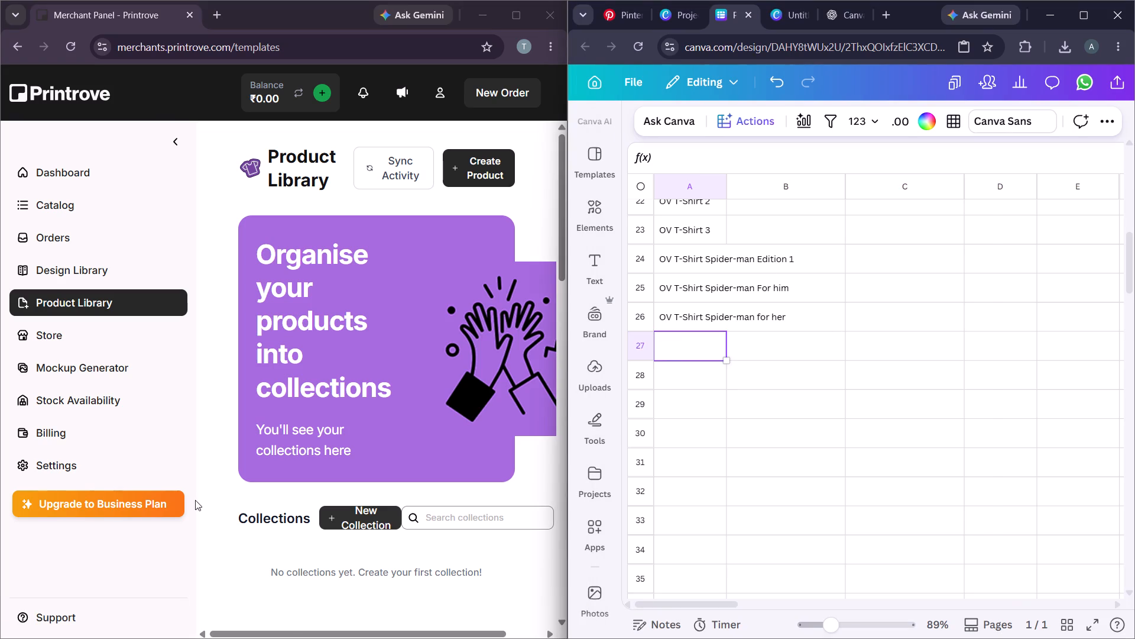
{"action": "scroll", "coordinate": [330, 454], "scroll_direction": "down", "scroll_amount": 8}
{"action": "scroll", "coordinate": [629, 440], "scroll_direction": "up", "scroll_amount": 3}
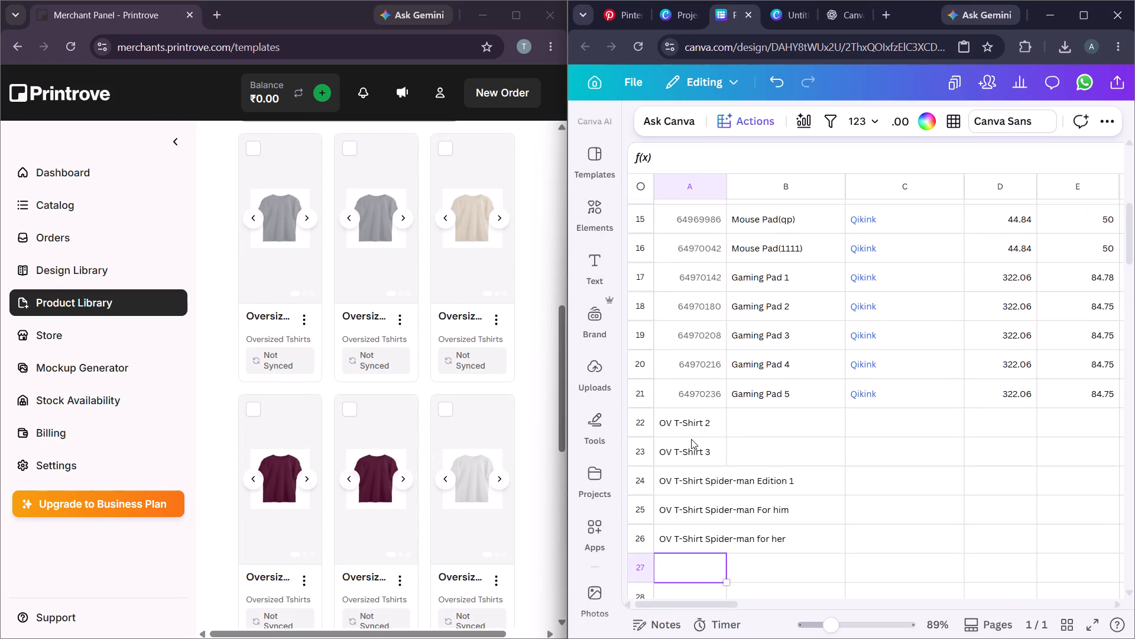
{"action": "scroll", "coordinate": [691, 439], "scroll_direction": "down", "scroll_amount": 1}
{"action": "scroll", "coordinate": [499, 496], "scroll_direction": "down", "scroll_amount": 1}
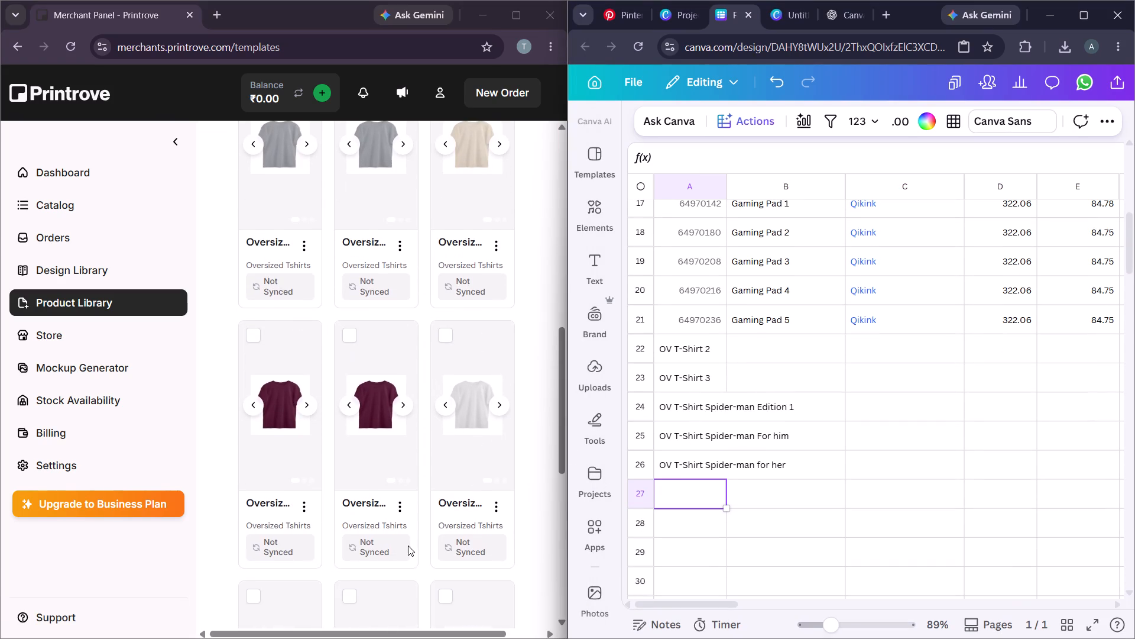
{"action": "scroll", "coordinate": [446, 515], "scroll_direction": "down", "scroll_amount": 4}
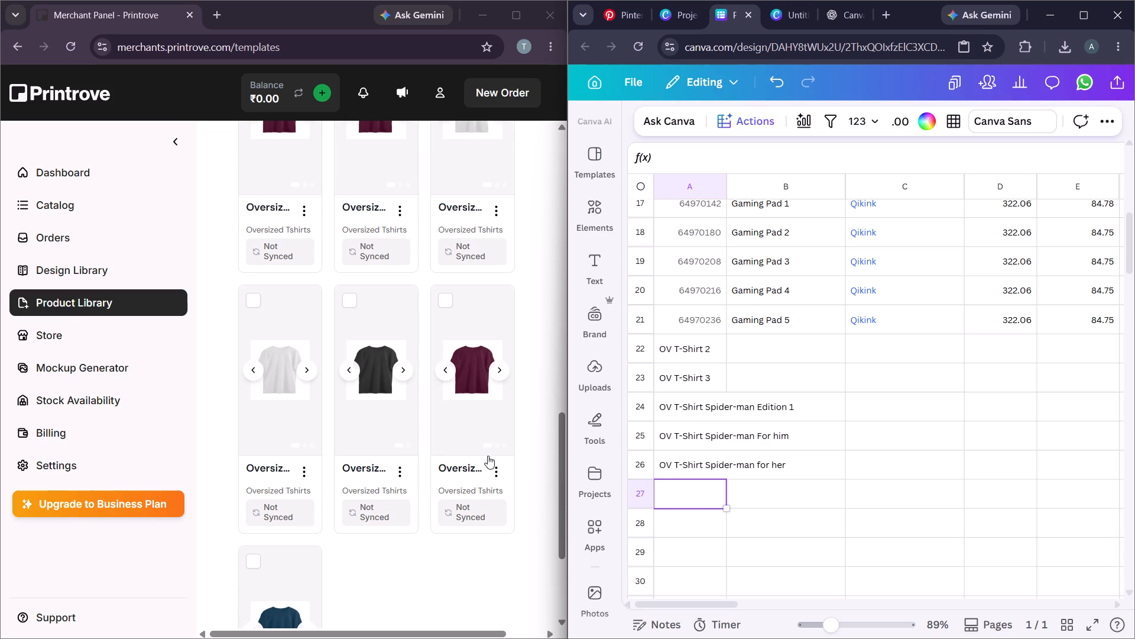
{"action": "left_click", "coordinate": [381, 199]}
{"action": "left_click", "coordinate": [378, 174]}
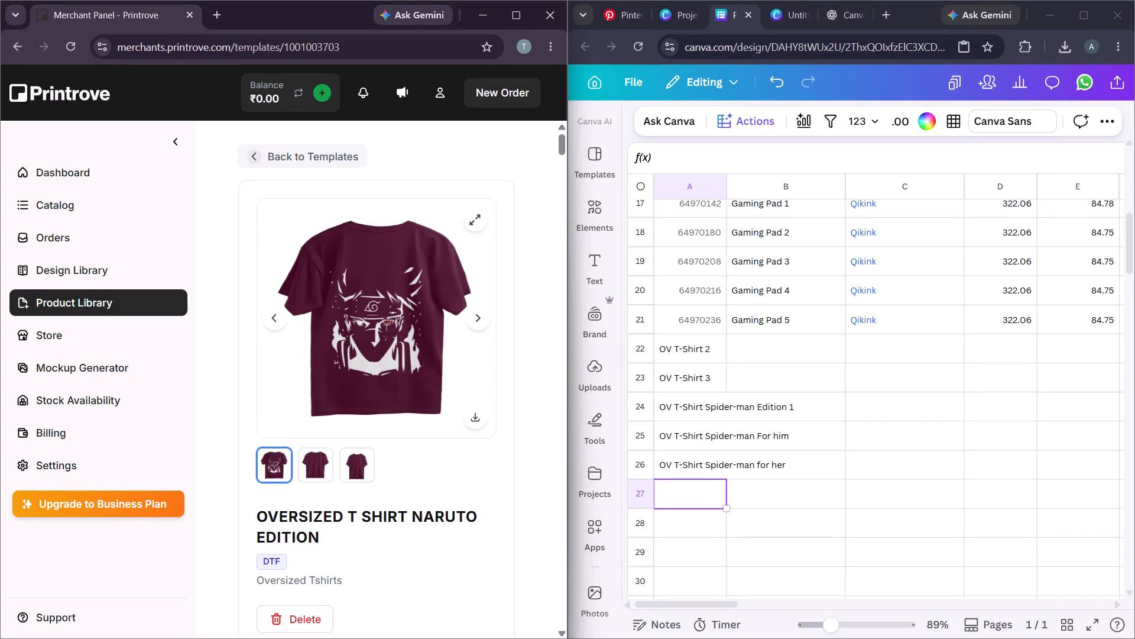
{"action": "scroll", "coordinate": [443, 374], "scroll_direction": "down", "scroll_amount": 2}
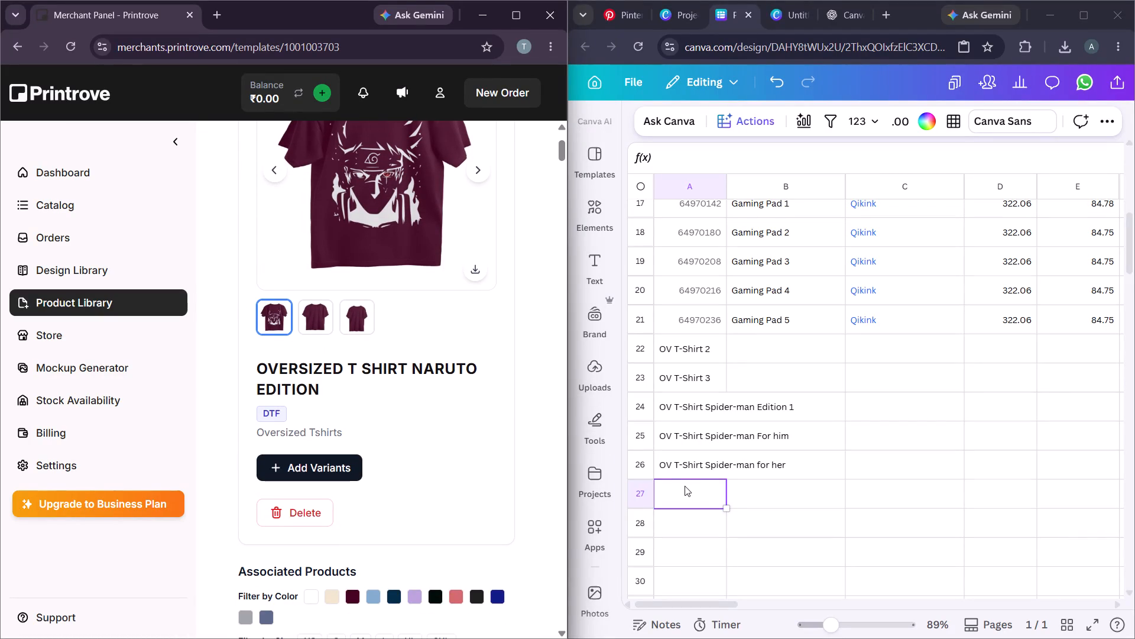
Copy the OV T-Shirt Spider-man for her text from cell A26 and paste it into cell A27.
{"action": "left_click", "coordinate": [674, 467]}
{"action": "triple_click", "coordinate": [680, 465]}
{"action": "left_click", "coordinate": [680, 464]}
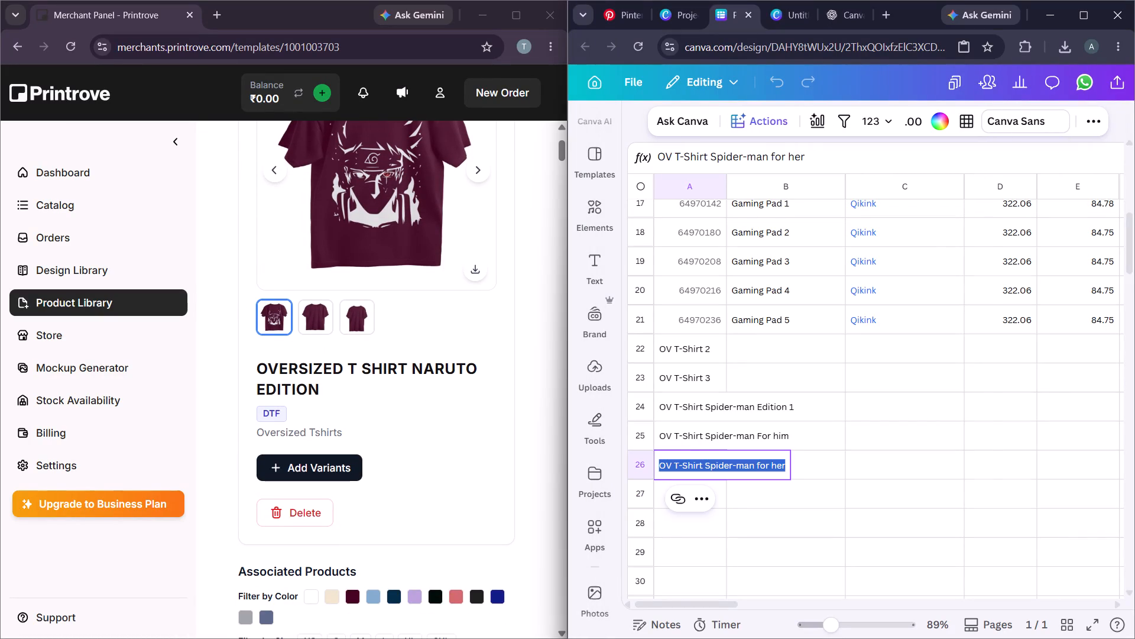
{"action": "right_click", "coordinate": [680, 464]}
{"action": "left_click", "coordinate": [754, 166]}
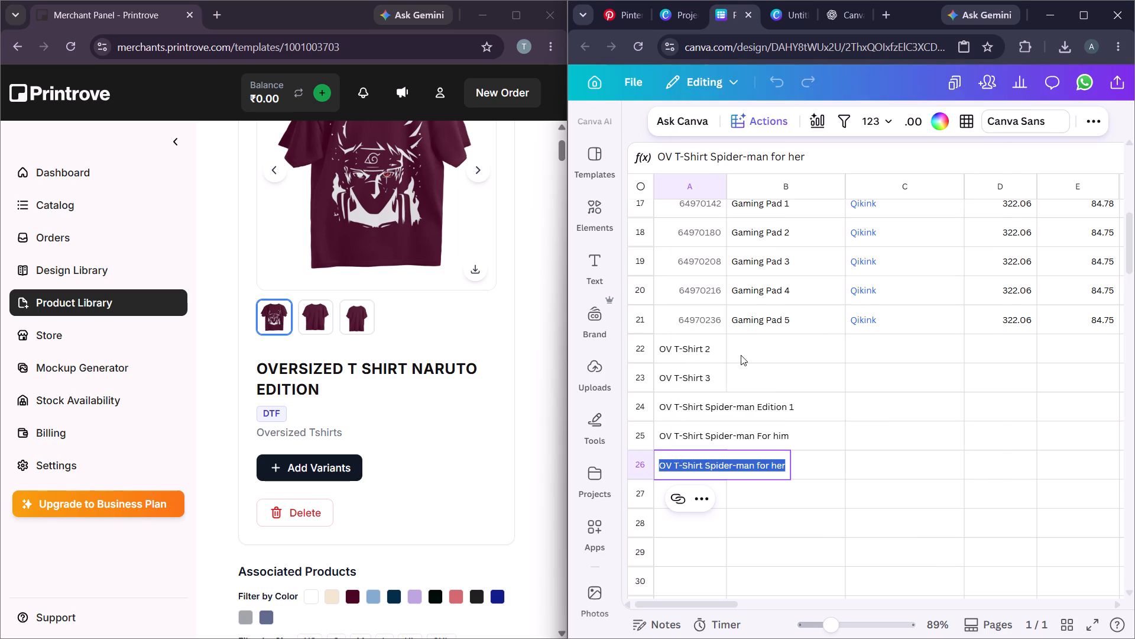
{"action": "left_click", "coordinate": [712, 522]}
{"action": "left_click", "coordinate": [701, 497]}
{"action": "right_click", "coordinate": [701, 493]}
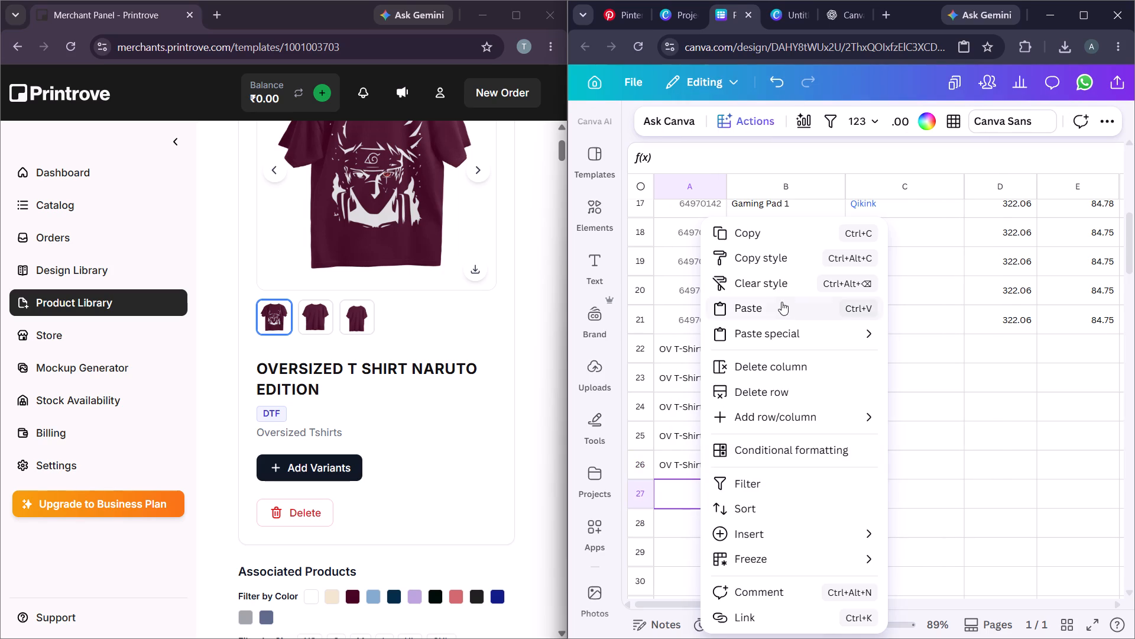
{"action": "left_click", "coordinate": [777, 303]}
Replace the Spider-man for her ending in cell A27 so the name reads OV T-Shirt Naruto edition.
{"action": "left_click", "coordinate": [766, 492]}
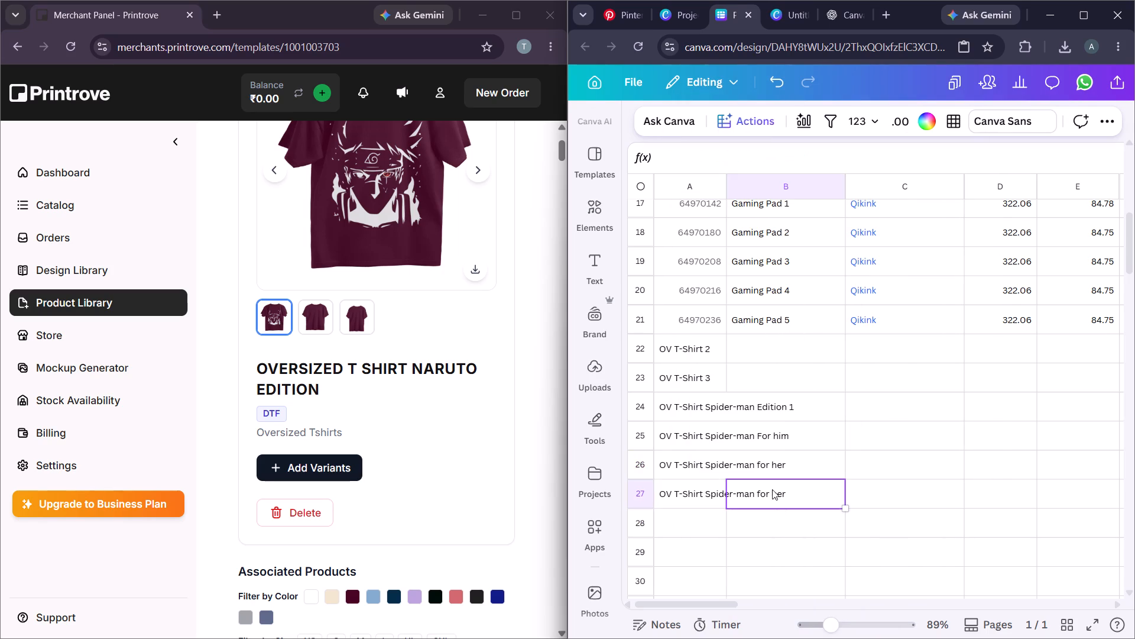
{"action": "left_click", "coordinate": [787, 489]}
{"action": "left_click", "coordinate": [722, 499]}
{"action": "left_click", "coordinate": [716, 499]}
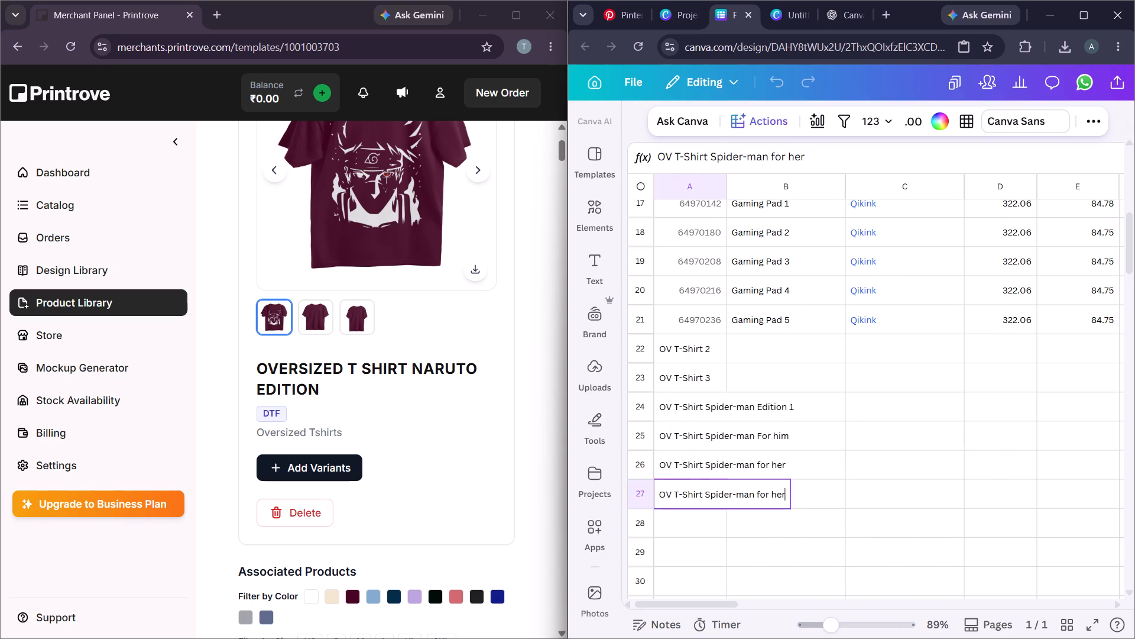
{"action": "key", "text": "BackSpace"}
{"action": "key", "text": "BackSpace"}
{"action": "key", "text": "BackSpace"}
{"action": "key", "text": "BackSpace"}
{"action": "key", "text": "BackSpace"}
{"action": "key", "text": "BackSpace"}
{"action": "key", "text": "BackSpace"}
{"action": "key", "text": "BackSpace"}
{"action": "key", "text": "BackSpace"}
{"action": "key", "text": "BackSpace"}
{"action": "key", "text": "BackSpace"}
{"action": "key", "text": "BackSpace"}
{"action": "key", "text": "BackSpace"}
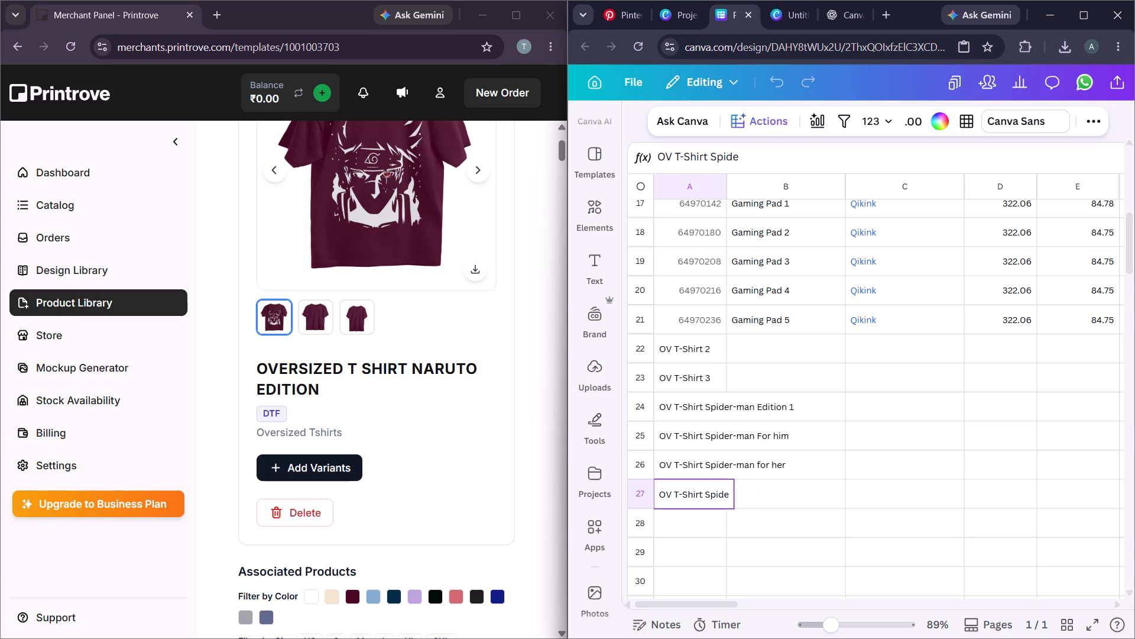
{"action": "key", "text": "BackSpace"}
{"action": "key", "text": "BackSpace"}
{"action": "key", "text": "BackSpace"}
{"action": "key", "text": "BackSpace"}
{"action": "key", "text": "BackSpace"}
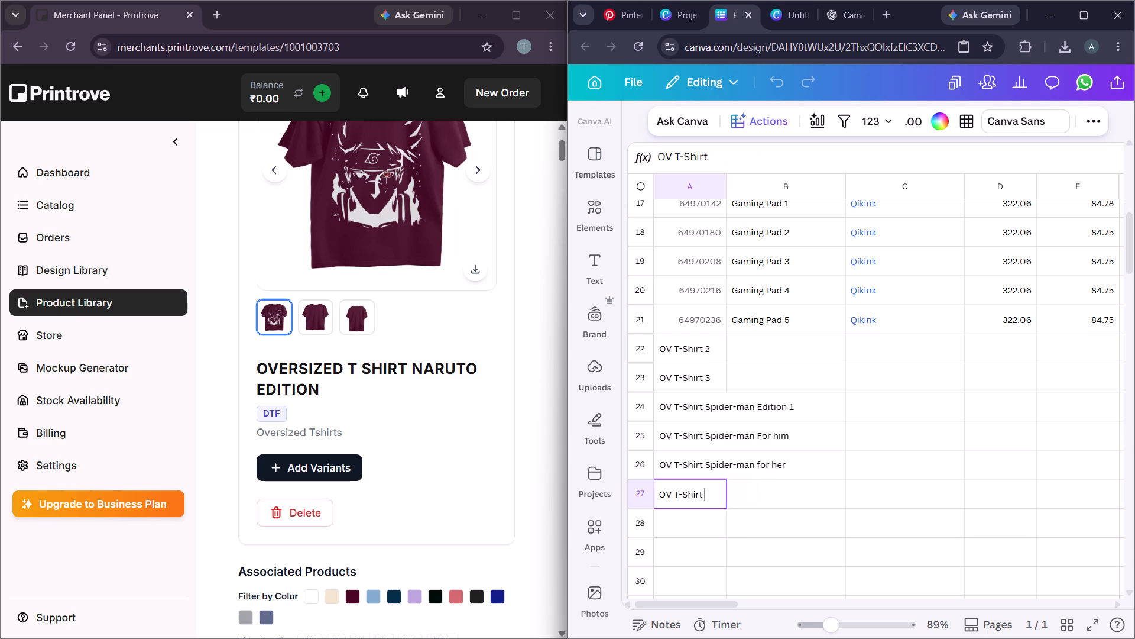
{"action": "type", "text": "Na"}
{"action": "type", "text": "ruto"}
{"action": "key", "text": "space"}
{"action": "type", "text": "edition"}
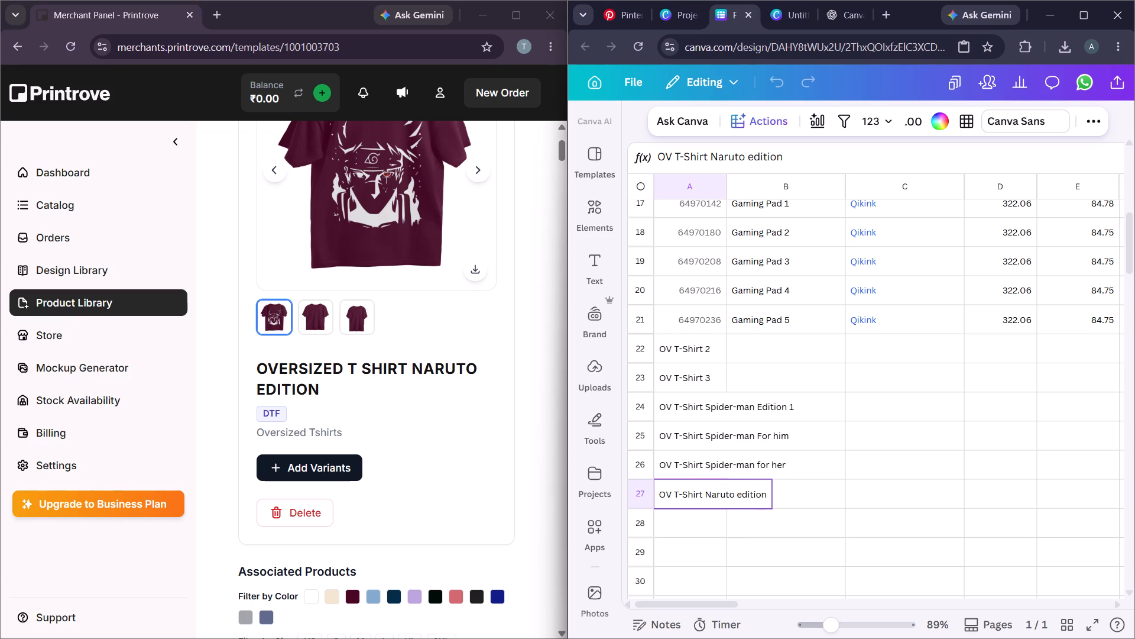
{"action": "key", "text": "Return"}
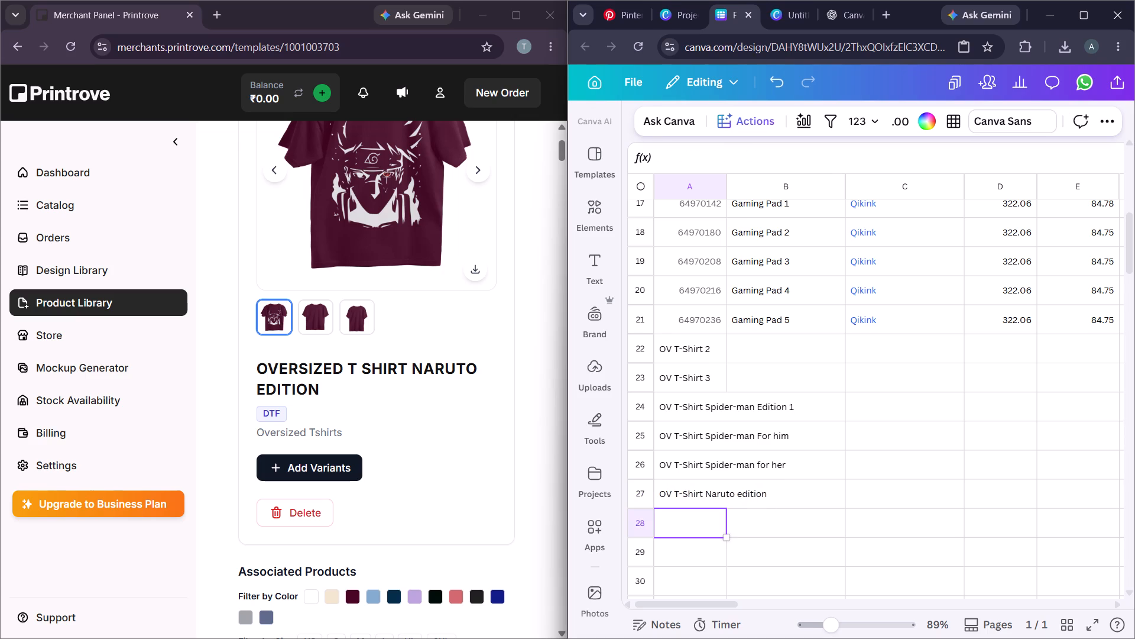
Go back to the Printrove product library and open the OVERSIZED T- SHIRT ANIME EDITION GOJO product to view its name.
{"action": "scroll", "coordinate": [263, 188], "scroll_direction": "up", "scroll_amount": 5}
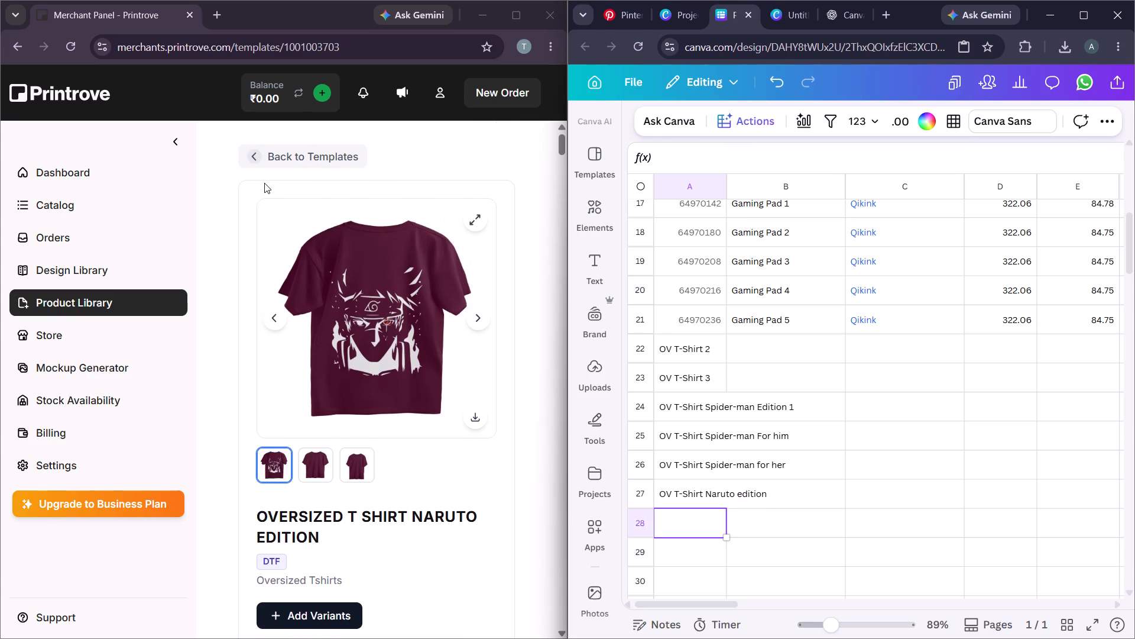
{"action": "left_click", "coordinate": [250, 151]}
{"action": "scroll", "coordinate": [362, 358], "scroll_direction": "down", "scroll_amount": 6}
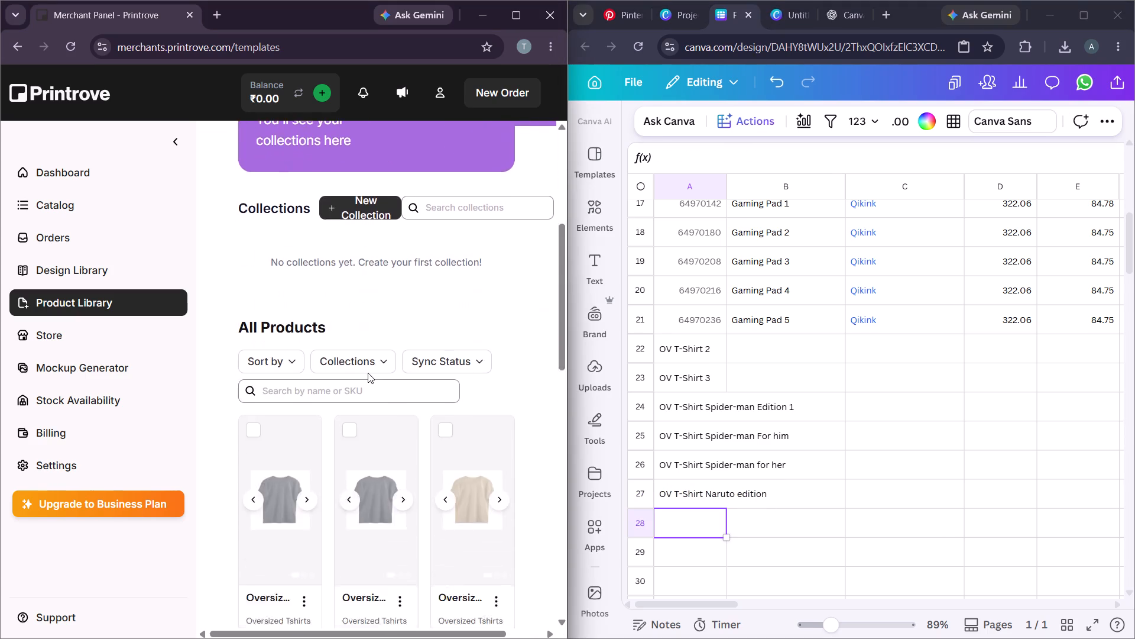
{"action": "scroll", "coordinate": [369, 375], "scroll_direction": "down", "scroll_amount": 6}
{"action": "scroll", "coordinate": [398, 448], "scroll_direction": "down", "scroll_amount": 3}
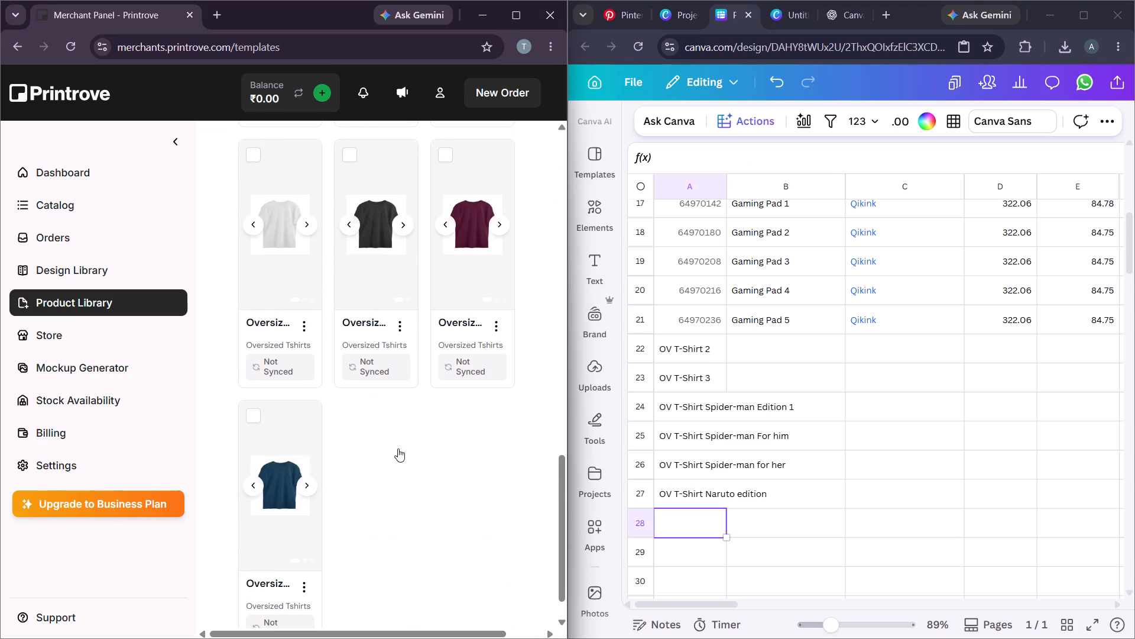
{"action": "scroll", "coordinate": [452, 350], "scroll_direction": "up", "scroll_amount": 4}
{"action": "left_click", "coordinate": [279, 289]}
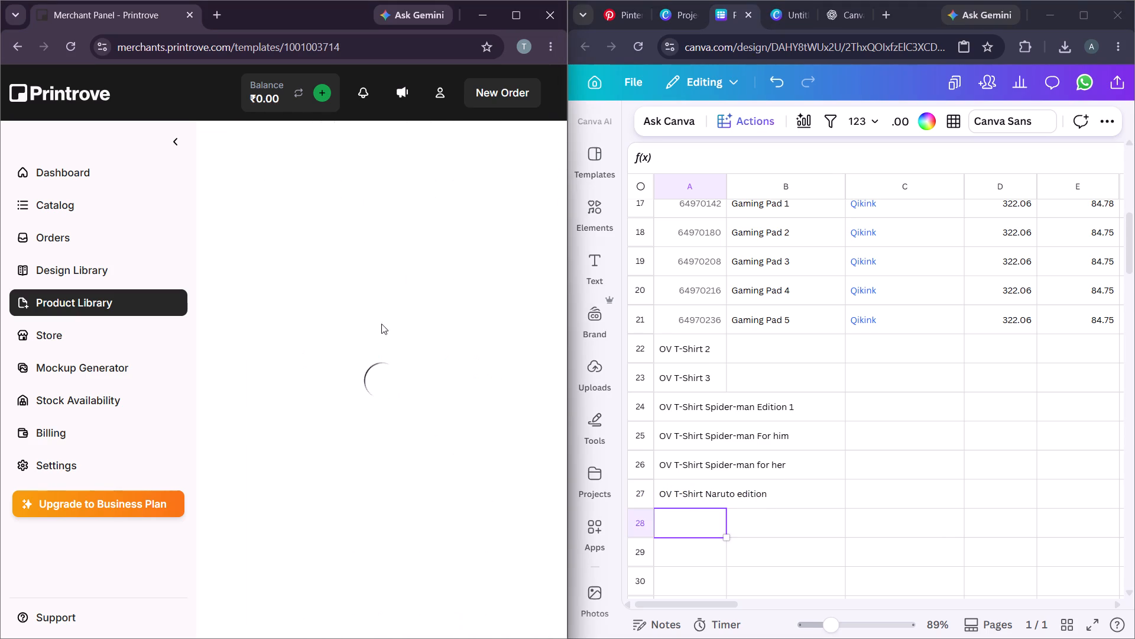
{"action": "scroll", "coordinate": [482, 461], "scroll_direction": "down", "scroll_amount": 1}
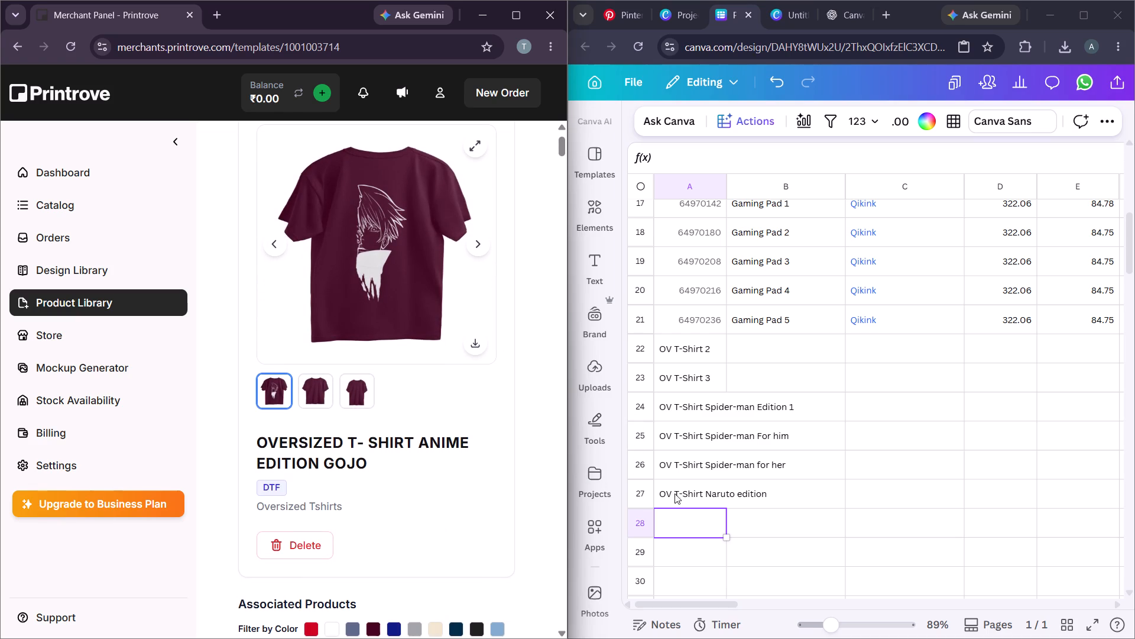
Paste the copied Spider-man for her name into cell A28 and change it to OV T-Shirt Gojo Edition.
{"action": "right_click", "coordinate": [669, 521]}
{"action": "left_click", "coordinate": [711, 311]}
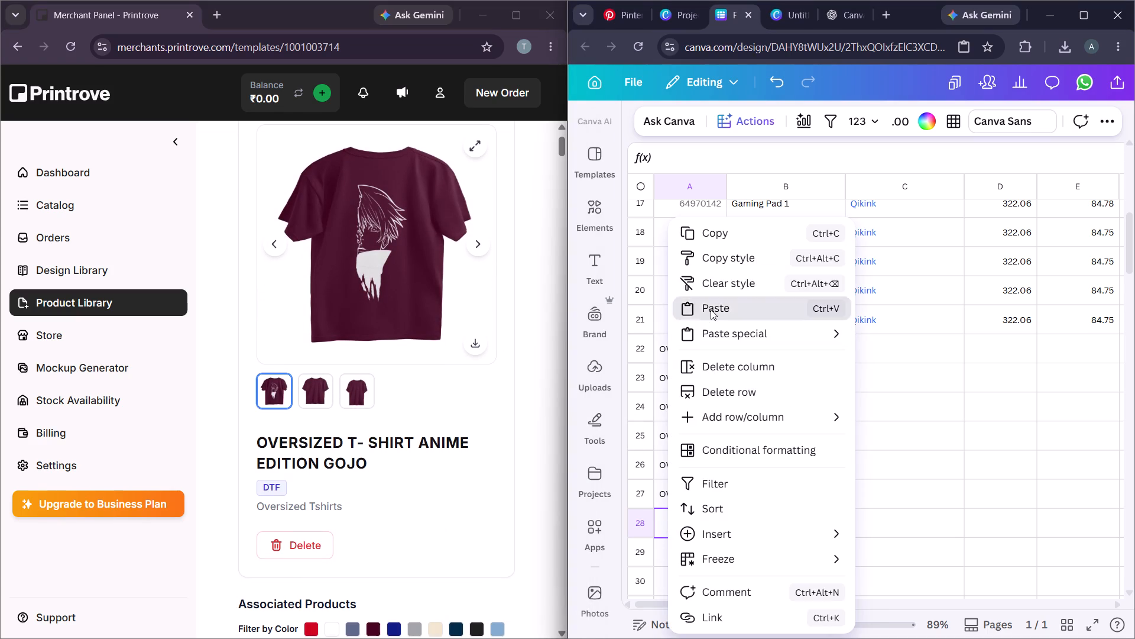
{"action": "left_click", "coordinate": [706, 521]}
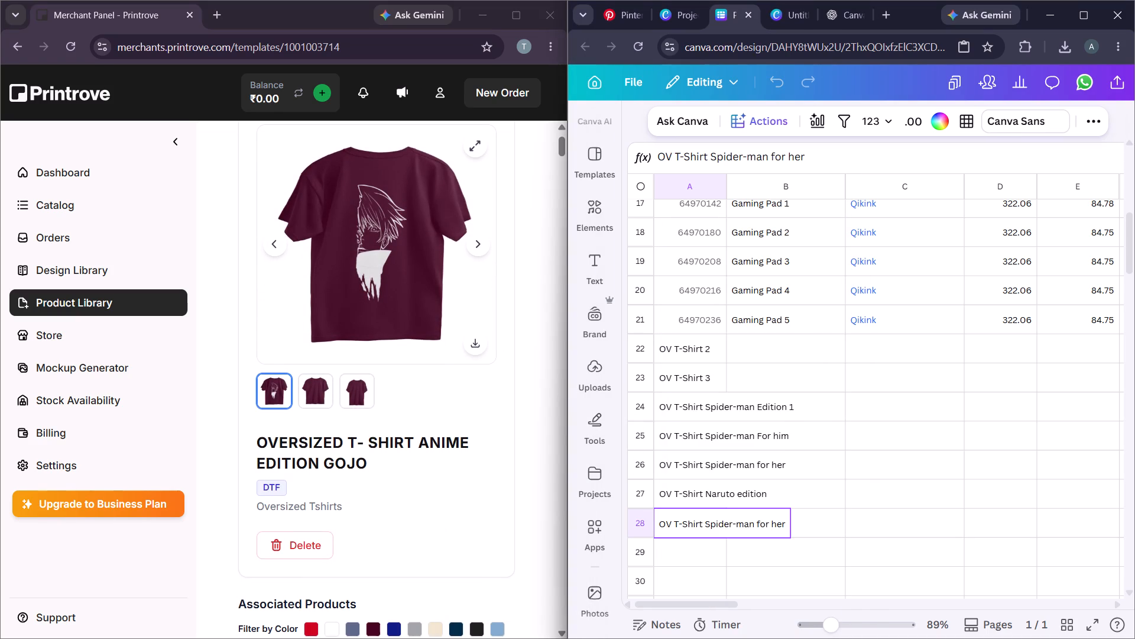
{"action": "left_click_drag", "start_coordinate": [704, 523], "coordinate": [784, 527]}
{"action": "key", "text": "BackSpace"}
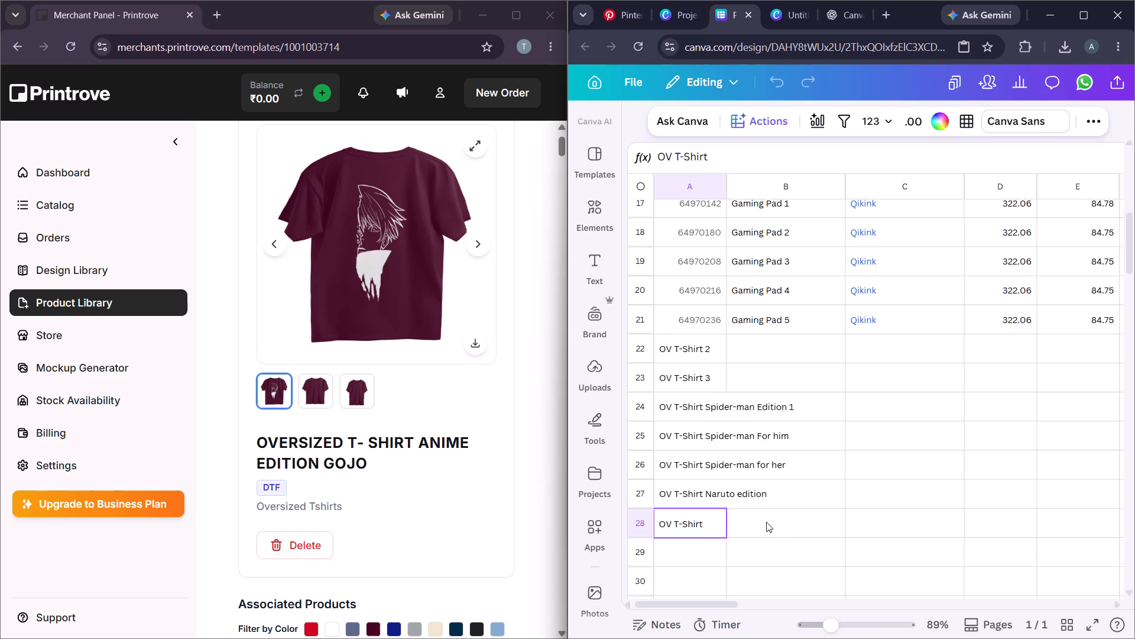
{"action": "key", "text": "space"}
{"action": "key", "text": "BackSpace"}
{"action": "type", "text": "Gojo Ed"}
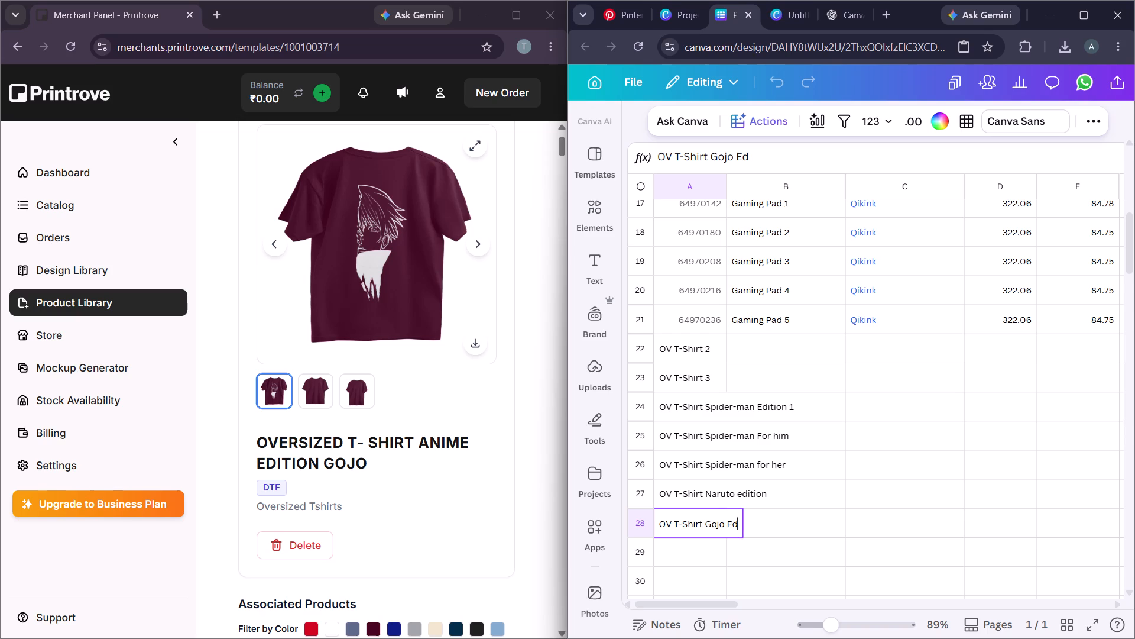
{"action": "type", "text": "ition"}
{"action": "key", "text": "Return"}
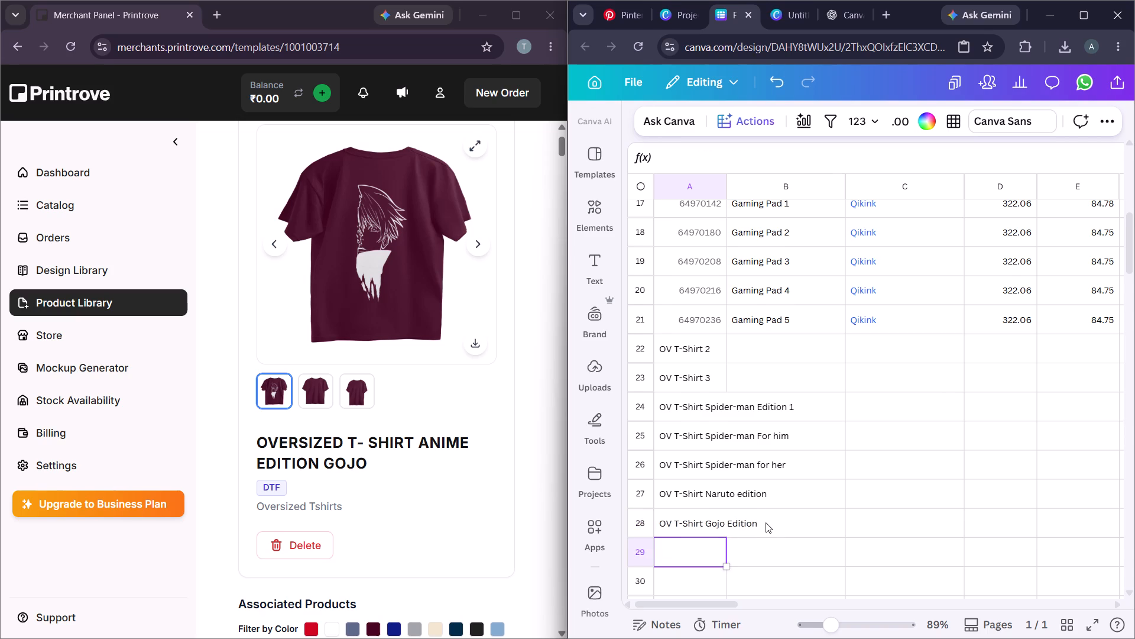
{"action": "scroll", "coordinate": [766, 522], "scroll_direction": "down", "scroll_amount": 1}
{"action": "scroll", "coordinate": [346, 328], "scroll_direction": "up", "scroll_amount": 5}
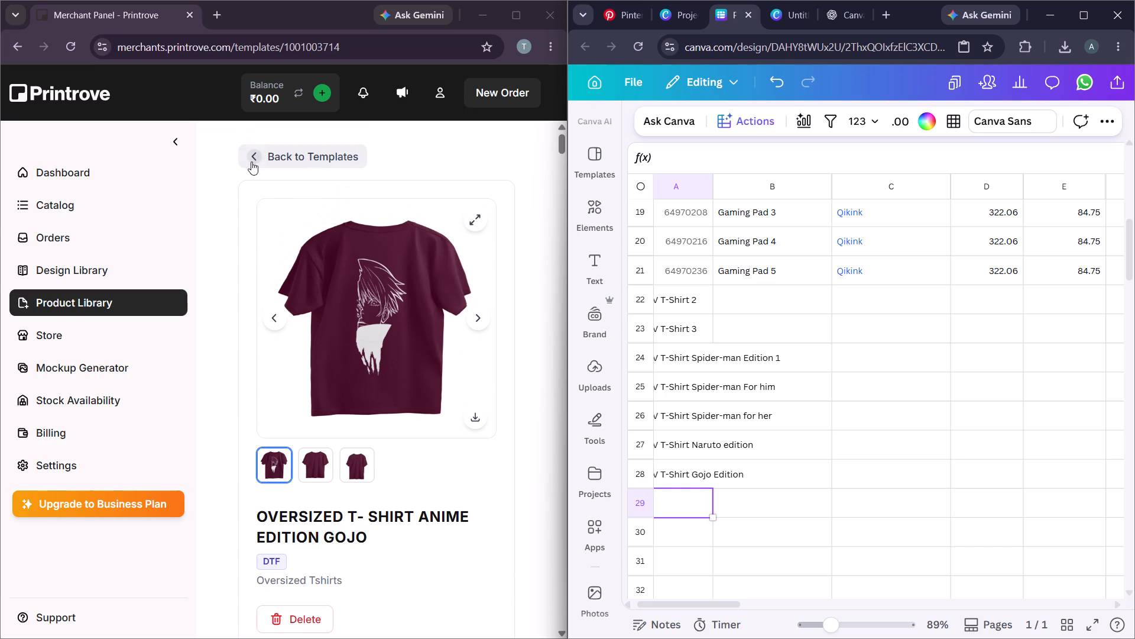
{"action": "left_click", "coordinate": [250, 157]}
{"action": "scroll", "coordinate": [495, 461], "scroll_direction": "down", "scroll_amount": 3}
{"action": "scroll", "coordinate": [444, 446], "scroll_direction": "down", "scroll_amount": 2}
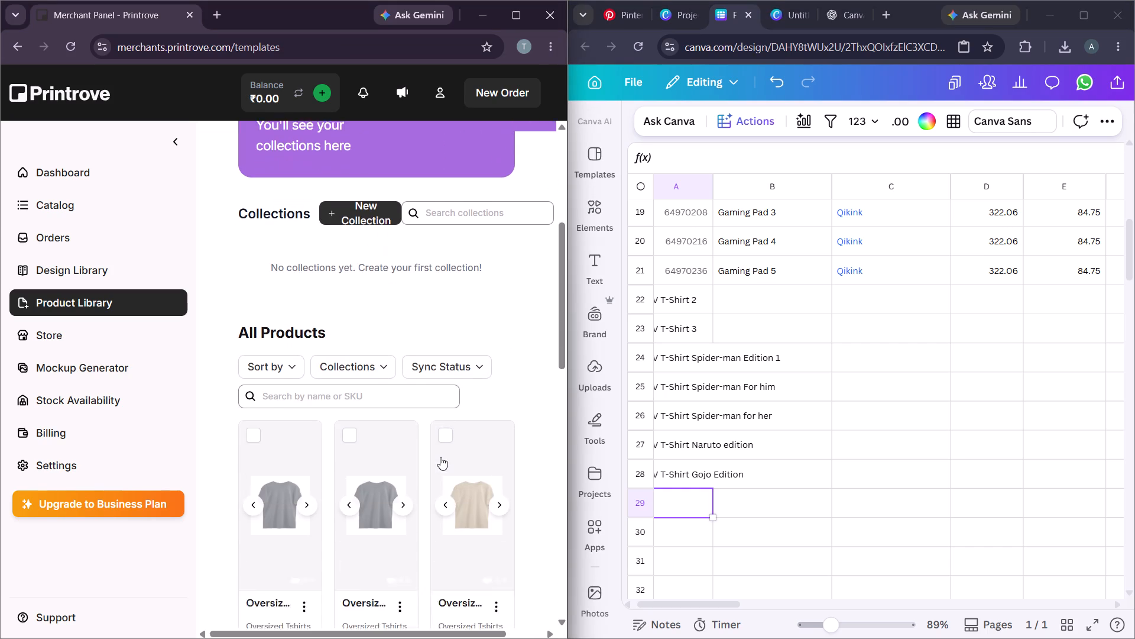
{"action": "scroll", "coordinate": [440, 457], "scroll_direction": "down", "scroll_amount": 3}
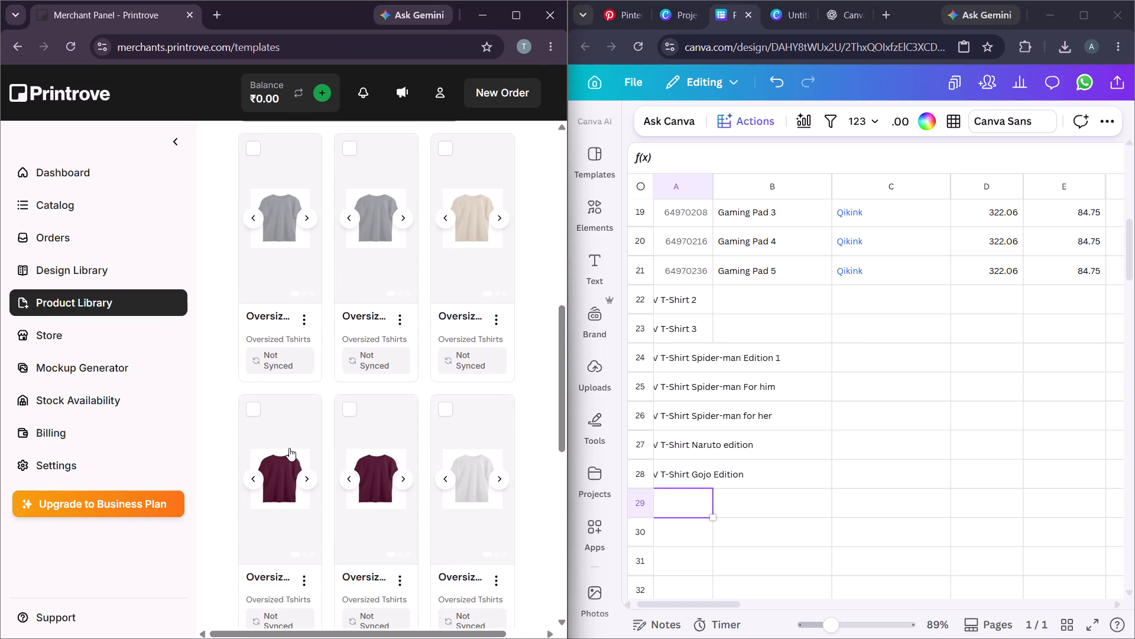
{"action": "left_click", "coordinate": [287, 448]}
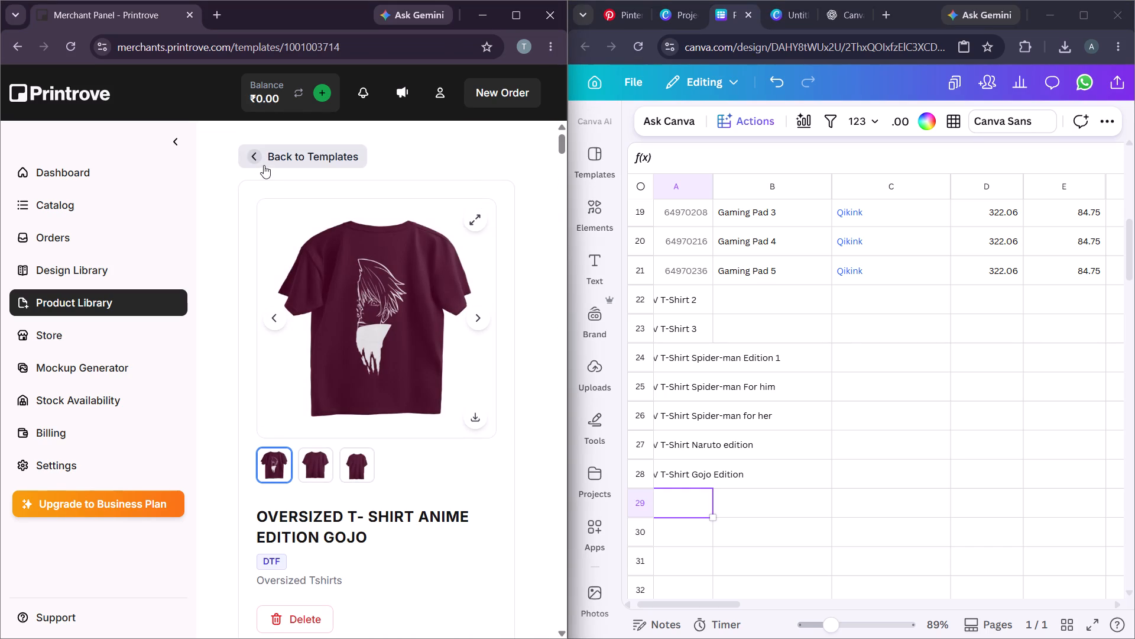
Return to the Printrove product library and open the OVERSIZED T- SHIRT ANIME EDITION TOJI product to view its name.
{"action": "left_click", "coordinate": [264, 164]}
{"action": "scroll", "coordinate": [320, 456], "scroll_direction": "down", "scroll_amount": 7}
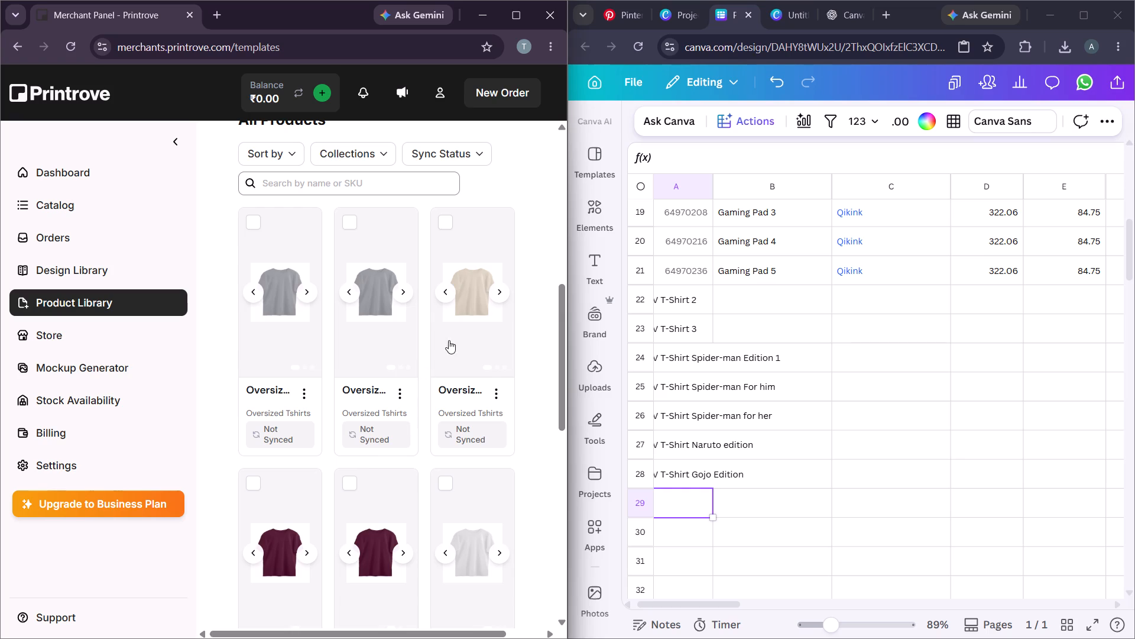
{"action": "left_click", "coordinate": [462, 335]}
{"action": "scroll", "coordinate": [410, 376], "scroll_direction": "down", "scroll_amount": 3}
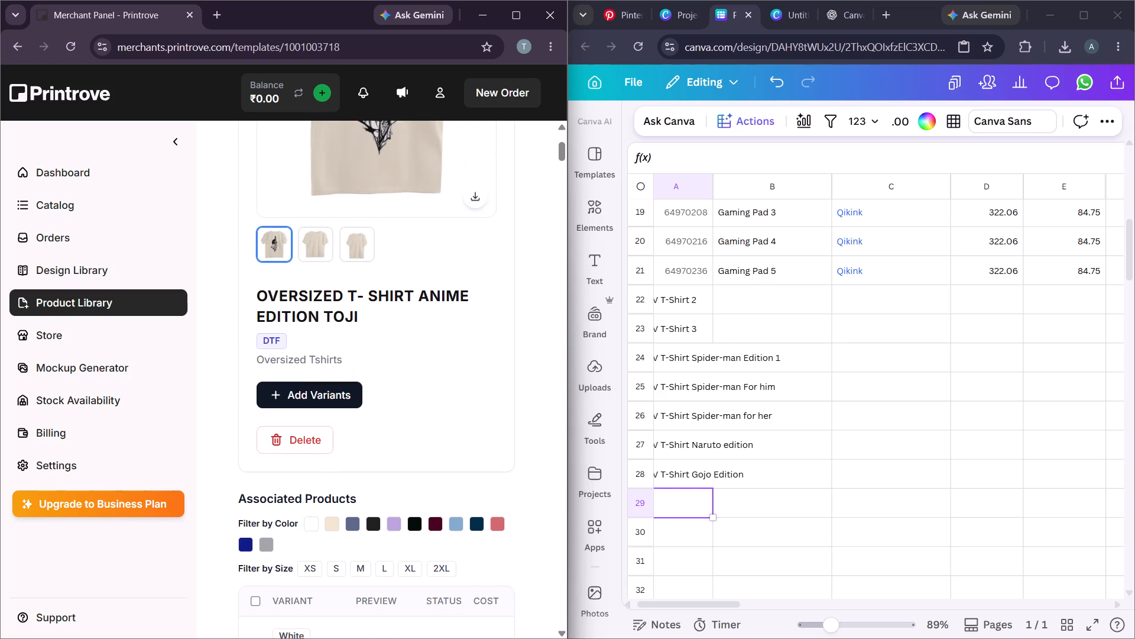
{"action": "scroll", "coordinate": [410, 376], "scroll_direction": "down", "scroll_amount": 1}
{"action": "scroll", "coordinate": [411, 376], "scroll_direction": "up", "scroll_amount": 1}
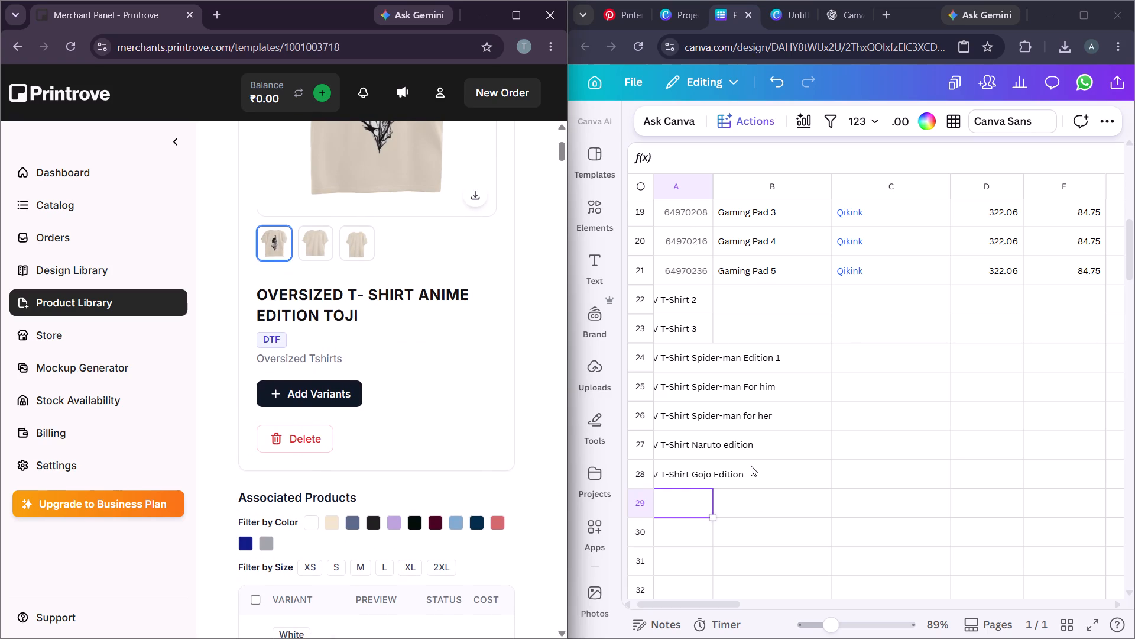
Copy the OV T-Shirt Gojo Edition text from cell A28 and paste it into cell A29.
{"action": "scroll", "coordinate": [751, 465], "scroll_direction": "right", "scroll_amount": 9}
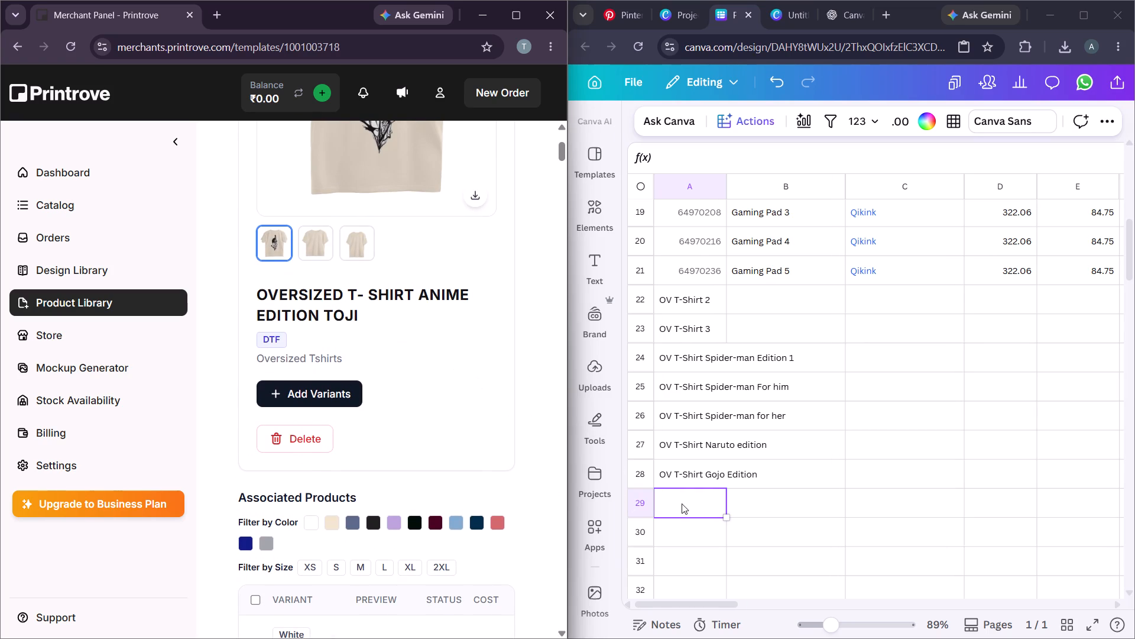
{"action": "right_click", "coordinate": [680, 504]}
{"action": "left_click", "coordinate": [394, 314]}
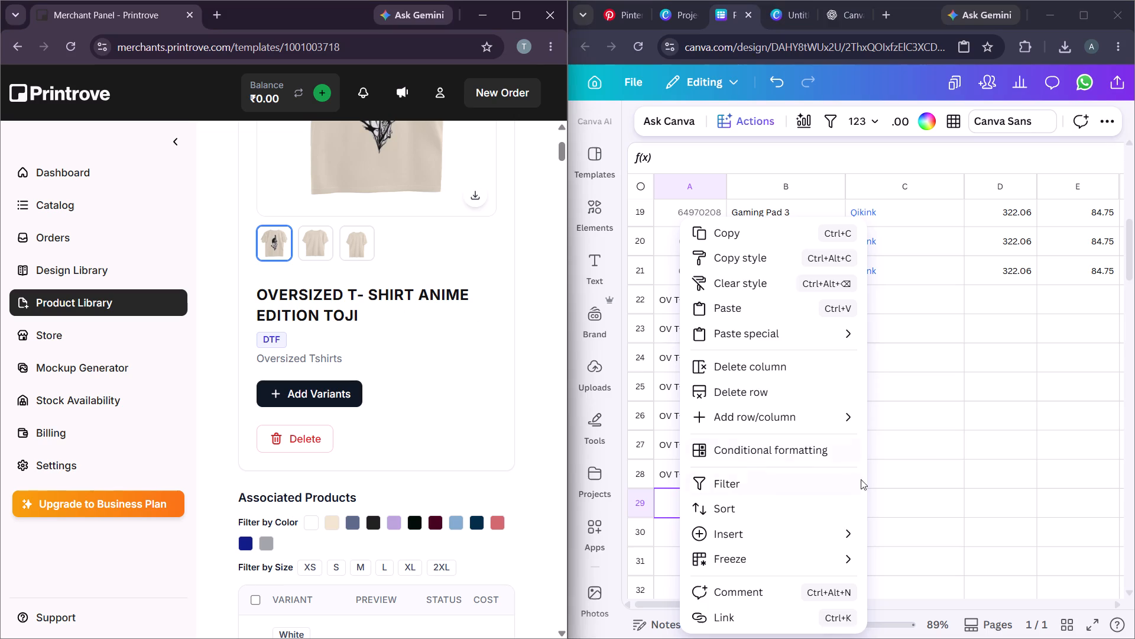
{"action": "left_click", "coordinate": [939, 464]}
{"action": "triple_click", "coordinate": [716, 472]}
{"action": "right_click", "coordinate": [716, 470]}
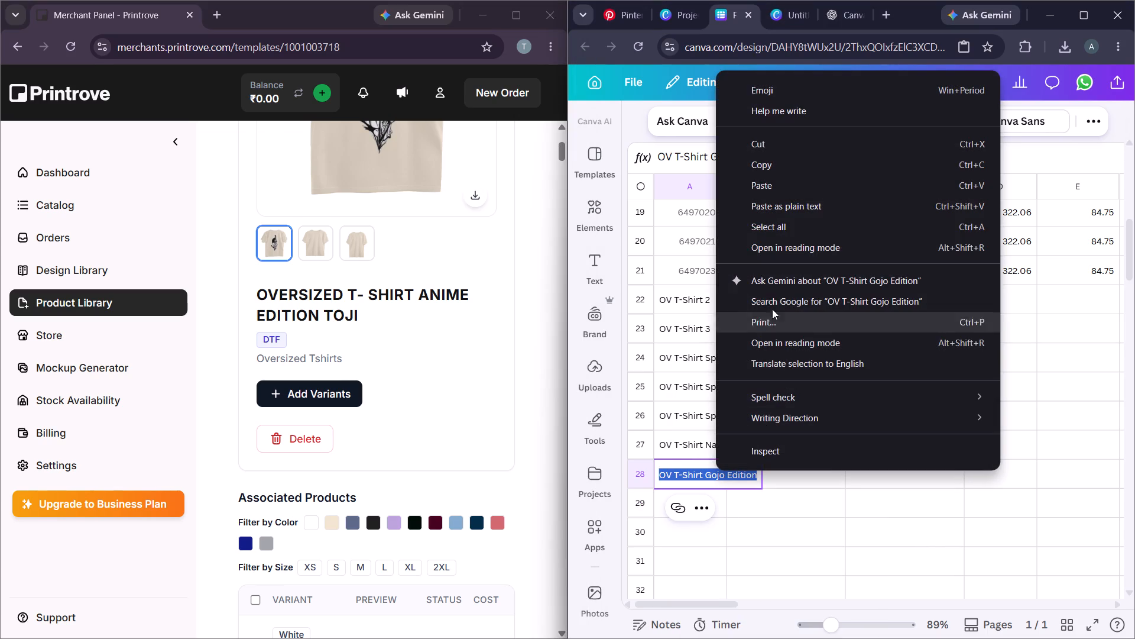
{"action": "left_click", "coordinate": [769, 173]}
{"action": "left_click", "coordinate": [676, 561]}
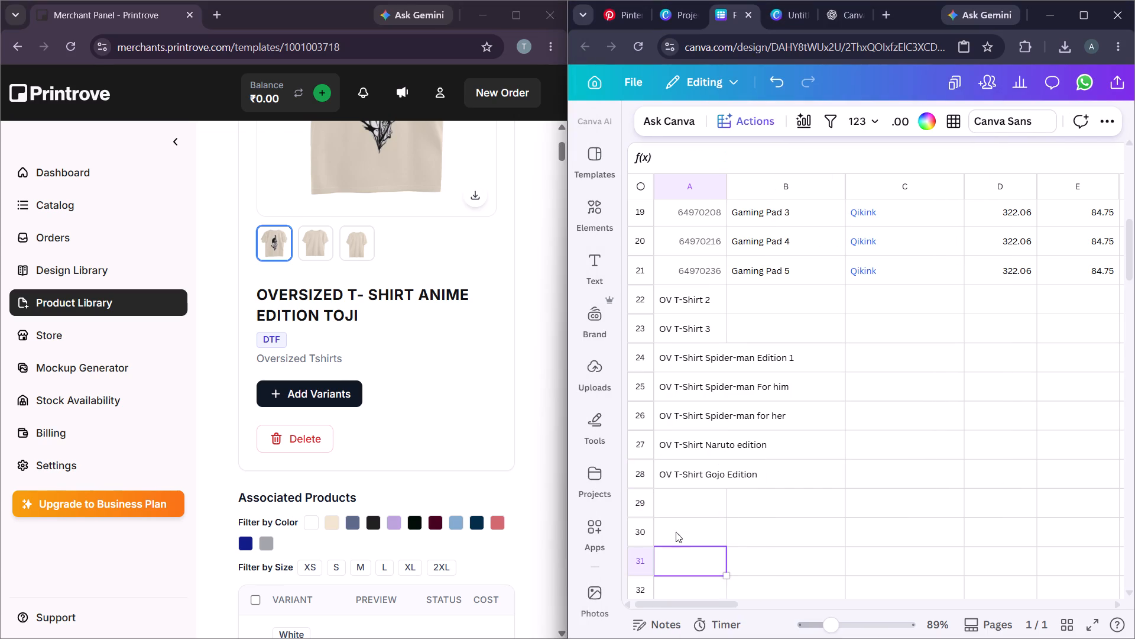
{"action": "left_click", "coordinate": [673, 508]}
{"action": "right_click", "coordinate": [674, 508]}
{"action": "left_click", "coordinate": [738, 316]}
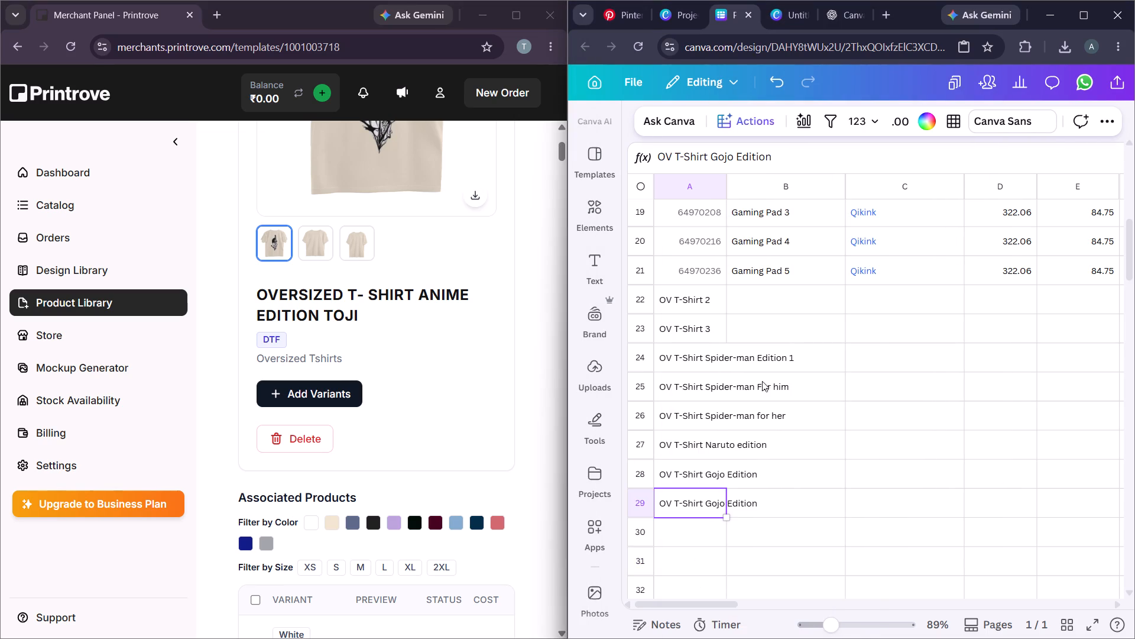
Replace Gojo in cell A29 with Toji so the name reads OV T-Shirt Toji Edition.
{"action": "left_click", "coordinate": [715, 503]}
{"action": "left_click_drag", "start_coordinate": [705, 503], "coordinate": [716, 503]}
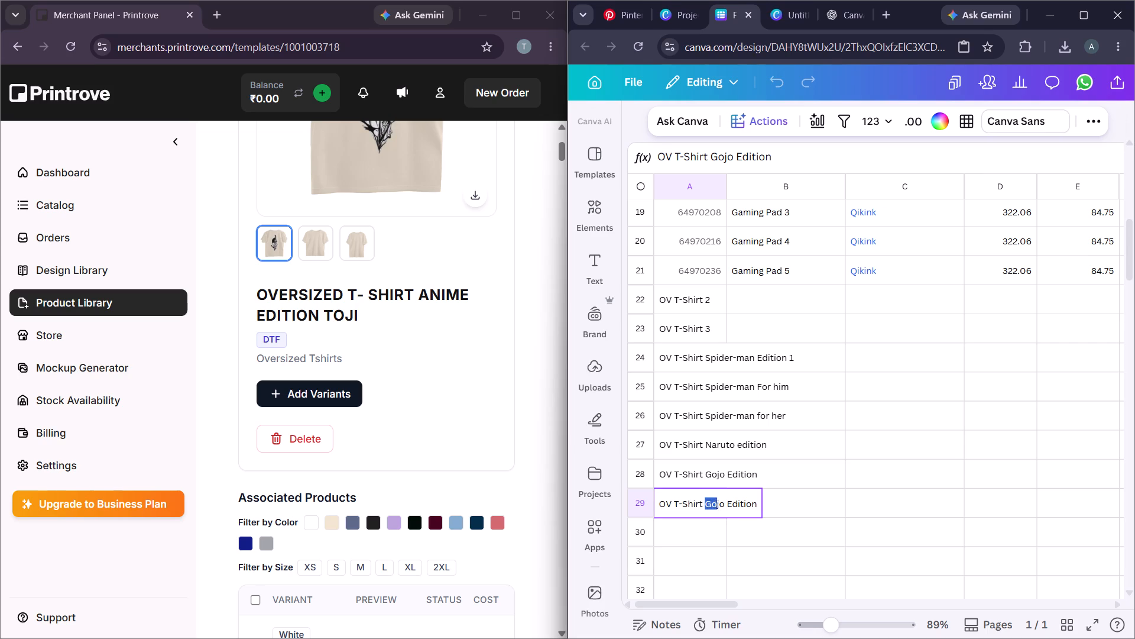
{"action": "left_click_drag", "start_coordinate": [716, 503], "coordinate": [724, 503]}
{"action": "type", "text": "Toji"}
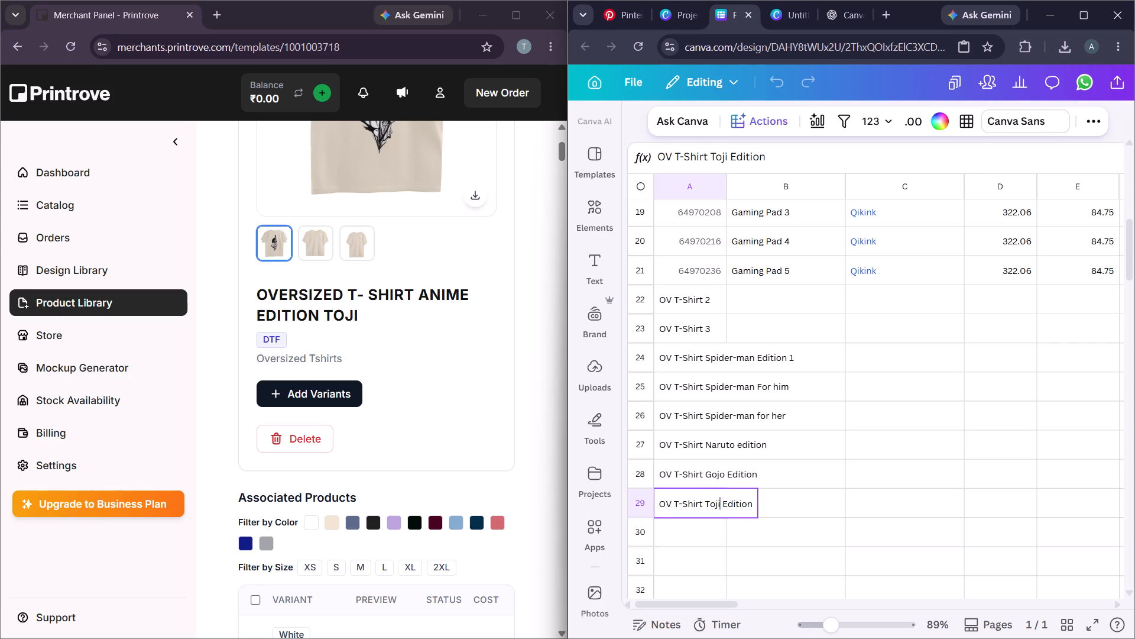
{"action": "key", "text": "Return"}
Go back to the Printrove product library and open the OVERSIZED T- SHIRT ANIME EDITION GOJO EYES product to view its name.
{"action": "scroll", "coordinate": [232, 292], "scroll_direction": "up", "scroll_amount": 4}
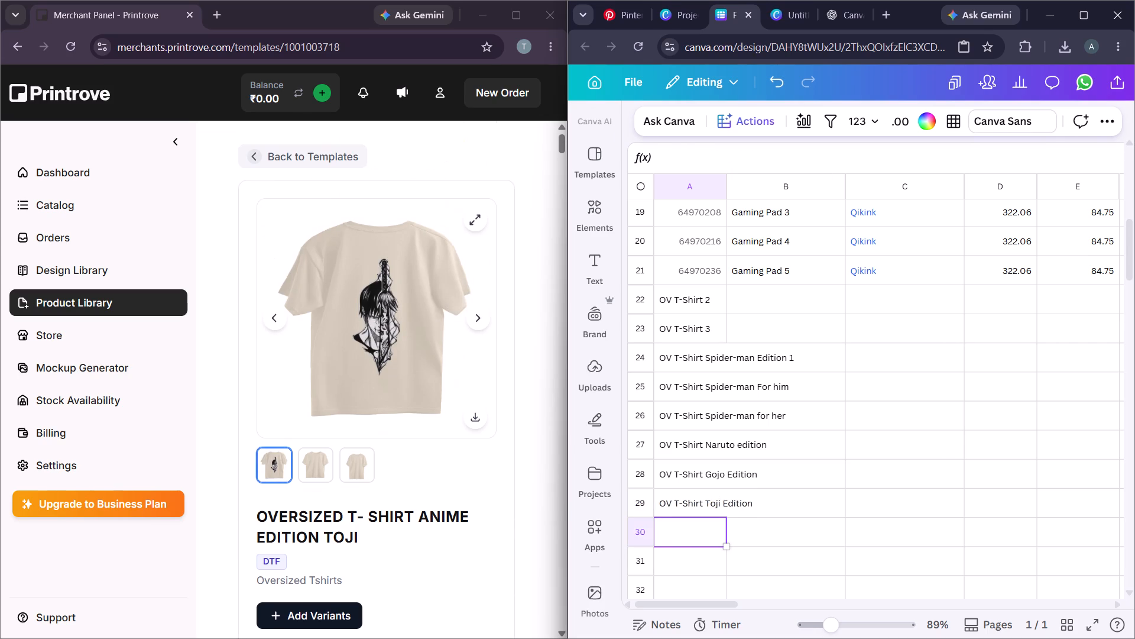
{"action": "left_click", "coordinate": [246, 160]}
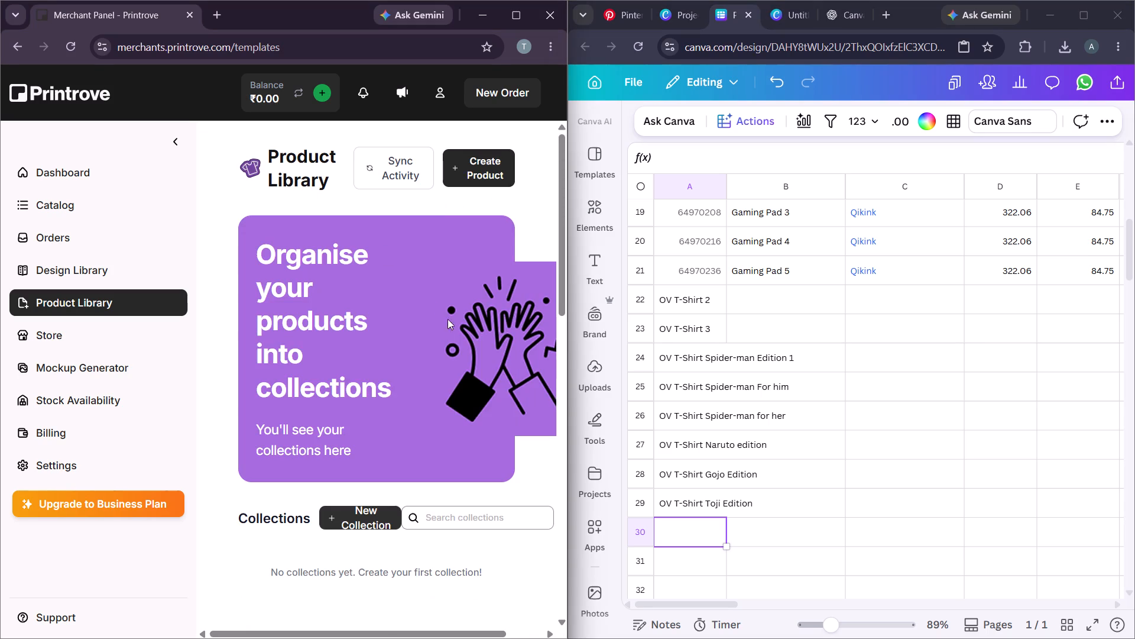
{"action": "scroll", "coordinate": [408, 389], "scroll_direction": "down", "scroll_amount": 5}
{"action": "left_click", "coordinate": [362, 444]}
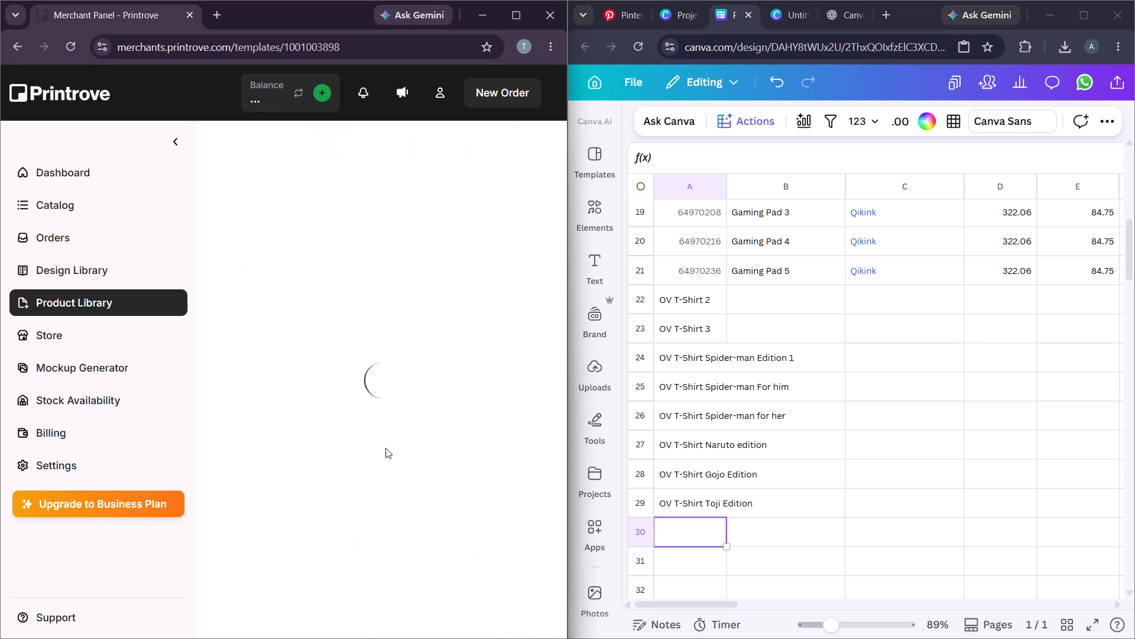
{"action": "scroll", "coordinate": [361, 321], "scroll_direction": "down", "scroll_amount": 3}
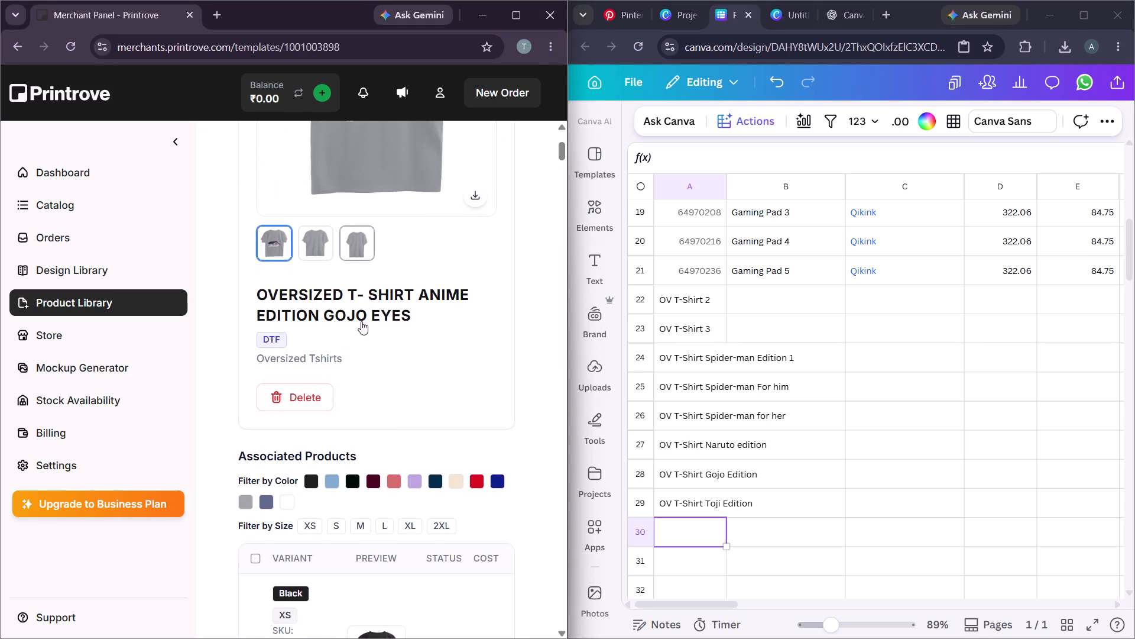
{"action": "scroll", "coordinate": [361, 321], "scroll_direction": "up", "scroll_amount": 2}
{"action": "scroll", "coordinate": [361, 327], "scroll_direction": "down", "scroll_amount": 3}
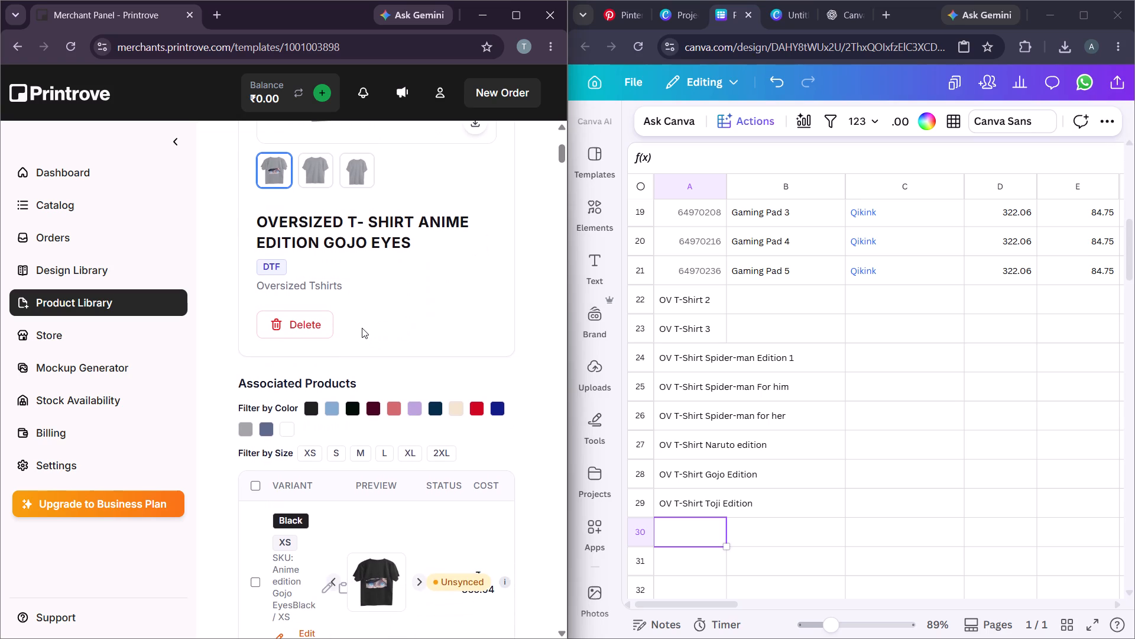
{"action": "scroll", "coordinate": [362, 328], "scroll_direction": "up", "scroll_amount": 2}
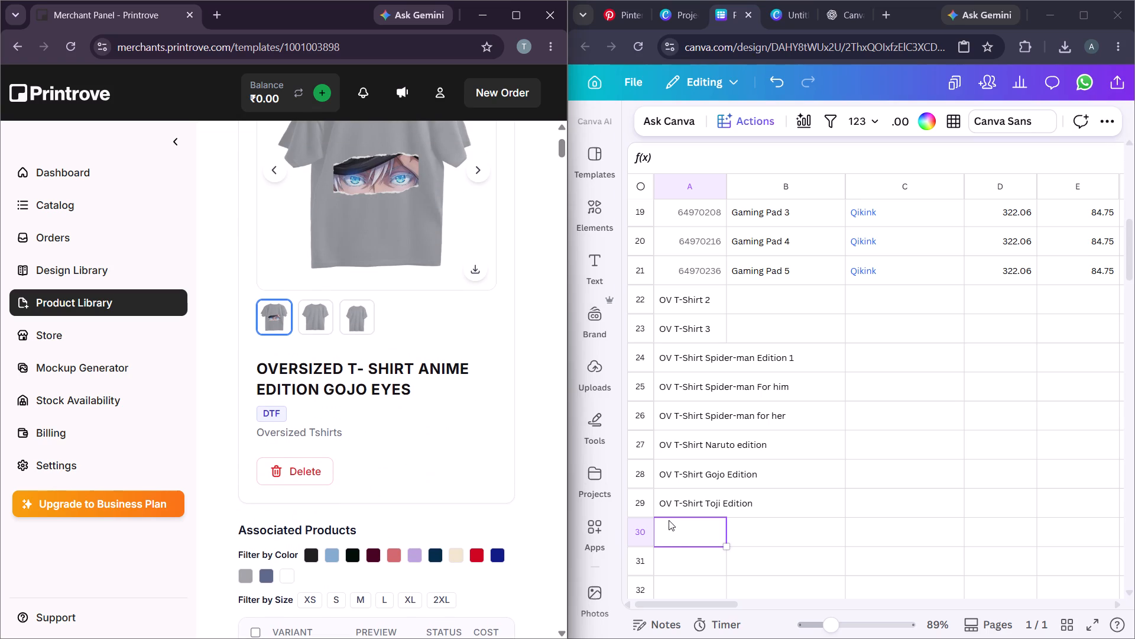
Paste the copied OV T-Shirt Gojo Edition text into cell A30 and extend it to read OV T-Shirt Gojo Eyes Edition.
{"action": "left_click", "coordinate": [669, 525]}
{"action": "right_click", "coordinate": [670, 525]}
{"action": "left_click", "coordinate": [723, 375]}
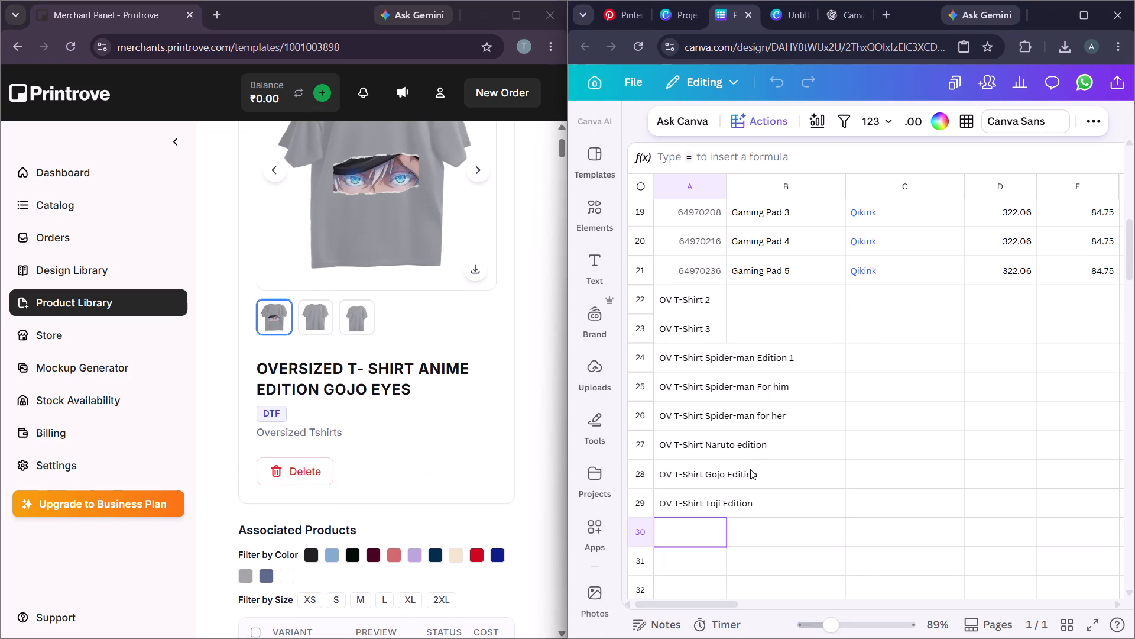
{"action": "left_click", "coordinate": [695, 528]}
{"action": "right_click", "coordinate": [695, 529]}
{"action": "left_click", "coordinate": [760, 348]}
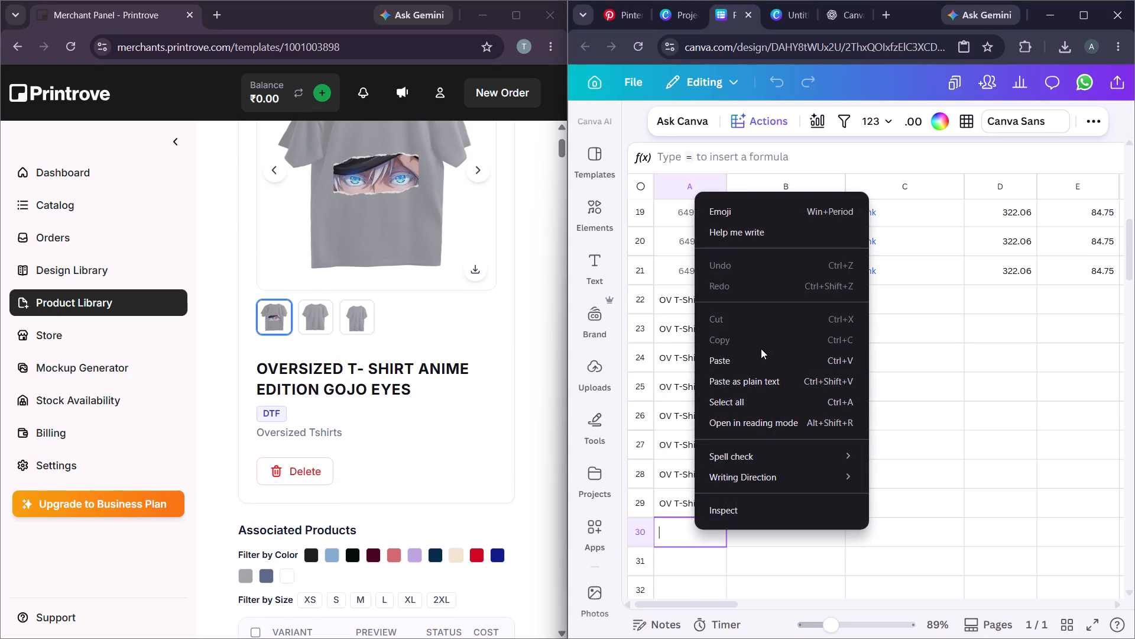
{"action": "left_click", "coordinate": [761, 363]}
{"action": "left_click", "coordinate": [715, 534]}
{"action": "left_click", "coordinate": [723, 535]}
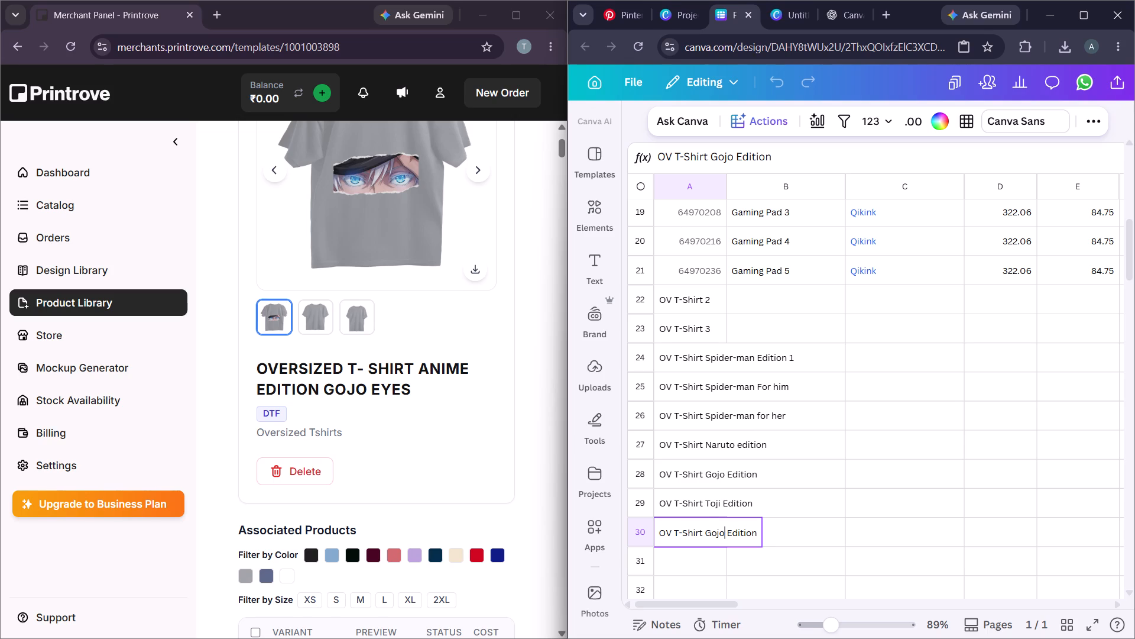
{"action": "key", "text": "space"}
{"action": "key", "text": "shift+e"}
{"action": "type", "text": "yes"}
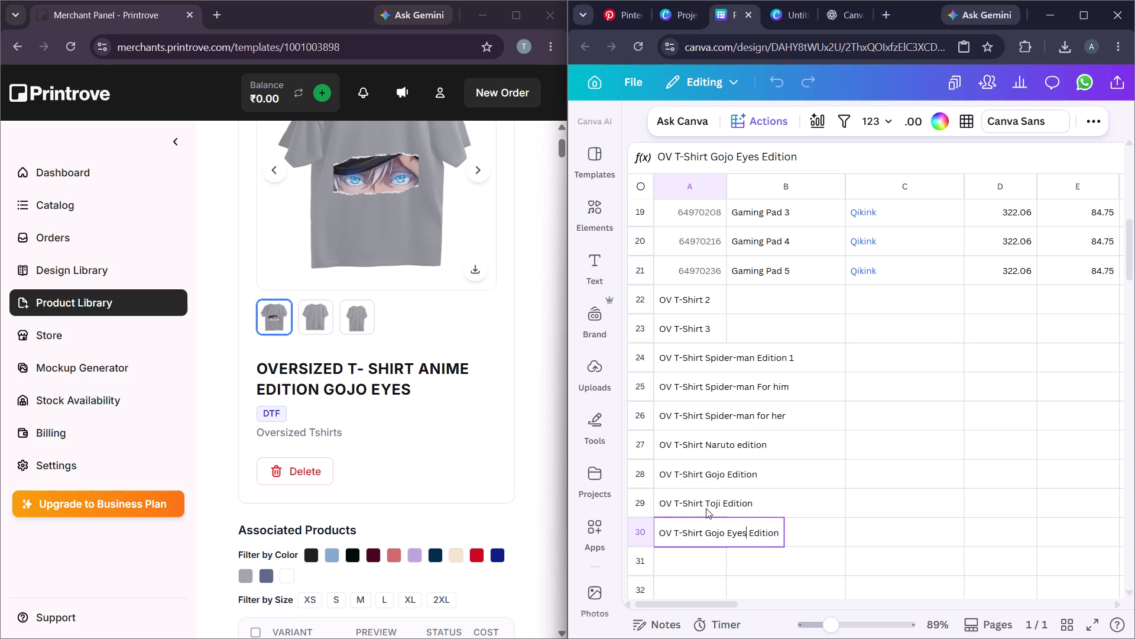
{"action": "scroll", "coordinate": [719, 463], "scroll_direction": "down", "scroll_amount": 2}
{"action": "left_click", "coordinate": [670, 400]}
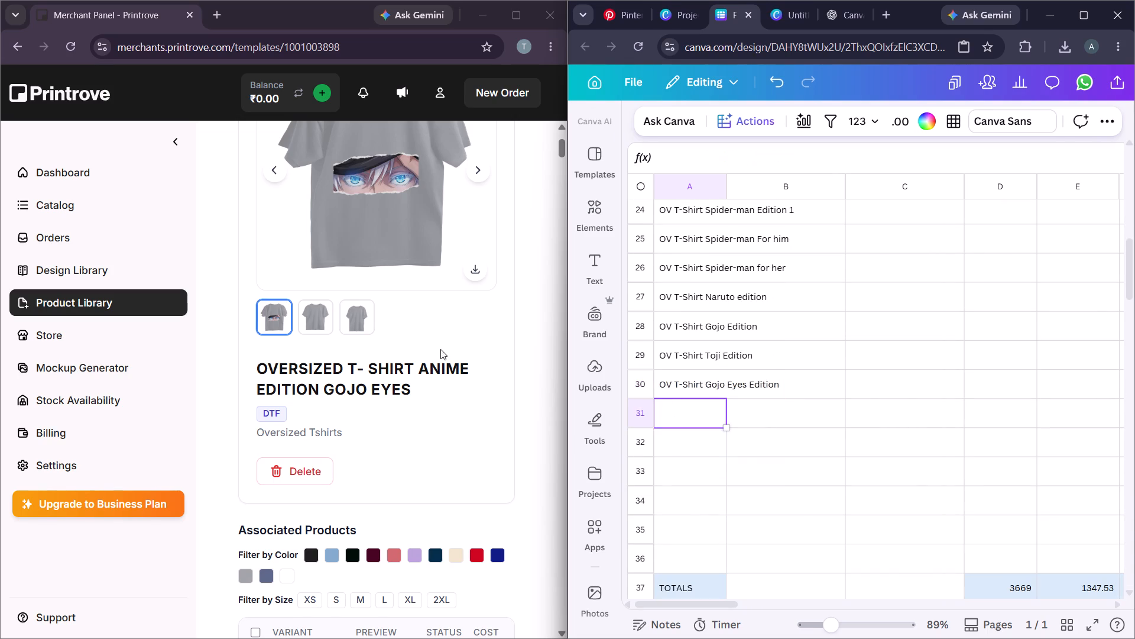
Go back to the Printrove product library and open the OVERSIZED T- SHIRT ANIME EDITION EYES product to view its name.
{"action": "scroll", "coordinate": [329, 292], "scroll_direction": "up", "scroll_amount": 1}
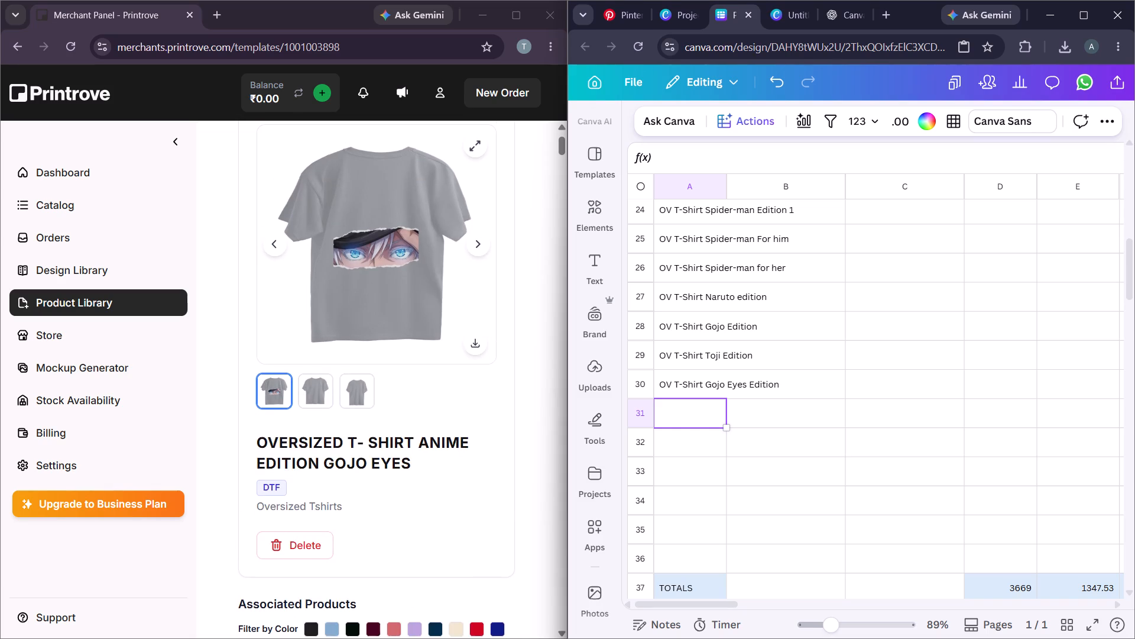
{"action": "scroll", "coordinate": [277, 175], "scroll_direction": "up", "scroll_amount": 3}
{"action": "left_click", "coordinate": [255, 156]}
{"action": "scroll", "coordinate": [349, 317], "scroll_direction": "down", "scroll_amount": 3}
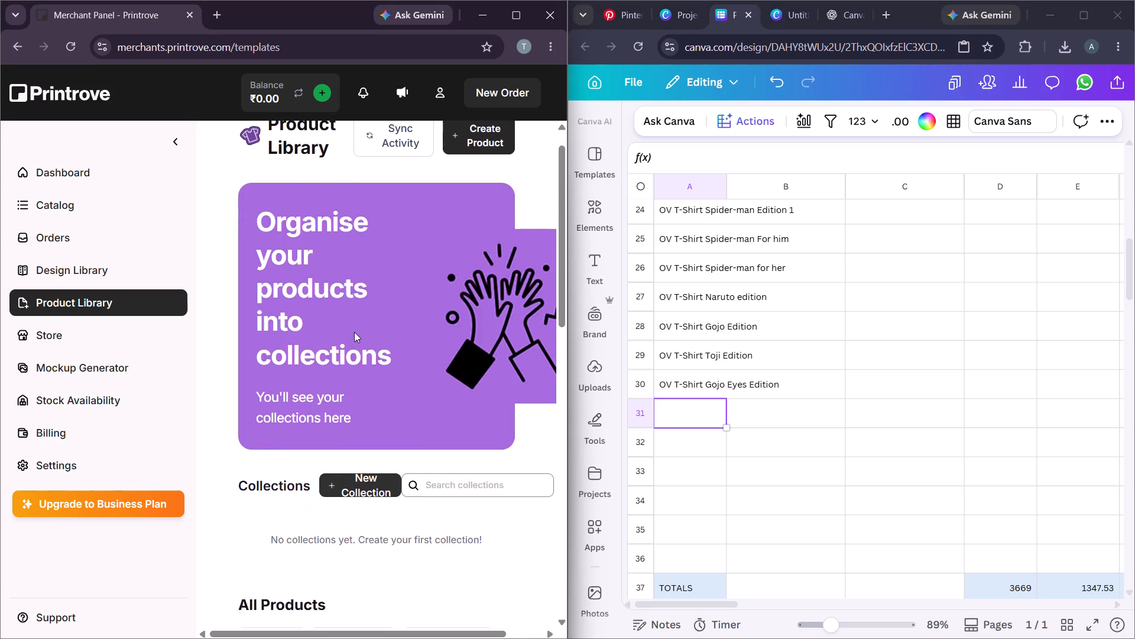
{"action": "scroll", "coordinate": [356, 335], "scroll_direction": "down", "scroll_amount": 2}
{"action": "left_click", "coordinate": [287, 465]}
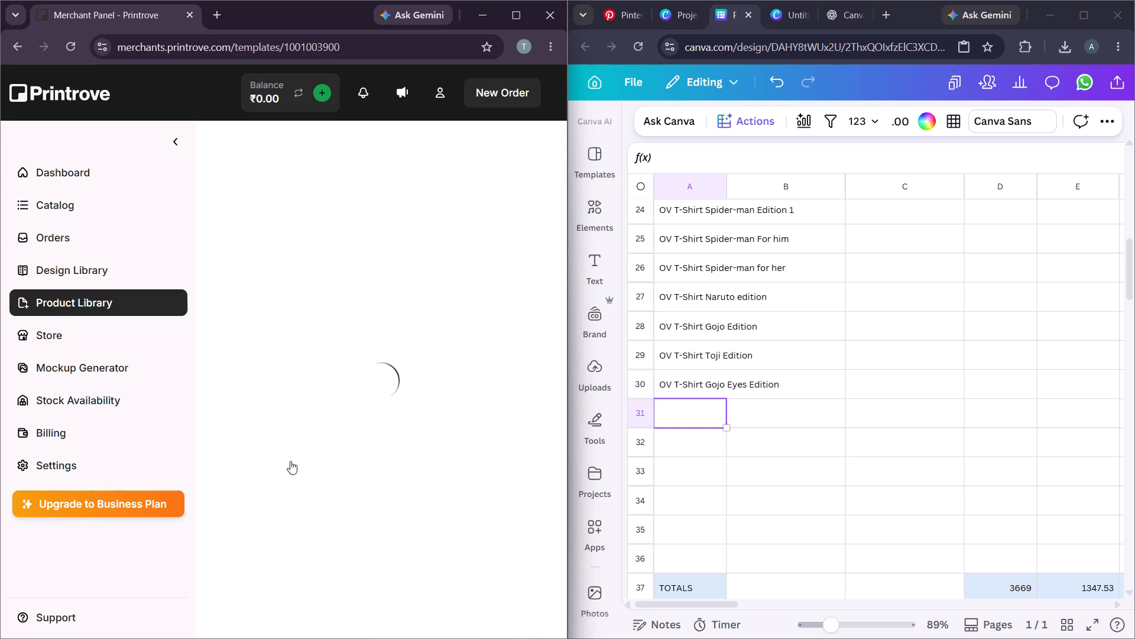
{"action": "scroll", "coordinate": [369, 454], "scroll_direction": "down", "scroll_amount": 3}
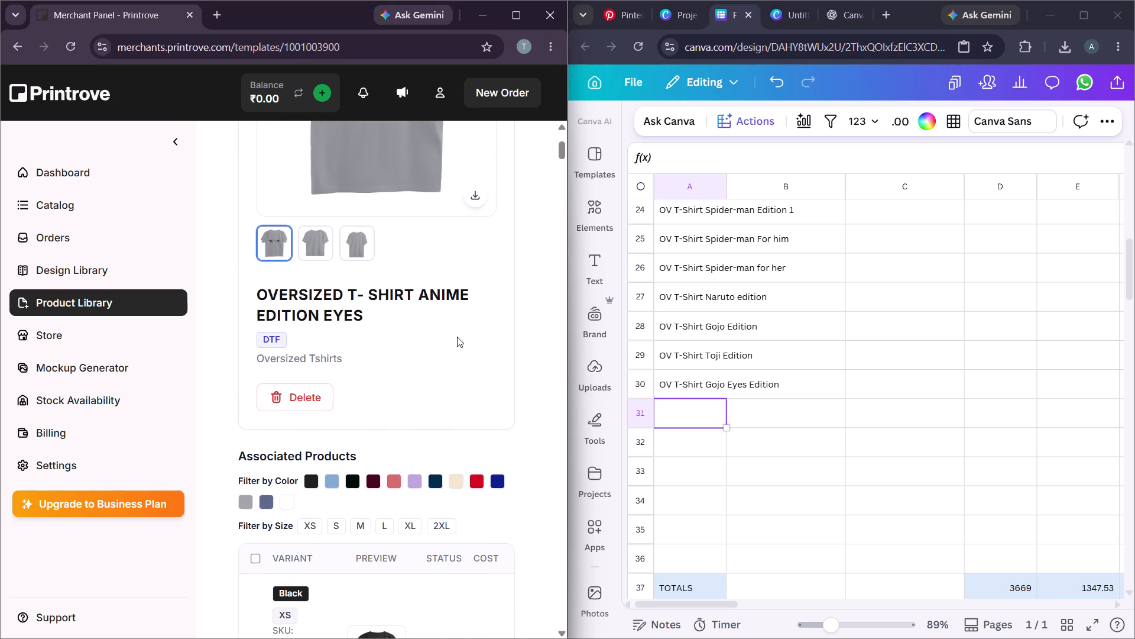
Paste the copied OV T-Shirt Gojo Edition text into cell A31 and change it to read OV T-Shirt Eyes Edition.
{"action": "right_click", "coordinate": [677, 408]}
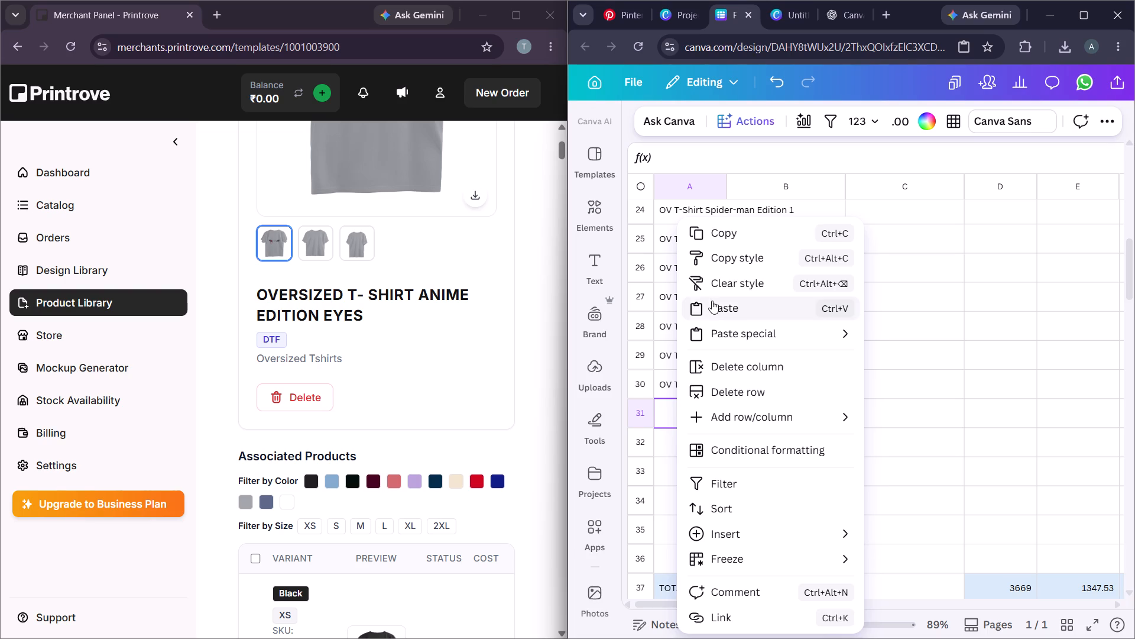
{"action": "left_click", "coordinate": [712, 301]}
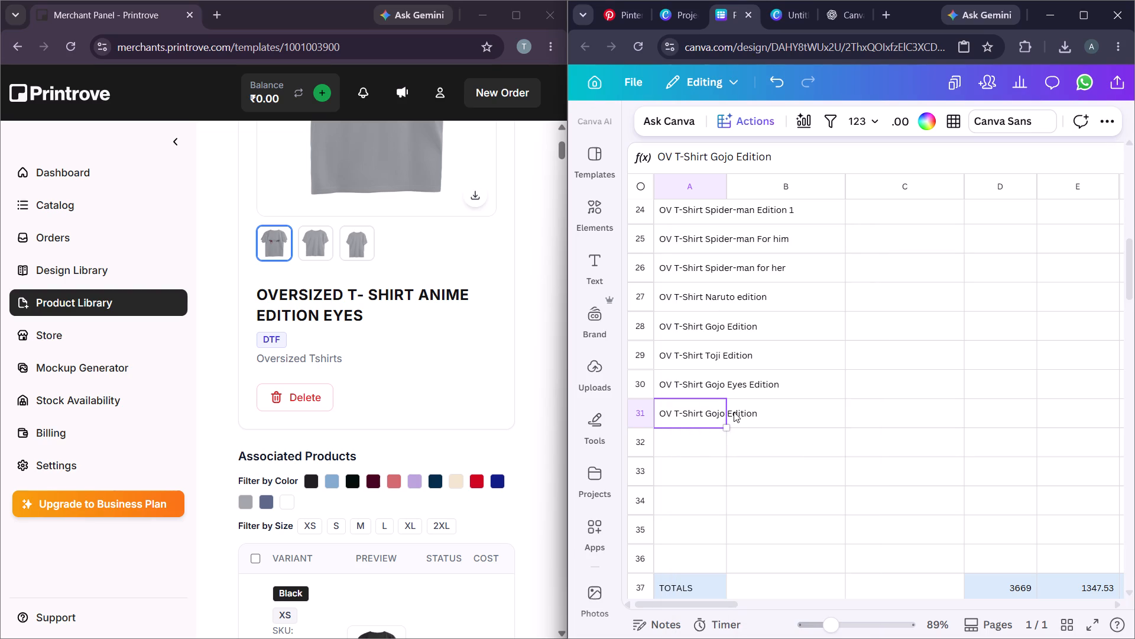
{"action": "double_click", "coordinate": [709, 415]}
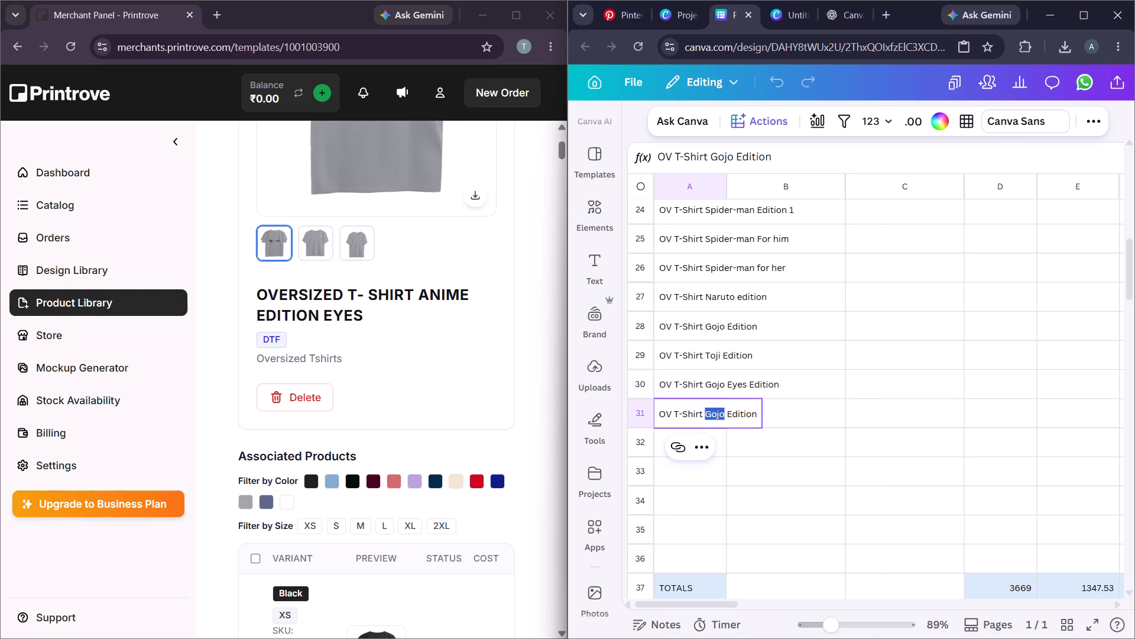
{"action": "type", "text": "Eyes"}
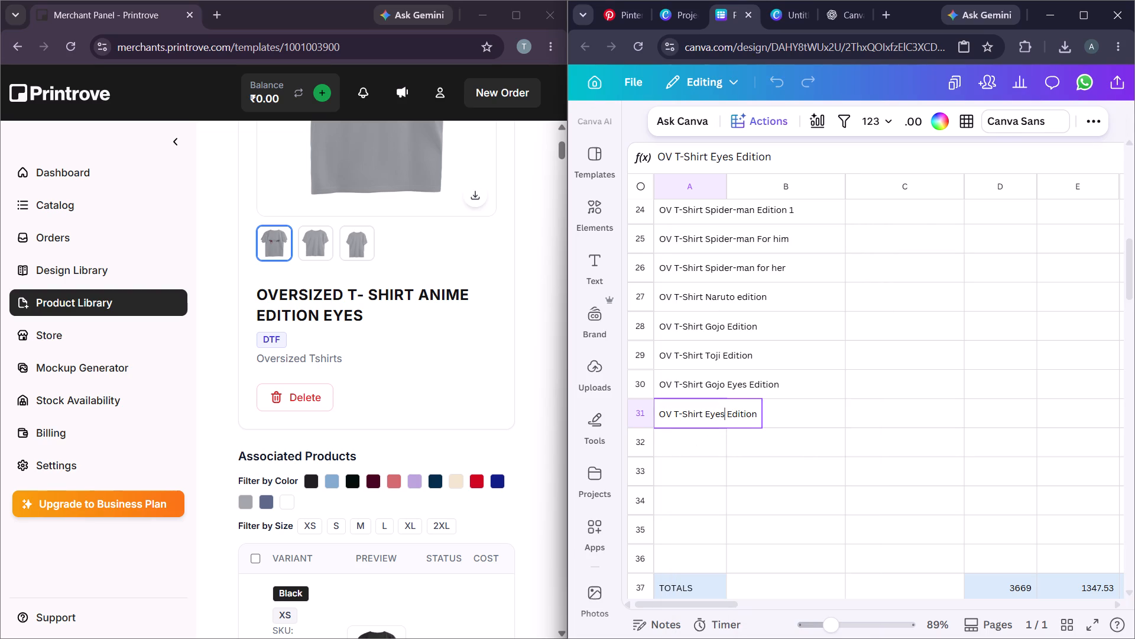
{"action": "left_click", "coordinate": [885, 395]}
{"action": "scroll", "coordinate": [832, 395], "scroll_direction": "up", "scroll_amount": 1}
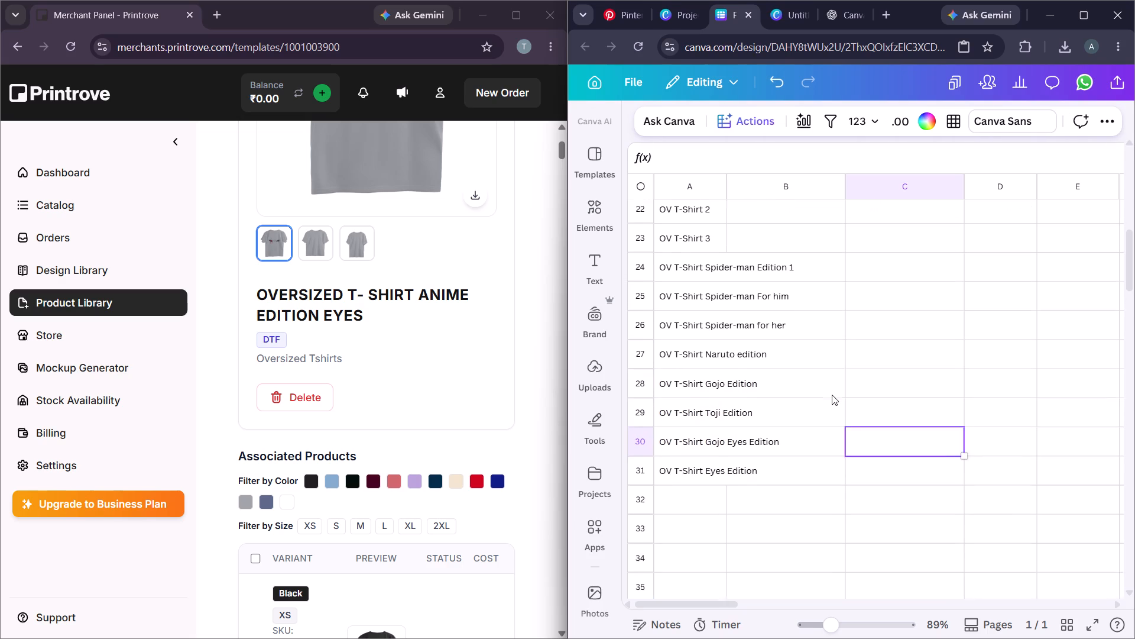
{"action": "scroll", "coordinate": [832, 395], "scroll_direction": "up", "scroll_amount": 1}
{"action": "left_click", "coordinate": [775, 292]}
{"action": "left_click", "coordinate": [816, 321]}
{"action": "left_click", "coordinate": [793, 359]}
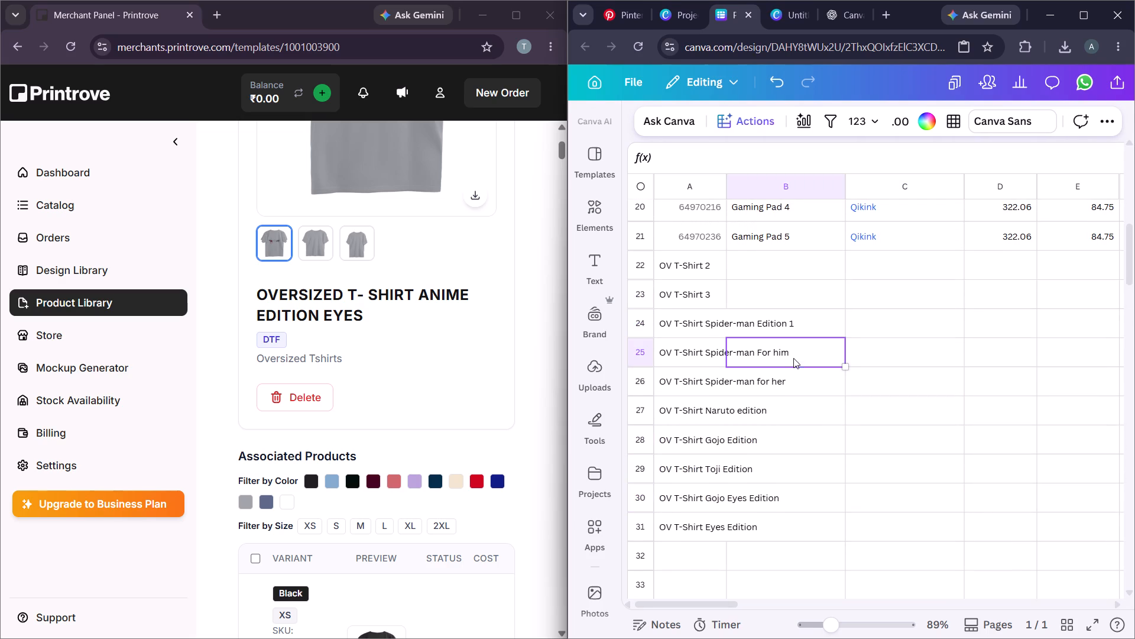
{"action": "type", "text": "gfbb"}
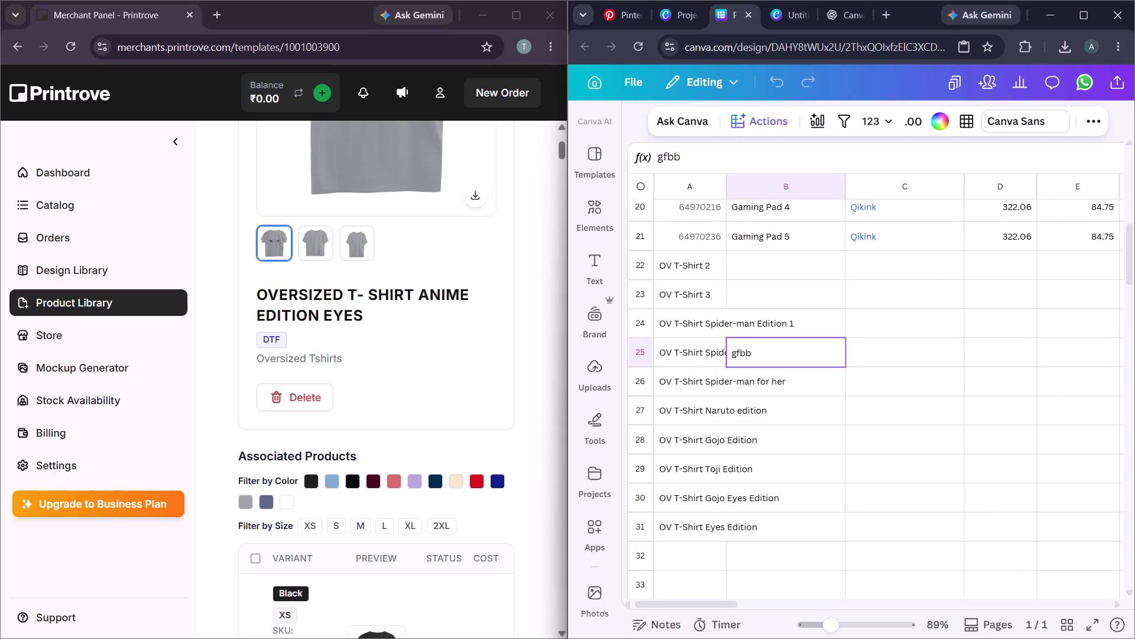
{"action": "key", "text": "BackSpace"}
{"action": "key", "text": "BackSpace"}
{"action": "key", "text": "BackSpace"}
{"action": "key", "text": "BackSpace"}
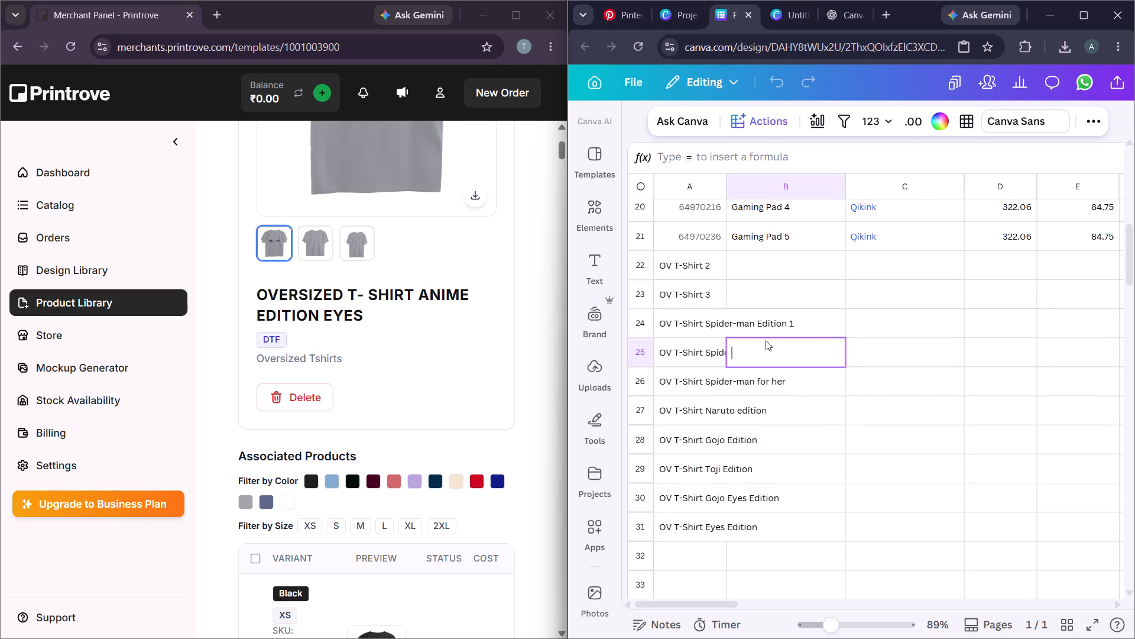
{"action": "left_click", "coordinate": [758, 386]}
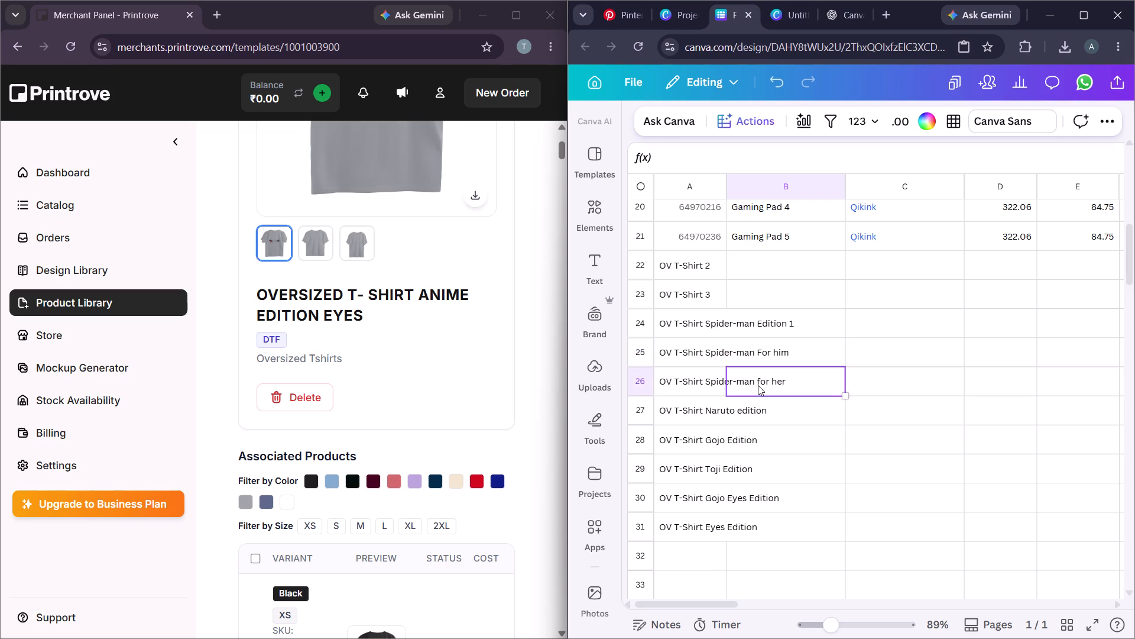
Enter Oversized T-Shirt Backprinted in cell B22, beside OV T-Shirt 2.
{"action": "left_click", "coordinate": [757, 274]}
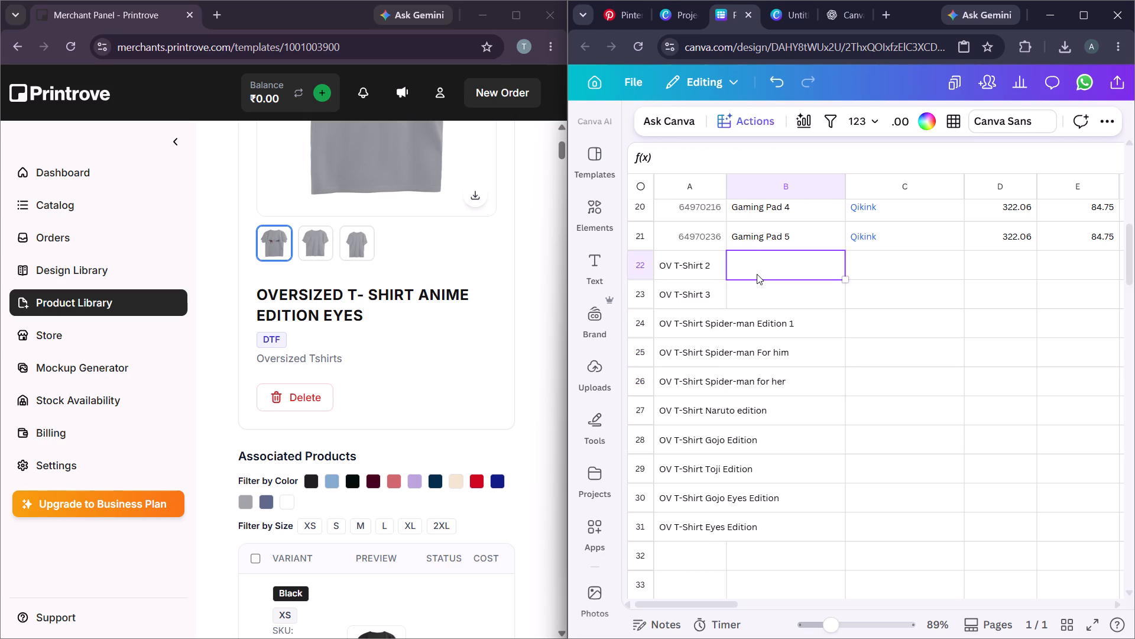
{"action": "key", "text": "shift+o"}
{"action": "type", "text": "ver"}
{"action": "type", "text": "Si"}
{"action": "key", "text": "BackSpace"}
{"action": "key", "text": "BackSpace"}
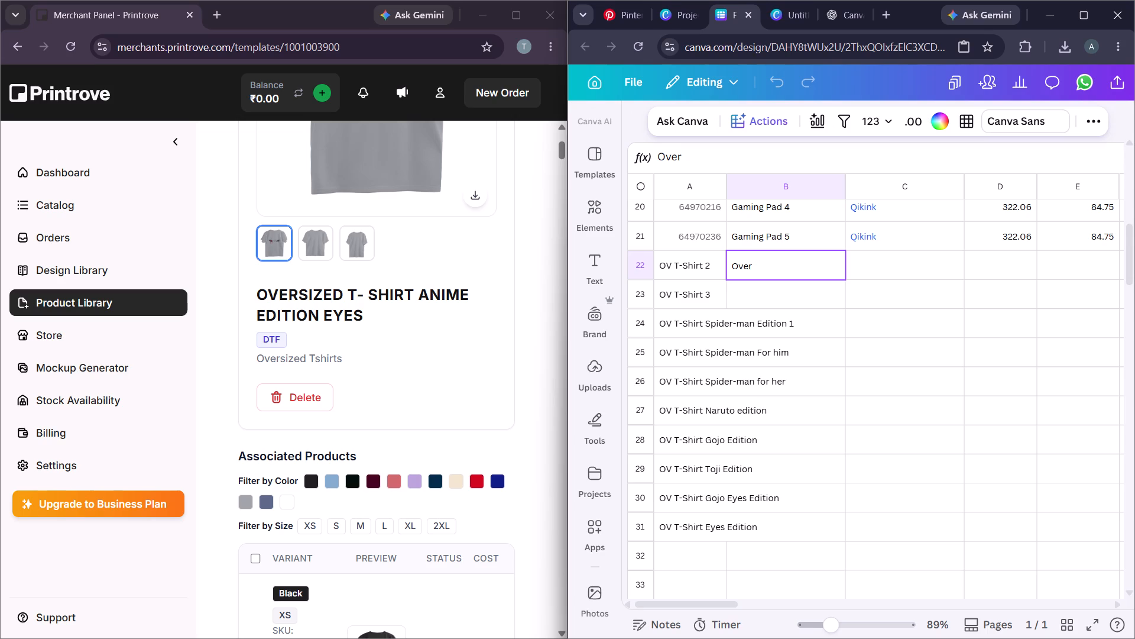
{"action": "key", "text": "s"}
{"action": "type", "text": "ized"}
{"action": "key", "text": "space"}
{"action": "type", "text": "T-"}
{"action": "type", "text": "Shirt Back"}
{"action": "type", "text": "printed"}
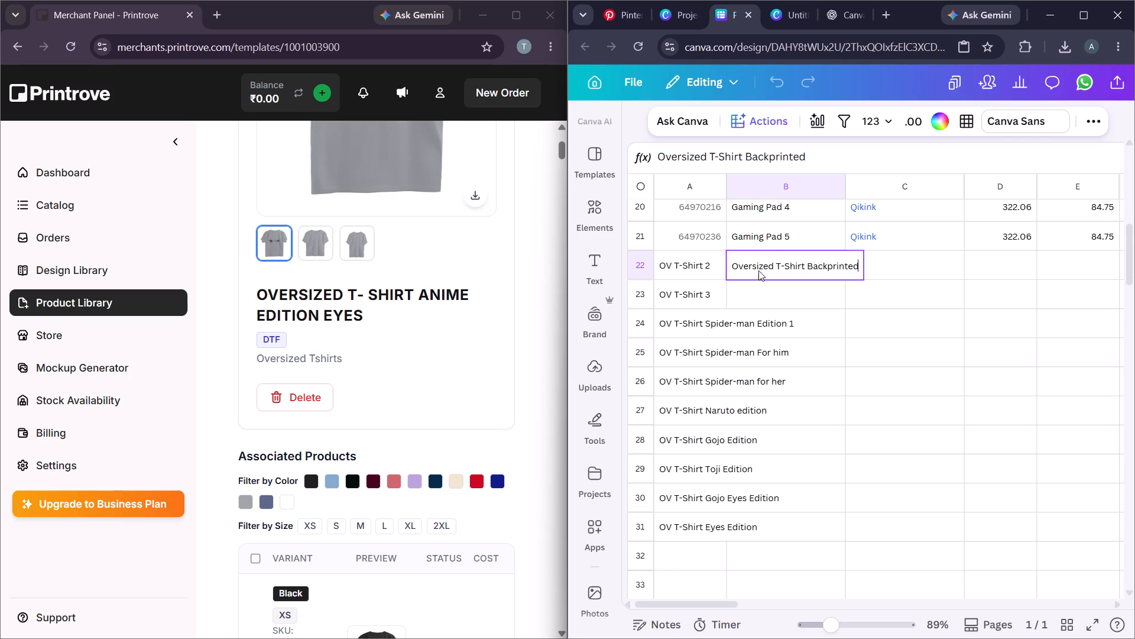
Copy the Oversized T-Shirt Backprinted text from cell B22 and paste it into cell B23.
{"action": "triple_click", "coordinate": [763, 266]}
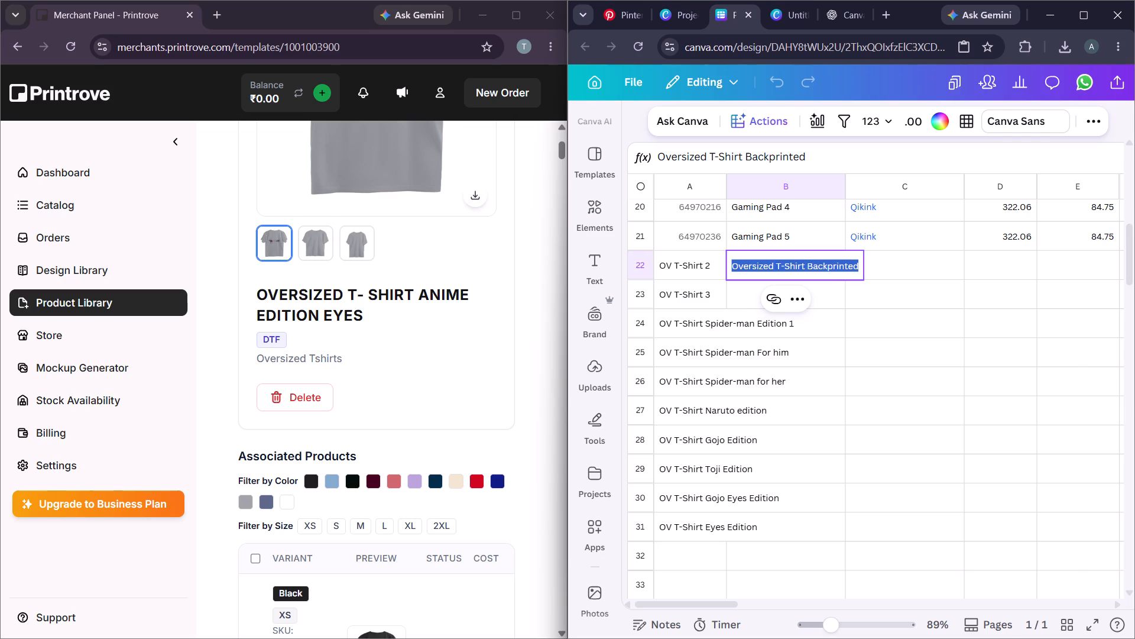
{"action": "right_click", "coordinate": [761, 267]}
{"action": "left_click", "coordinate": [750, 267]}
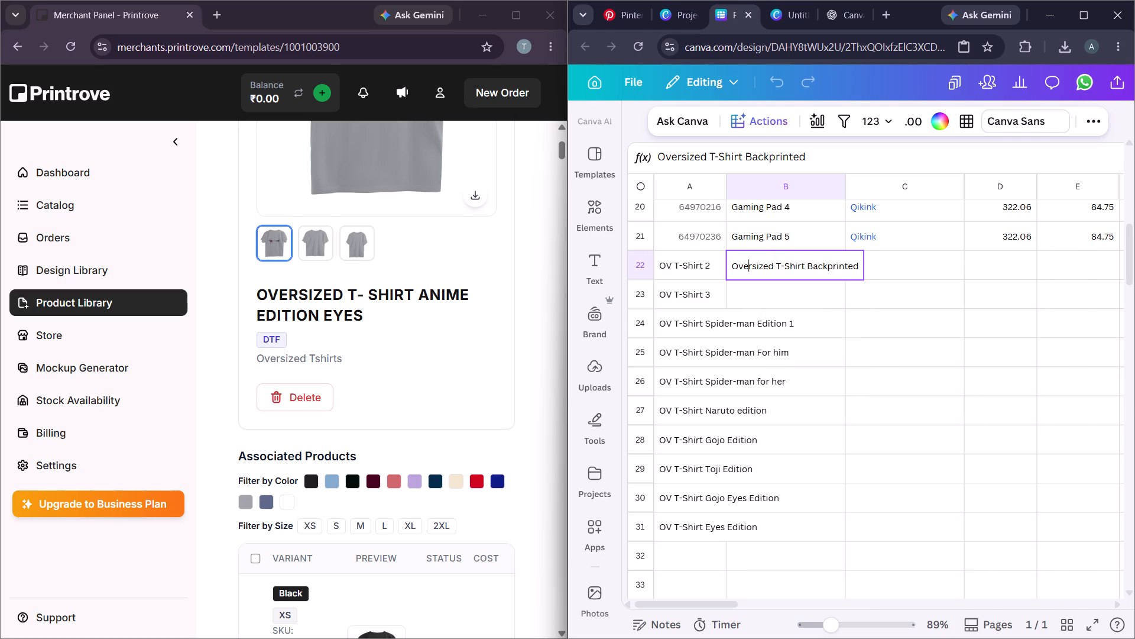
{"action": "left_click_drag", "start_coordinate": [776, 266], "coordinate": [805, 267]}
{"action": "left_click_drag", "start_coordinate": [805, 267], "coordinate": [805, 267]}
{"action": "left_click", "coordinate": [871, 299]}
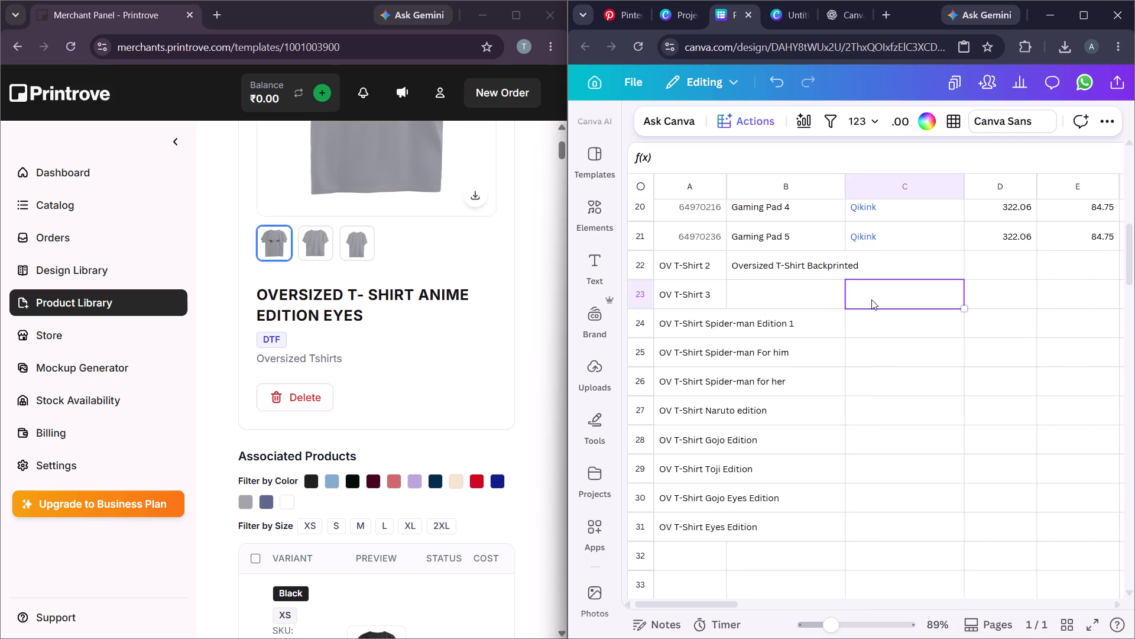
{"action": "left_click", "coordinate": [798, 287]}
{"action": "triple_click", "coordinate": [767, 266]}
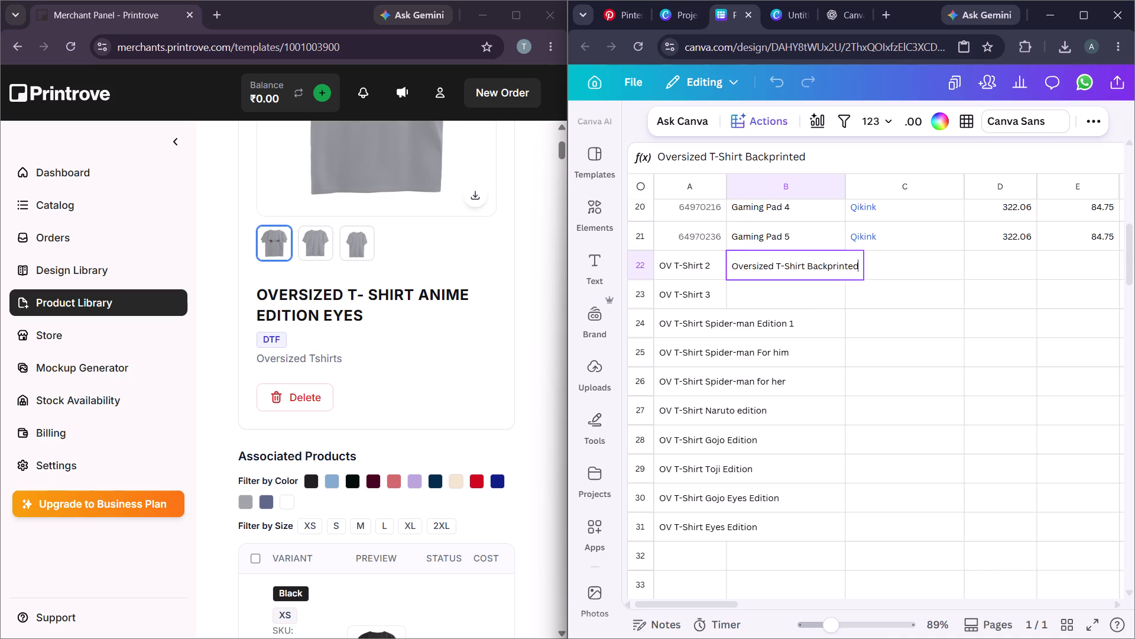
{"action": "right_click", "coordinate": [767, 265]}
{"action": "left_click", "coordinate": [809, 334]}
{"action": "left_click", "coordinate": [868, 360]}
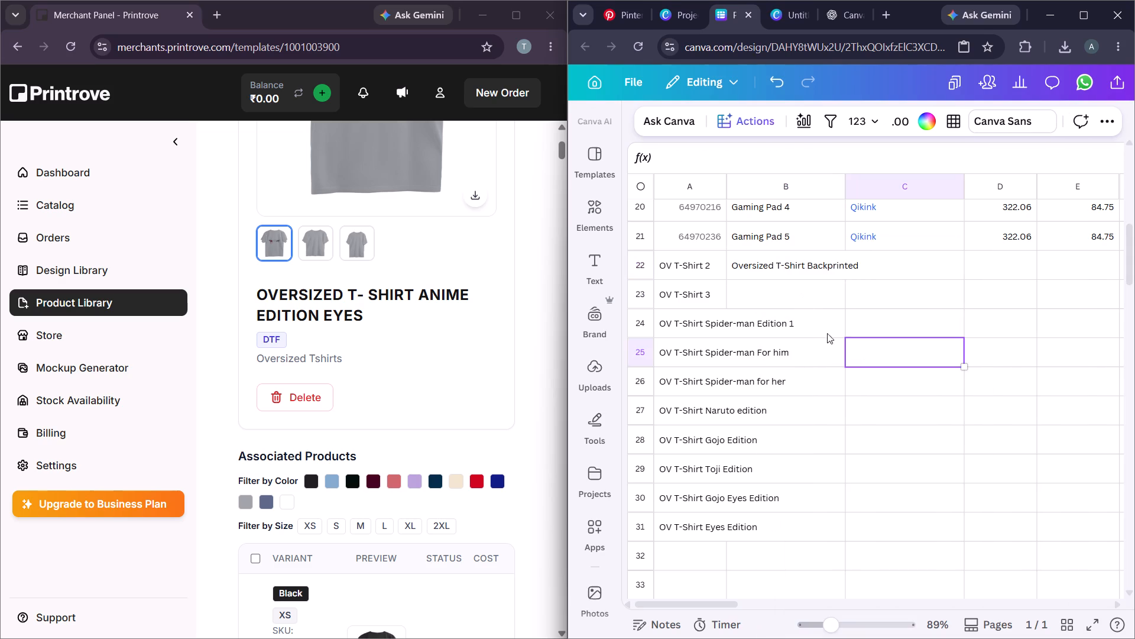
{"action": "left_click", "coordinate": [795, 289]}
{"action": "right_click", "coordinate": [794, 288]}
{"action": "left_click", "coordinate": [851, 308]}
Paste the copied Oversized T-Shirt Backprinted text into cells B24, B25, B26 and B27.
{"action": "right_click", "coordinate": [822, 324]}
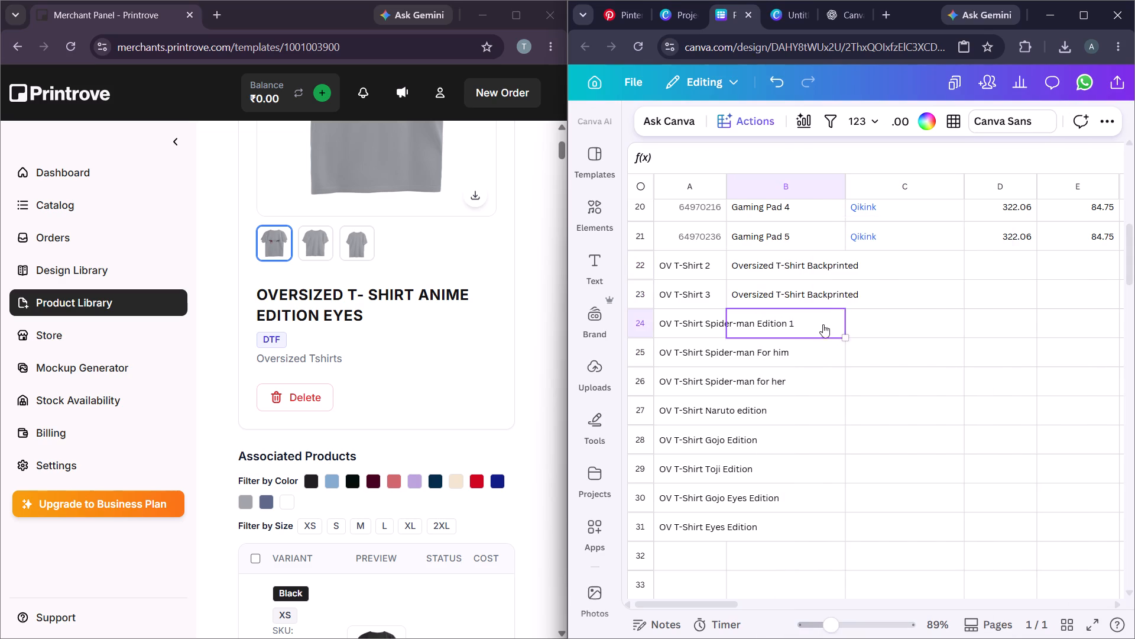
{"action": "left_click", "coordinate": [854, 311]}
{"action": "right_click", "coordinate": [807, 347]}
{"action": "left_click", "coordinate": [851, 307]}
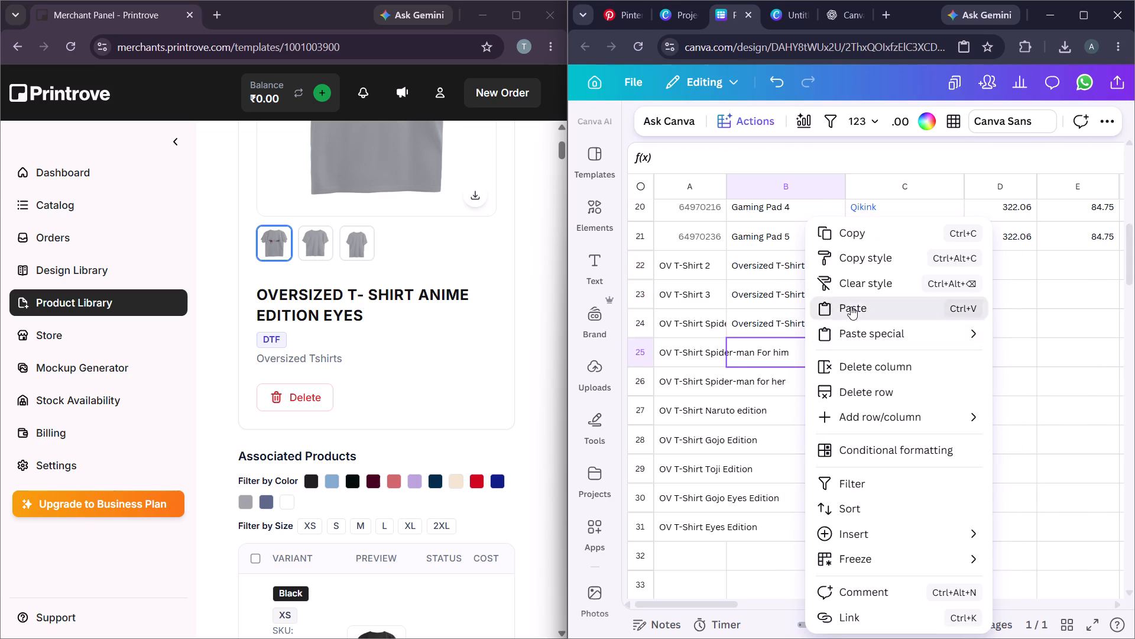
{"action": "right_click", "coordinate": [796, 380]}
{"action": "left_click", "coordinate": [841, 311]}
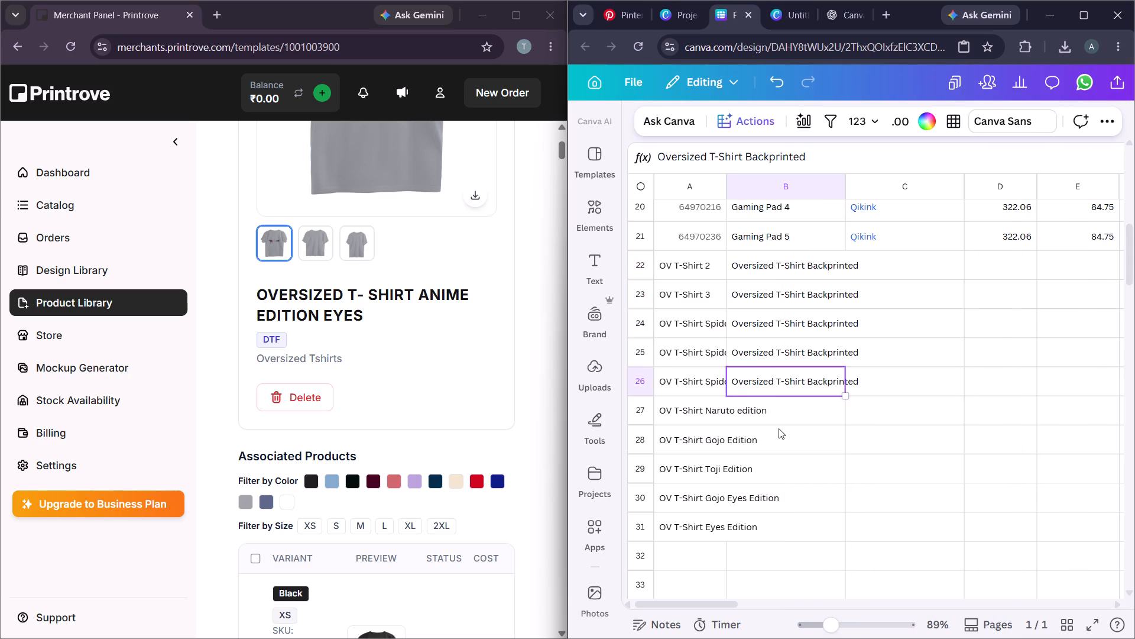
{"action": "right_click", "coordinate": [790, 404]}
{"action": "left_click", "coordinate": [818, 313]}
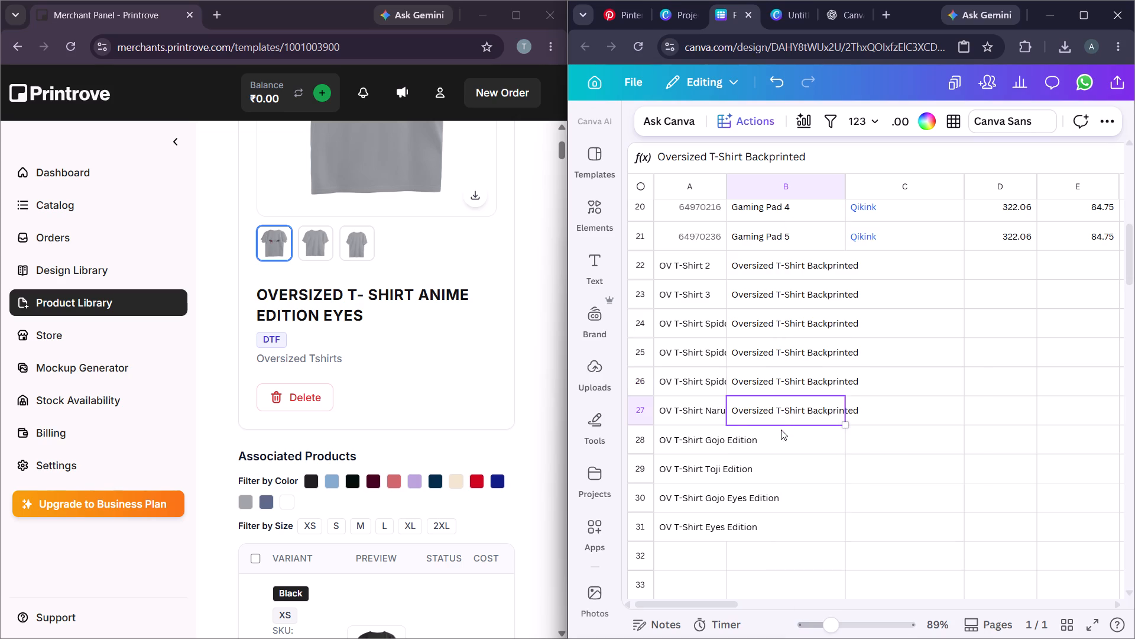
Paste the copied Oversized T-Shirt Backprinted text into cells B28, B29, B30 and B31.
{"action": "left_click", "coordinate": [781, 429]}
{"action": "right_click", "coordinate": [781, 435]}
{"action": "left_click", "coordinate": [838, 317]}
{"action": "right_click", "coordinate": [808, 470]}
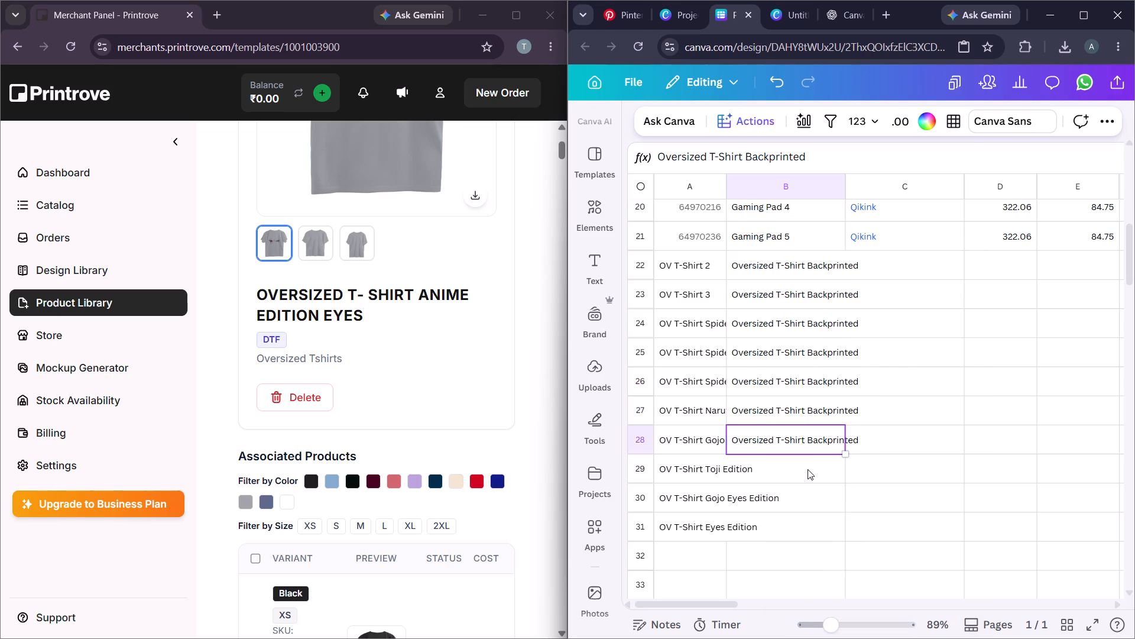
{"action": "left_click", "coordinate": [843, 316]}
{"action": "right_click", "coordinate": [788, 491]}
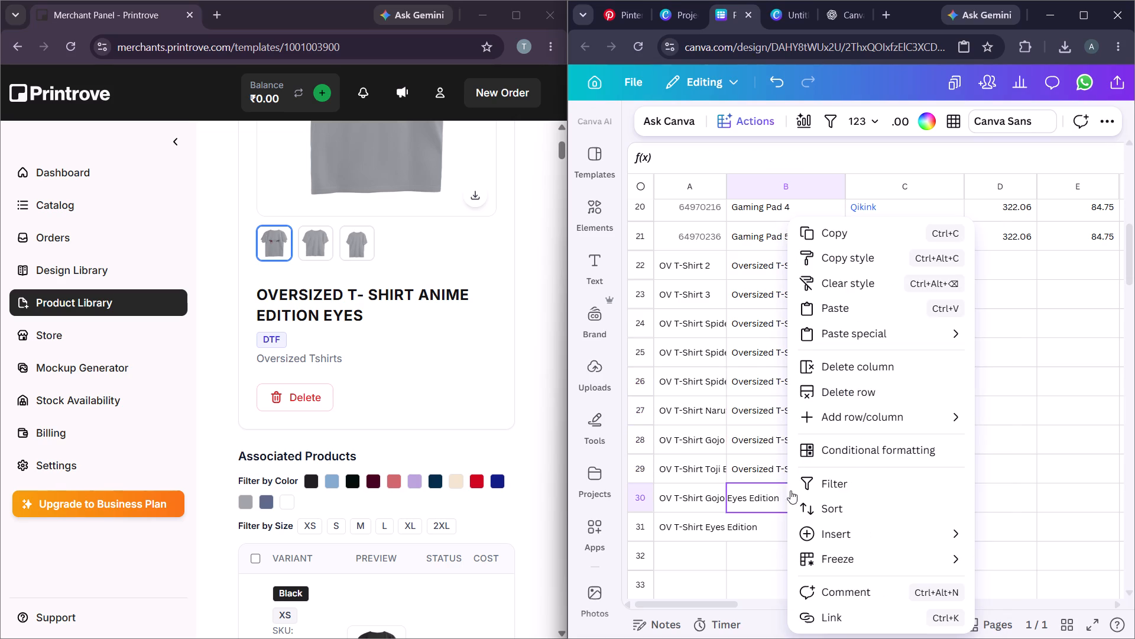
{"action": "left_click", "coordinate": [842, 310]}
{"action": "right_click", "coordinate": [800, 523]}
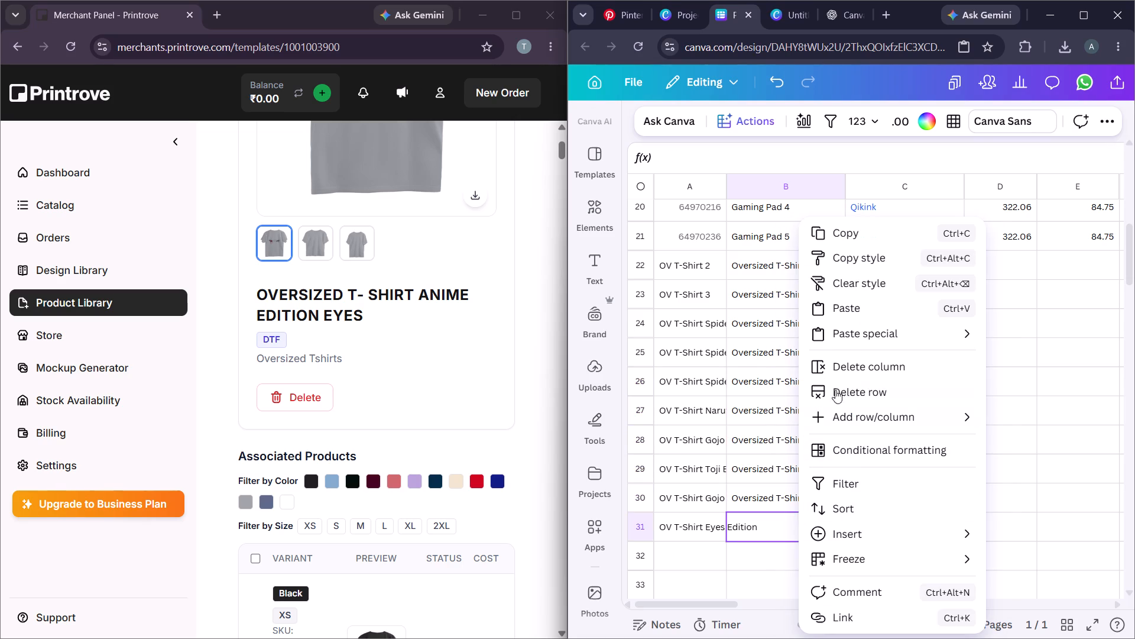
{"action": "left_click", "coordinate": [842, 312]}
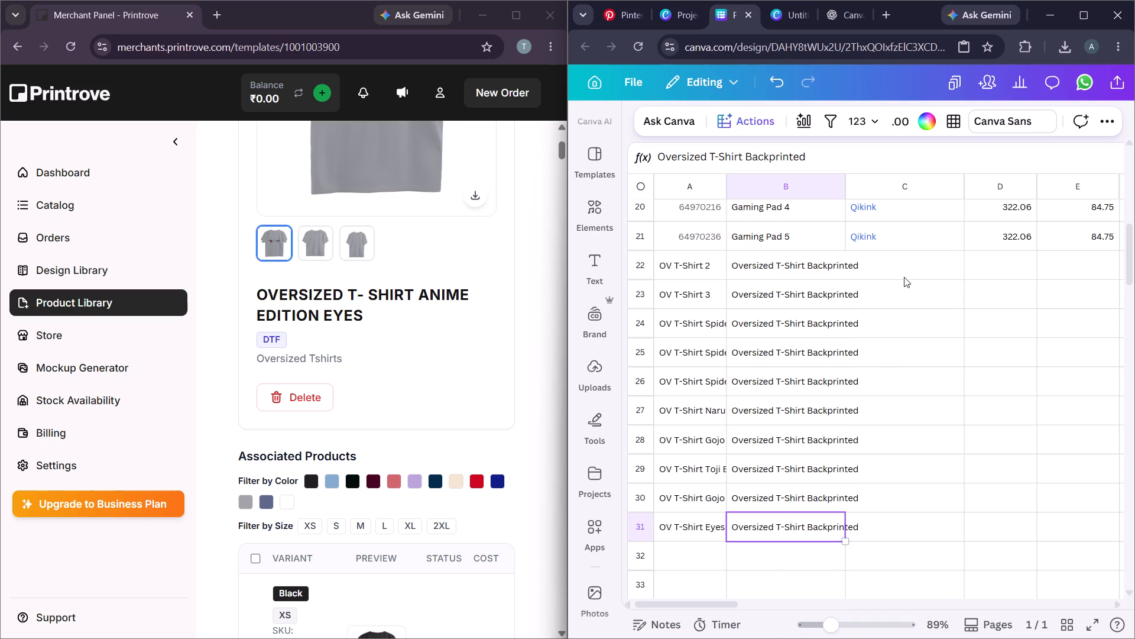
Open the Printrove merchant dashboard and take its full web address to the clipboard.
{"action": "left_click", "coordinate": [902, 266]}
{"action": "scroll", "coordinate": [233, 270], "scroll_direction": "up", "scroll_amount": 5}
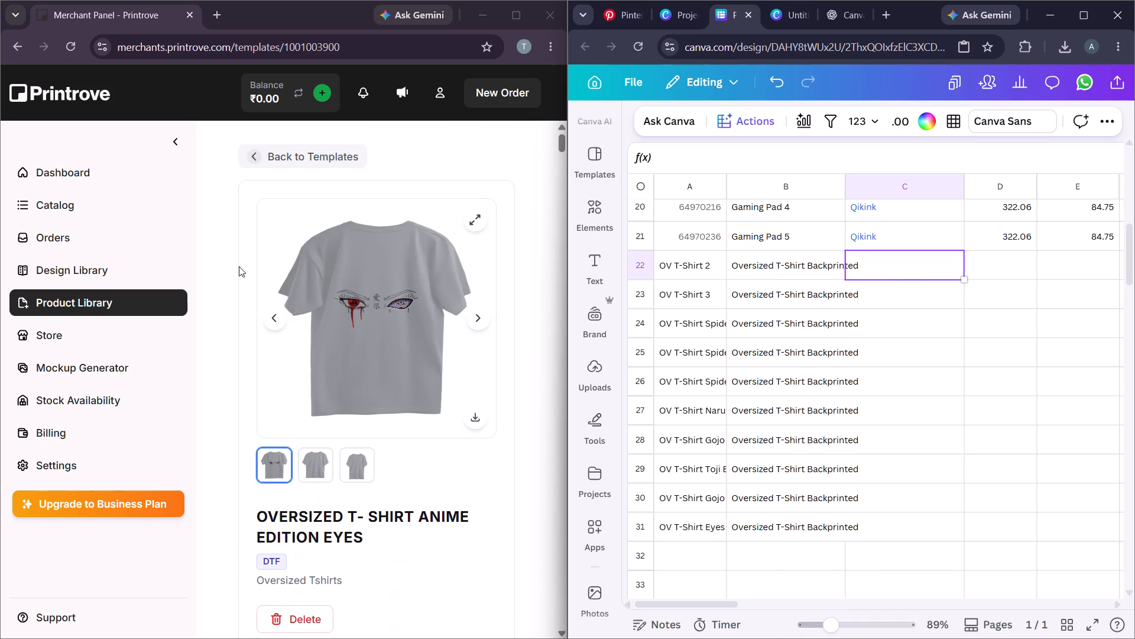
{"action": "left_click", "coordinate": [209, 50]}
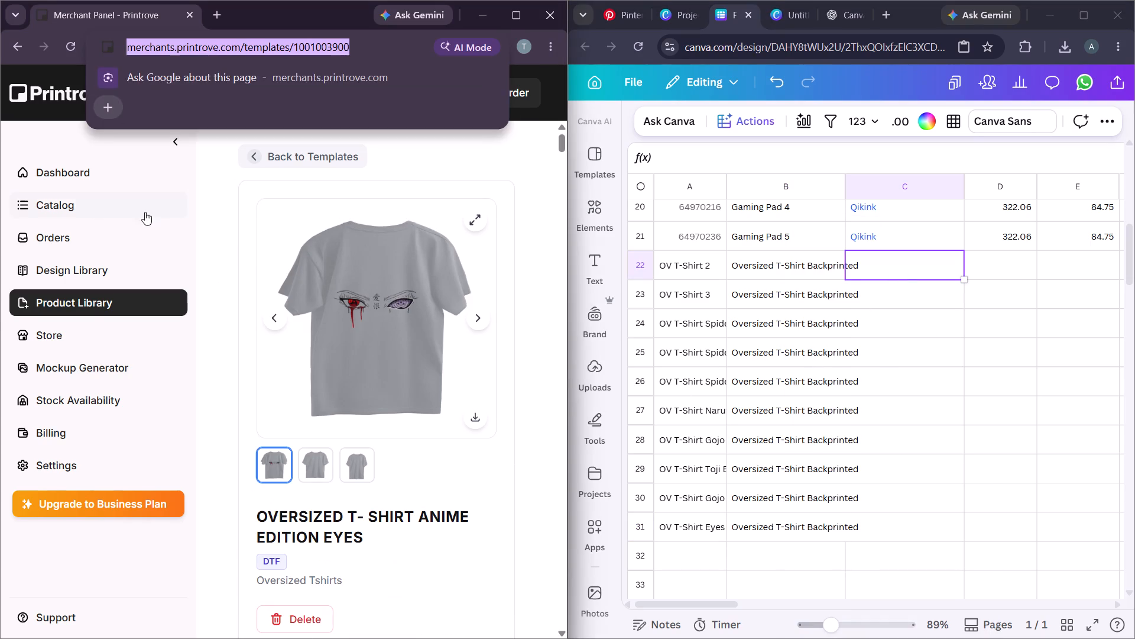
{"action": "left_click", "coordinate": [145, 212]}
{"action": "left_click", "coordinate": [67, 90]}
{"action": "double_click", "coordinate": [217, 50]}
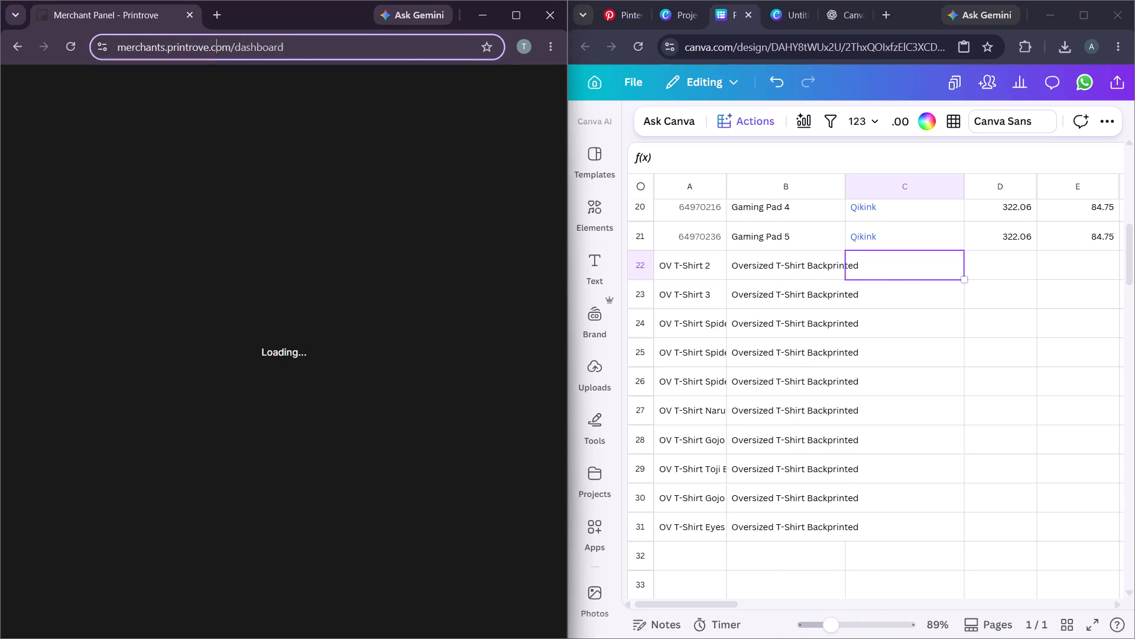
{"action": "left_click", "coordinate": [221, 50]}
{"action": "triple_click", "coordinate": [225, 50]}
{"action": "left_click", "coordinate": [225, 49]}
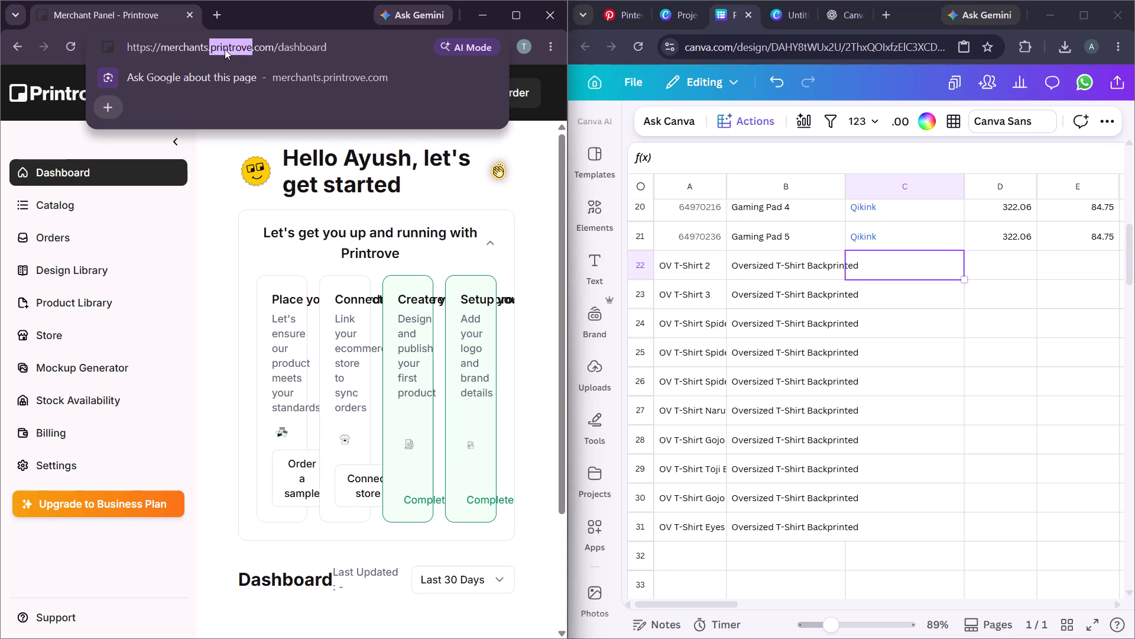
{"action": "left_click", "coordinate": [225, 50]}
{"action": "triple_click", "coordinate": [225, 50]}
{"action": "left_click", "coordinate": [225, 50]}
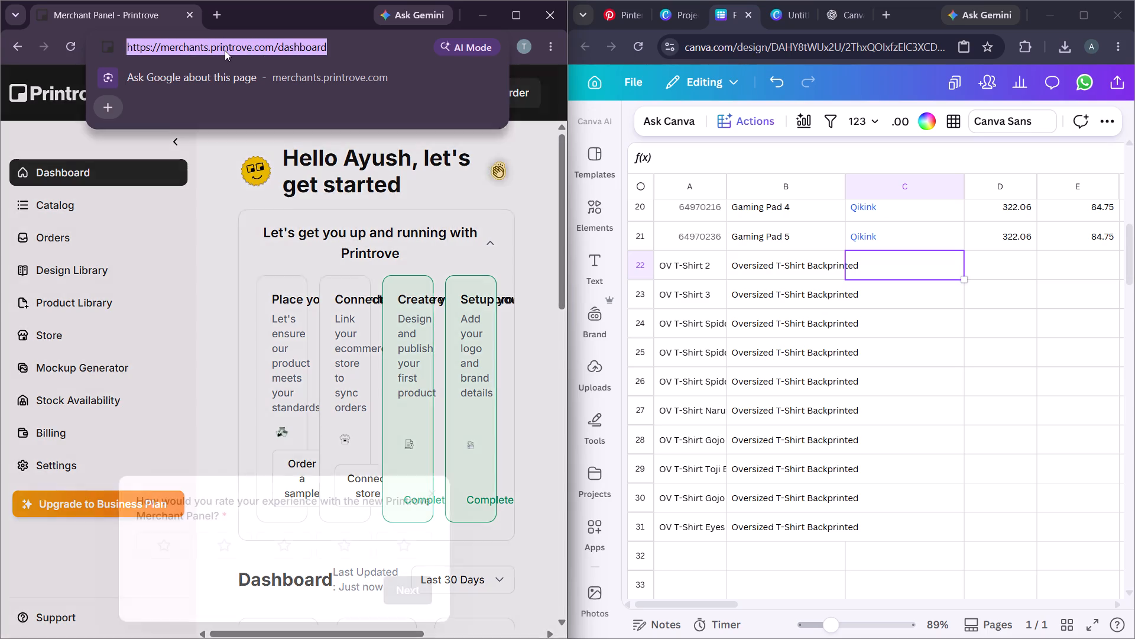
{"action": "right_click", "coordinate": [225, 50]}
{"action": "left_click", "coordinate": [287, 180]}
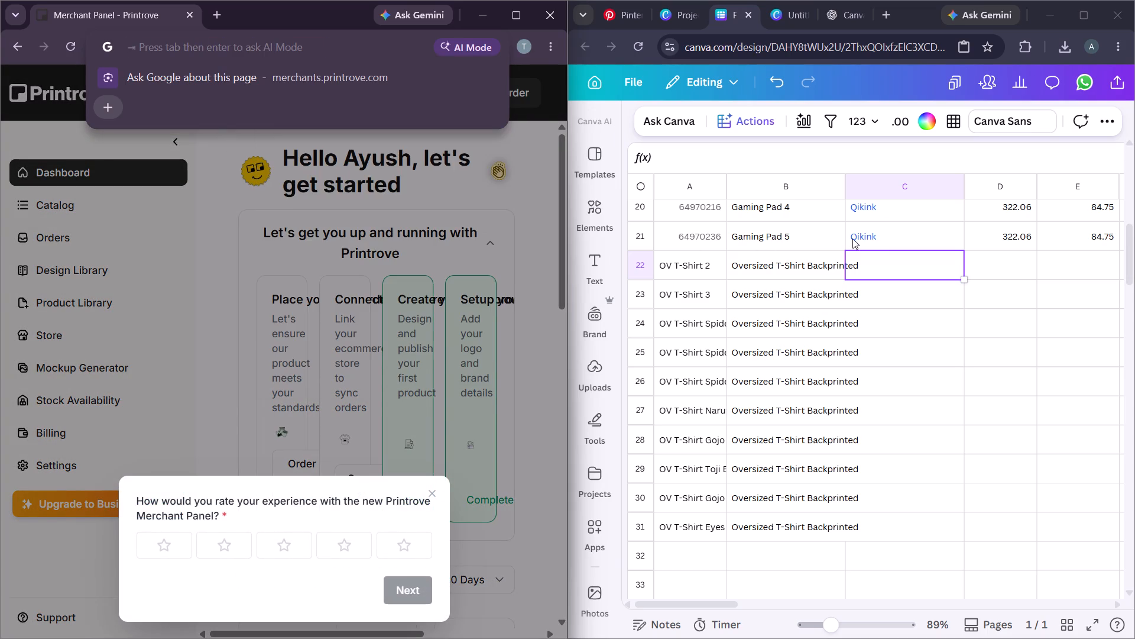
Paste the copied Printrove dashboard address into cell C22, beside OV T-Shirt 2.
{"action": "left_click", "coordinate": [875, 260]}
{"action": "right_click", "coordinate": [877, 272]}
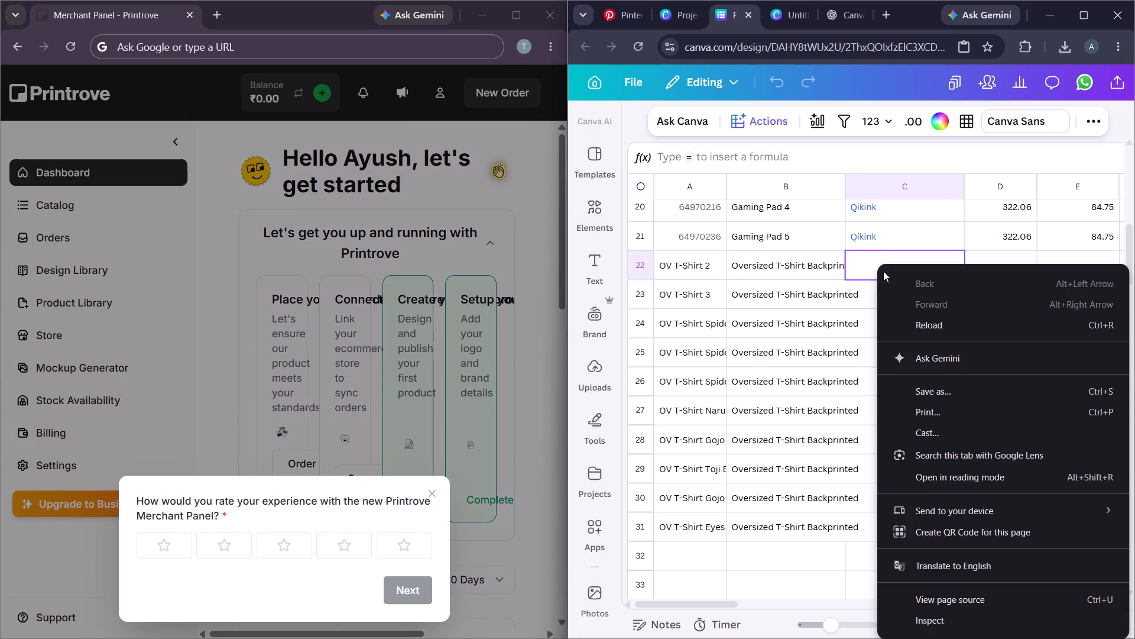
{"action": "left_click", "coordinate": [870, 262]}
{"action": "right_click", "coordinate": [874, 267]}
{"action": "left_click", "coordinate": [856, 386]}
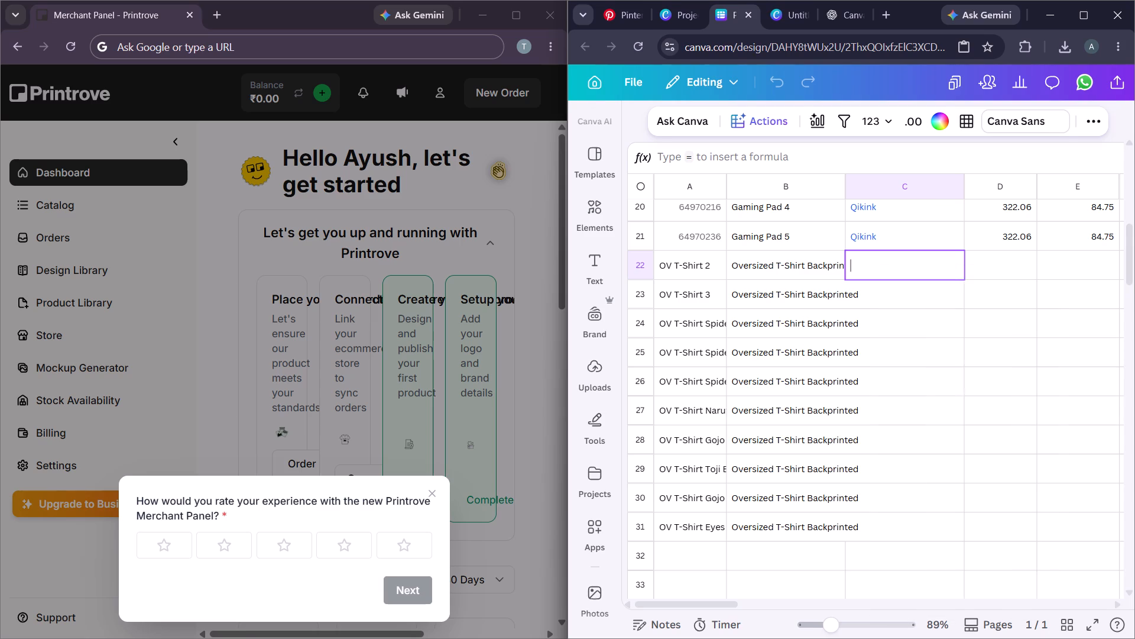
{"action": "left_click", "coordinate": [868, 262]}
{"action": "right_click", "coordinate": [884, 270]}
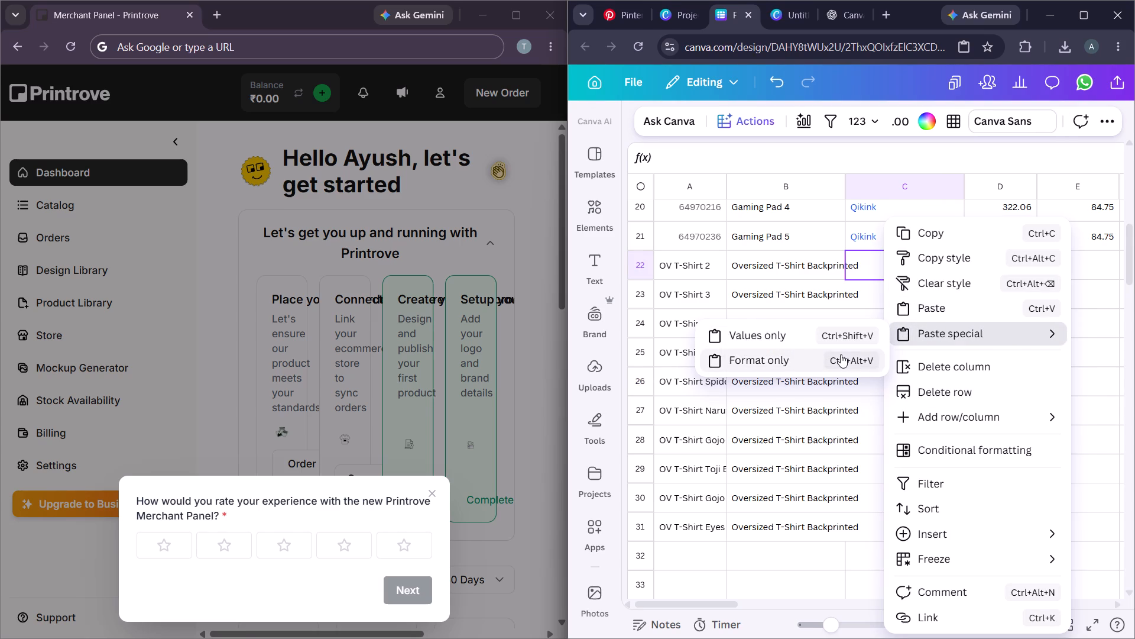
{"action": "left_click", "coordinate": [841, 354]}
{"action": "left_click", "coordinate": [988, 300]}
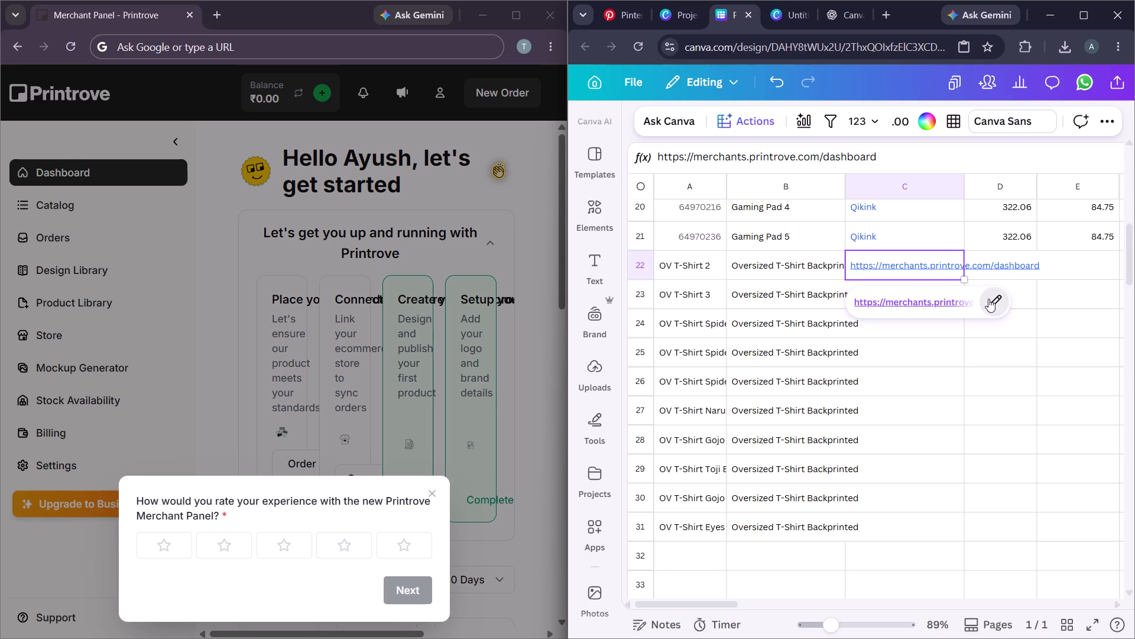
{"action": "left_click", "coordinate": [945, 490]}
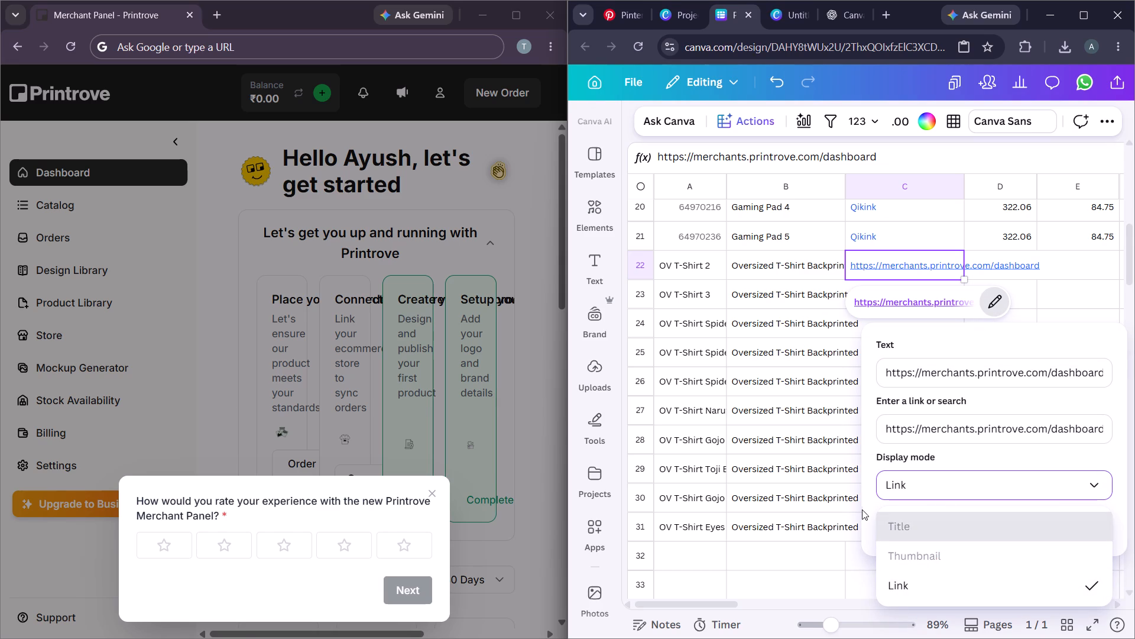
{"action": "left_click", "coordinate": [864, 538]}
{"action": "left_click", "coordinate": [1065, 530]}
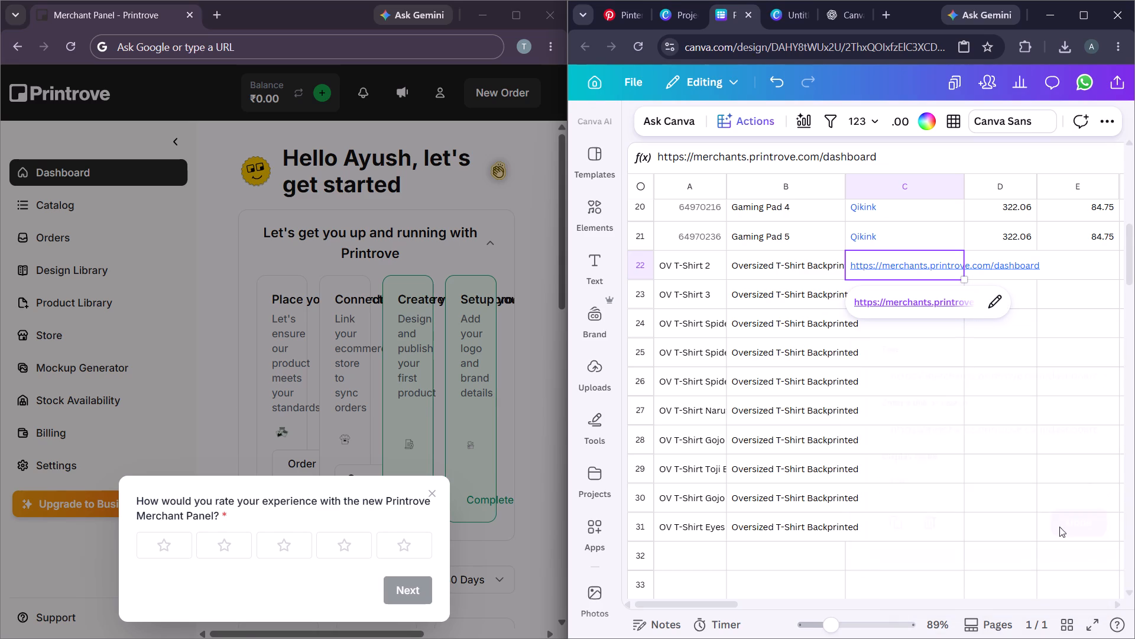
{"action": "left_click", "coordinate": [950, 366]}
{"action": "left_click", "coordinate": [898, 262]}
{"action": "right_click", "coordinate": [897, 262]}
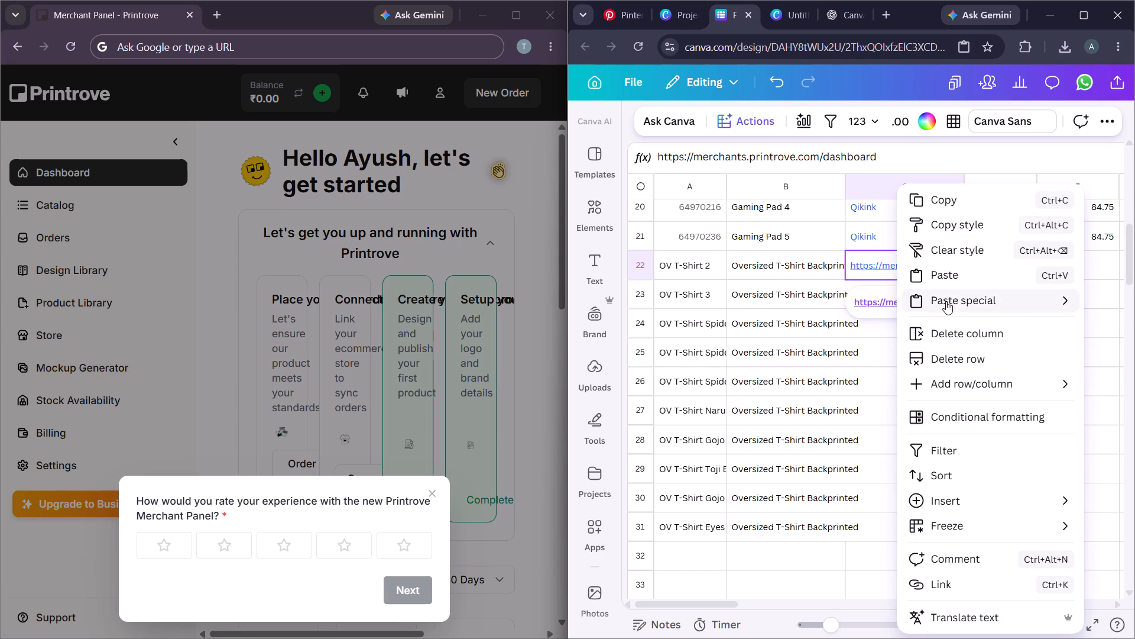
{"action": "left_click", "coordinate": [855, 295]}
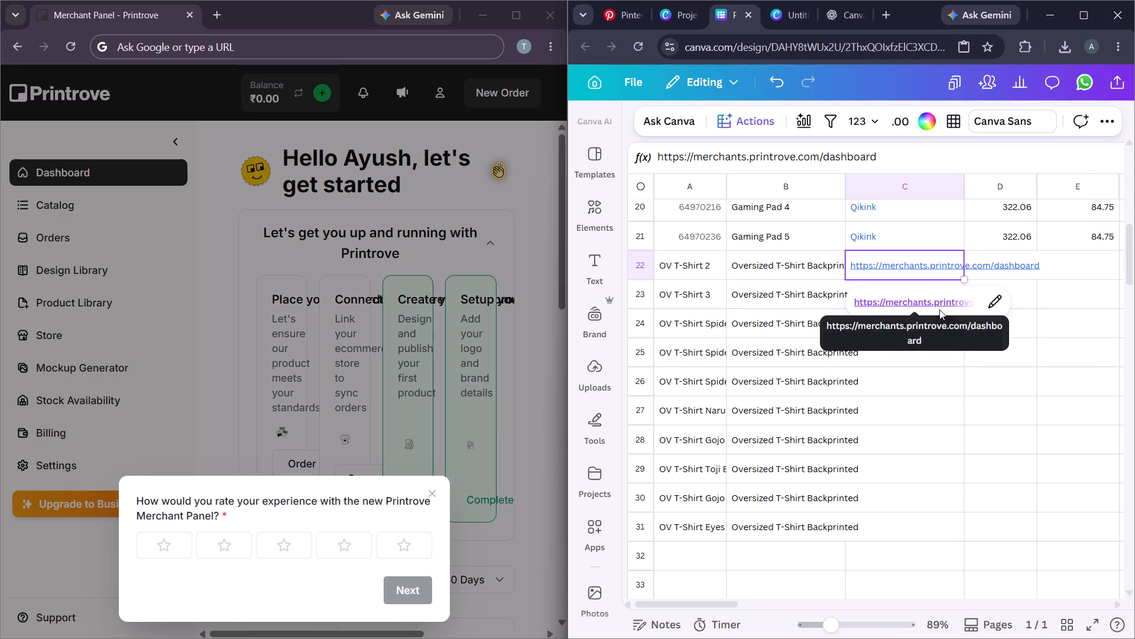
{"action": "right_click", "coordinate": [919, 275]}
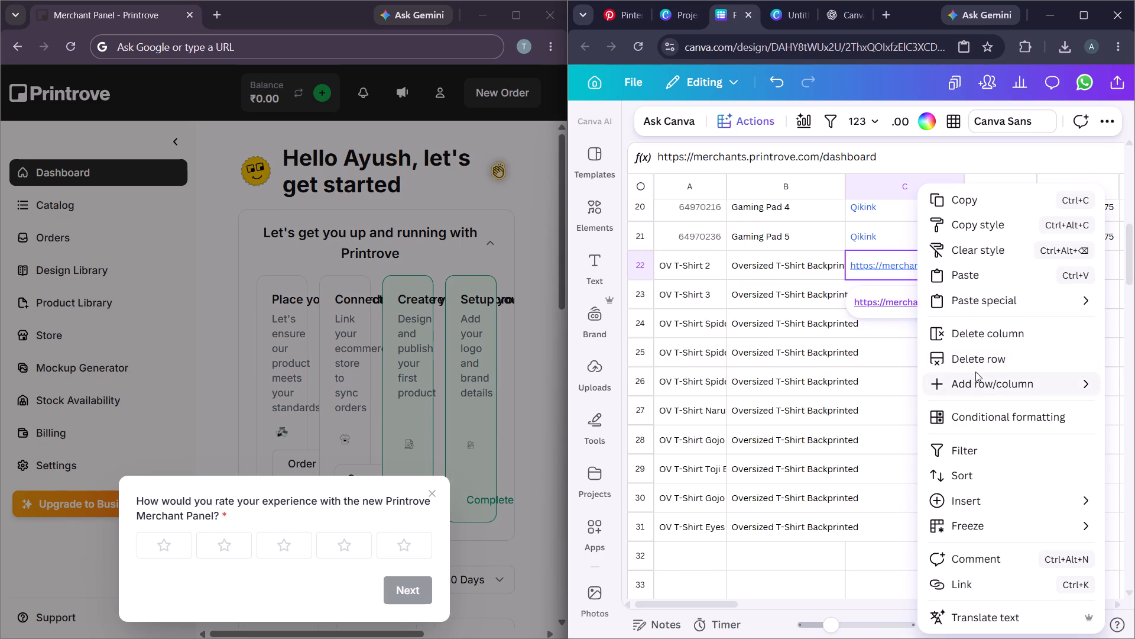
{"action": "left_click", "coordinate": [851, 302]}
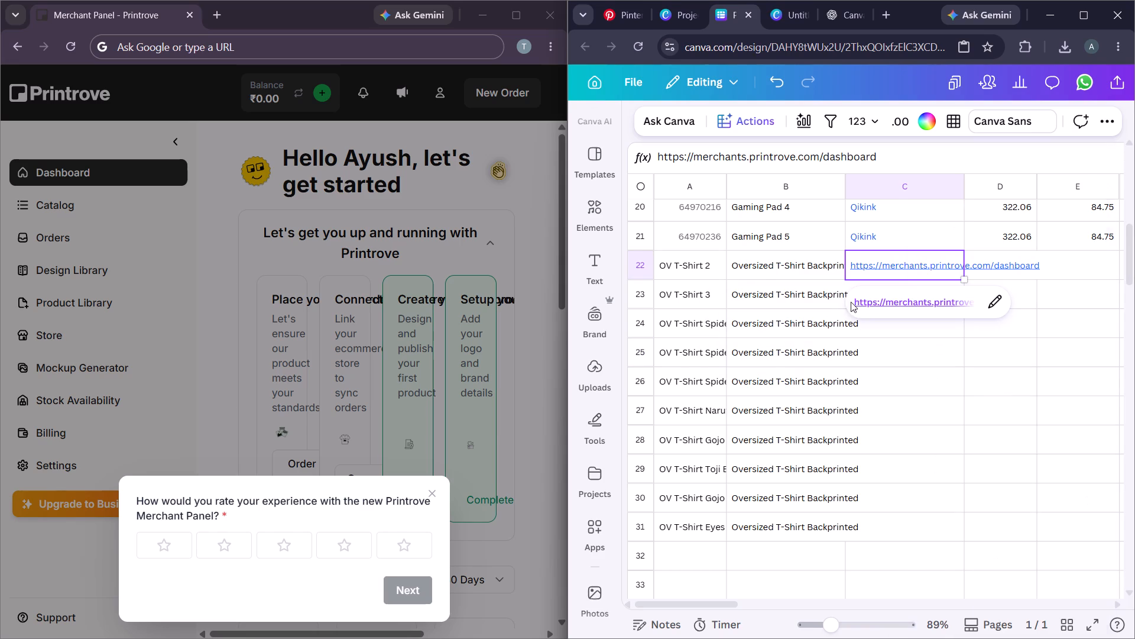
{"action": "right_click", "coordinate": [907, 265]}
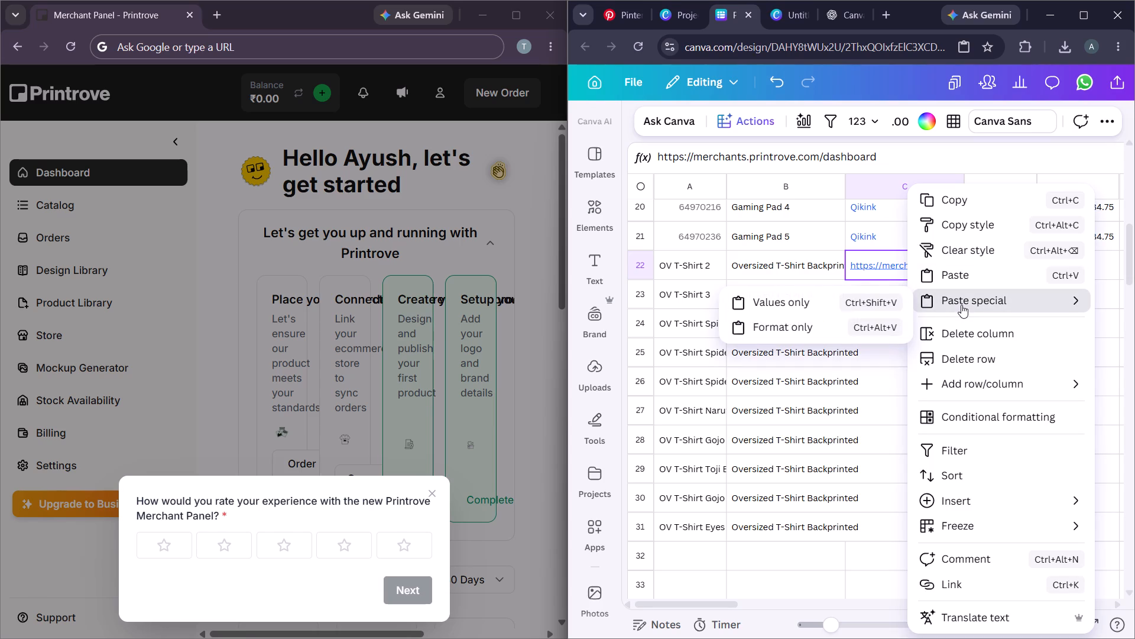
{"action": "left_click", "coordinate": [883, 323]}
Replace the web address in cell C22 with the text Pintrove.
{"action": "triple_click", "coordinate": [938, 265]}
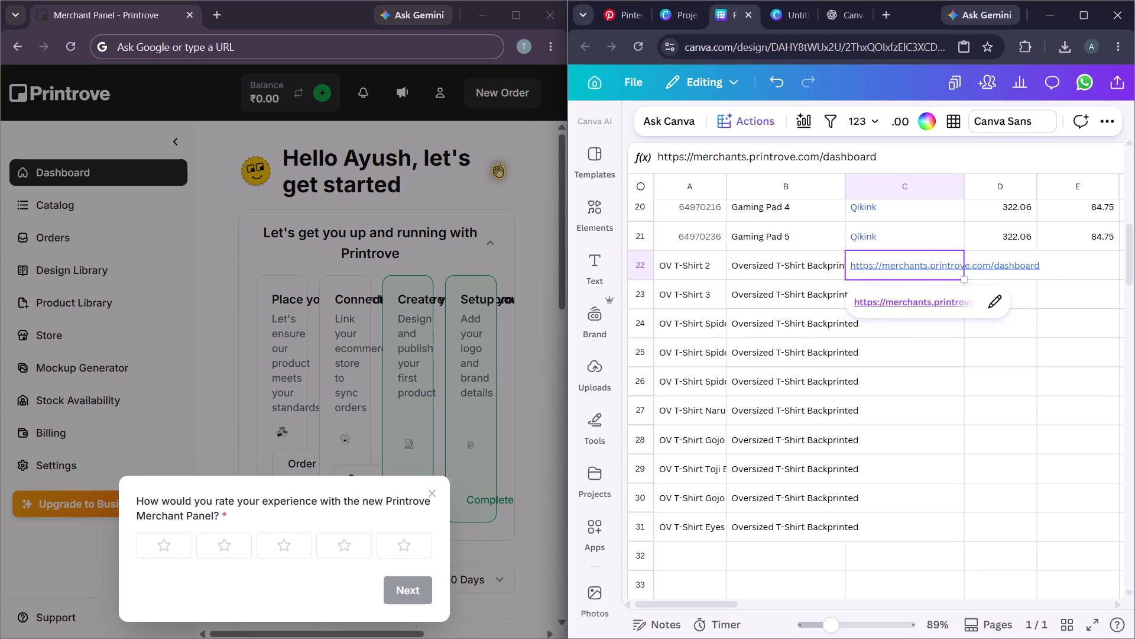
{"action": "key", "text": "BackSpace"}
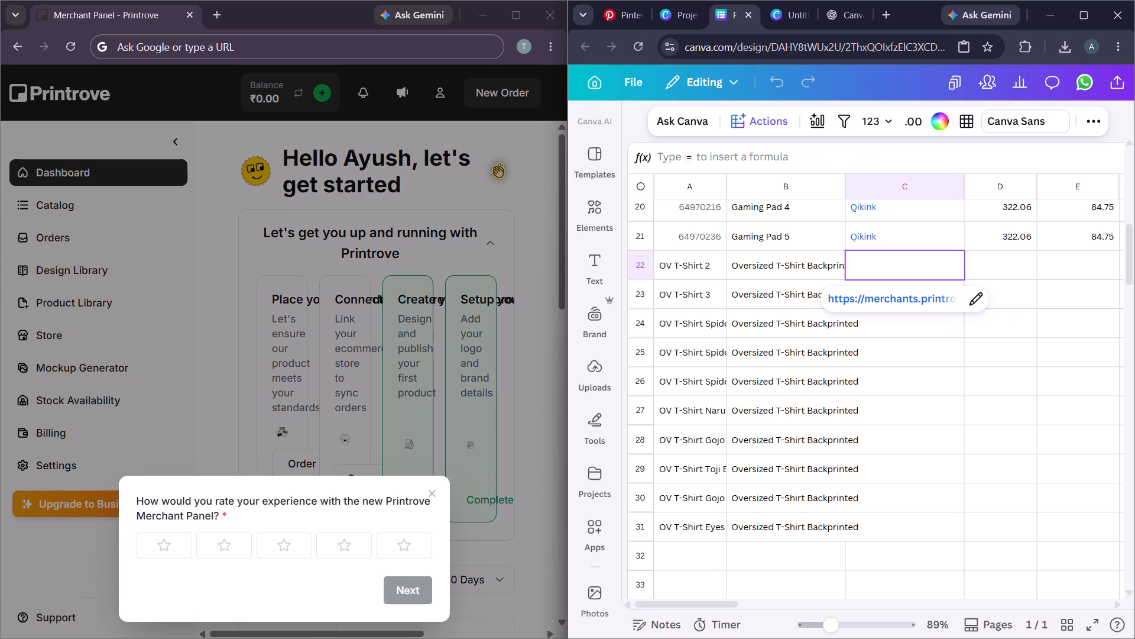
{"action": "type", "text": "Pintrove"}
{"action": "key", "text": "Return"}
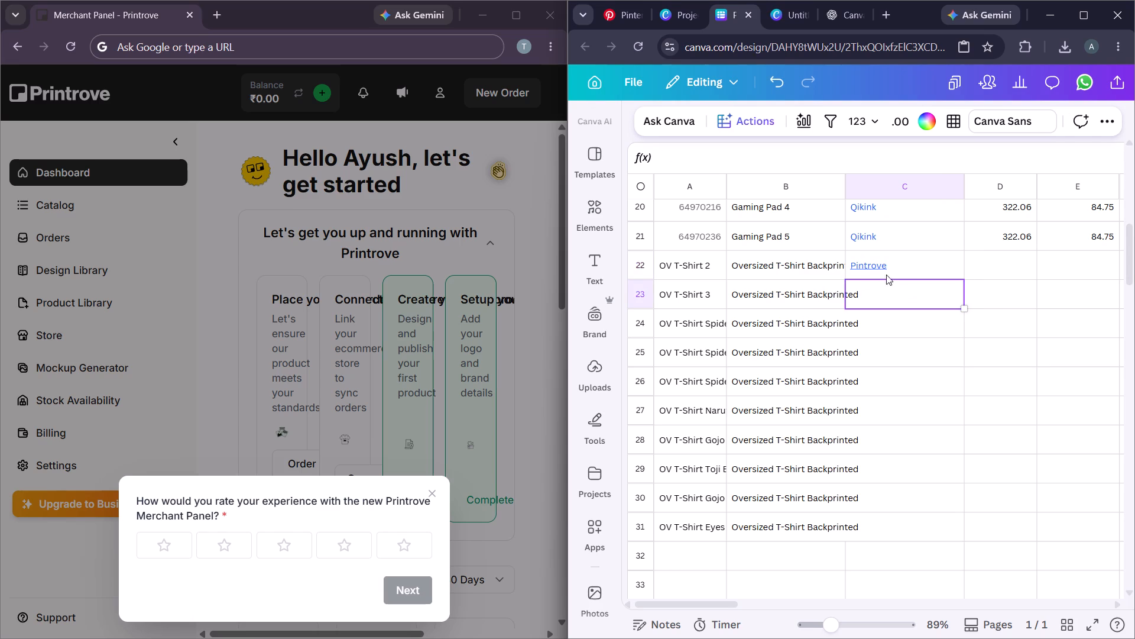
{"action": "left_click", "coordinate": [873, 267]}
{"action": "left_click", "coordinate": [873, 267]}
{"action": "left_click", "coordinate": [873, 267]}
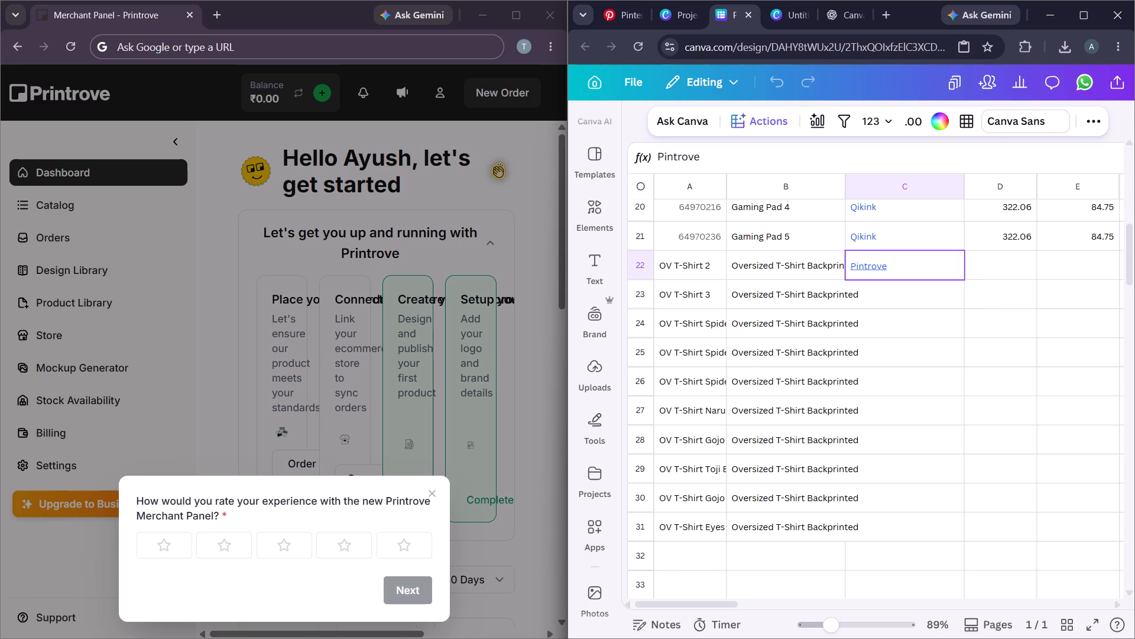
{"action": "double_click", "coordinate": [875, 269]}
{"action": "right_click", "coordinate": [875, 269]}
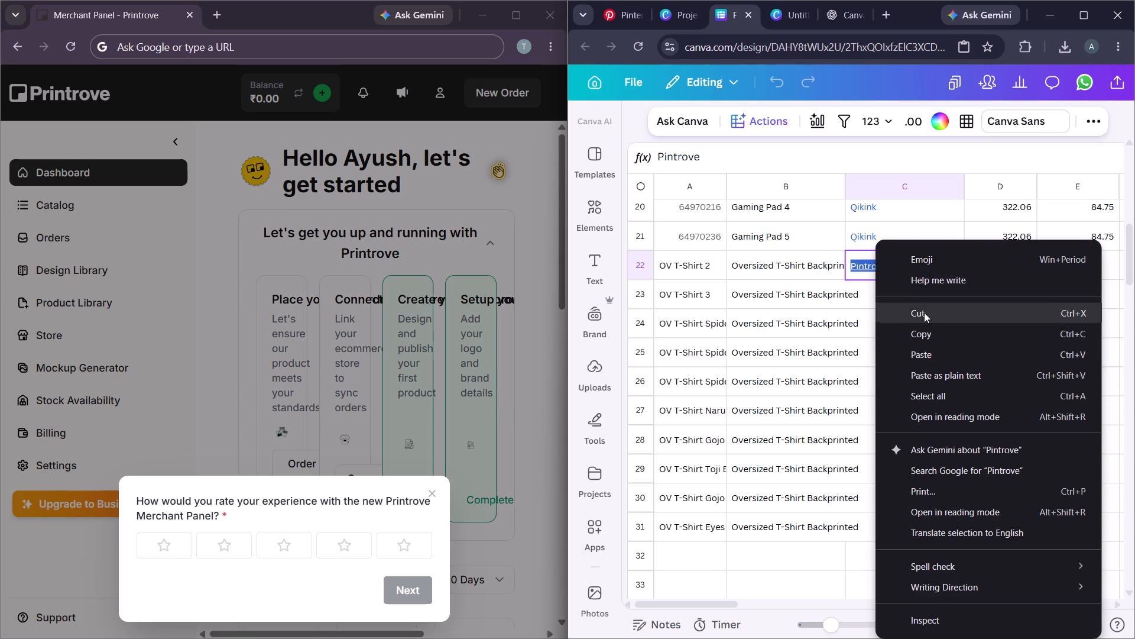
{"action": "left_click", "coordinate": [845, 299]}
{"action": "left_click", "coordinate": [882, 272]}
{"action": "double_click", "coordinate": [875, 263]}
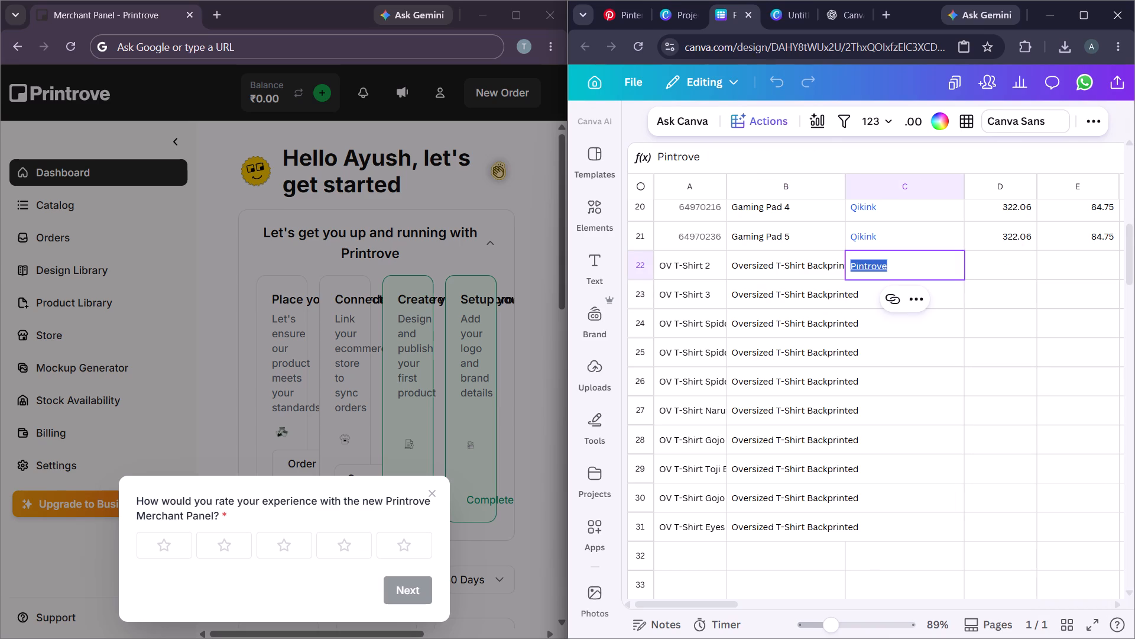
{"action": "left_click", "coordinate": [894, 299]}
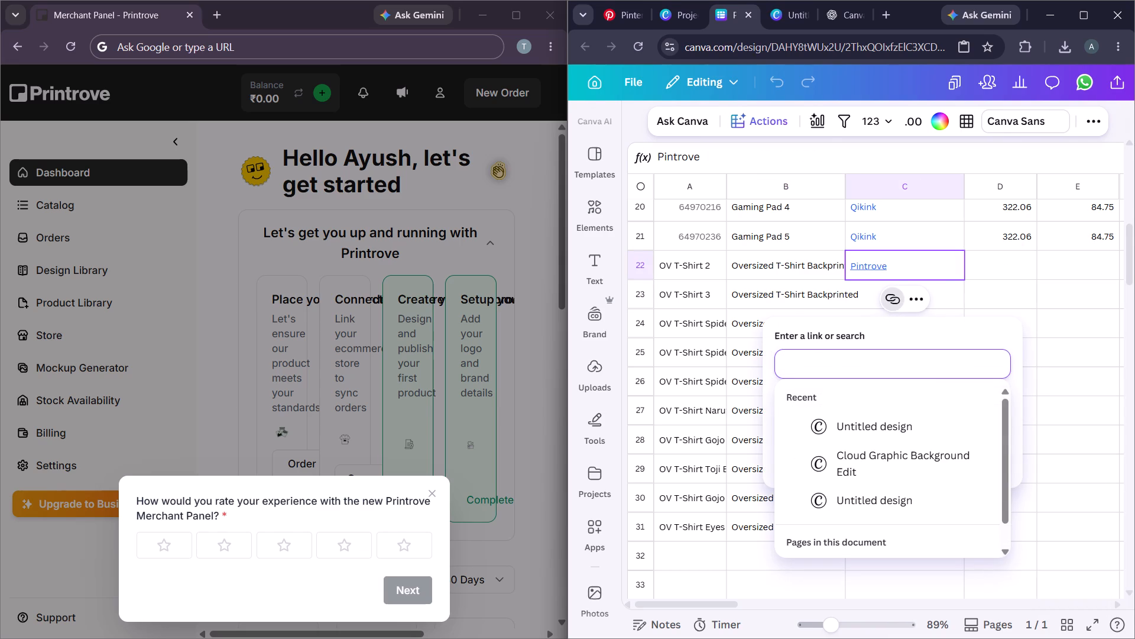
{"action": "right_click", "coordinate": [870, 369]}
{"action": "left_click", "coordinate": [915, 201]}
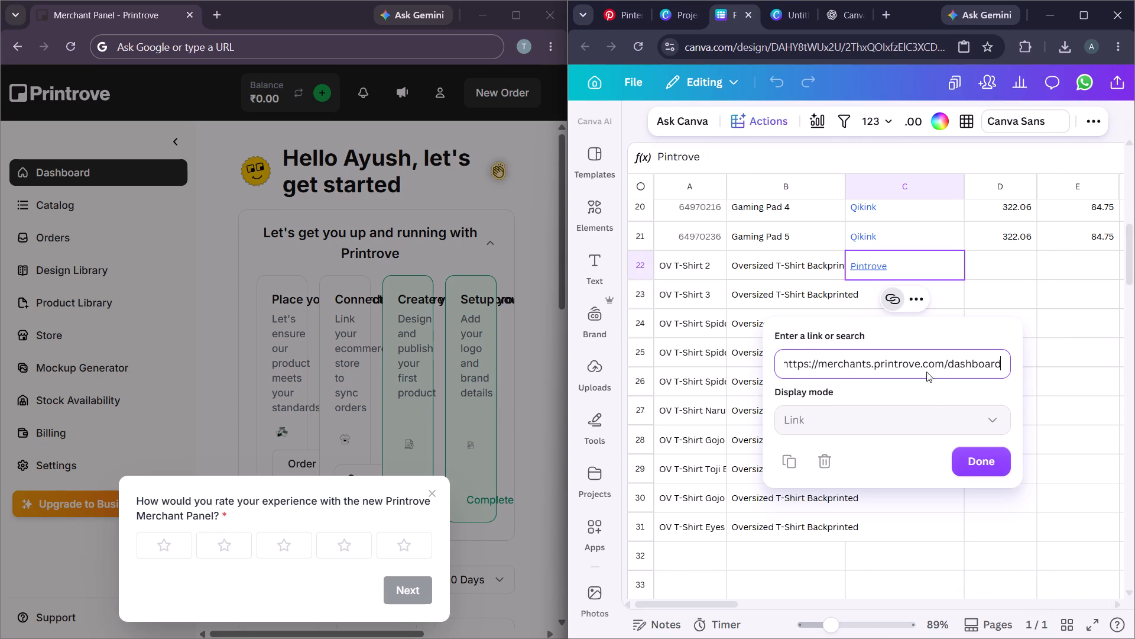
{"action": "left_click", "coordinate": [968, 457]}
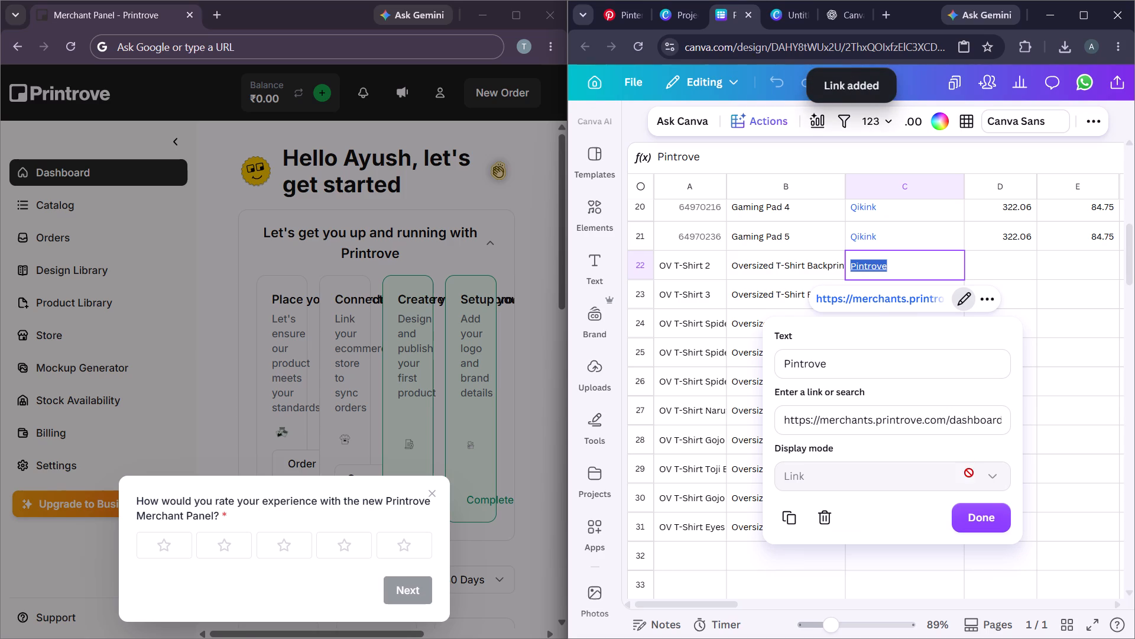
{"action": "left_click", "coordinate": [973, 508]}
{"action": "left_click", "coordinate": [938, 369]}
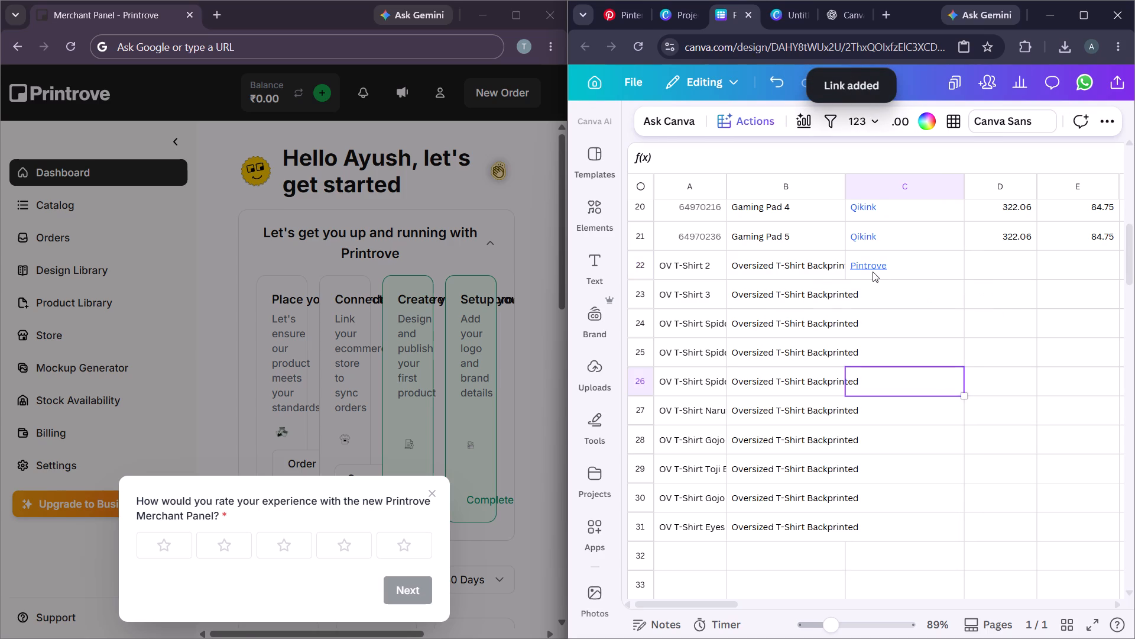
Compare the Pintrove link in cell C22 with the Qikink links in cells C21 and C2.
{"action": "left_click", "coordinate": [872, 269]}
{"action": "left_click", "coordinate": [873, 276]}
{"action": "left_click", "coordinate": [875, 269]}
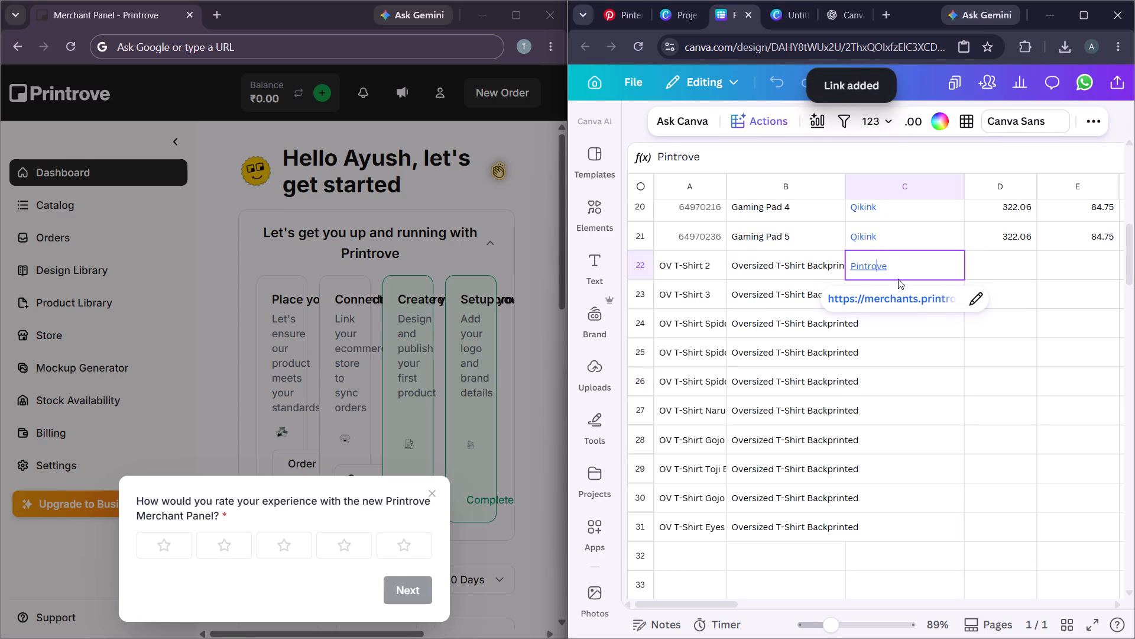
{"action": "double_click", "coordinate": [865, 237]}
{"action": "scroll", "coordinate": [879, 270], "scroll_direction": "up", "scroll_amount": 2}
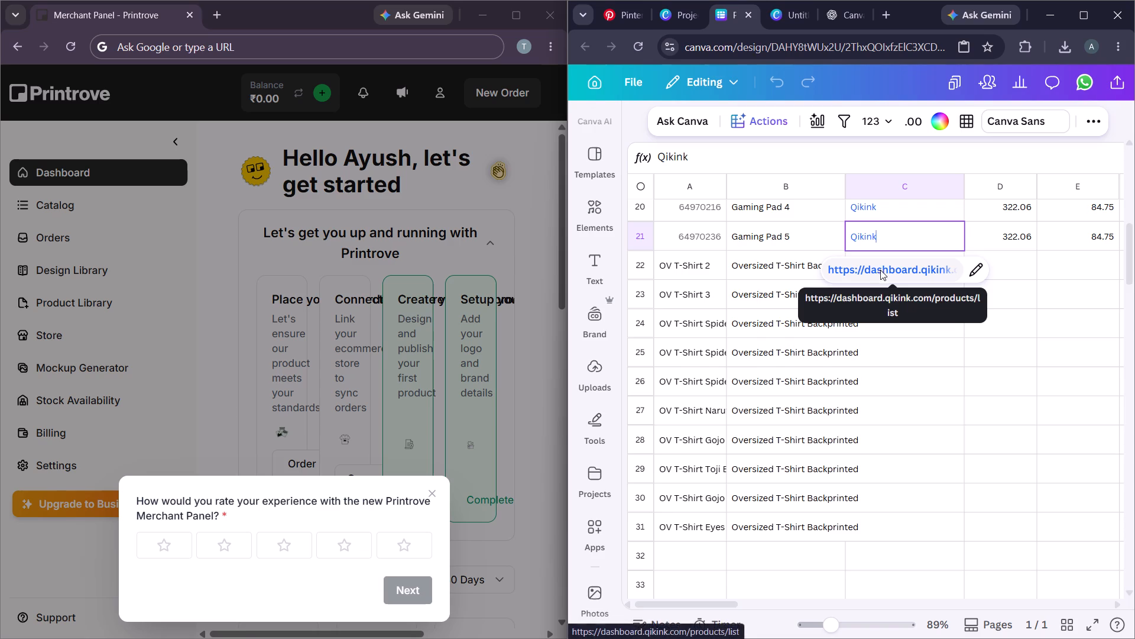
{"action": "scroll", "coordinate": [880, 270], "scroll_direction": "up", "scroll_amount": 8}
{"action": "left_click", "coordinate": [867, 245]}
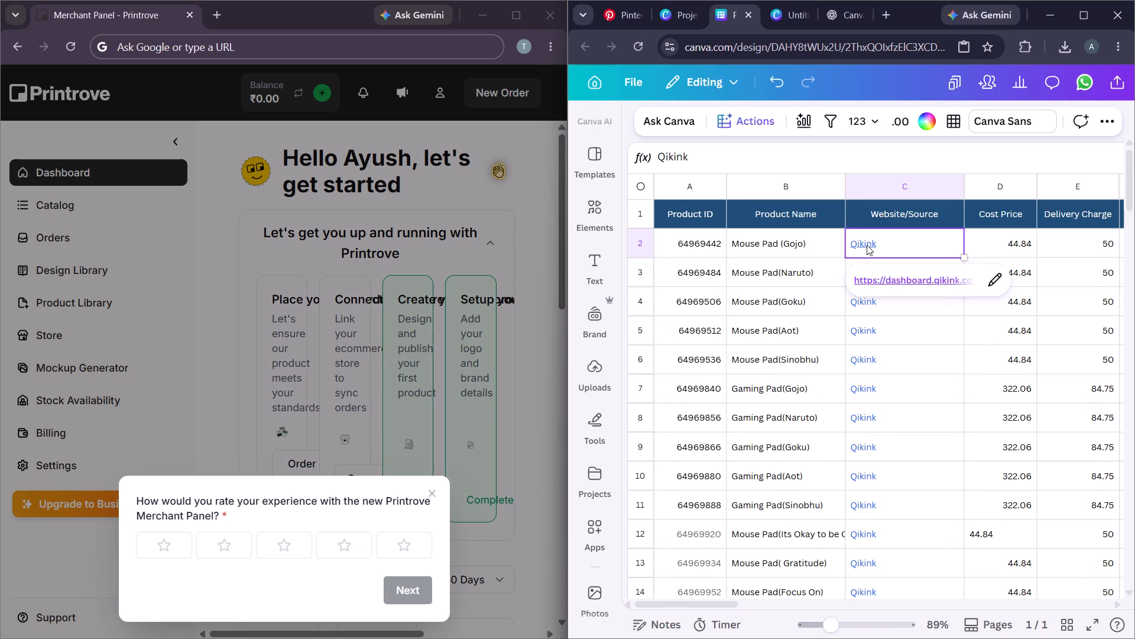
{"action": "left_click", "coordinate": [867, 245]}
{"action": "scroll", "coordinate": [928, 416], "scroll_direction": "down", "scroll_amount": 4}
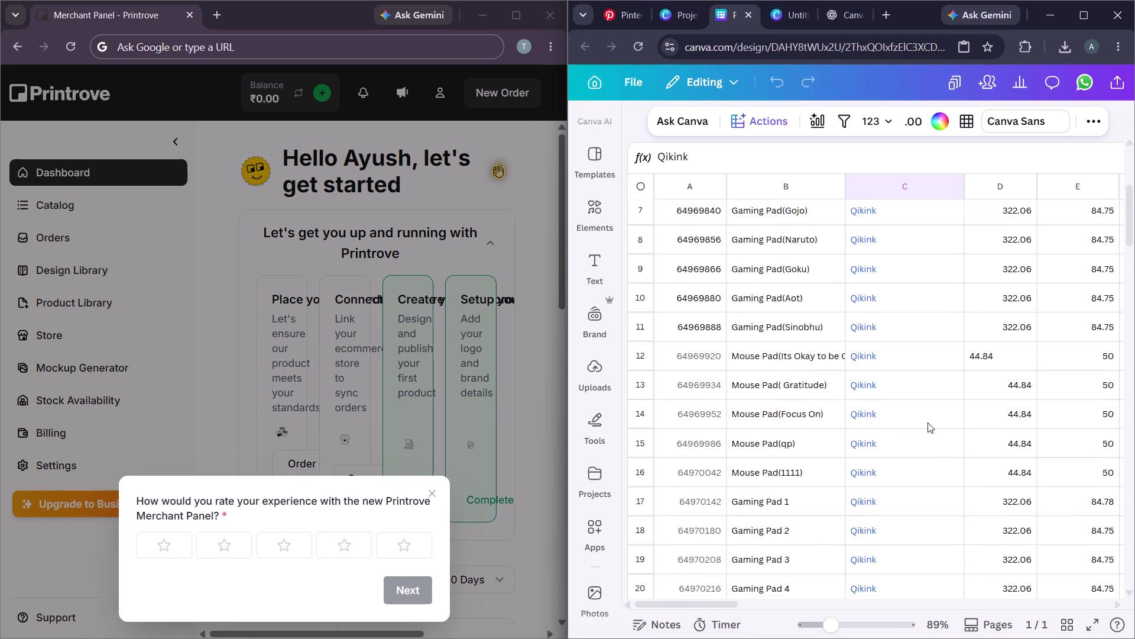
{"action": "scroll", "coordinate": [928, 422], "scroll_direction": "down", "scroll_amount": 4}
Test the Pintrove link in cell C22 by following it, and return to the profit tracker.
{"action": "left_click", "coordinate": [873, 233]}
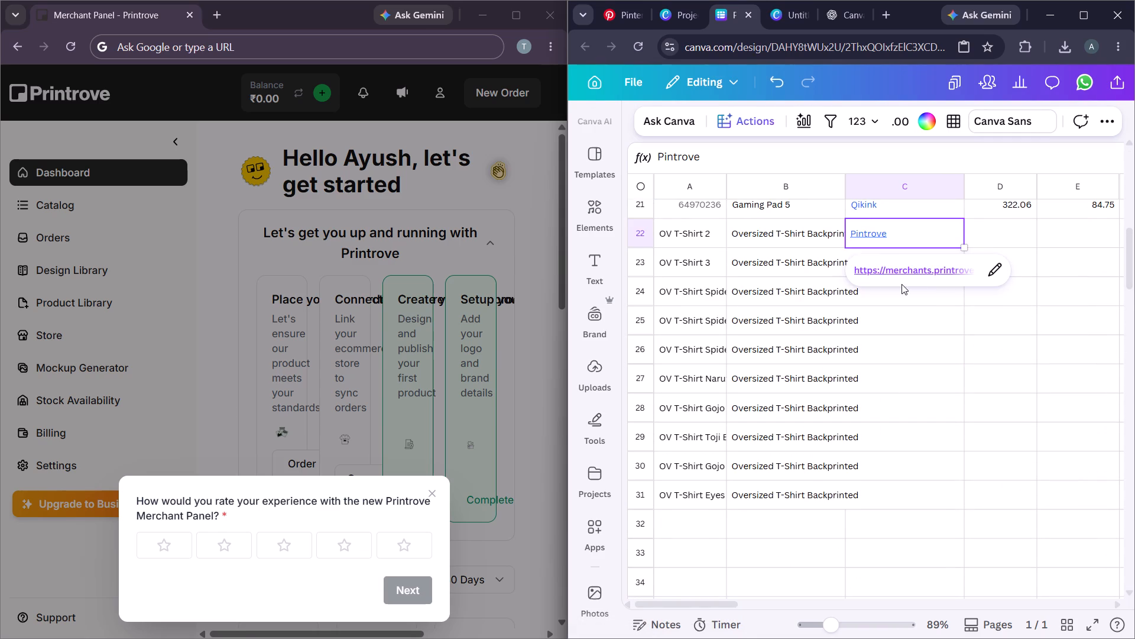
{"action": "left_click", "coordinate": [901, 274]}
{"action": "left_click", "coordinate": [768, 18]}
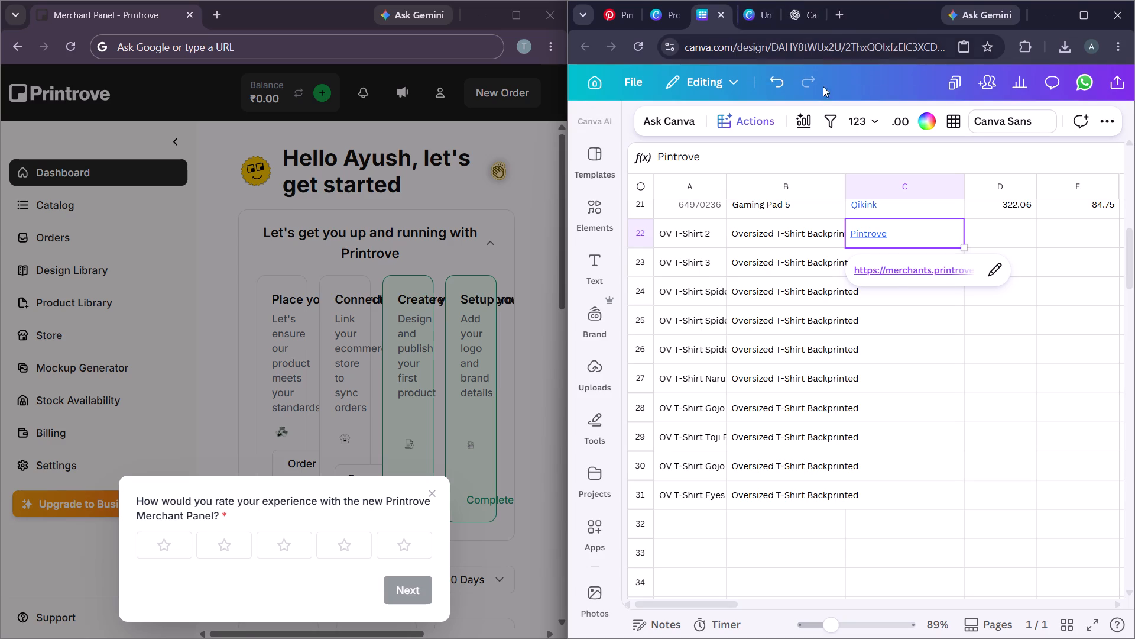
Copy the linked Pintrove entry from cell C22 into cell C23.
{"action": "left_click", "coordinate": [877, 322]}
{"action": "left_click", "coordinate": [884, 262]}
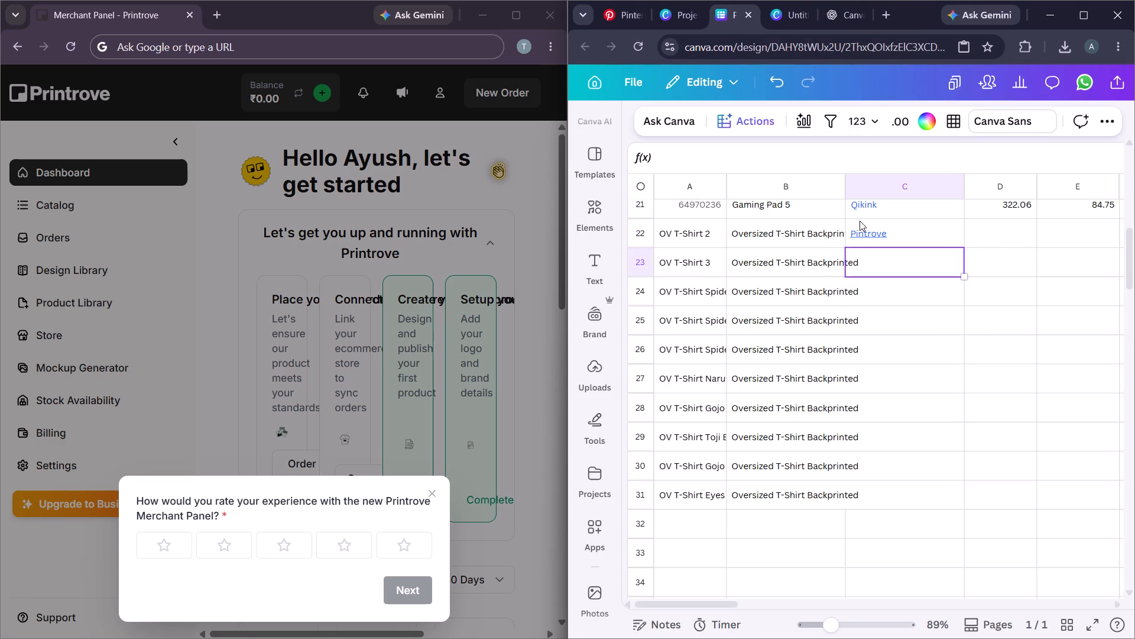
{"action": "left_click", "coordinate": [867, 235]}
{"action": "right_click", "coordinate": [867, 234]}
{"action": "left_click", "coordinate": [897, 201]}
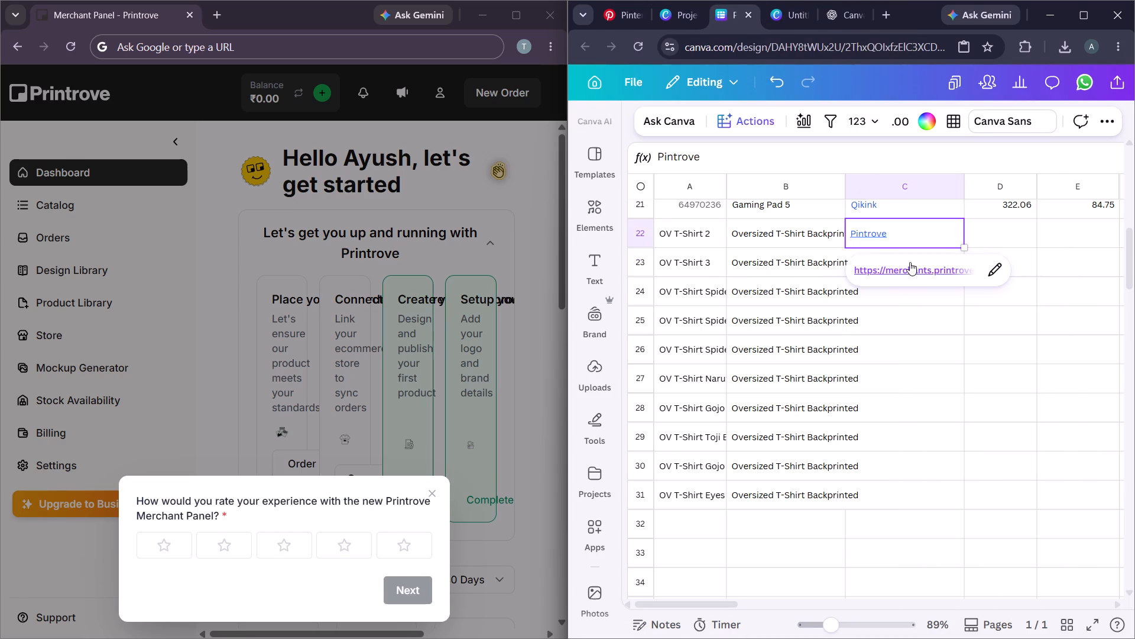
{"action": "left_click", "coordinate": [900, 296]}
{"action": "left_click", "coordinate": [895, 266]}
{"action": "right_click", "coordinate": [895, 266]}
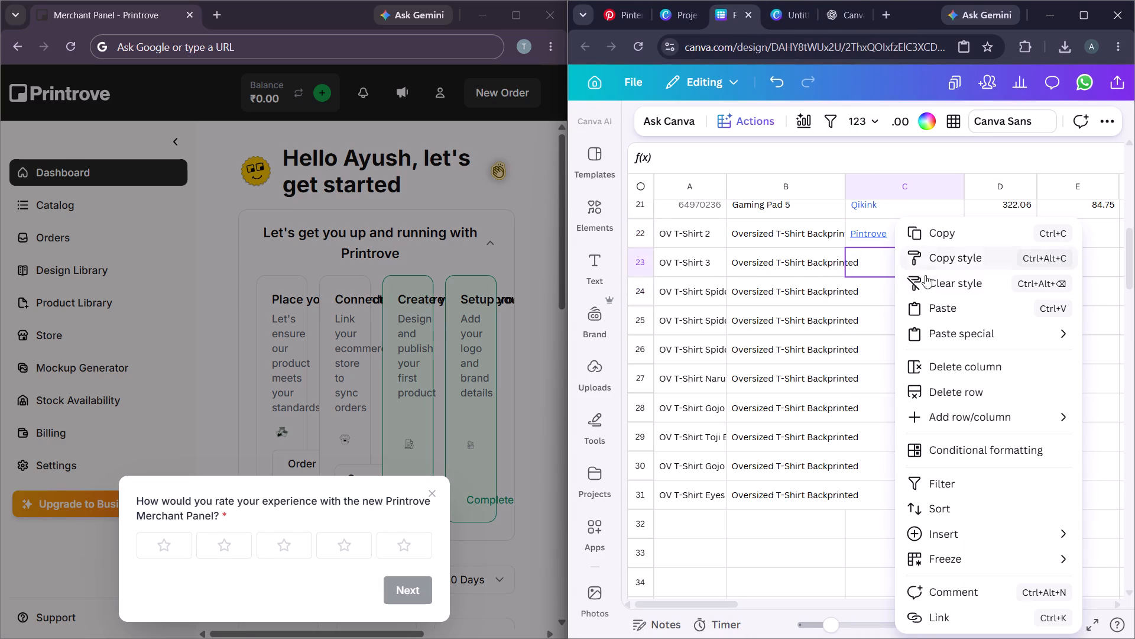
{"action": "left_click", "coordinate": [930, 312]}
Paste the copied Pintrove link into cells C24, C25 and C26.
{"action": "left_click", "coordinate": [888, 347]}
{"action": "left_click", "coordinate": [884, 290]}
{"action": "right_click", "coordinate": [884, 289]}
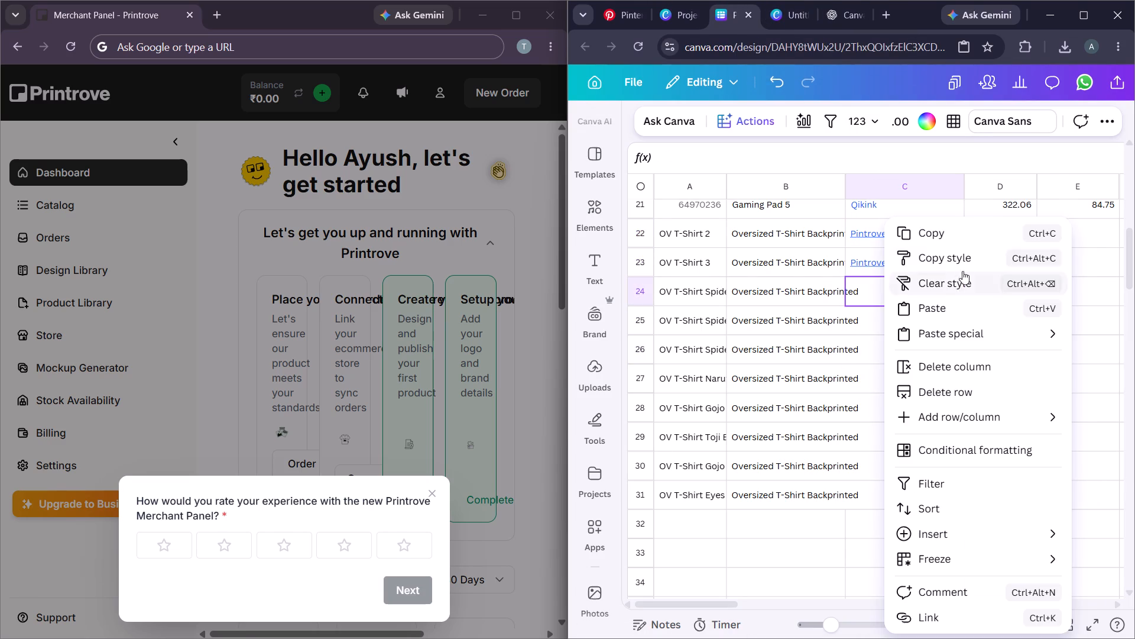
{"action": "left_click", "coordinate": [942, 299]}
{"action": "left_click", "coordinate": [919, 413]}
{"action": "left_click", "coordinate": [898, 315]}
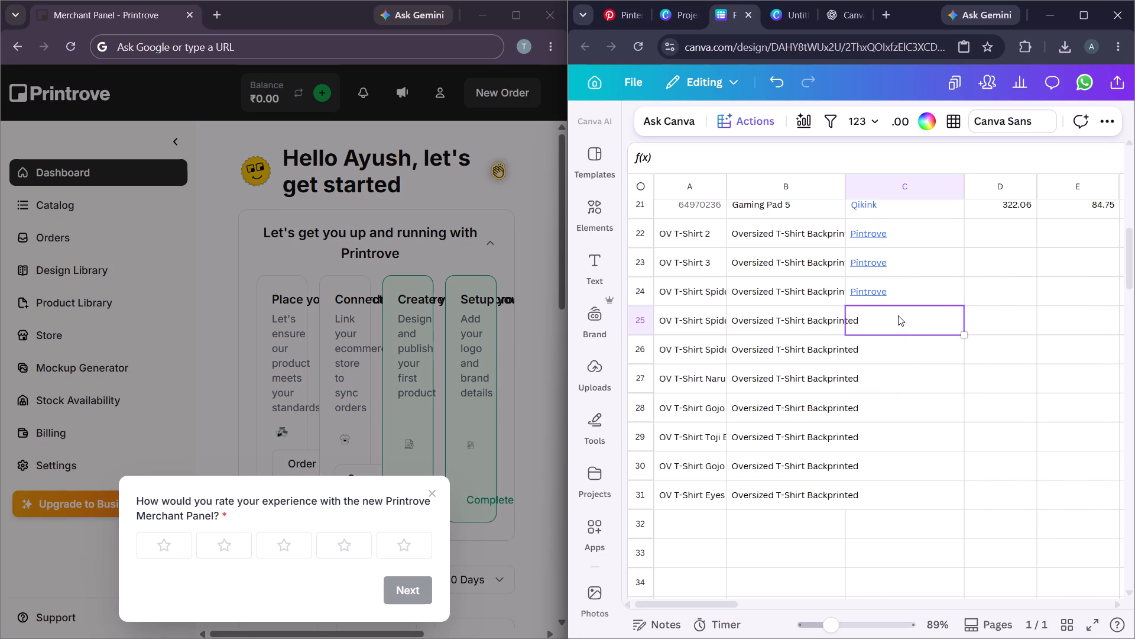
{"action": "right_click", "coordinate": [898, 315]}
{"action": "left_click", "coordinate": [937, 304]}
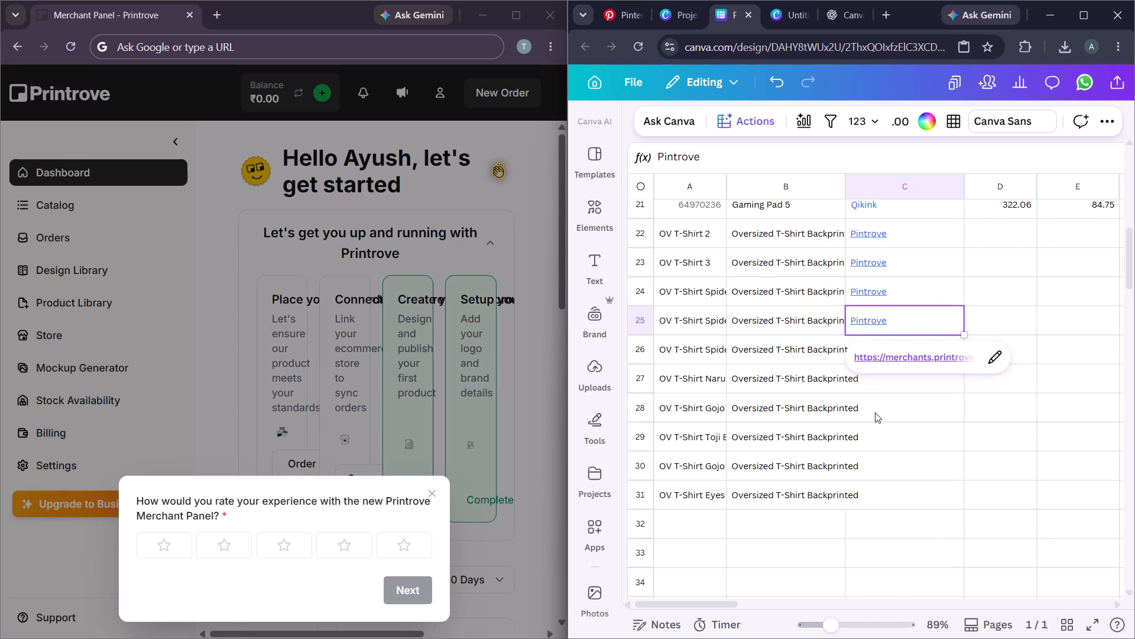
{"action": "left_click", "coordinate": [875, 412]}
{"action": "left_click", "coordinate": [874, 356]}
{"action": "right_click", "coordinate": [874, 356]}
{"action": "left_click", "coordinate": [929, 306]}
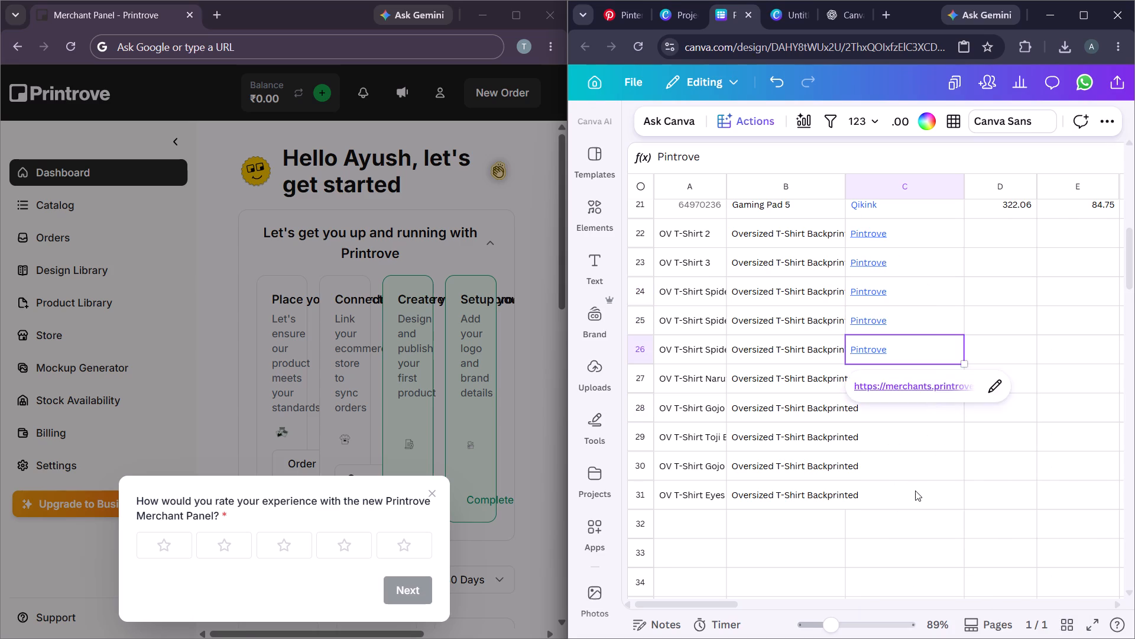
Paste the copied Pintrove link into cells C27, C28 and C29.
{"action": "left_click", "coordinate": [915, 490]}
{"action": "left_click", "coordinate": [887, 382]}
{"action": "right_click", "coordinate": [887, 381]}
{"action": "left_click", "coordinate": [932, 303]}
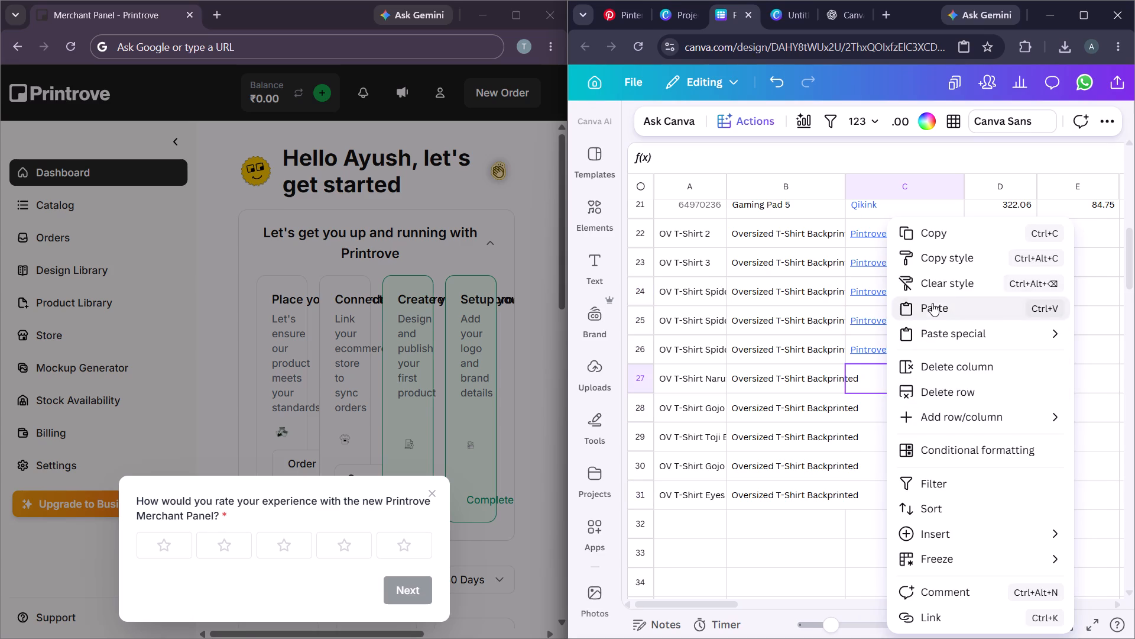
{"action": "left_click", "coordinate": [887, 467]}
{"action": "left_click", "coordinate": [879, 404]}
{"action": "right_click", "coordinate": [879, 404]}
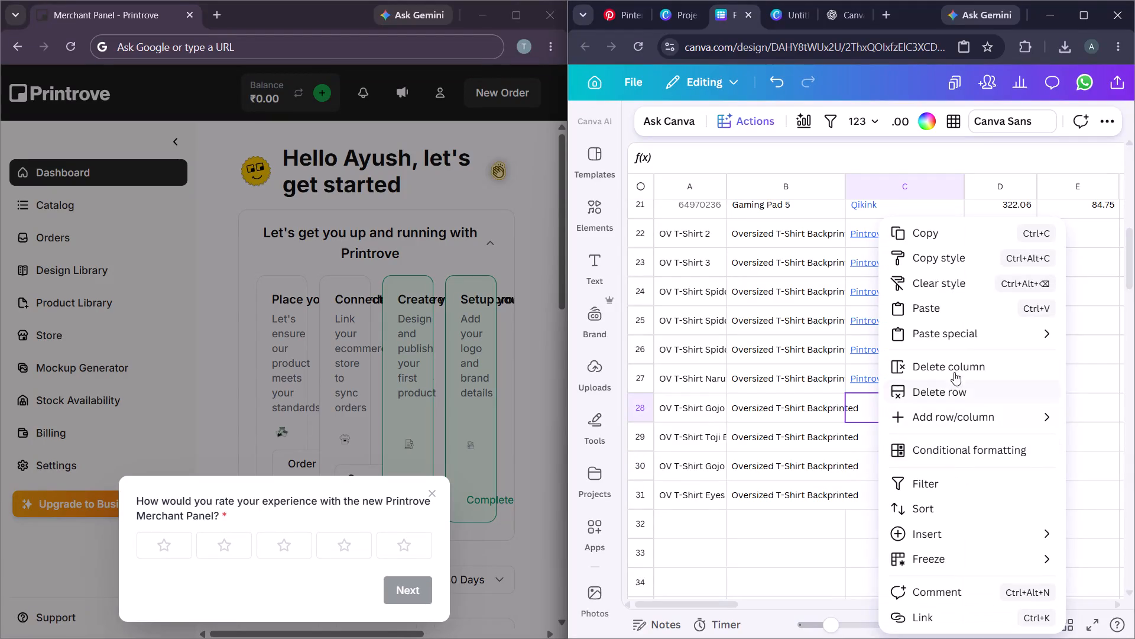
{"action": "left_click", "coordinate": [951, 314]}
{"action": "left_click", "coordinate": [870, 499]}
{"action": "left_click", "coordinate": [897, 434]}
{"action": "right_click", "coordinate": [896, 434]}
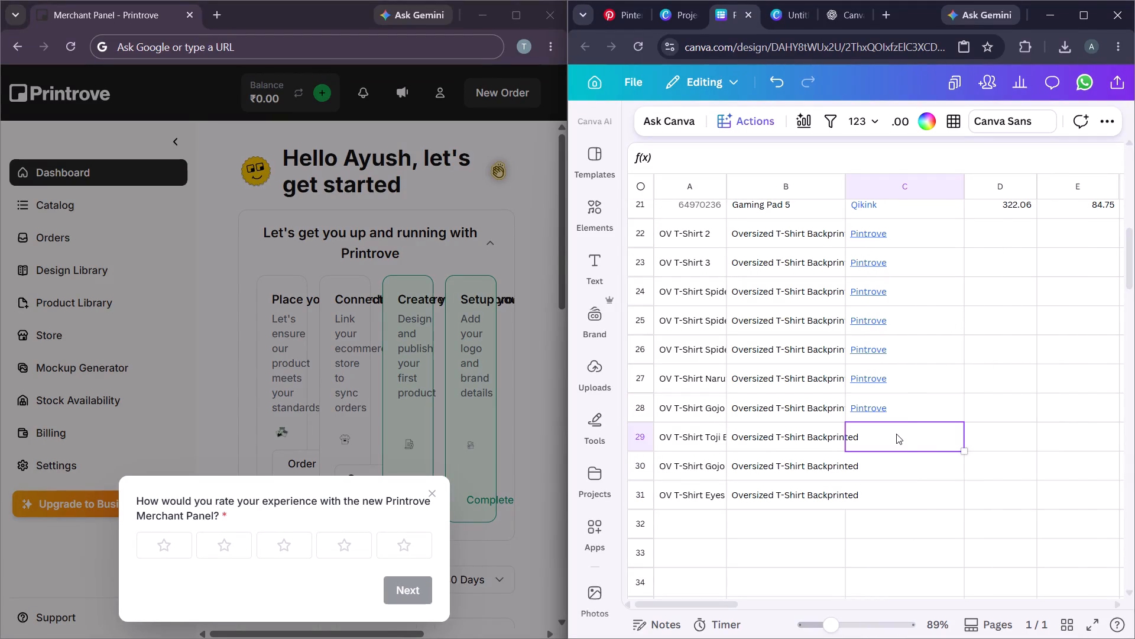
{"action": "left_click", "coordinate": [934, 306]}
Paste the copied Pintrove link into cells C30 and C31, and look over the supplier column.
{"action": "left_click", "coordinate": [919, 551]}
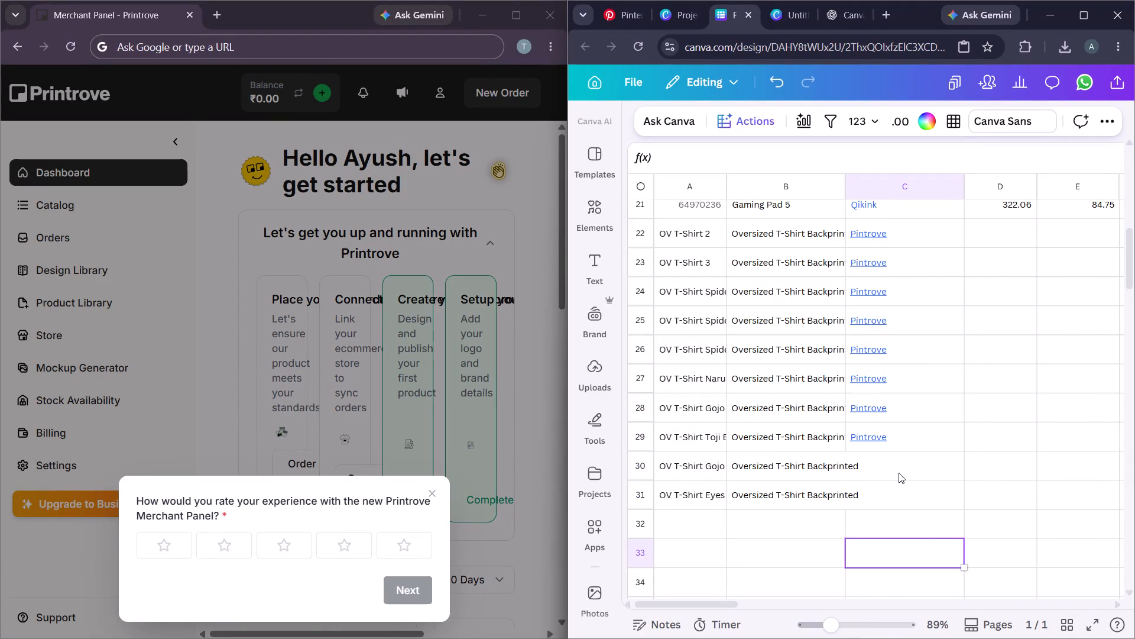
{"action": "left_click", "coordinate": [899, 473]}
{"action": "right_click", "coordinate": [899, 472]}
{"action": "left_click", "coordinate": [944, 308]}
{"action": "left_click", "coordinate": [892, 585]}
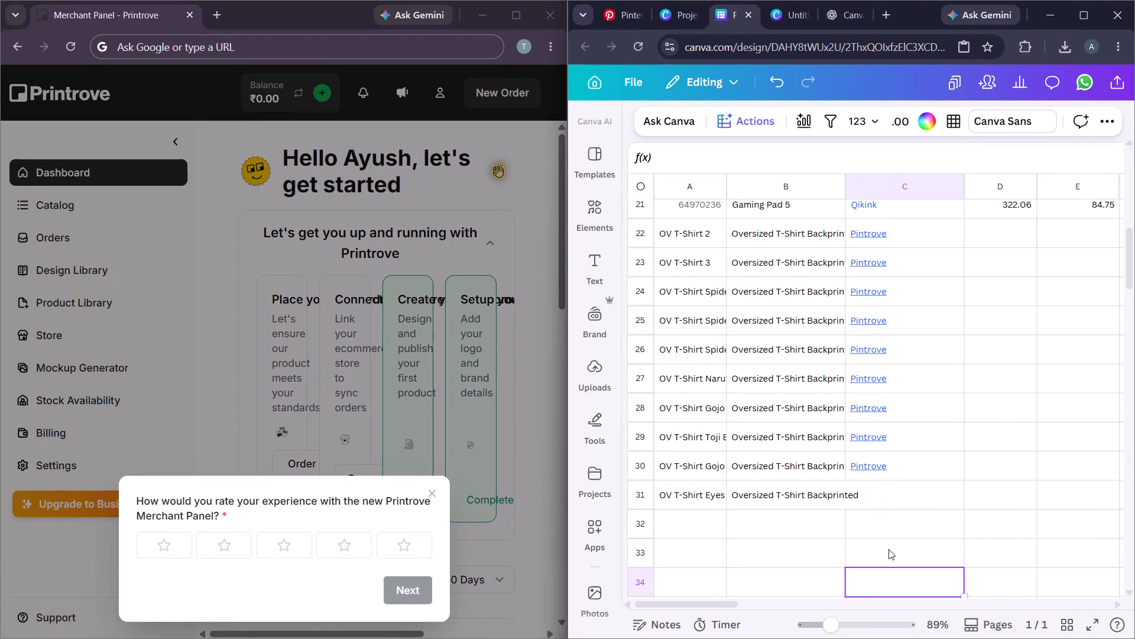
{"action": "left_click", "coordinate": [879, 499]}
{"action": "right_click", "coordinate": [879, 499]}
{"action": "left_click", "coordinate": [928, 299]}
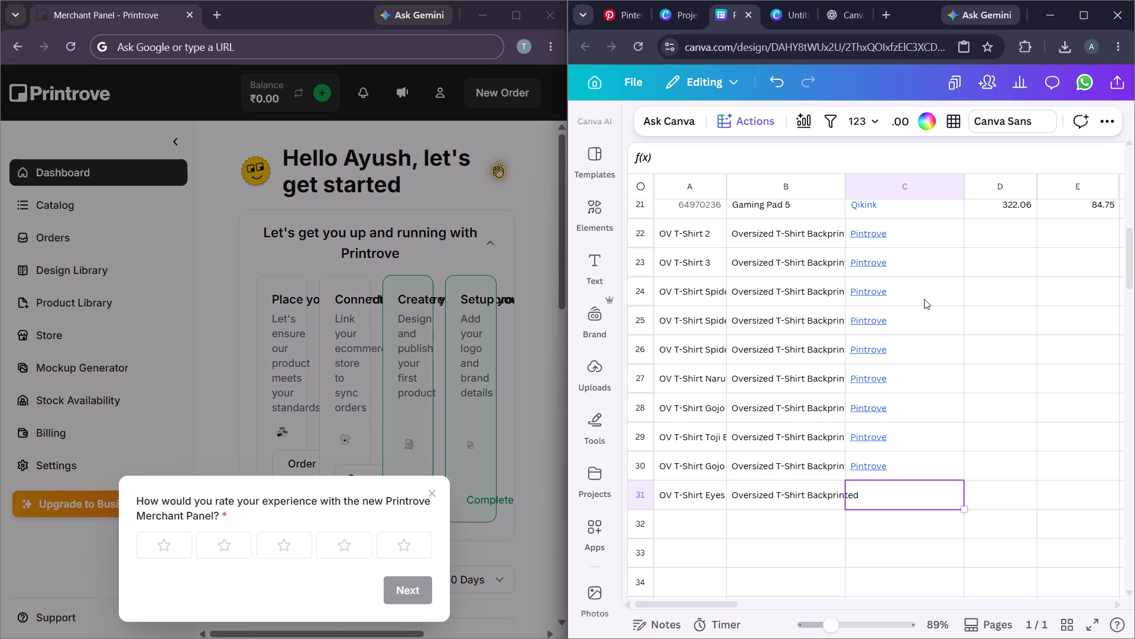
{"action": "scroll", "coordinate": [924, 299], "scroll_direction": "up", "scroll_amount": 3}
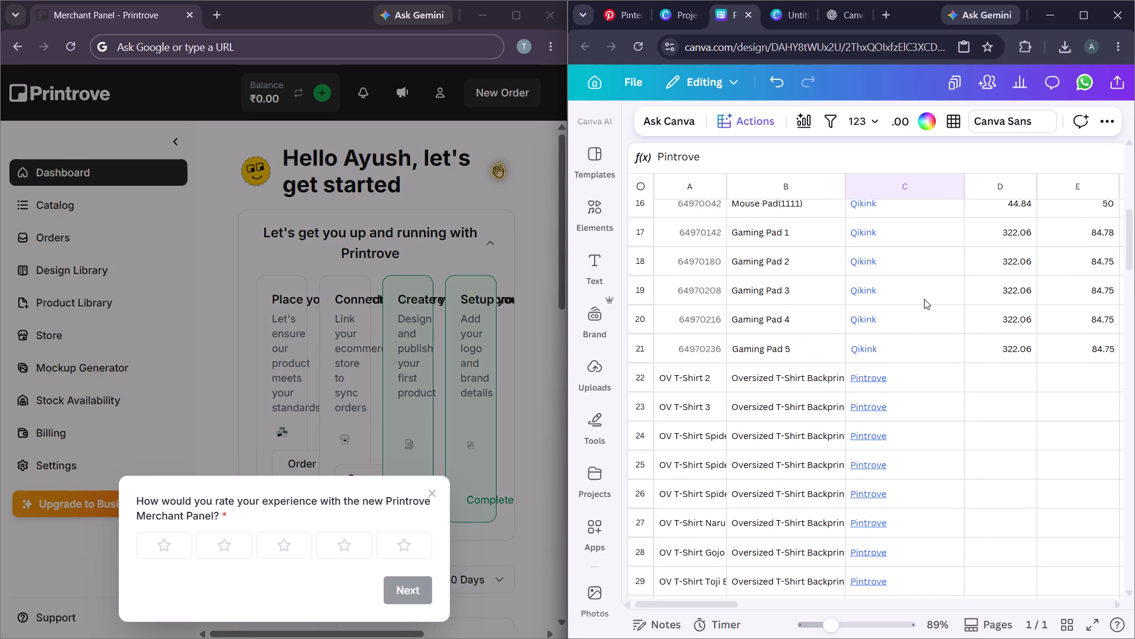
{"action": "scroll", "coordinate": [924, 299], "scroll_direction": "down", "scroll_amount": 1}
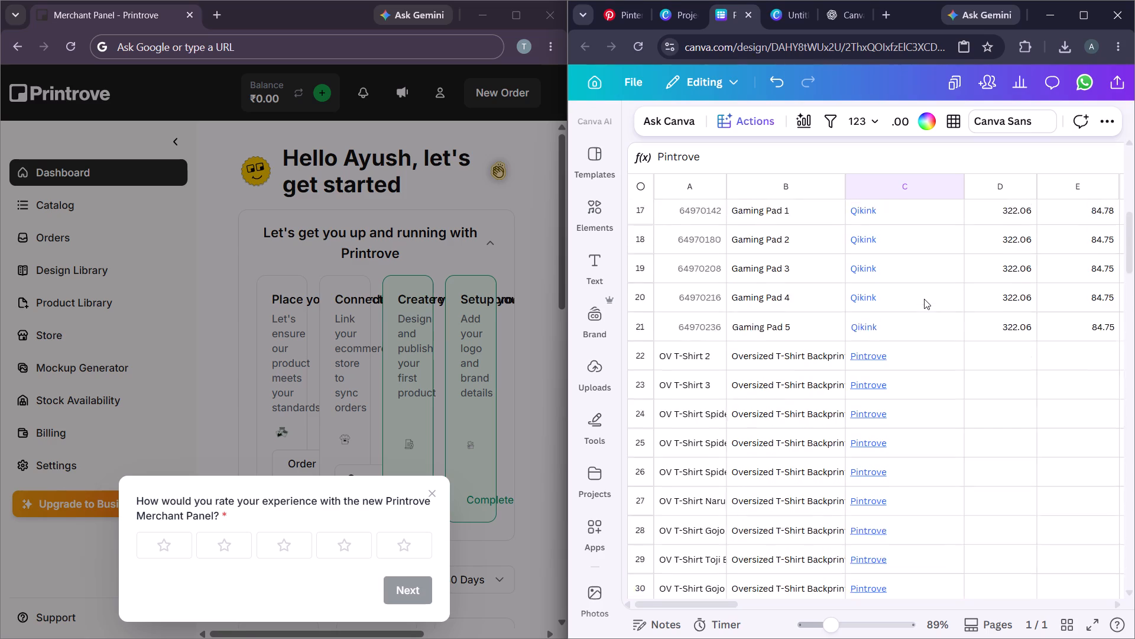
{"action": "scroll", "coordinate": [924, 299], "scroll_direction": "down", "scroll_amount": 2}
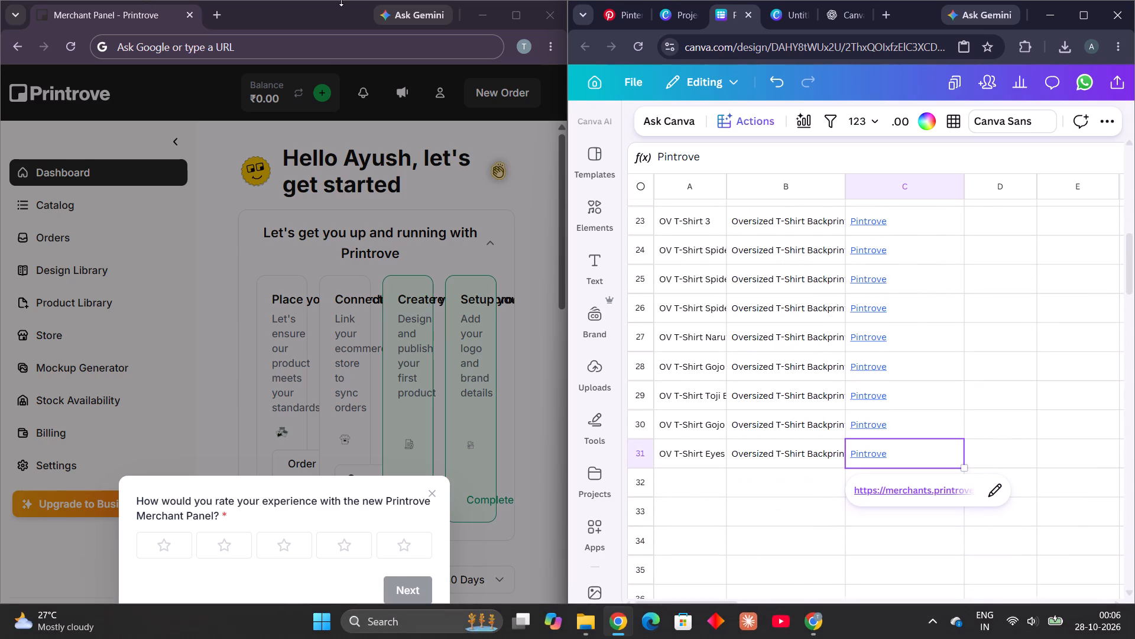
In the Printrove window, dismiss the feedback survey, reload the merchant panel and open the Product Library.
{"action": "left_click", "coordinate": [436, 493]}
{"action": "scroll", "coordinate": [343, 418], "scroll_direction": "up", "scroll_amount": 3}
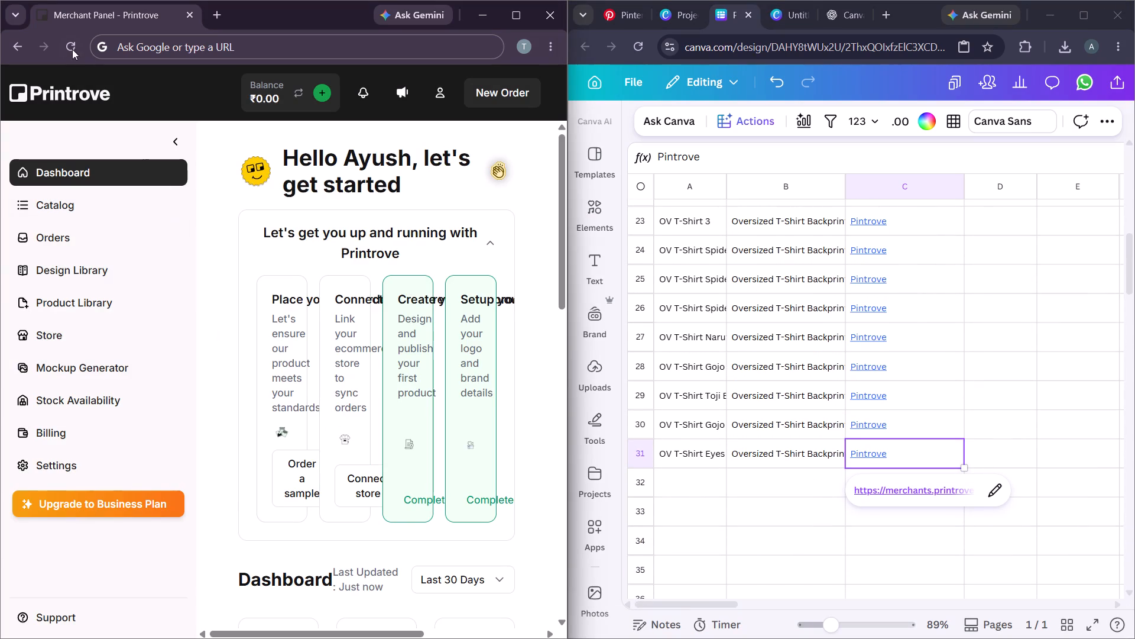
{"action": "left_click", "coordinate": [72, 47]}
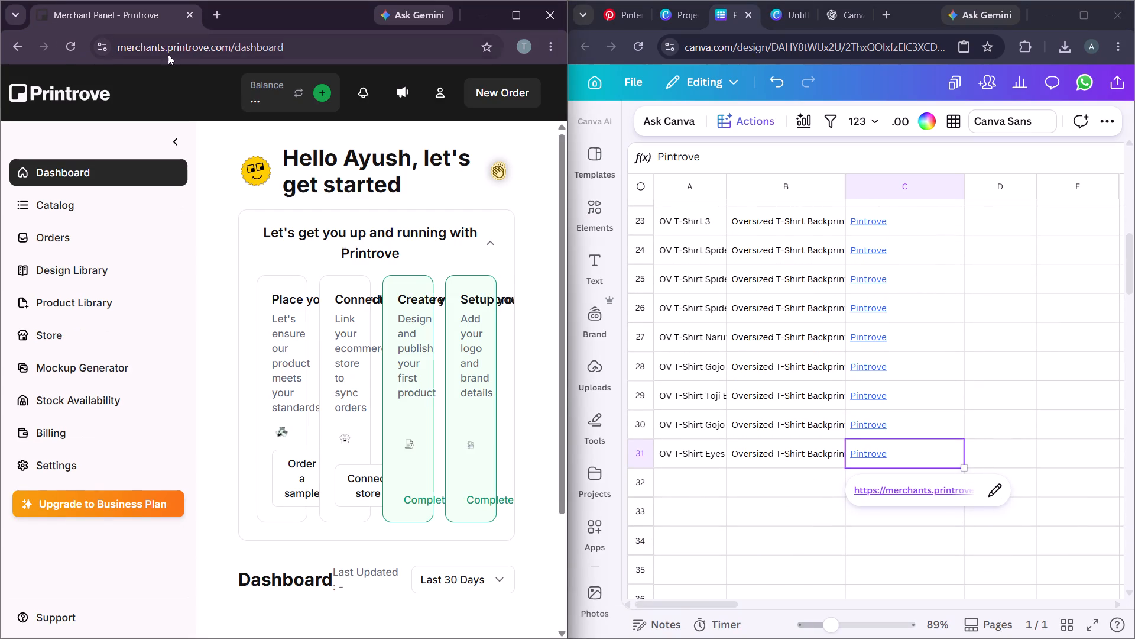
{"action": "left_click", "coordinate": [59, 189]}
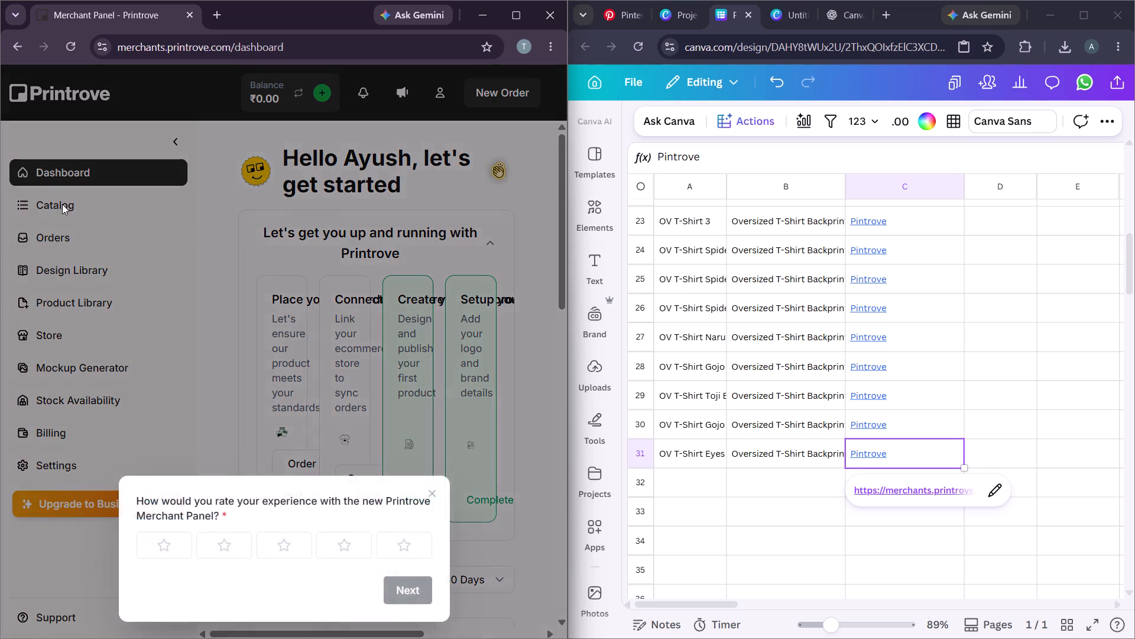
{"action": "left_click", "coordinate": [62, 204]}
{"action": "left_click", "coordinate": [77, 271]}
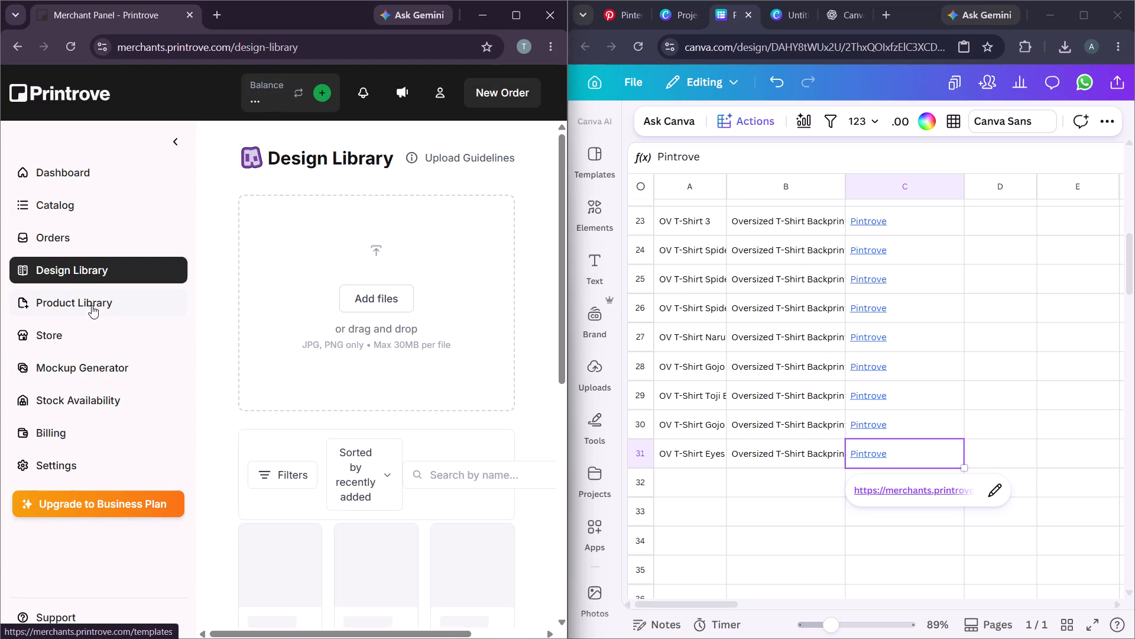
{"action": "left_click", "coordinate": [92, 305]}
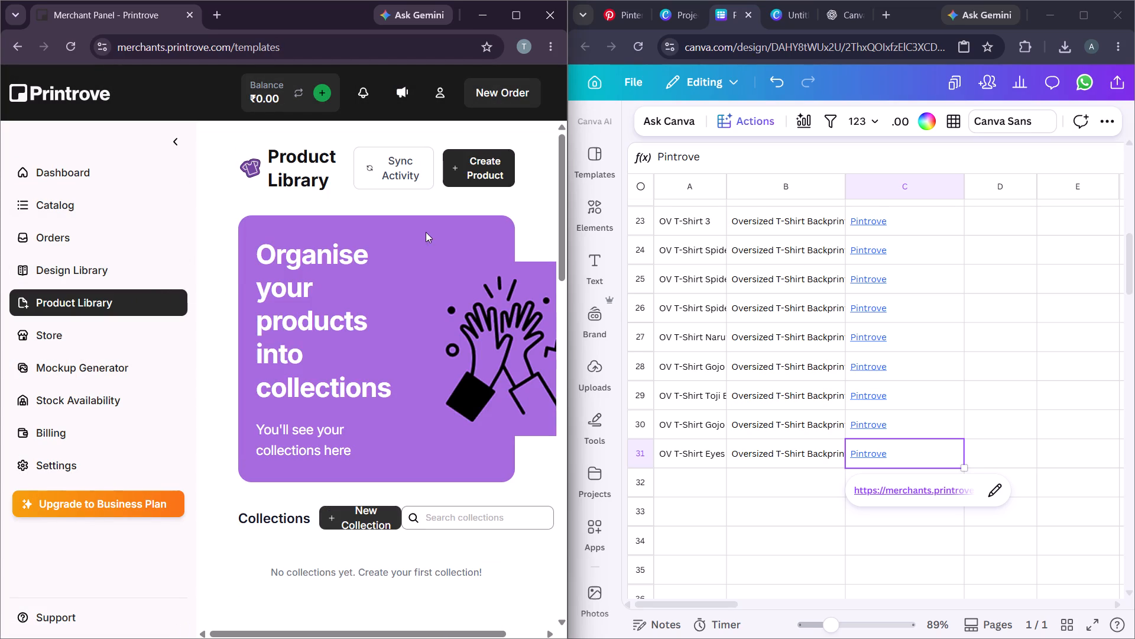
View the first grey oversized T-shirt listed under All Products, and return to the Product Library.
{"action": "scroll", "coordinate": [991, 328], "scroll_direction": "up", "scroll_amount": 3}
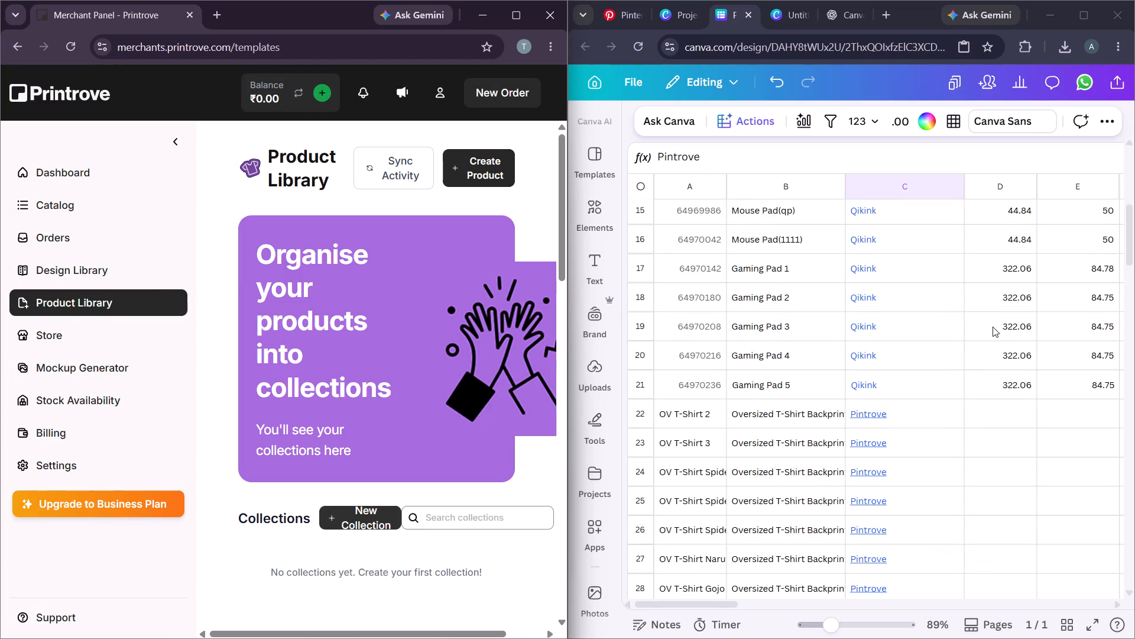
{"action": "scroll", "coordinate": [993, 352], "scroll_direction": "down", "scroll_amount": 2}
{"action": "scroll", "coordinate": [427, 284], "scroll_direction": "down", "scroll_amount": 6}
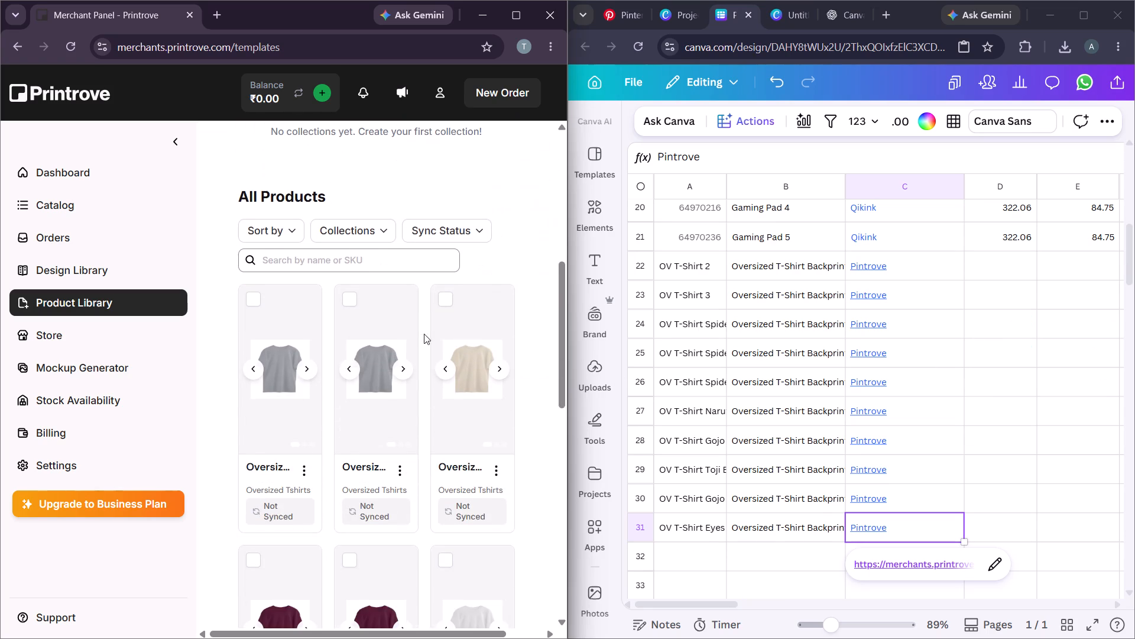
{"action": "left_click", "coordinate": [296, 420]}
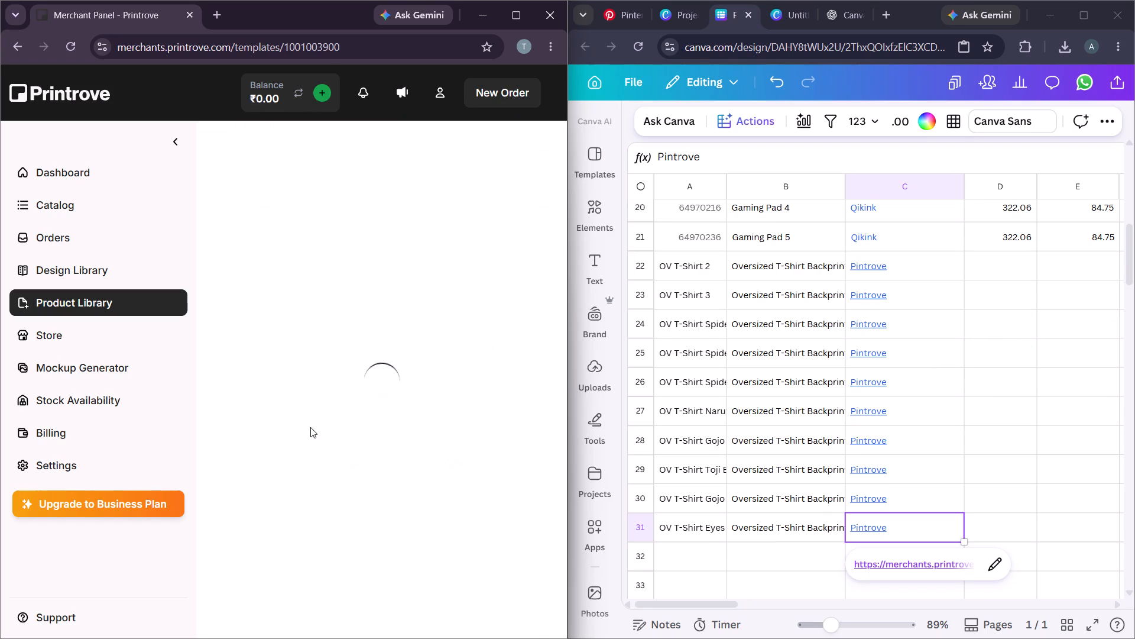
{"action": "left_click", "coordinate": [173, 138]}
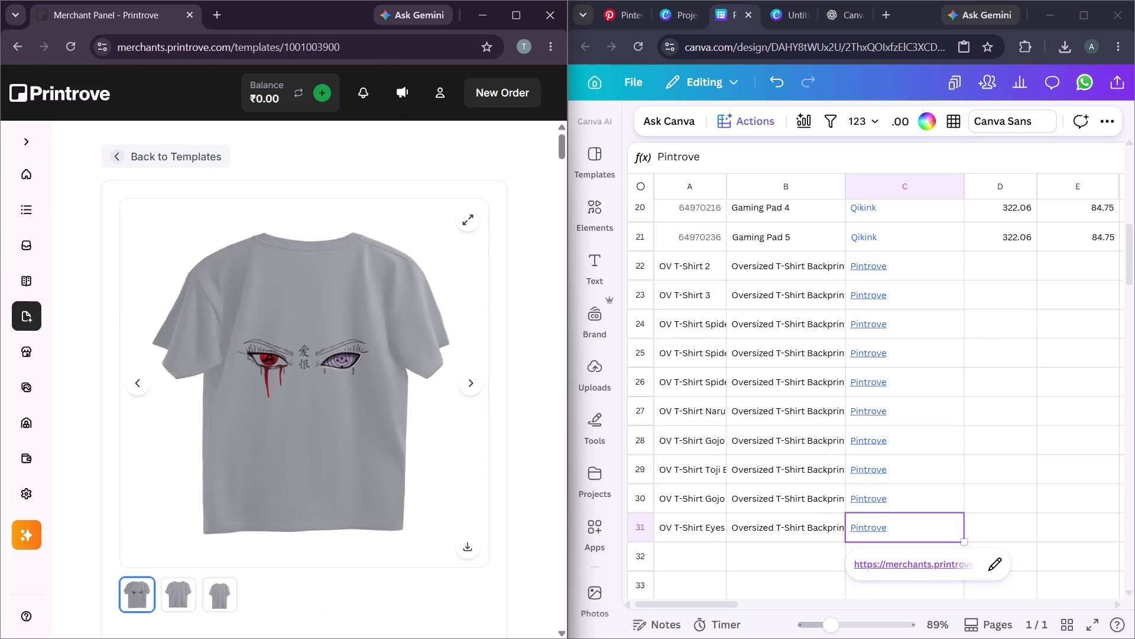
{"action": "left_click", "coordinate": [114, 154]}
Open the navy blue oversized T-shirt at the end of All Products and examine its variants and costs.
{"action": "scroll", "coordinate": [331, 294], "scroll_direction": "down", "scroll_amount": 4}
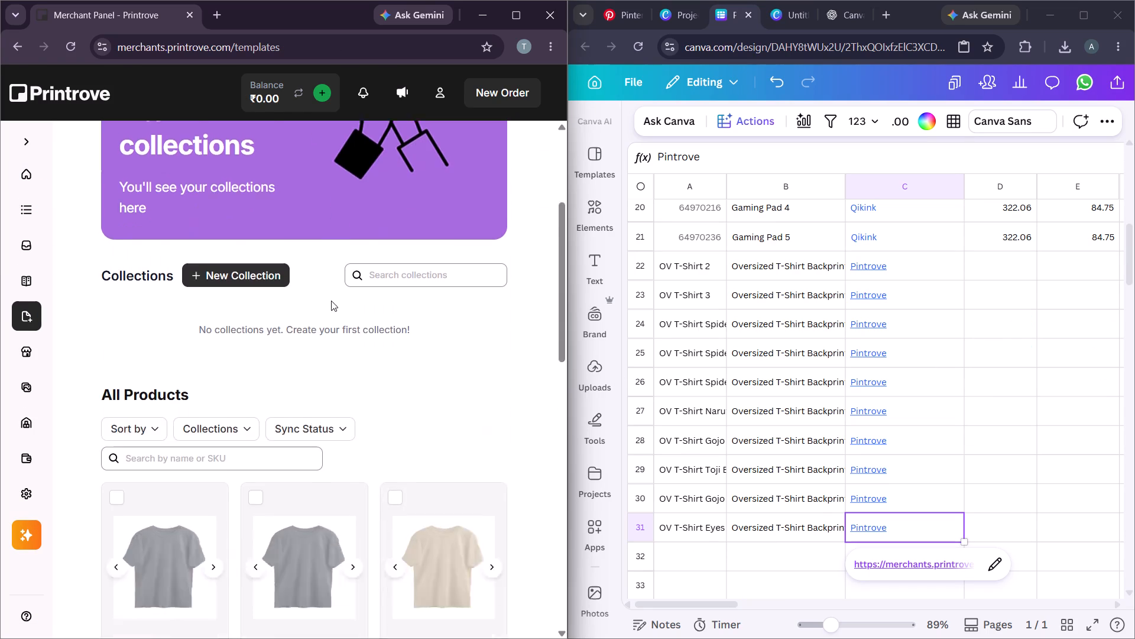
{"action": "scroll", "coordinate": [331, 301], "scroll_direction": "down", "scroll_amount": 12}
{"action": "left_click", "coordinate": [176, 463]}
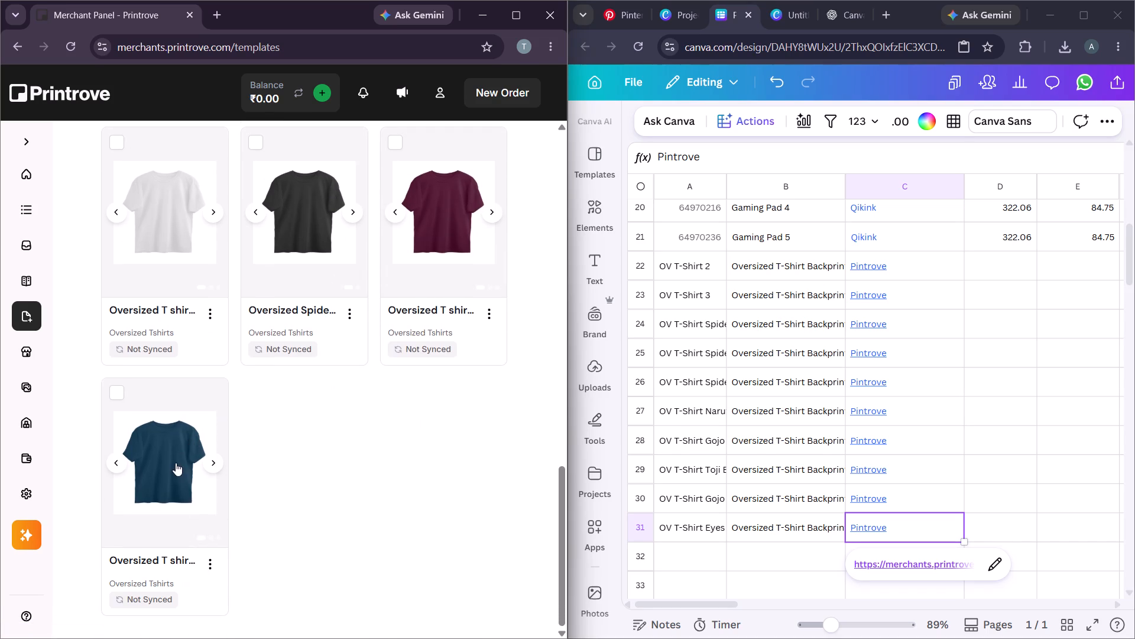
{"action": "scroll", "coordinate": [331, 323], "scroll_direction": "down", "scroll_amount": 3}
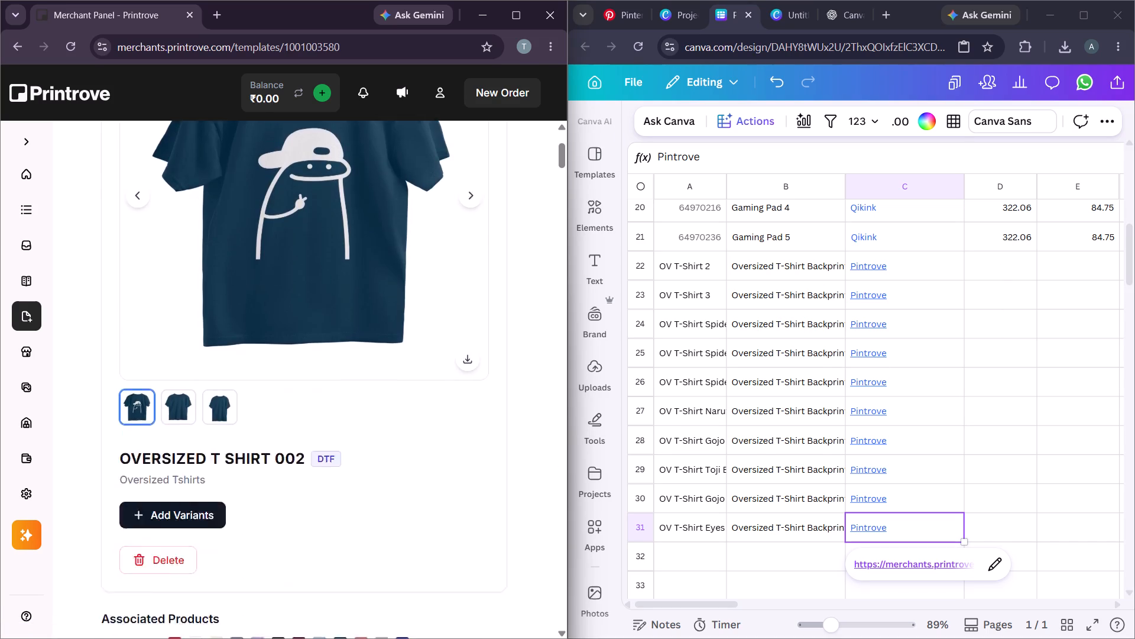
{"action": "scroll", "coordinate": [331, 326], "scroll_direction": "down", "scroll_amount": 8}
{"action": "scroll", "coordinate": [333, 330], "scroll_direction": "up", "scroll_amount": 1}
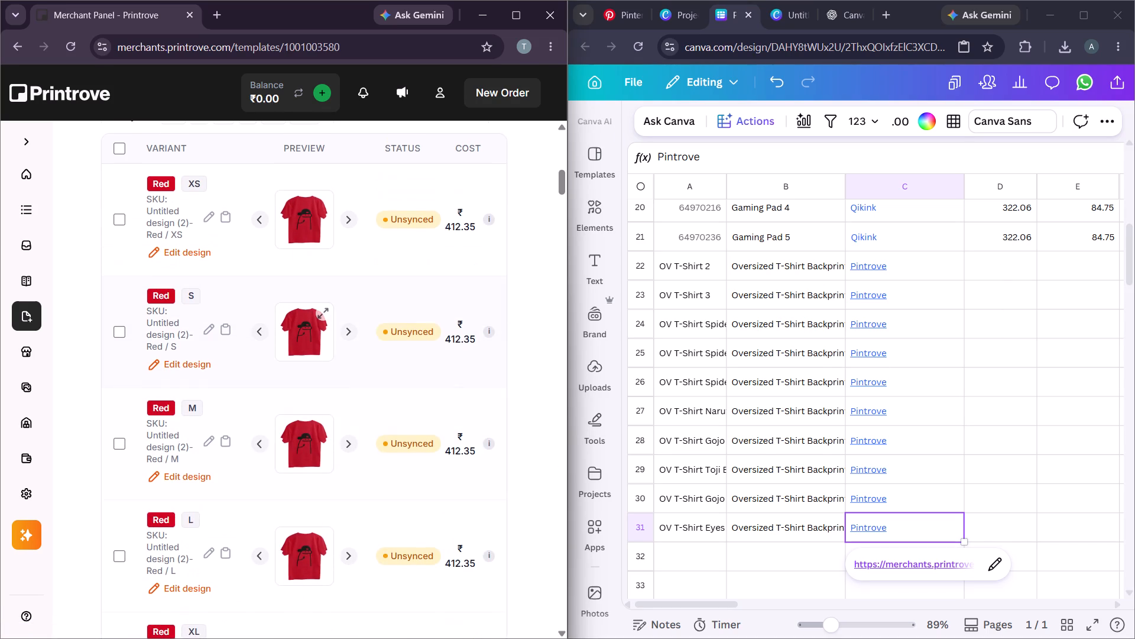
{"action": "scroll", "coordinate": [333, 329], "scroll_direction": "up", "scroll_amount": 1}
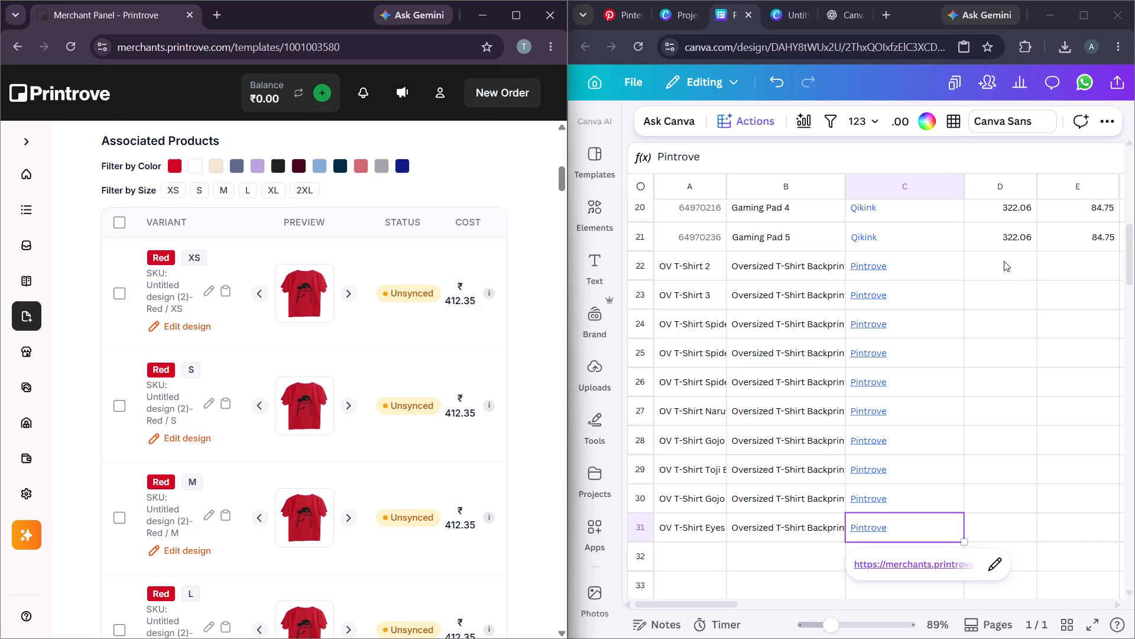
In the profit tracker, review the cost entries in the rows above the empty cell D22 of OV T-Shirt 2.
{"action": "left_click", "coordinate": [1003, 258]}
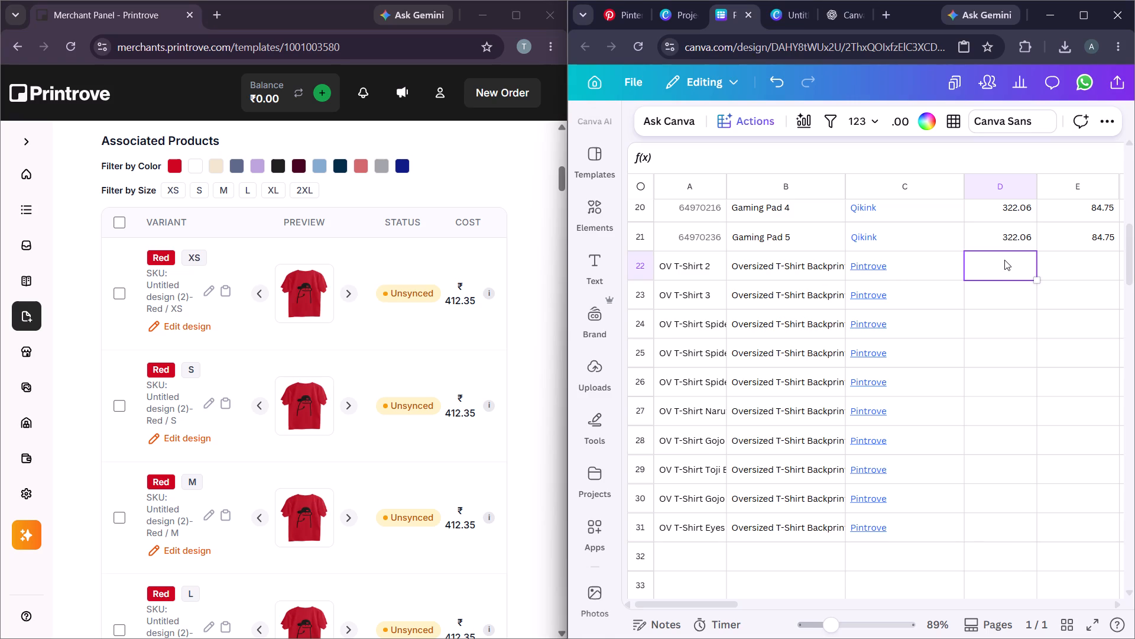
{"action": "scroll", "coordinate": [1026, 315], "scroll_direction": "down", "scroll_amount": 1}
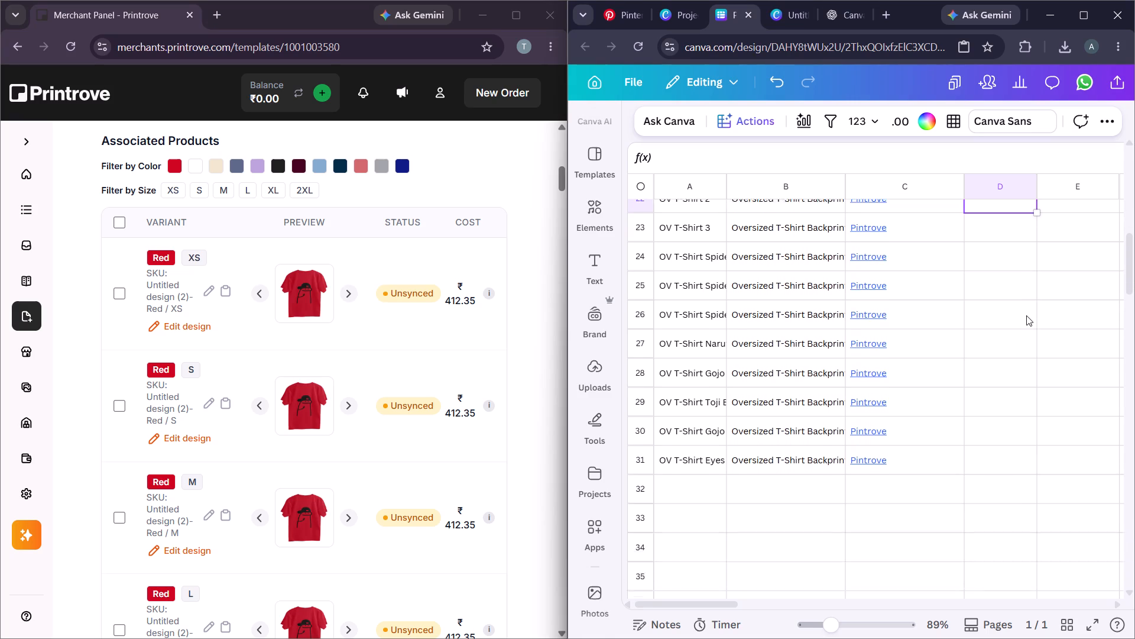
{"action": "scroll", "coordinate": [1026, 317], "scroll_direction": "up", "scroll_amount": 18}
{"action": "scroll", "coordinate": [1026, 314], "scroll_direction": "down", "scroll_amount": 4}
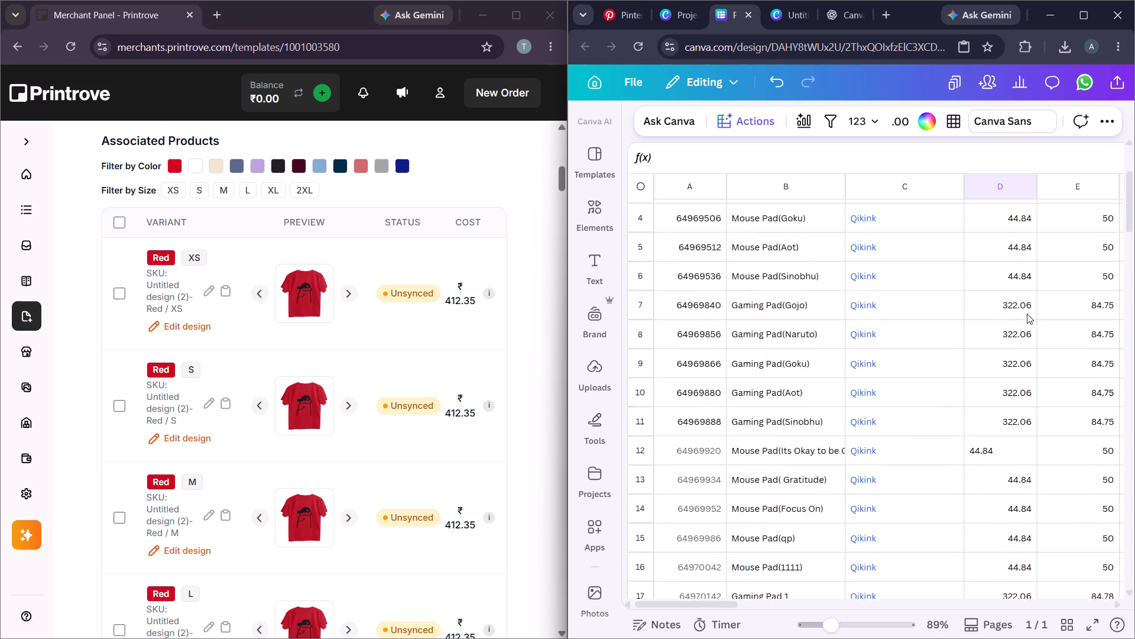
{"action": "scroll", "coordinate": [1027, 314], "scroll_direction": "down", "scroll_amount": 4}
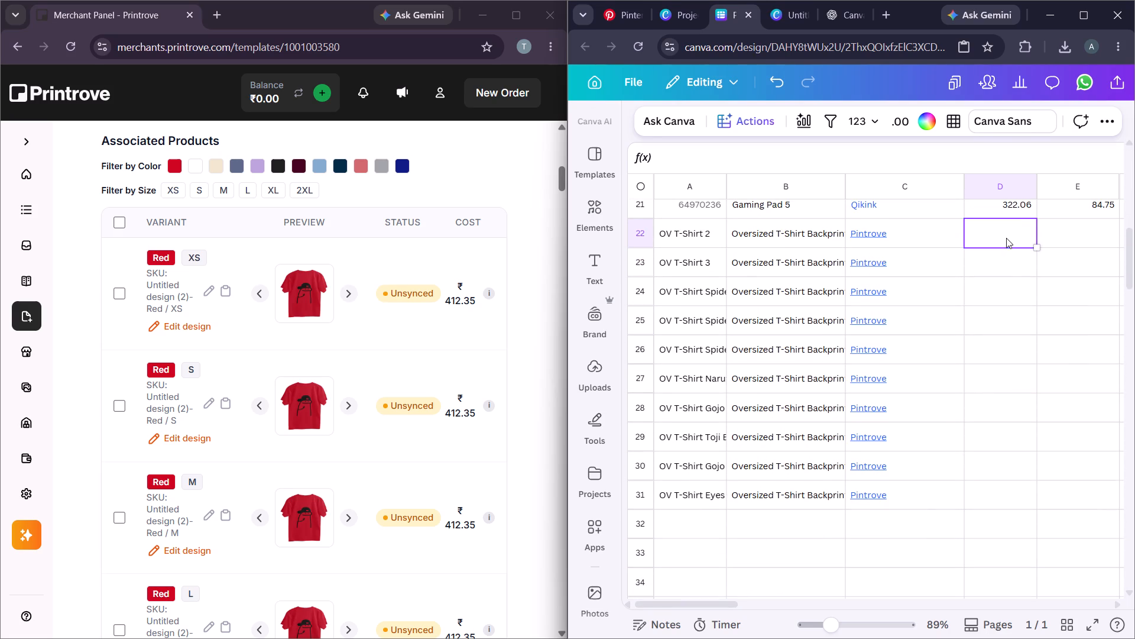
{"action": "left_click", "coordinate": [1006, 238]}
Filter the Oversized T Shirt 002 variants by colour, from Royal Blue back through navy to light blue, and compare their costs.
{"action": "scroll", "coordinate": [358, 453], "scroll_direction": "up", "scroll_amount": 7}
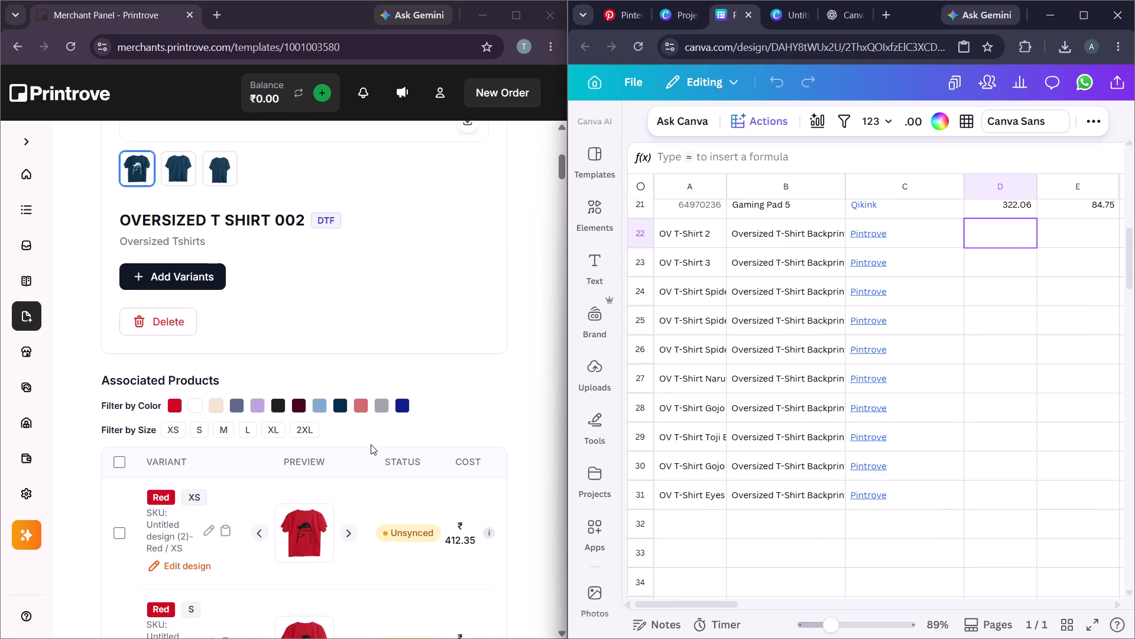
{"action": "scroll", "coordinate": [372, 444], "scroll_direction": "down", "scroll_amount": 5}
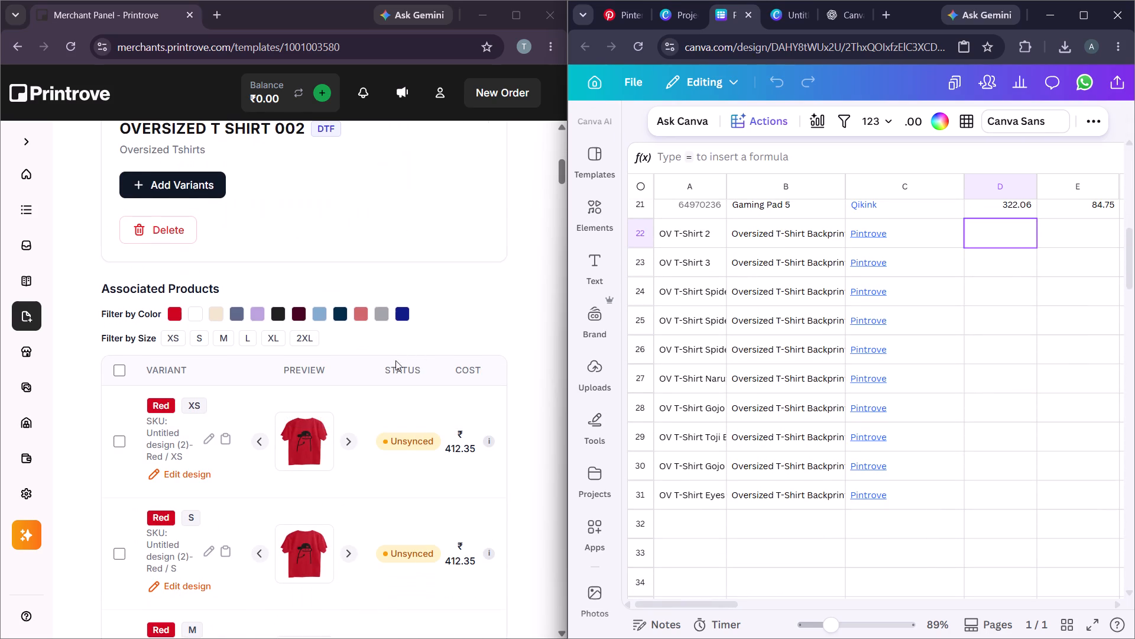
{"action": "left_click", "coordinate": [406, 317]}
{"action": "left_click", "coordinate": [399, 316]}
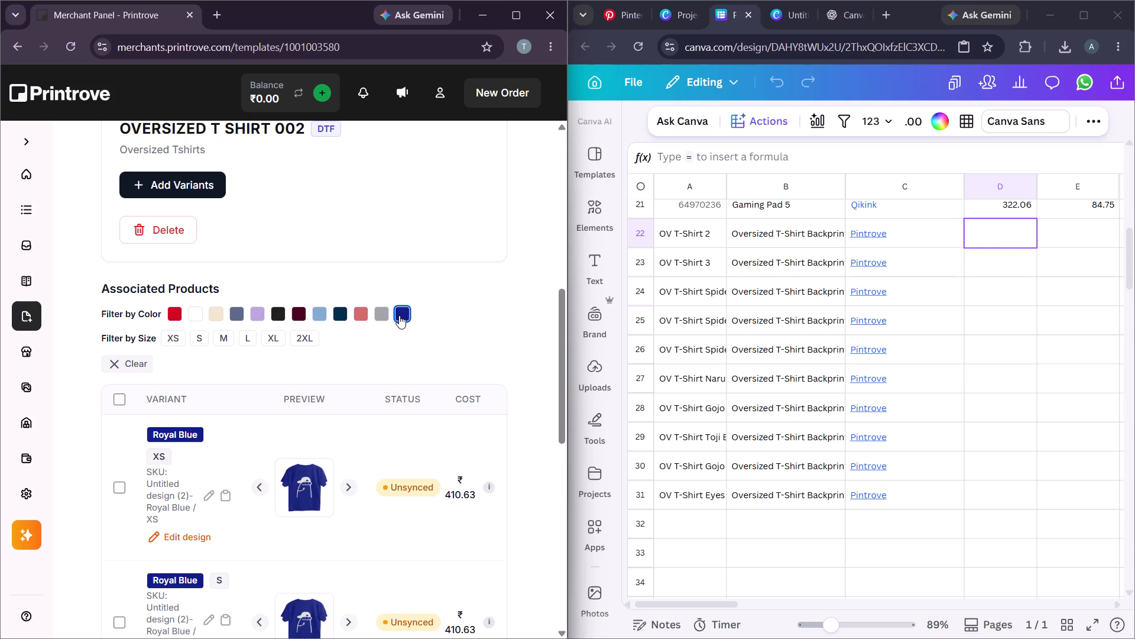
{"action": "left_click", "coordinate": [382, 314]}
{"action": "left_click", "coordinate": [382, 313]}
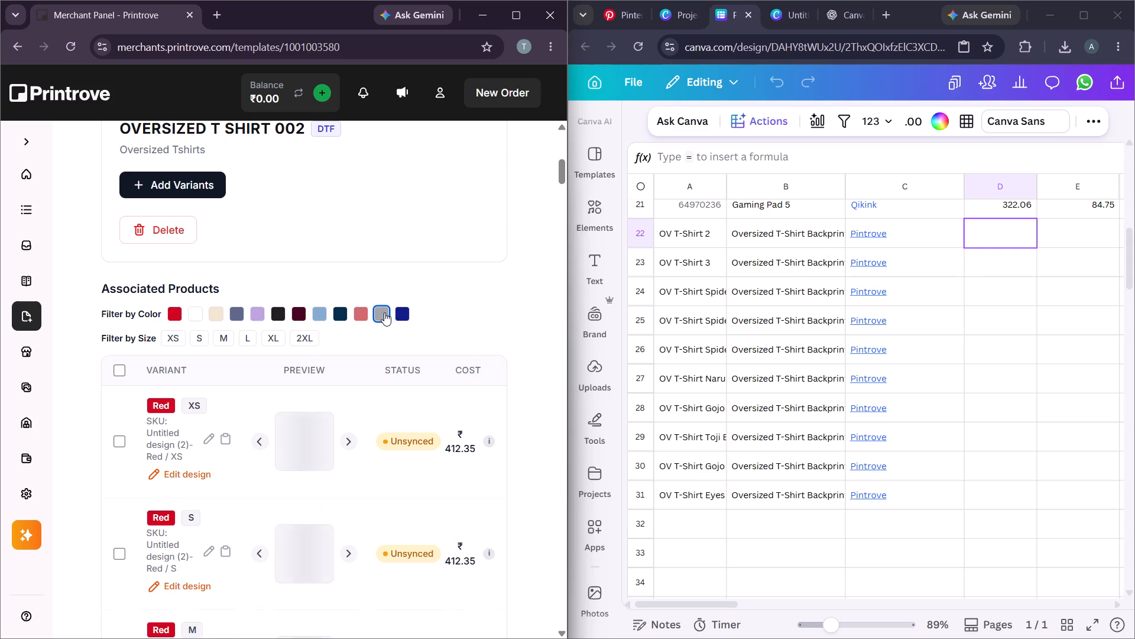
{"action": "left_click", "coordinate": [356, 314]}
{"action": "left_click", "coordinate": [356, 313]}
{"action": "left_click", "coordinate": [341, 313]}
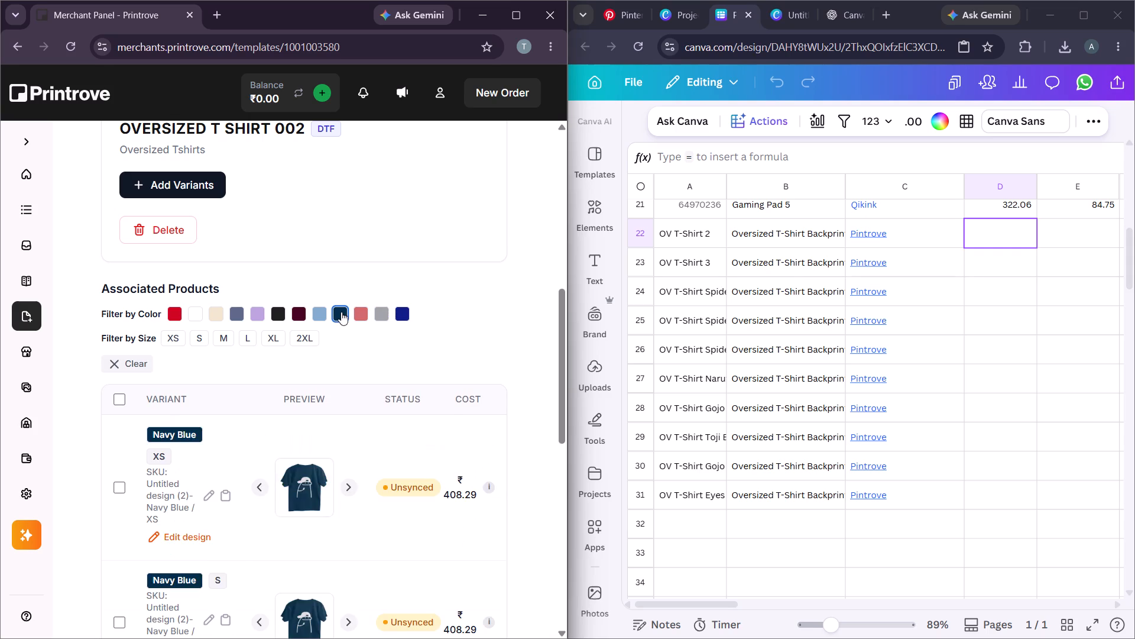
{"action": "left_click", "coordinate": [341, 312]}
{"action": "left_click", "coordinate": [322, 315]}
{"action": "left_click", "coordinate": [322, 315]}
Continue filtering the variants by colour, from maroon and Black through Iris Lavender, Steel Grey and White to Red, comparing their costs.
{"action": "left_click", "coordinate": [302, 316]}
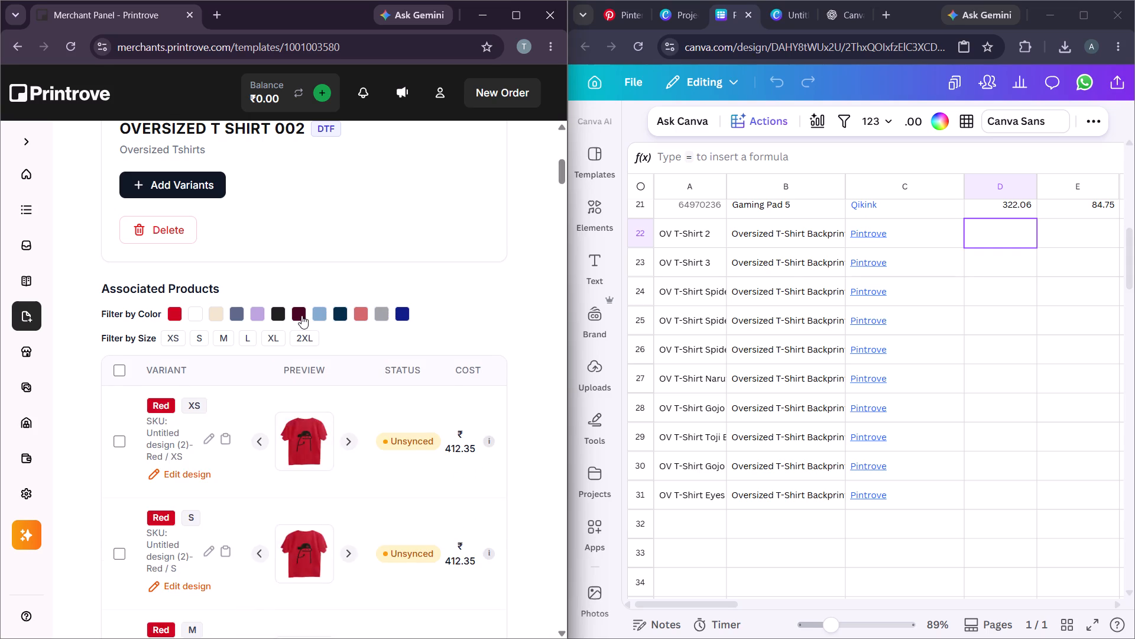
{"action": "left_click", "coordinate": [274, 317]}
{"action": "left_click", "coordinate": [297, 315]}
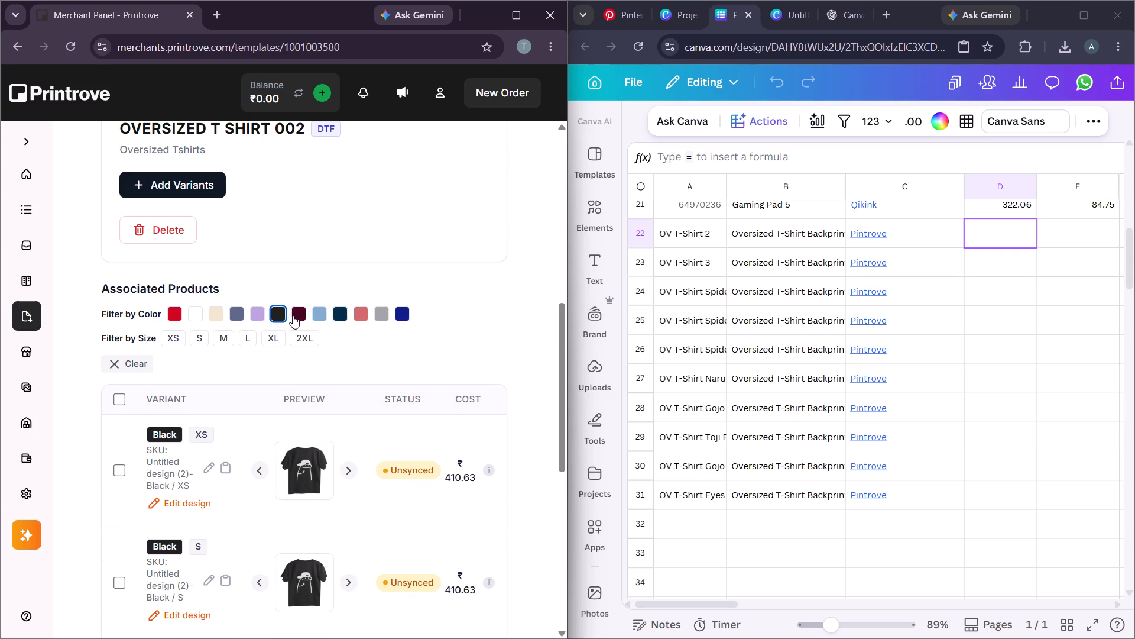
{"action": "left_click", "coordinate": [287, 315]}
{"action": "left_click", "coordinate": [281, 315]}
{"action": "left_click", "coordinate": [266, 318]}
{"action": "left_click", "coordinate": [261, 317]}
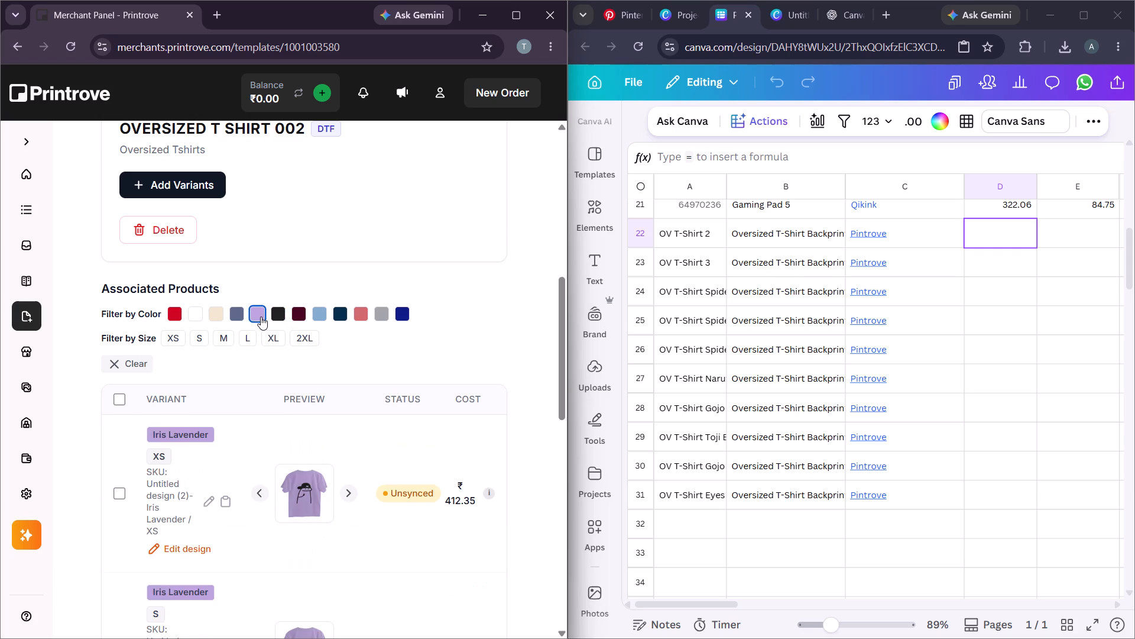
{"action": "left_click", "coordinate": [261, 317]}
{"action": "left_click", "coordinate": [245, 317]}
{"action": "left_click", "coordinate": [243, 318]}
{"action": "left_click", "coordinate": [241, 318]}
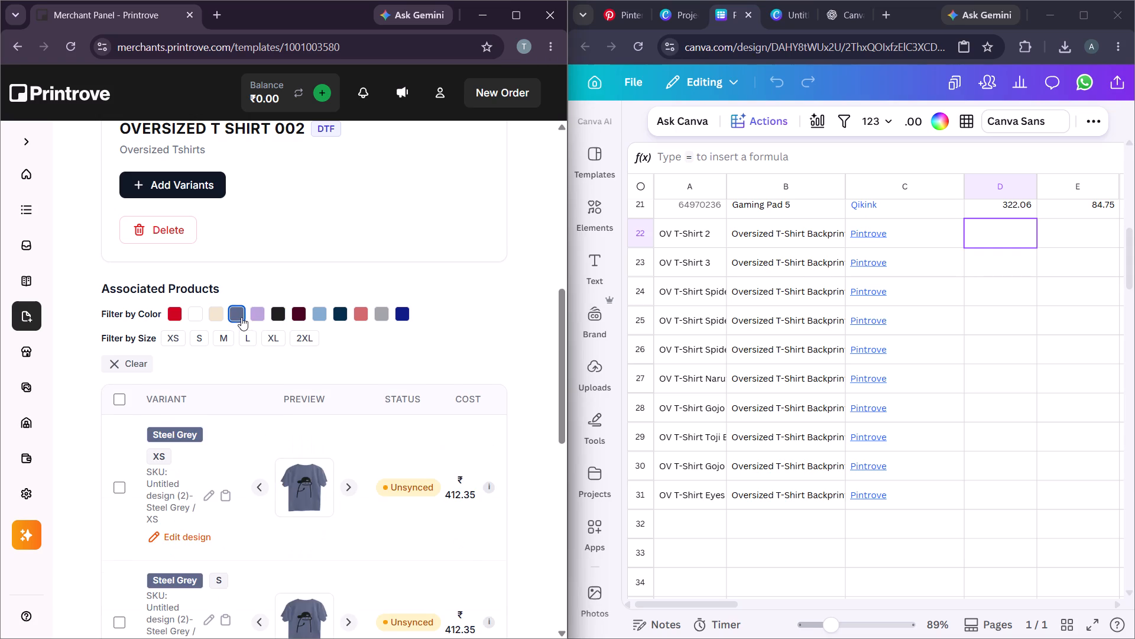
{"action": "left_click", "coordinate": [218, 317]}
{"action": "left_click", "coordinate": [218, 315]}
{"action": "left_click", "coordinate": [193, 317]}
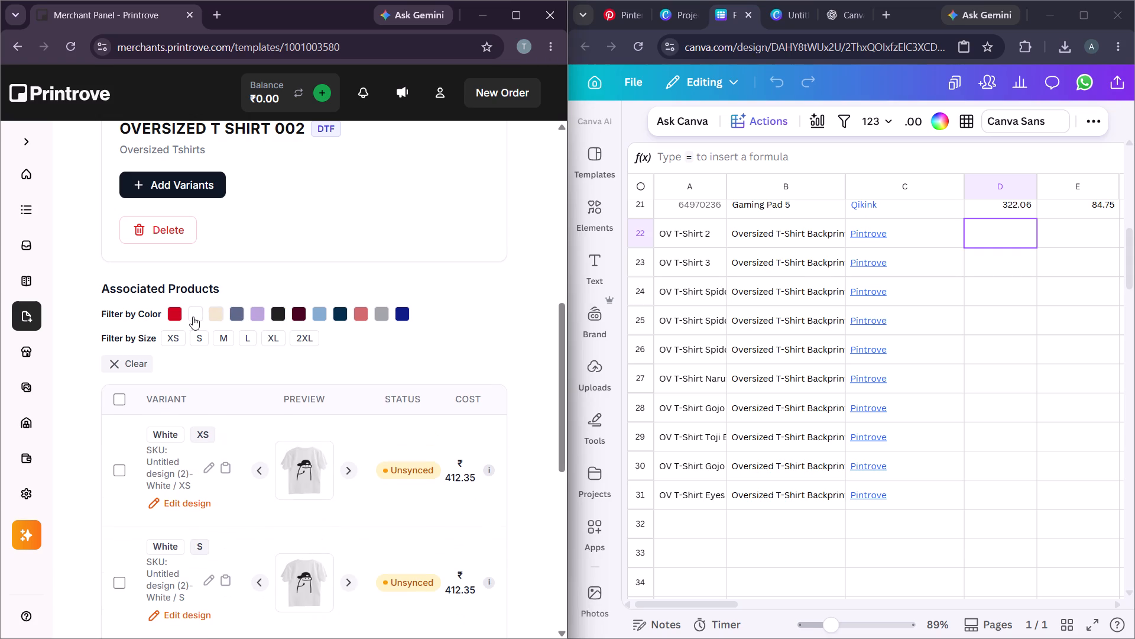
{"action": "left_click", "coordinate": [193, 317]}
{"action": "left_click", "coordinate": [169, 316]}
{"action": "left_click", "coordinate": [169, 315]}
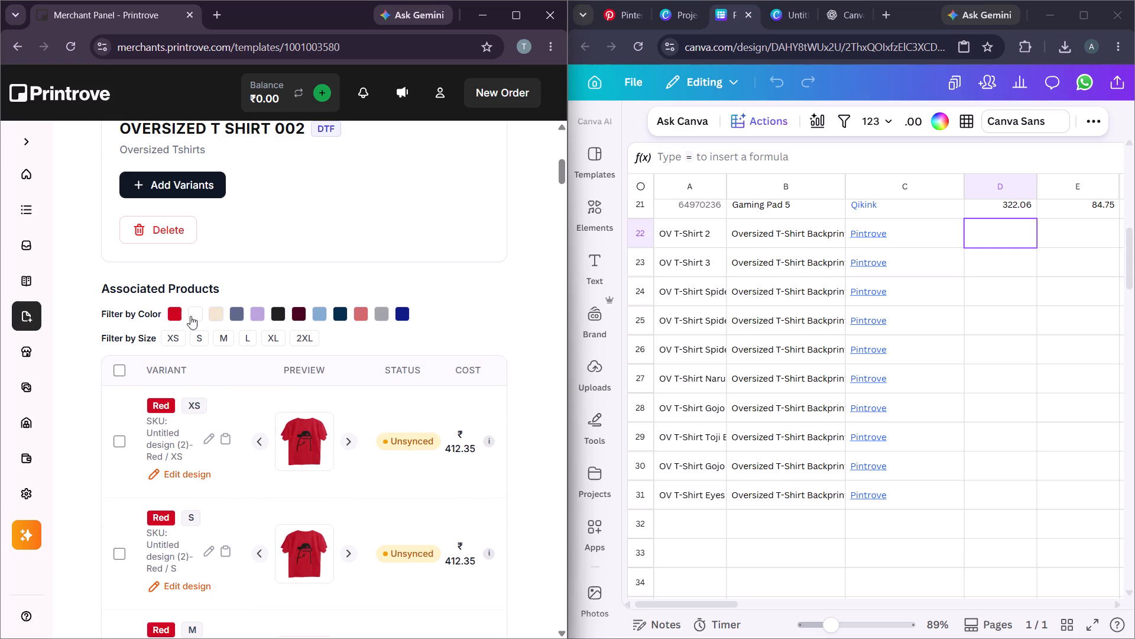
Check the Royal Blue variants' cost, and enter 412 in cell D22 for OV T-Shirt 2.
{"action": "left_click", "coordinate": [998, 230]}
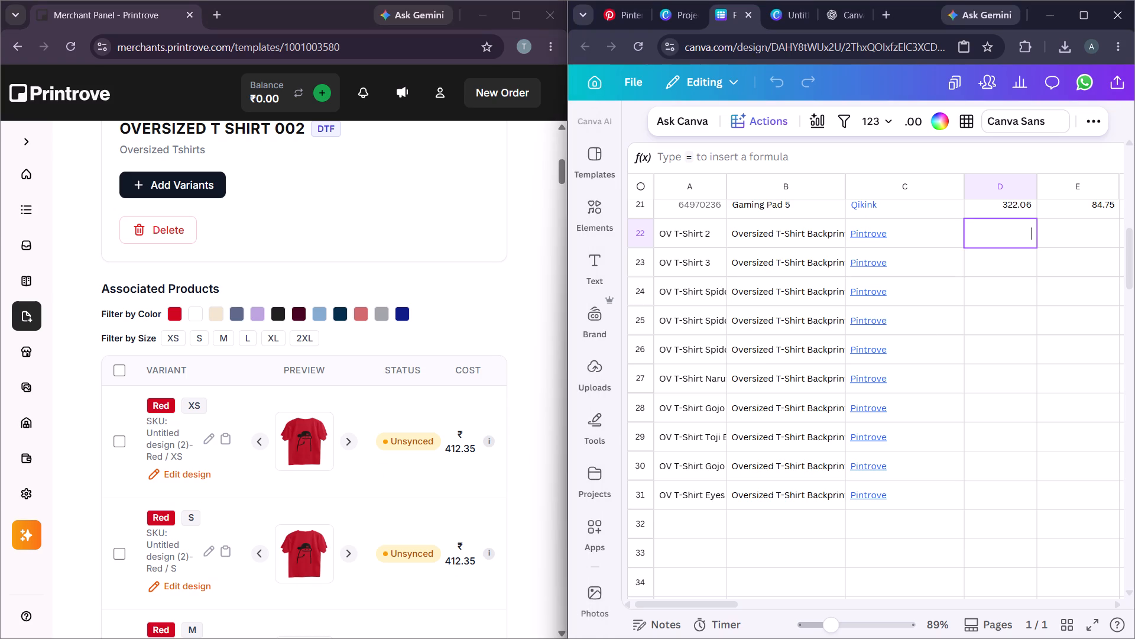
{"action": "left_click", "coordinate": [402, 314]}
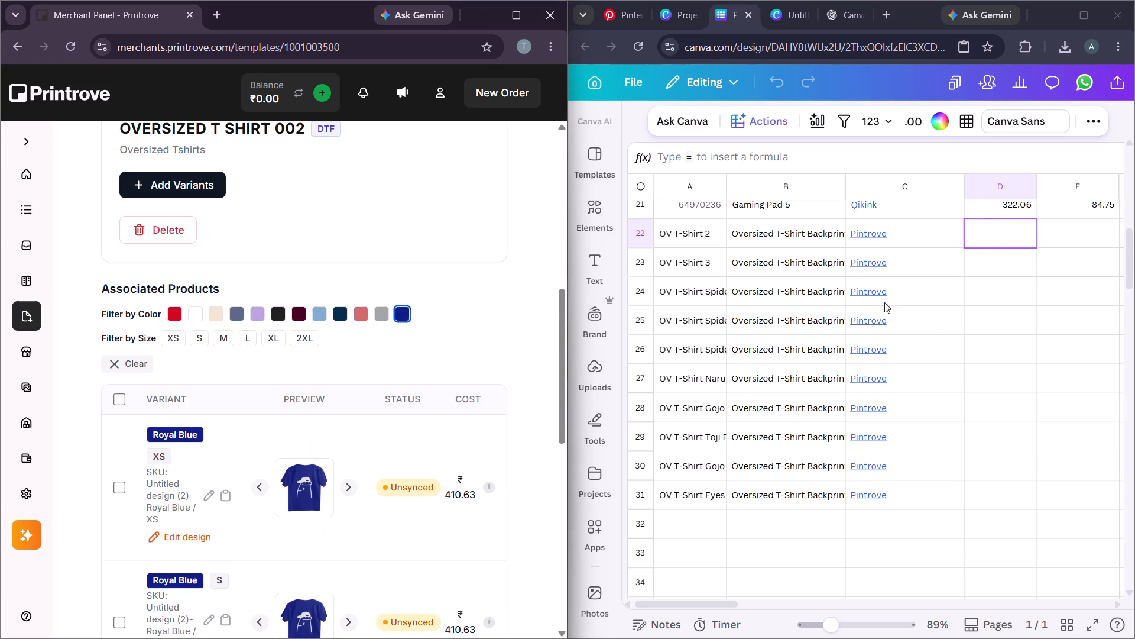
{"action": "double_click", "coordinate": [995, 244]}
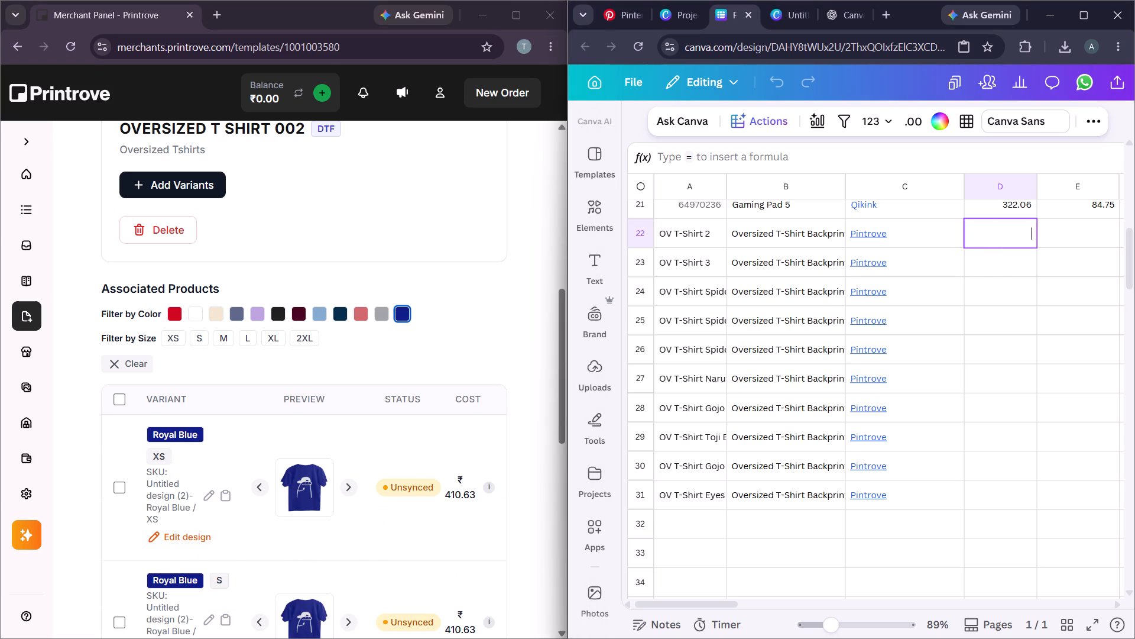
{"action": "type", "text": "412"}
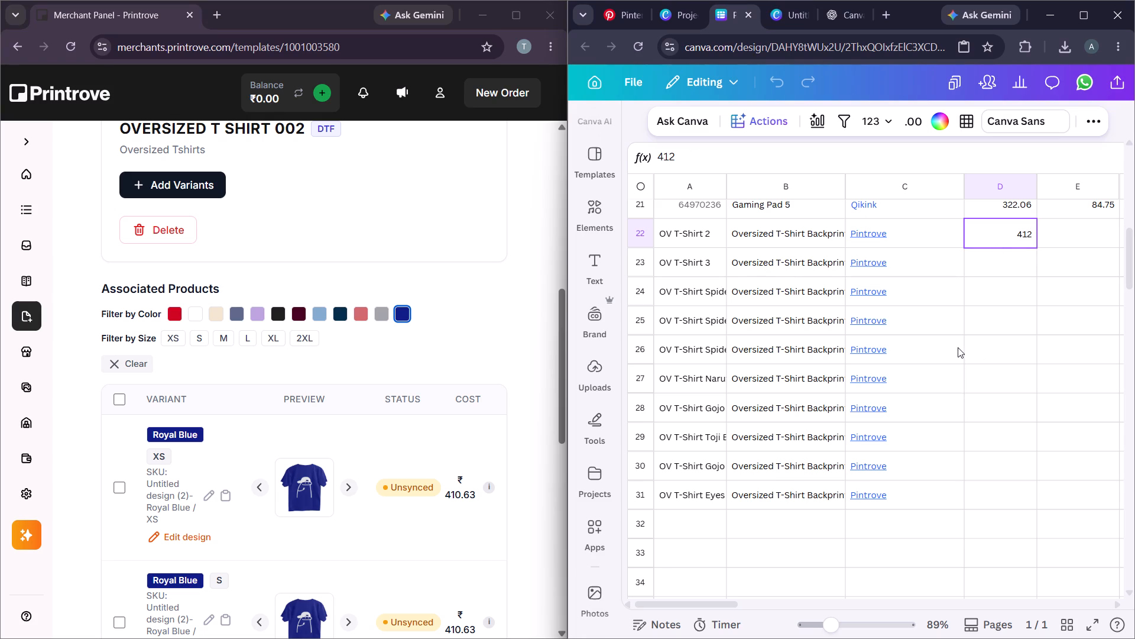
Start a new Printrove order and open the variant selection for Oversized T shirt 002 from the Product Library.
{"action": "scroll", "coordinate": [958, 338], "scroll_direction": "up", "scroll_amount": 2}
{"action": "scroll", "coordinate": [226, 274], "scroll_direction": "up", "scroll_amount": 4}
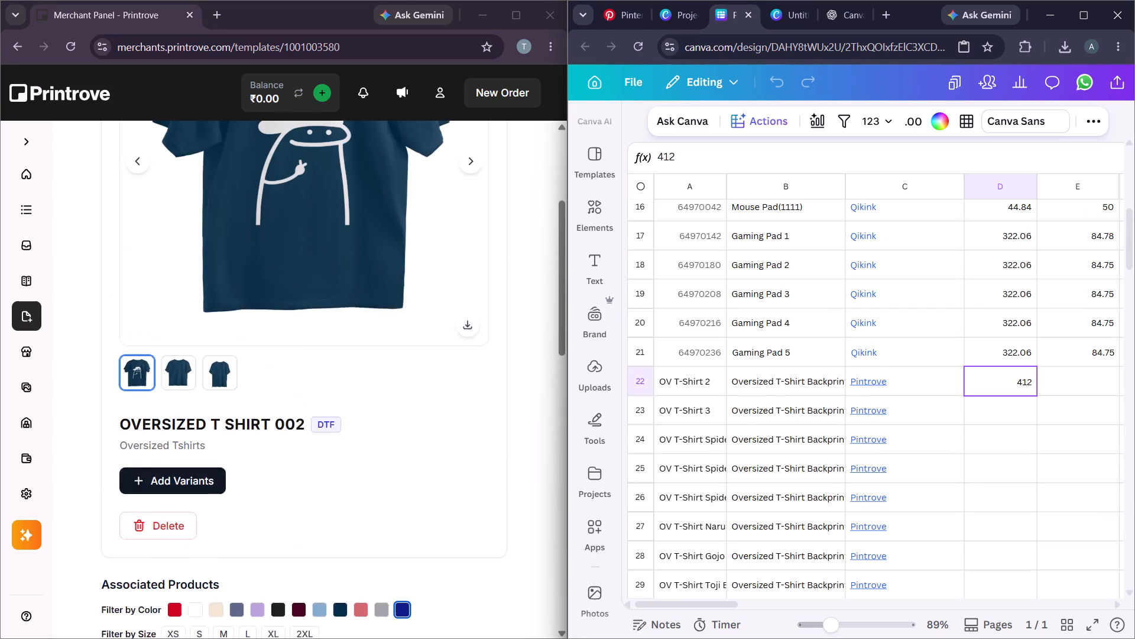
{"action": "scroll", "coordinate": [236, 270], "scroll_direction": "up", "scroll_amount": 7}
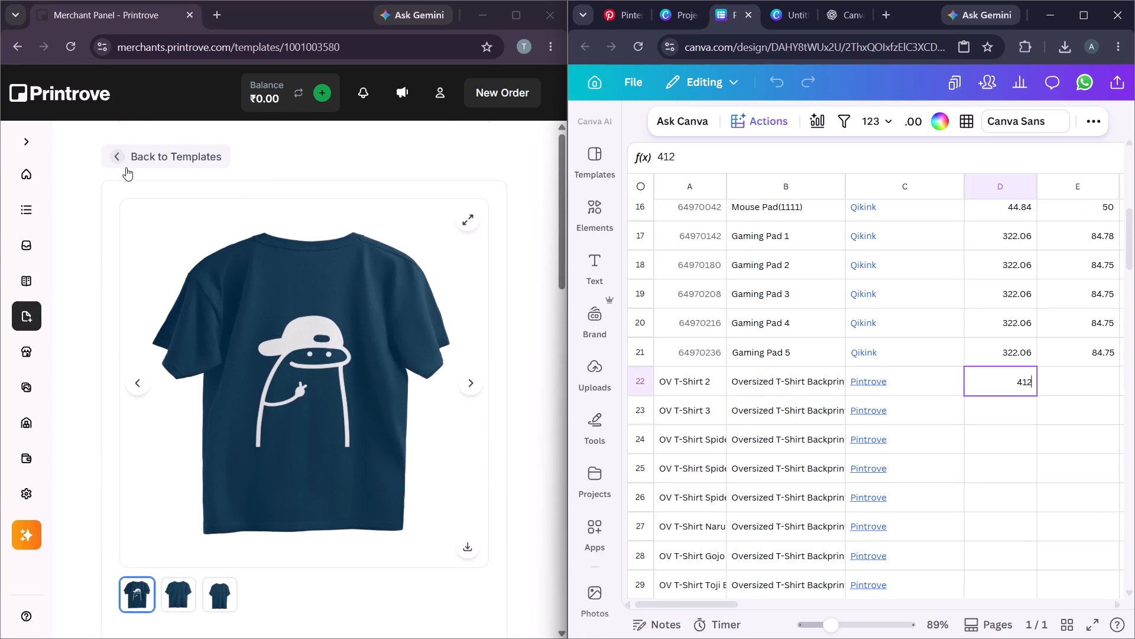
{"action": "left_click", "coordinate": [121, 158]}
{"action": "left_click", "coordinate": [489, 93]}
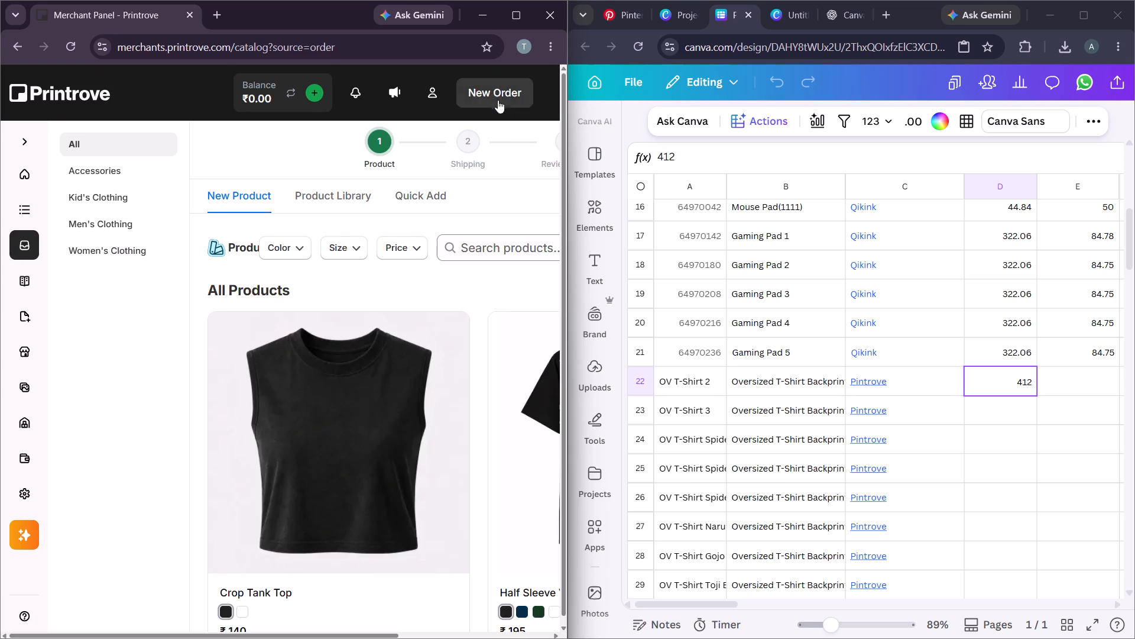
{"action": "left_click", "coordinate": [357, 198]}
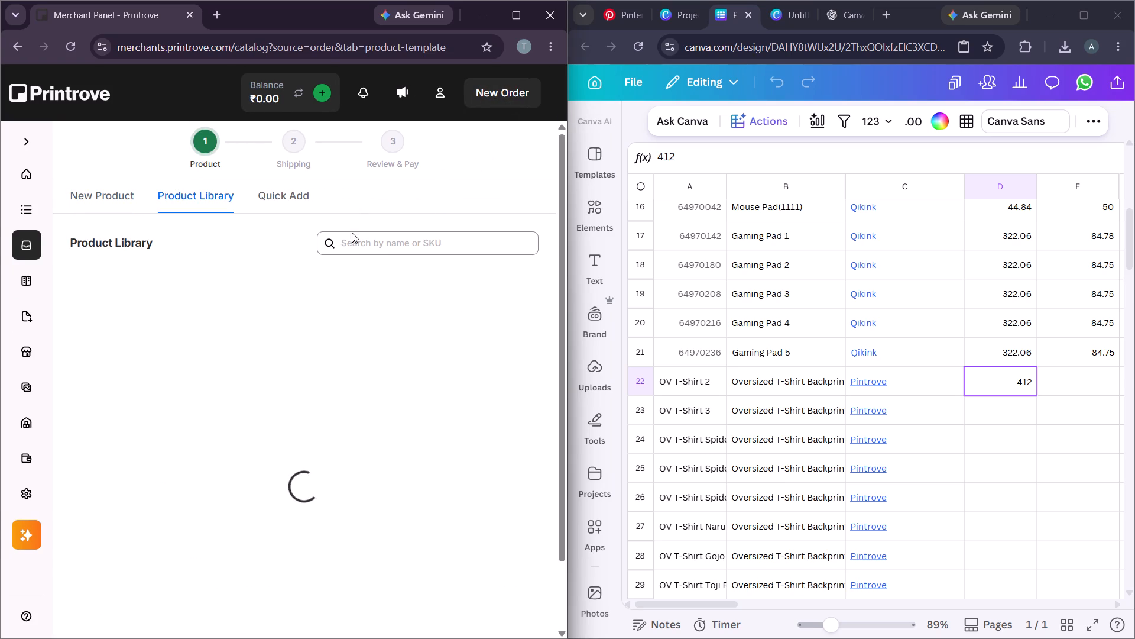
{"action": "scroll", "coordinate": [352, 242], "scroll_direction": "down", "scroll_amount": 4}
{"action": "scroll", "coordinate": [355, 243], "scroll_direction": "up", "scroll_amount": 6}
{"action": "scroll", "coordinate": [348, 301], "scroll_direction": "down", "scroll_amount": 4}
{"action": "scroll", "coordinate": [348, 386], "scroll_direction": "down", "scroll_amount": 9}
{"action": "left_click", "coordinate": [170, 502]}
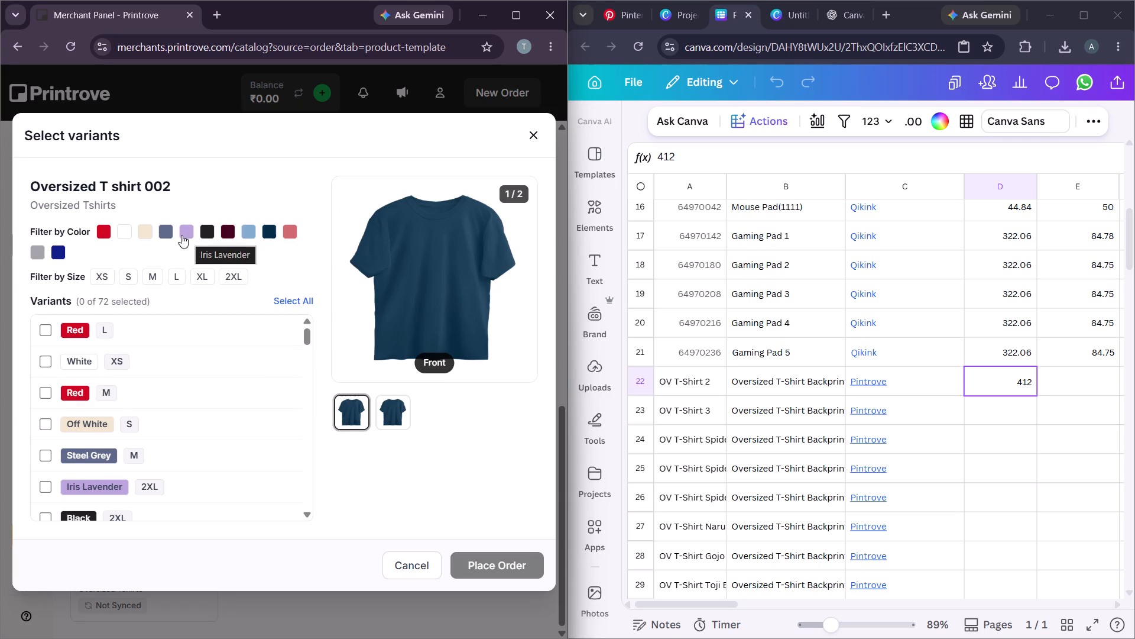
Filter the variants to Steel Grey, select size 2XL and add it to the order.
{"action": "left_click", "coordinate": [158, 235]}
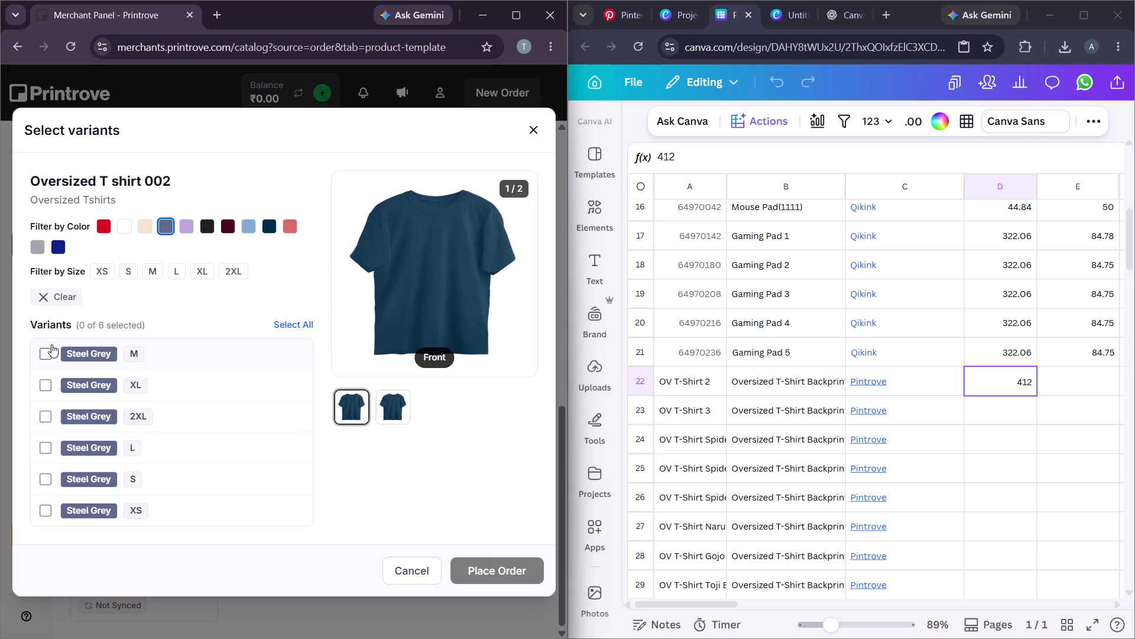
{"action": "left_click", "coordinate": [47, 417]}
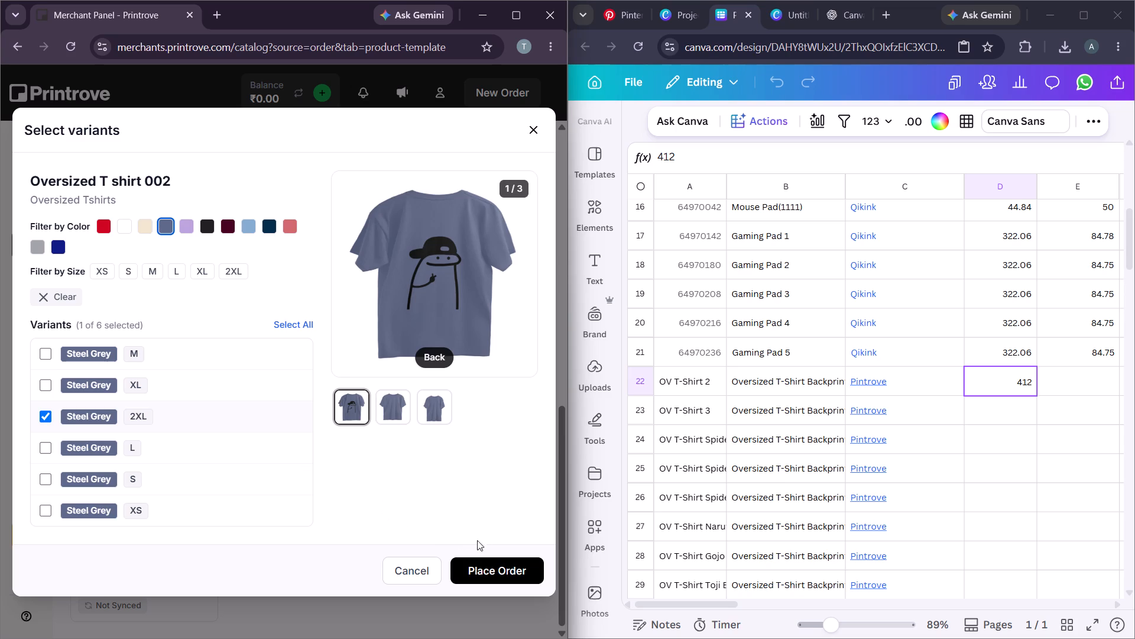
{"action": "left_click", "coordinate": [500, 566]}
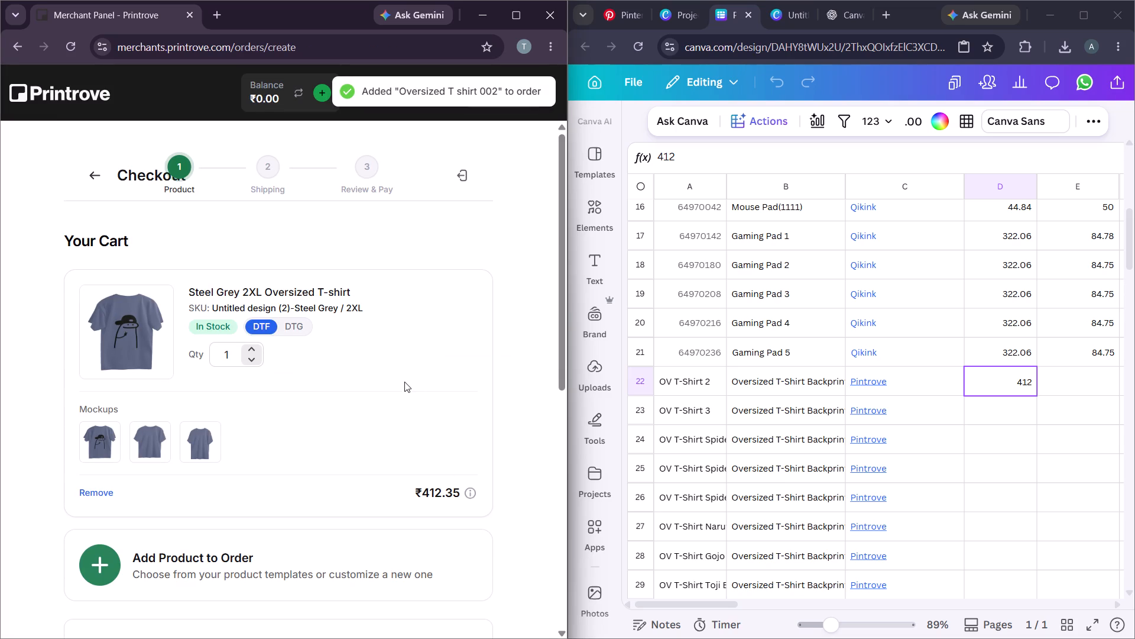
Review the cart's order summary without adding extras, and continue to the shipping stage.
{"action": "scroll", "coordinate": [404, 389], "scroll_direction": "down", "scroll_amount": 9}
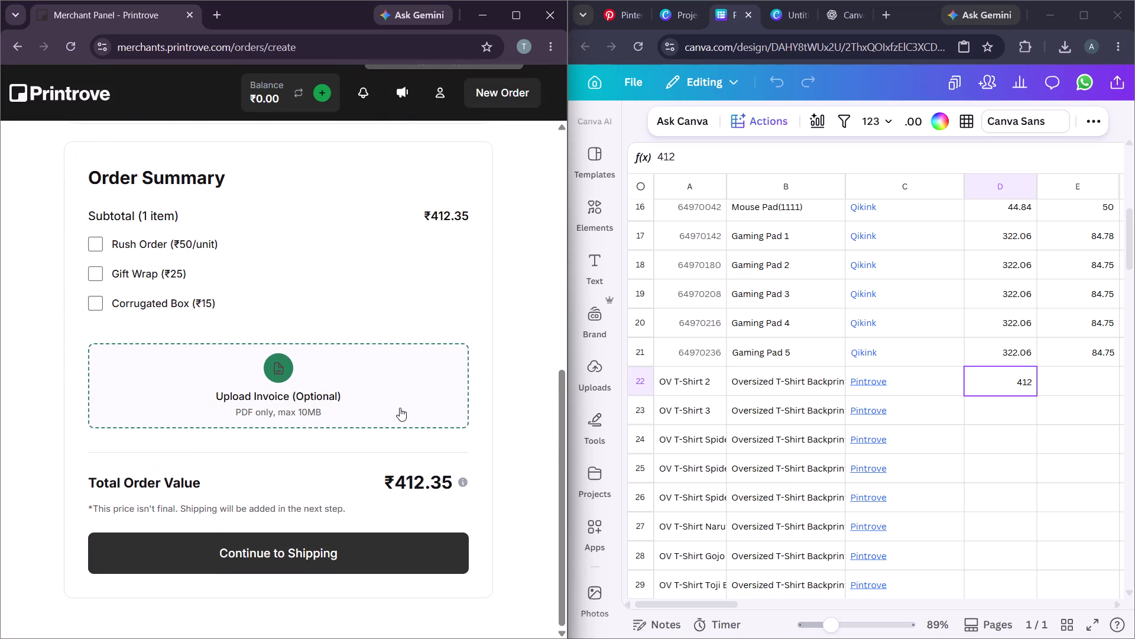
{"action": "left_click", "coordinate": [319, 563]}
Enter the delivery pincode in the shipping details and get the available couriers with their shipping rates.
{"action": "scroll", "coordinate": [284, 363], "scroll_direction": "up", "scroll_amount": 4}
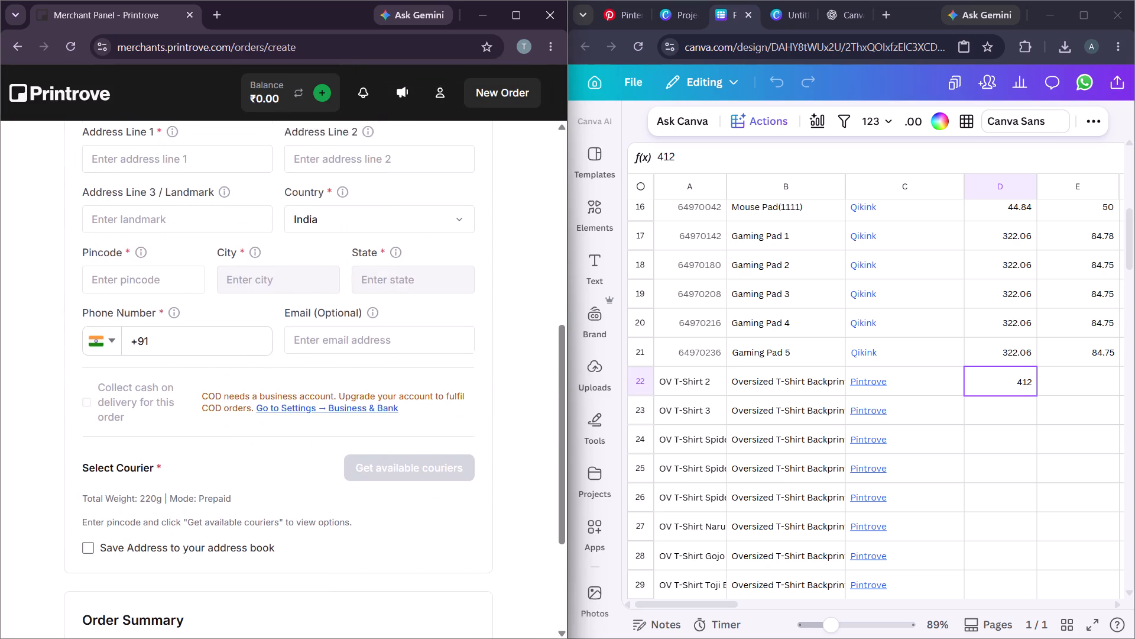
{"action": "scroll", "coordinate": [284, 363], "scroll_direction": "down", "scroll_amount": 3}
{"action": "scroll", "coordinate": [235, 366], "scroll_direction": "up", "scroll_amount": 5}
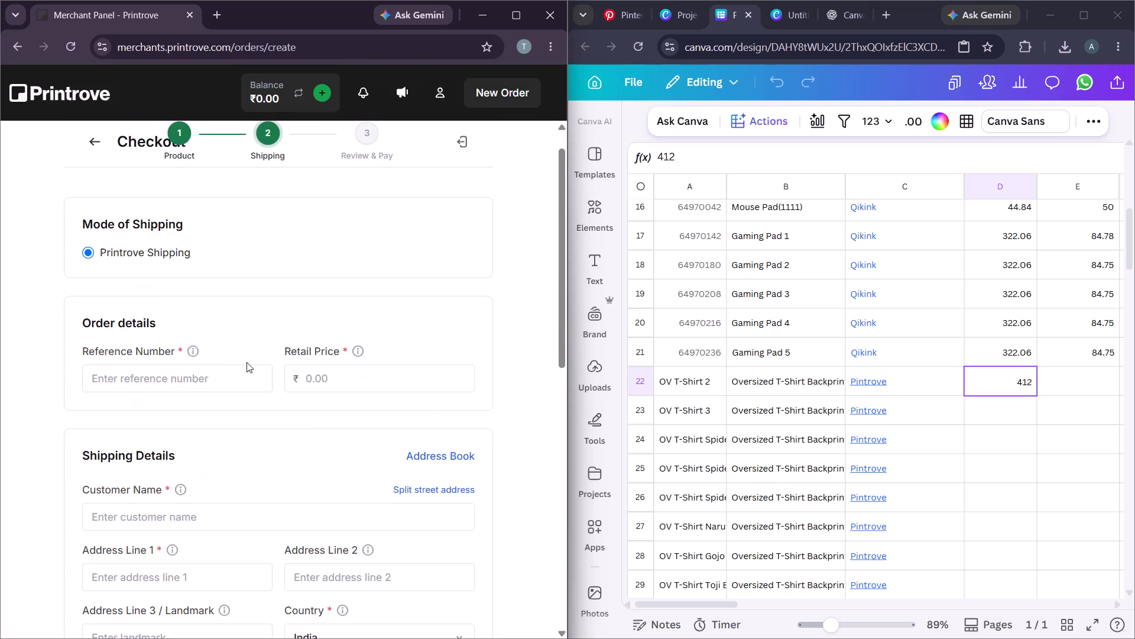
{"action": "scroll", "coordinate": [250, 370], "scroll_direction": "down", "scroll_amount": 8}
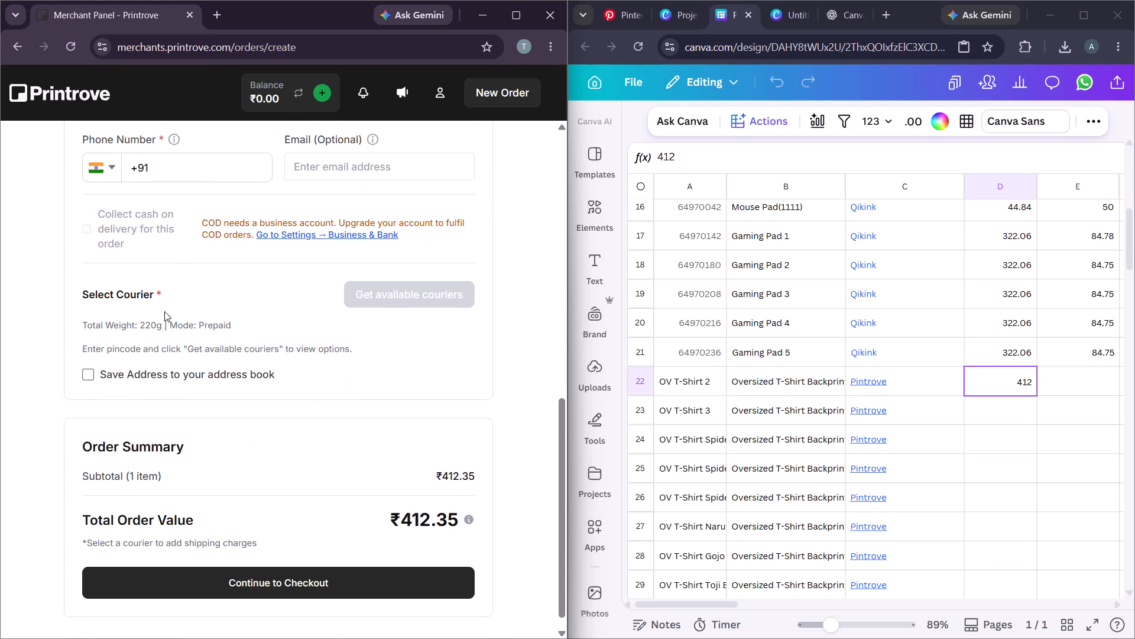
{"action": "scroll", "coordinate": [197, 291], "scroll_direction": "up", "scroll_amount": 4}
{"action": "left_click", "coordinate": [166, 406]}
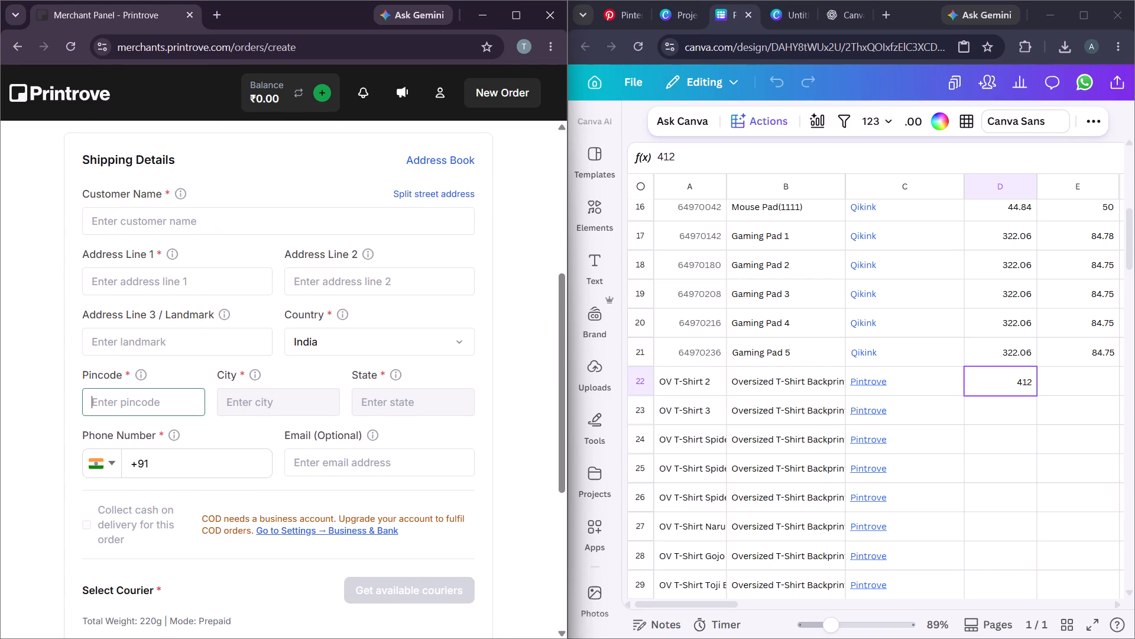
{"action": "key", "text": "7"}
{"action": "key", "text": "4"}
{"action": "key", "text": "3"}
{"action": "key", "text": "1"}
{"action": "key", "text": "4"}
{"action": "key", "text": "4"}
{"action": "scroll", "coordinate": [277, 434], "scroll_direction": "down", "scroll_amount": 2}
{"action": "left_click", "coordinate": [381, 442]}
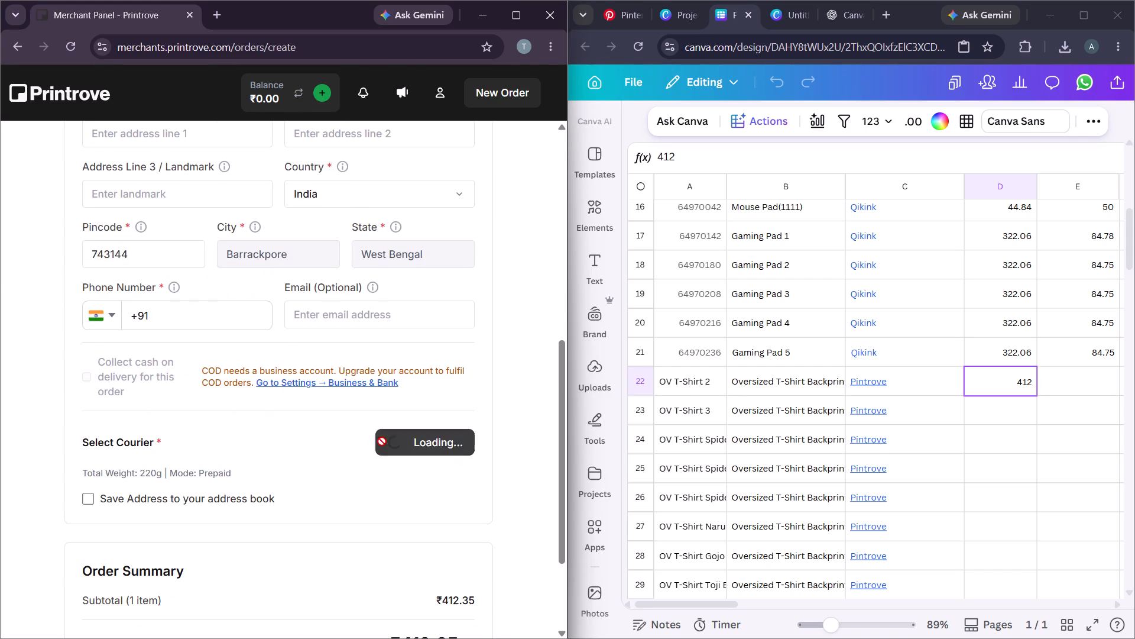
{"action": "scroll", "coordinate": [339, 402], "scroll_direction": "down", "scroll_amount": 3}
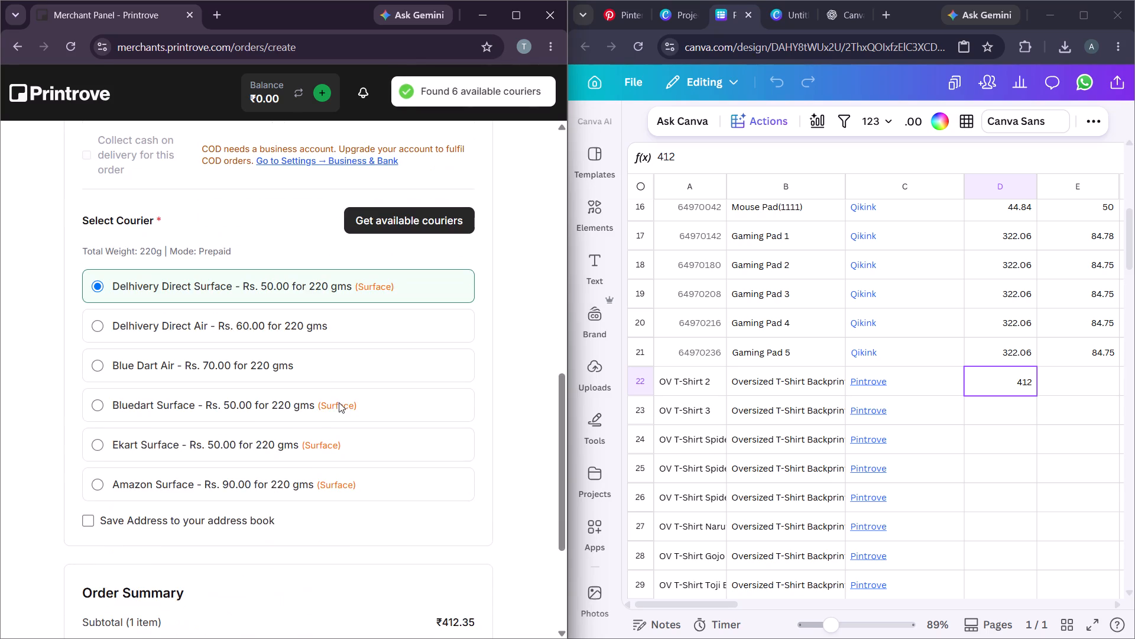
Record a product cost of 412.35 and a delivery charge of 50 in the tracker's OV T-Shirt 2 row.
{"action": "scroll", "coordinate": [330, 402], "scroll_direction": "down", "scroll_amount": 5}
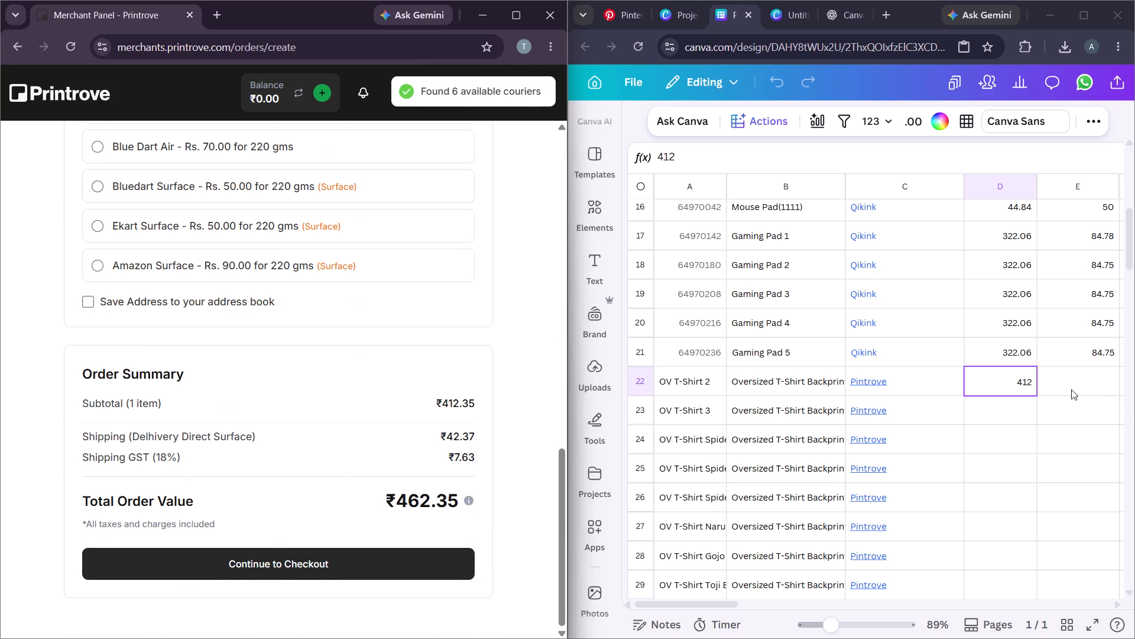
{"action": "left_click", "coordinate": [1073, 377]}
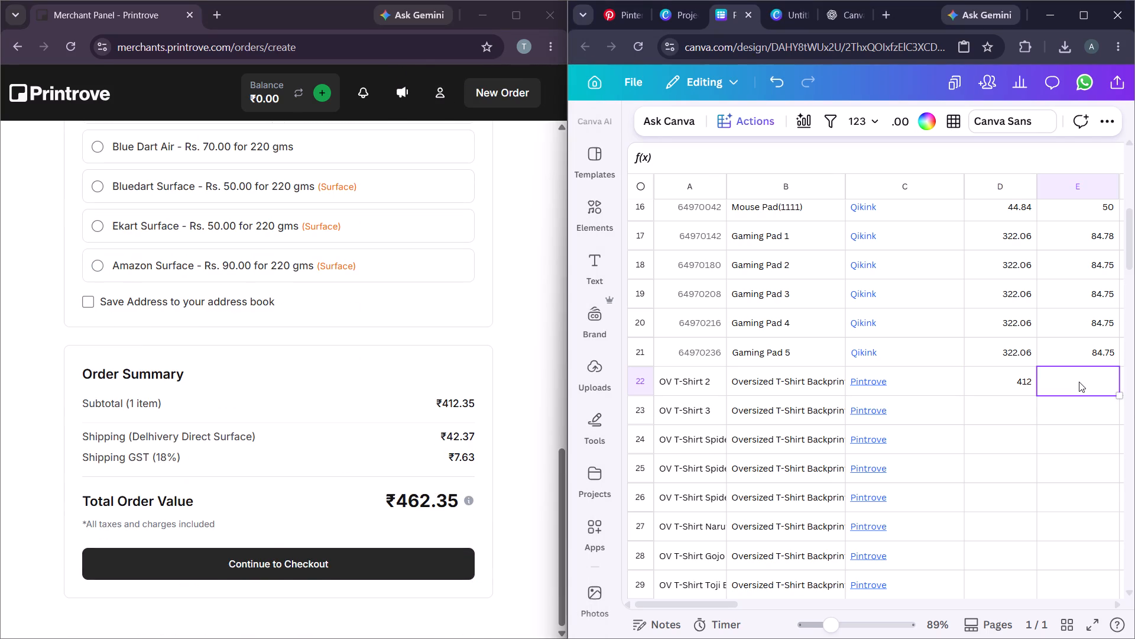
{"action": "left_click", "coordinate": [1018, 382]}
{"action": "left_click", "coordinate": [1035, 379]}
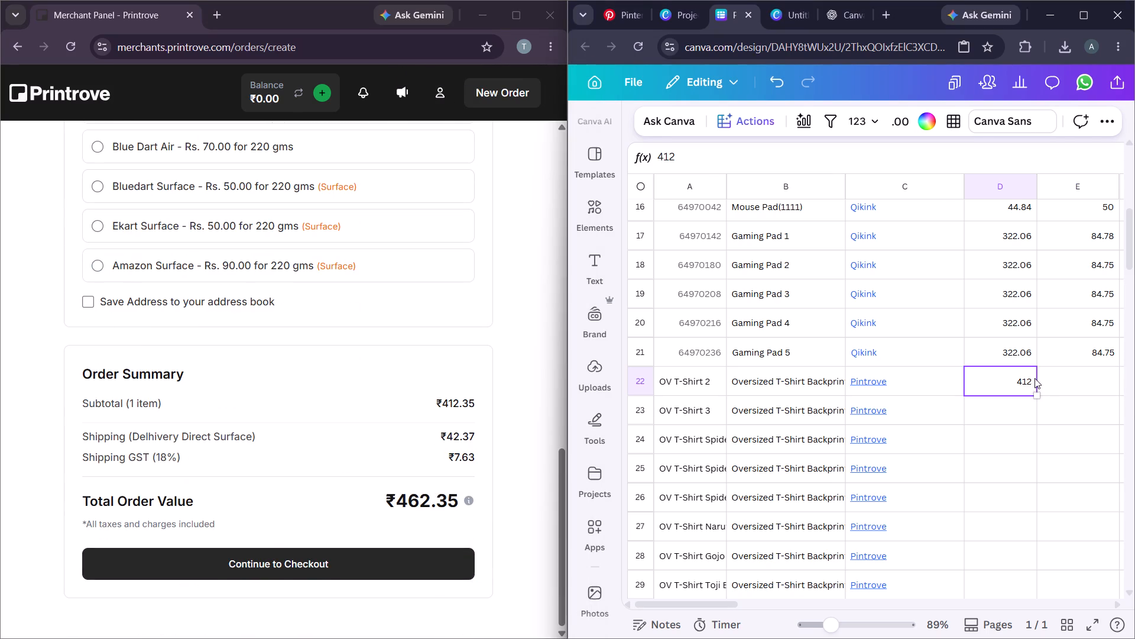
{"action": "type", "text": ".35"}
{"action": "left_click", "coordinate": [1061, 379]}
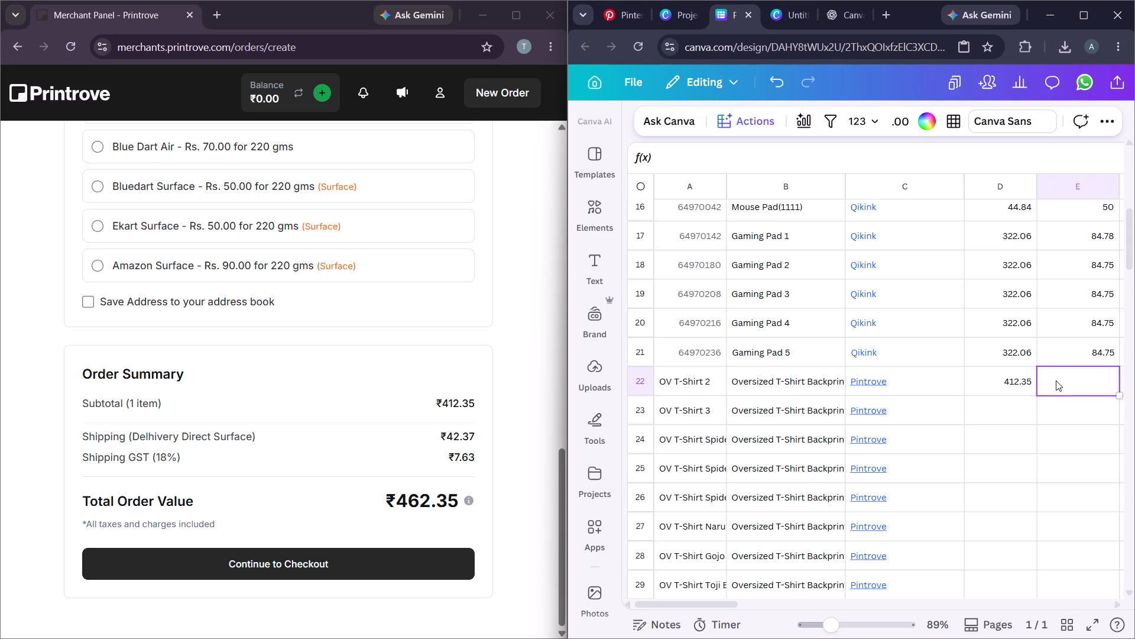
{"action": "type", "text": "50"}
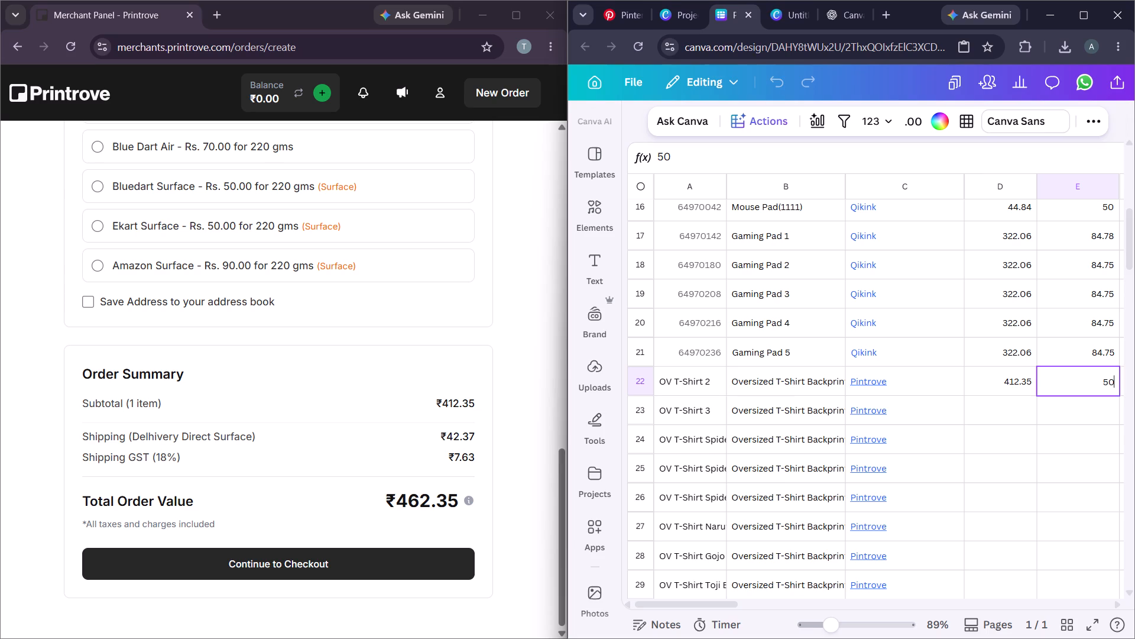
Check the tracker's column headings and existing prices, and set the retail price to 899 in the Printrove order details.
{"action": "scroll", "coordinate": [1020, 401], "scroll_direction": "left", "scroll_amount": 5}
{"action": "scroll", "coordinate": [873, 416], "scroll_direction": "up", "scroll_amount": 1}
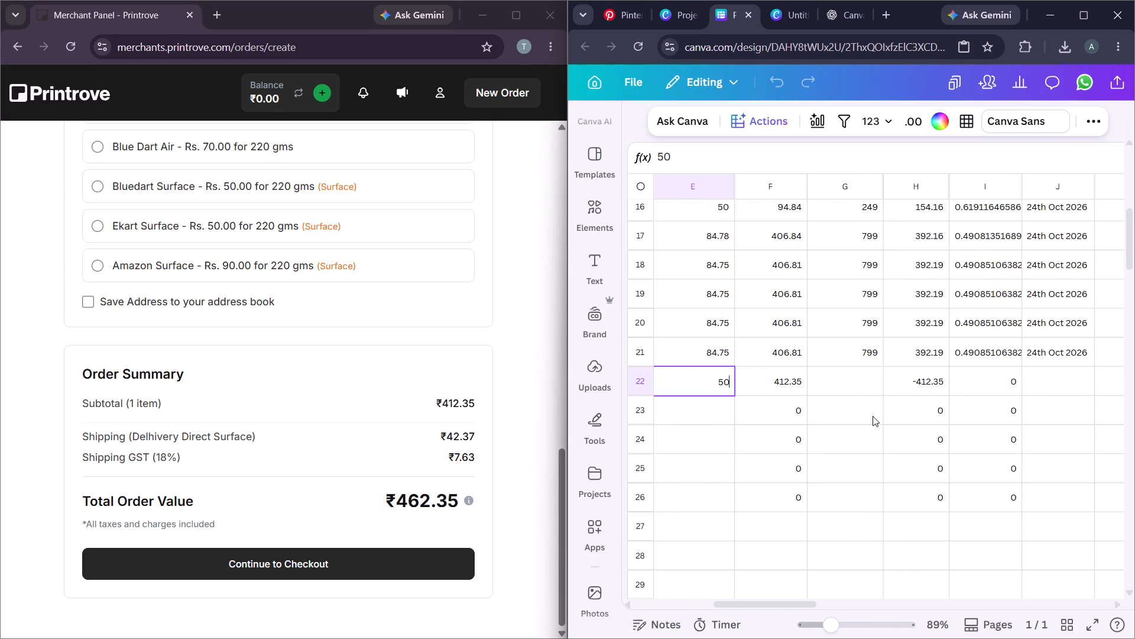
{"action": "scroll", "coordinate": [873, 416], "scroll_direction": "up", "scroll_amount": 9}
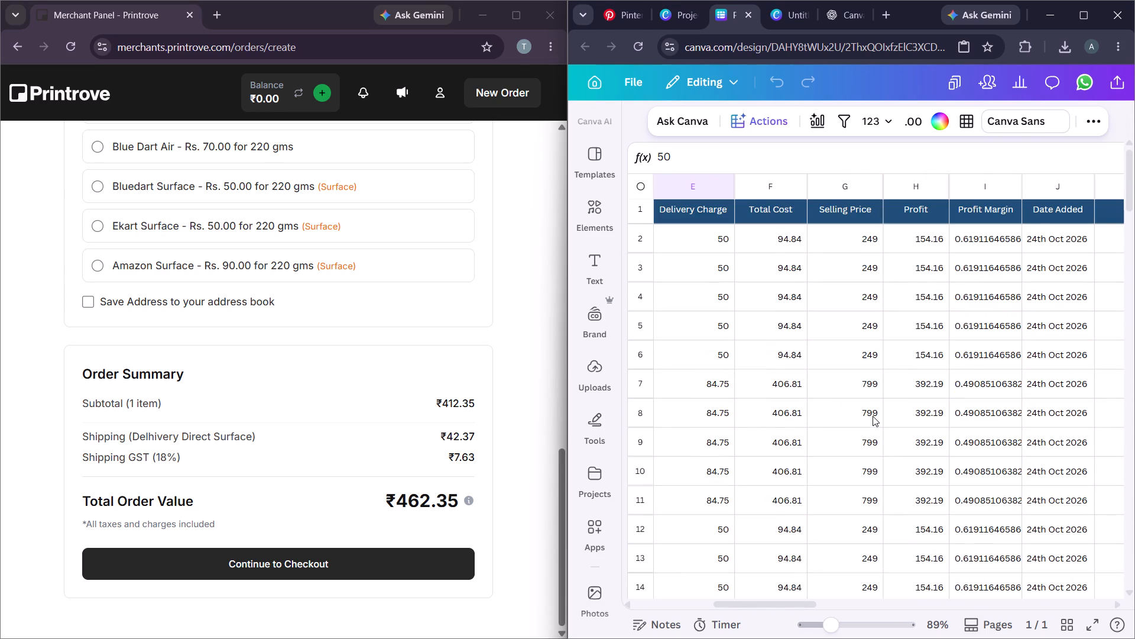
{"action": "scroll", "coordinate": [873, 416], "scroll_direction": "down", "scroll_amount": 4}
{"action": "scroll", "coordinate": [454, 338], "scroll_direction": "down", "scroll_amount": 1}
{"action": "scroll", "coordinate": [357, 310], "scroll_direction": "up", "scroll_amount": 3}
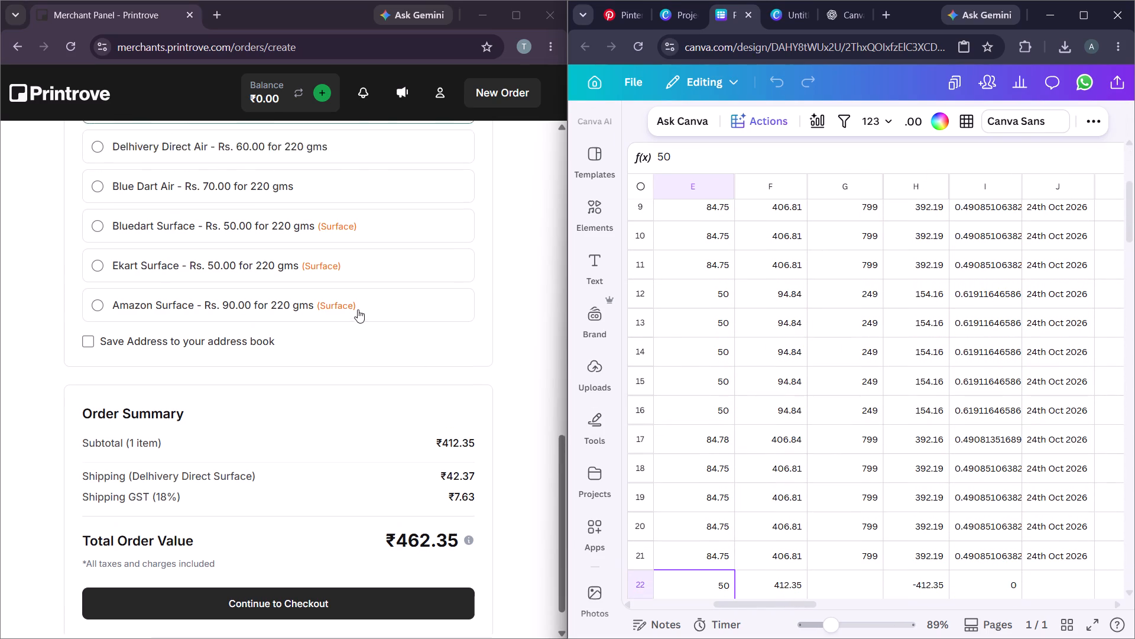
{"action": "scroll", "coordinate": [358, 309], "scroll_direction": "up", "scroll_amount": 11}
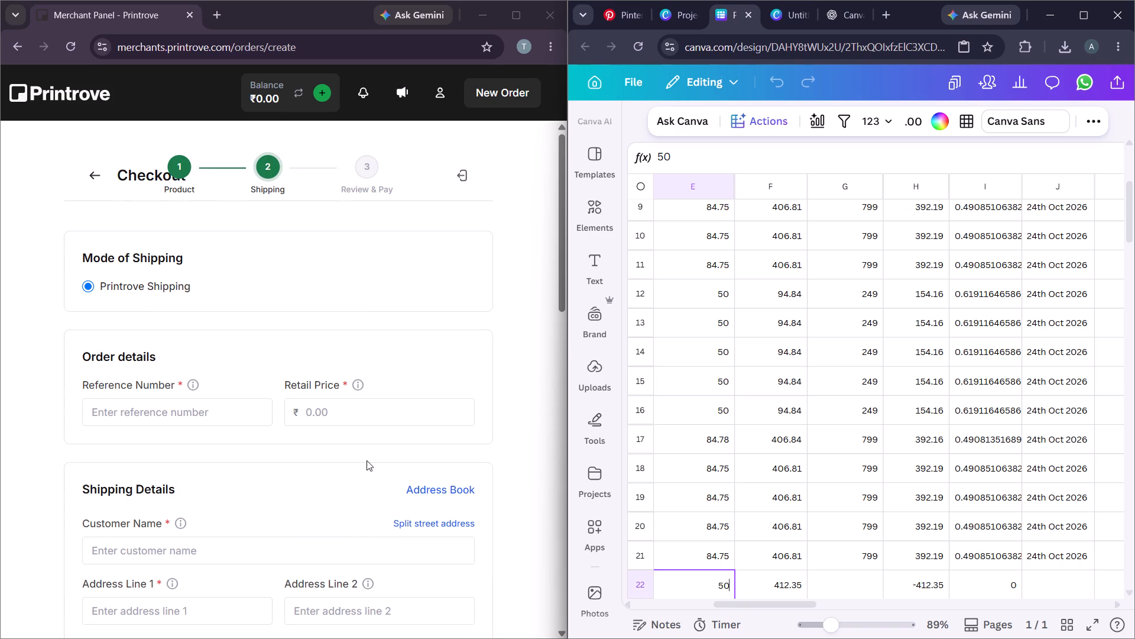
{"action": "left_click", "coordinate": [374, 414]}
{"action": "scroll", "coordinate": [374, 414], "scroll_direction": "down", "scroll_amount": 1}
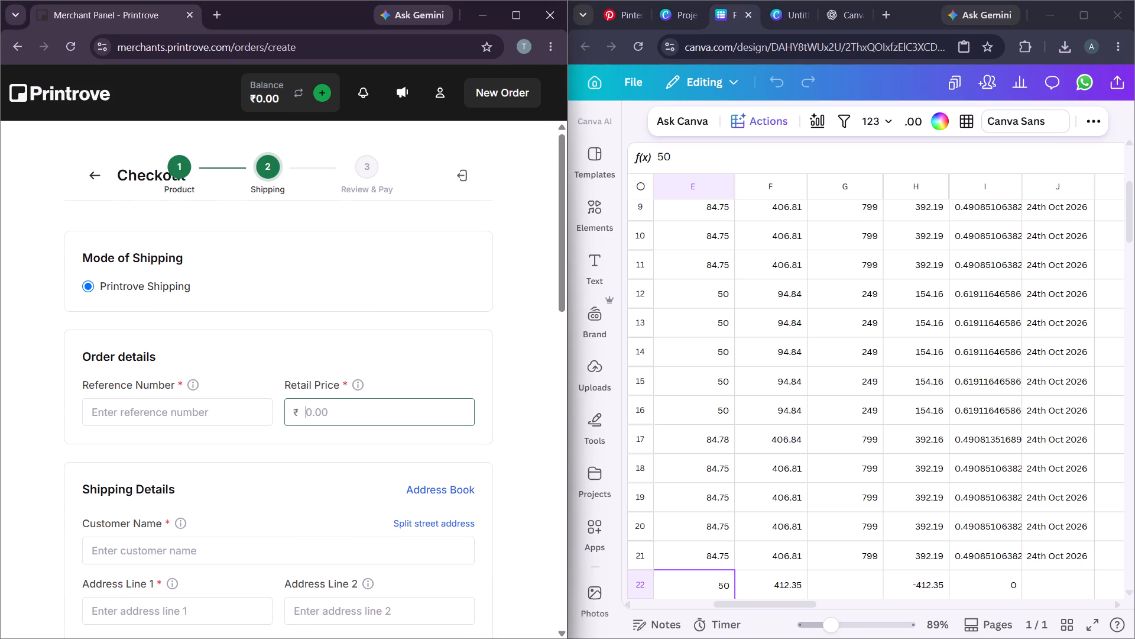
{"action": "left_click", "coordinate": [374, 415]}
{"action": "key", "text": "8"}
{"action": "type", "text": "99"}
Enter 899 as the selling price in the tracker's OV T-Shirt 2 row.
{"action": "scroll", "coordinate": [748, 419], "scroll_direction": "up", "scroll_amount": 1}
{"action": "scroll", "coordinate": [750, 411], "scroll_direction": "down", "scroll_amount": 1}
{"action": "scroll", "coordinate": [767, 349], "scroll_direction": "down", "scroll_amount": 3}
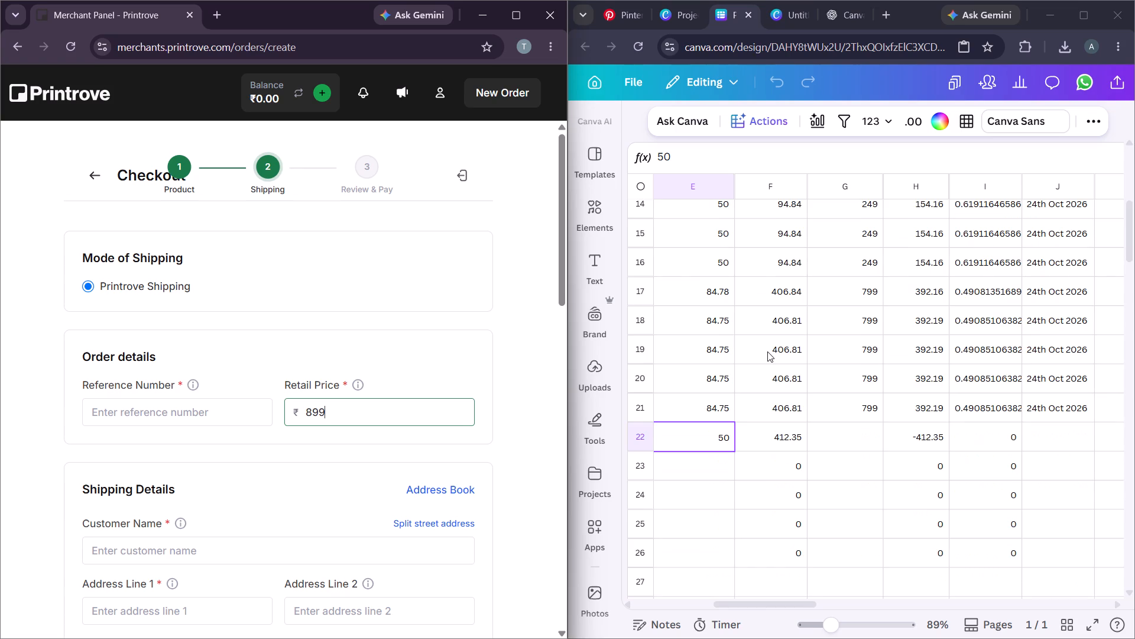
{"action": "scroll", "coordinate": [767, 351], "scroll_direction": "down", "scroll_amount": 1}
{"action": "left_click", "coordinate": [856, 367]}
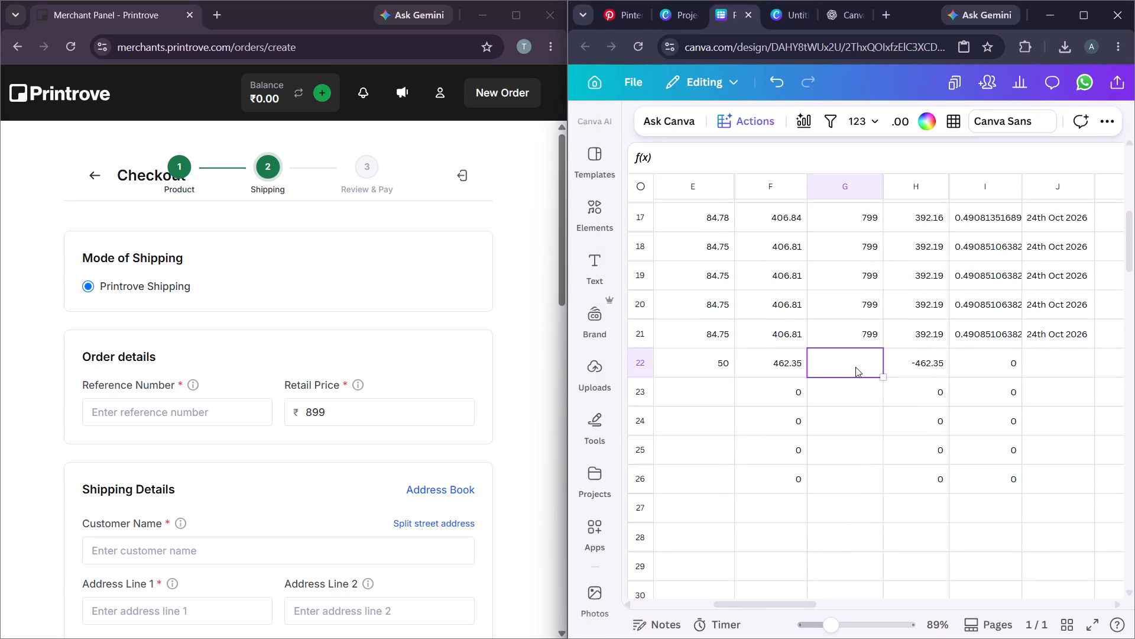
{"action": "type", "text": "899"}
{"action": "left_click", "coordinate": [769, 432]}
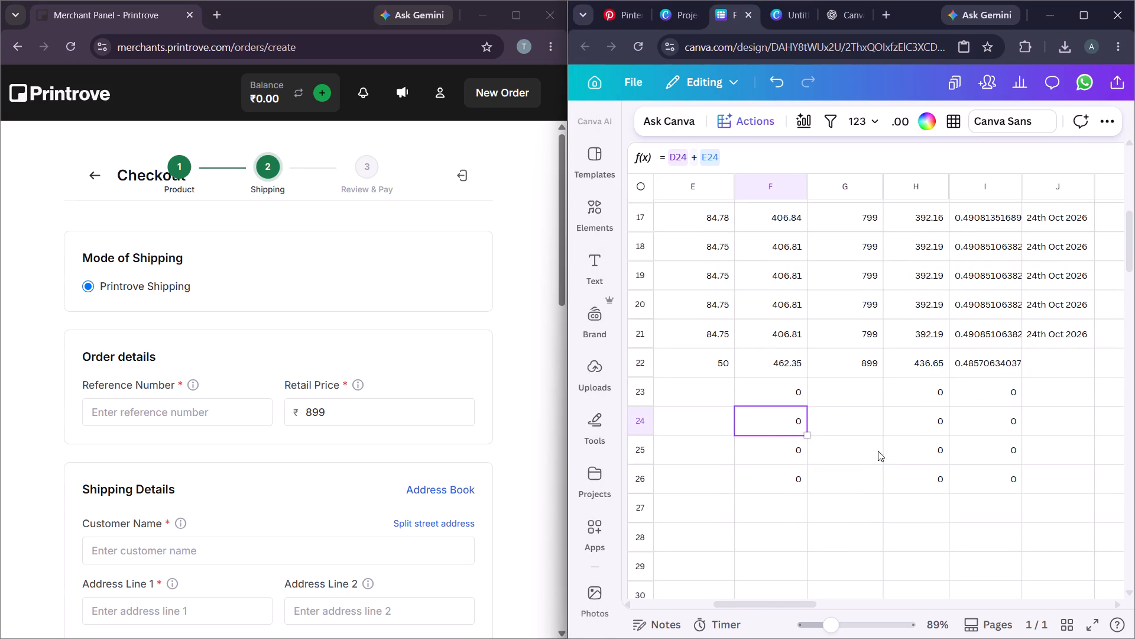
Set the selling price in the OV T-Shirt 2 row to 859 and compare it with the earlier rows.
{"action": "left_click", "coordinate": [862, 361]}
{"action": "double_click", "coordinate": [870, 359]}
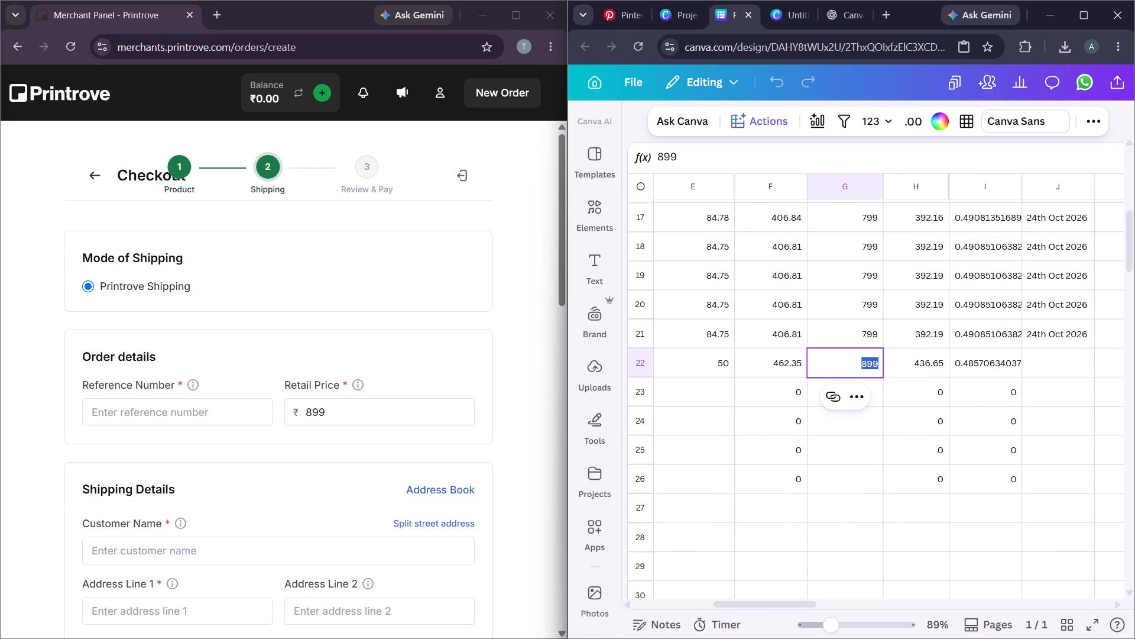
{"action": "key", "text": "7"}
{"action": "key", "text": "BackSpace"}
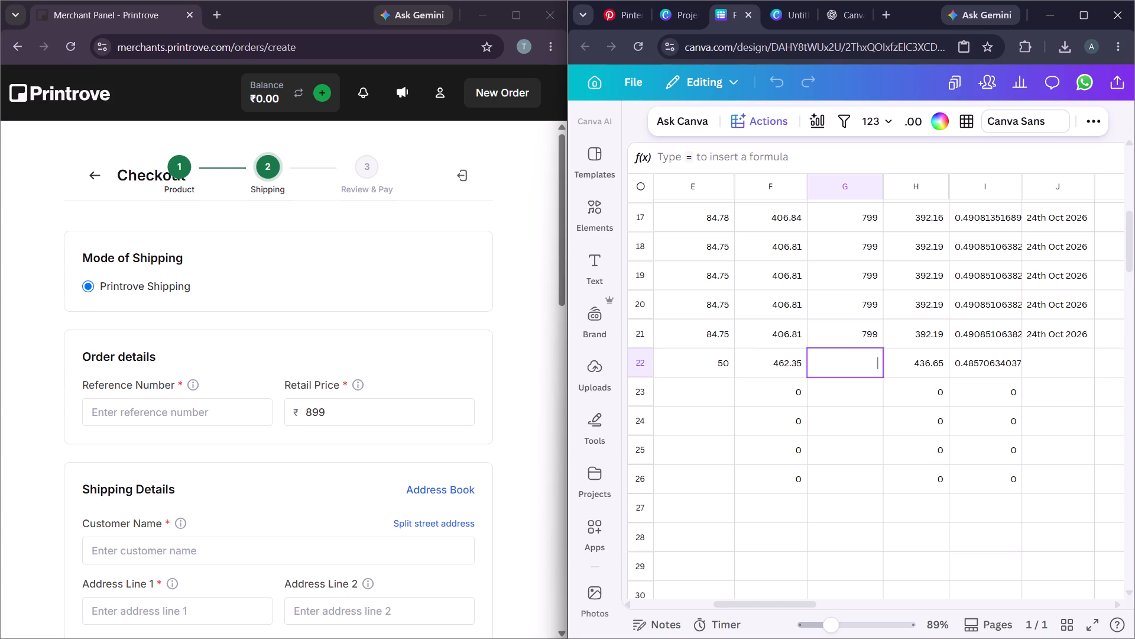
{"action": "key", "text": "7"}
{"action": "key", "text": "BackSpace"}
{"action": "type", "text": "859"}
{"action": "left_click", "coordinate": [868, 402]}
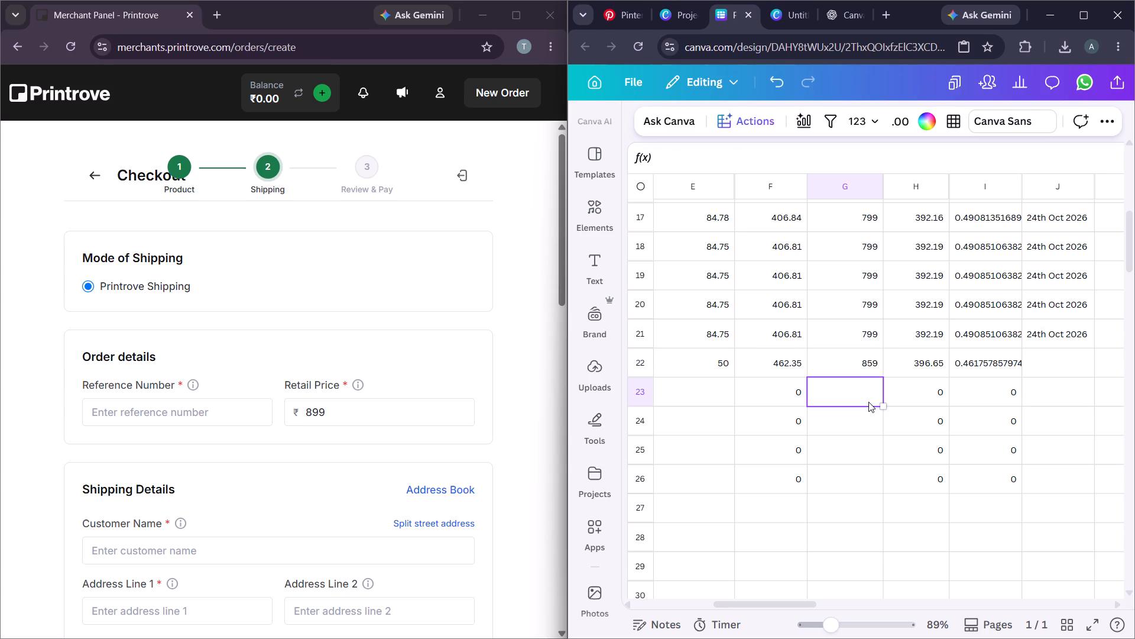
{"action": "left_click", "coordinate": [865, 367]}
{"action": "scroll", "coordinate": [985, 417], "scroll_direction": "up", "scroll_amount": 5}
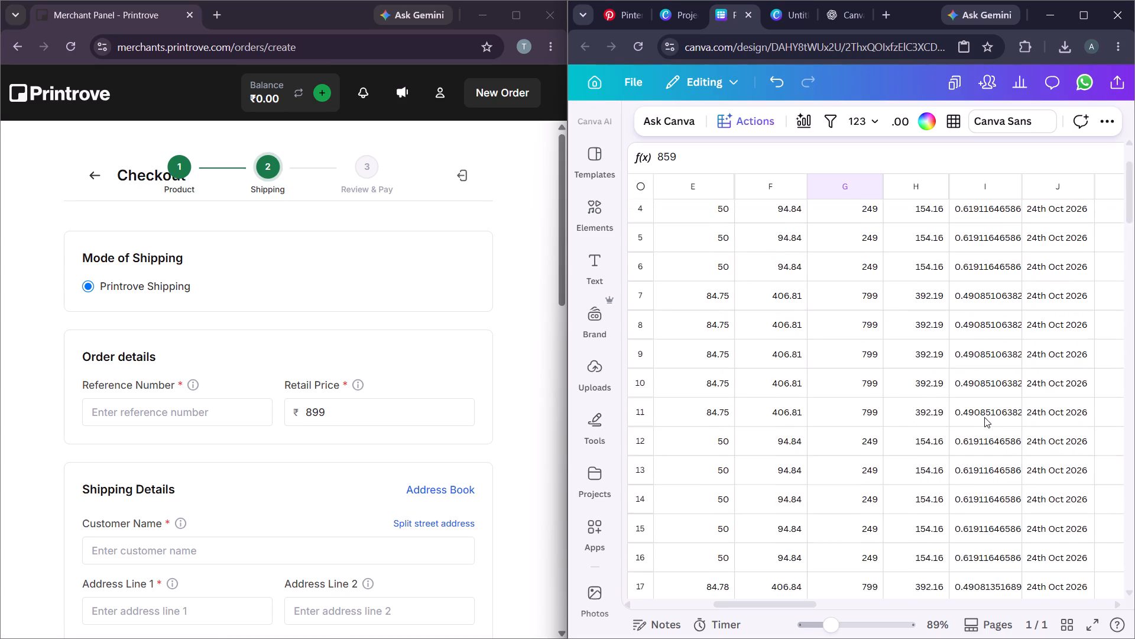
{"action": "scroll", "coordinate": [984, 418], "scroll_direction": "down", "scroll_amount": 5}
Enter 27th Oct 2026 as the date added for the OV T-Shirt 2 row.
{"action": "left_click", "coordinate": [1037, 359]}
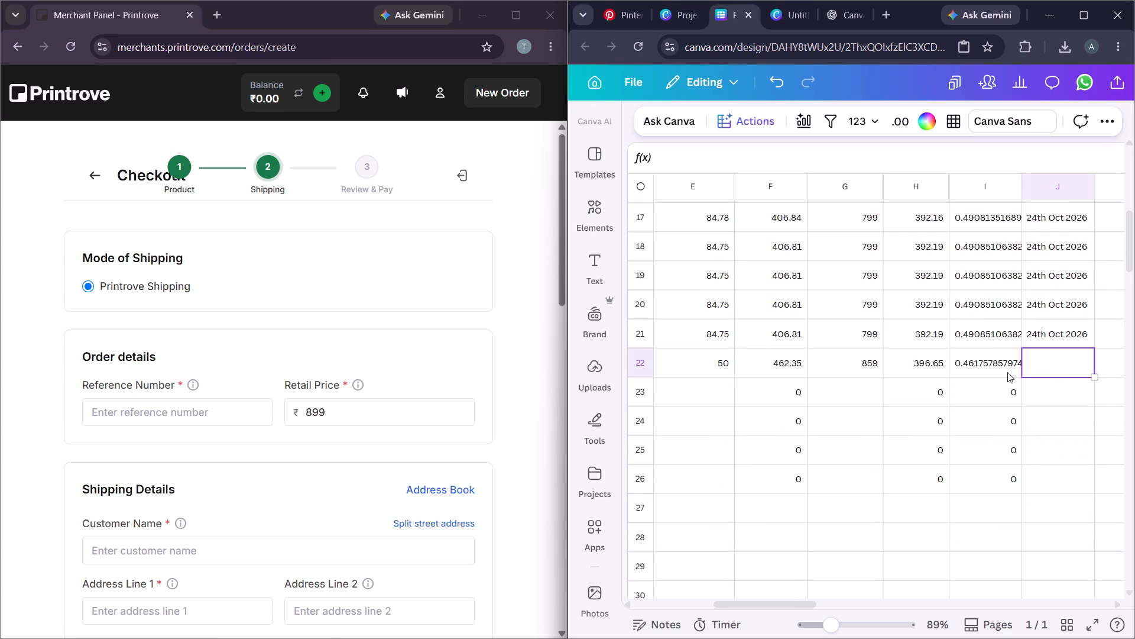
{"action": "scroll", "coordinate": [1052, 360], "scroll_direction": "up", "scroll_amount": 7}
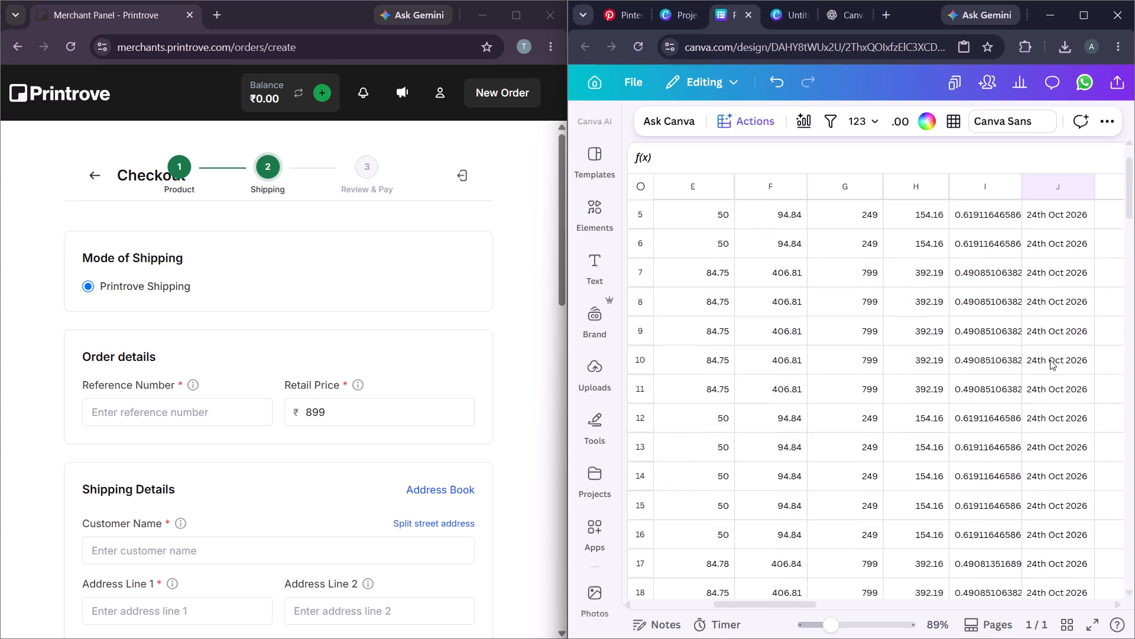
{"action": "scroll", "coordinate": [1050, 360], "scroll_direction": "up", "scroll_amount": 2}
{"action": "scroll", "coordinate": [1049, 363], "scroll_direction": "down", "scroll_amount": 6}
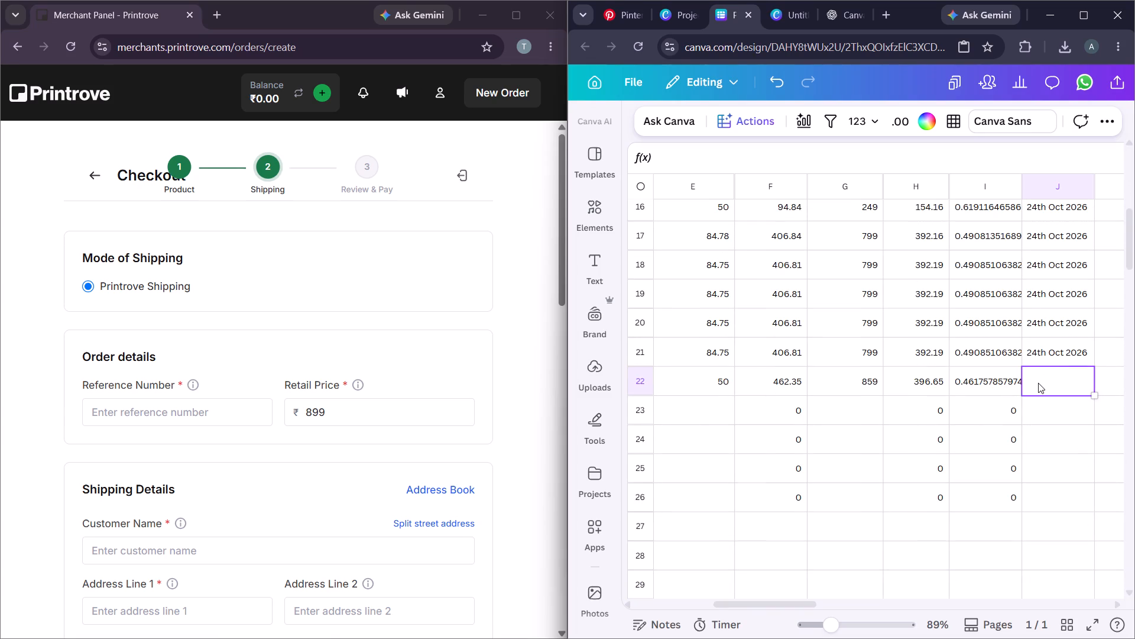
{"action": "left_click", "coordinate": [1037, 384]}
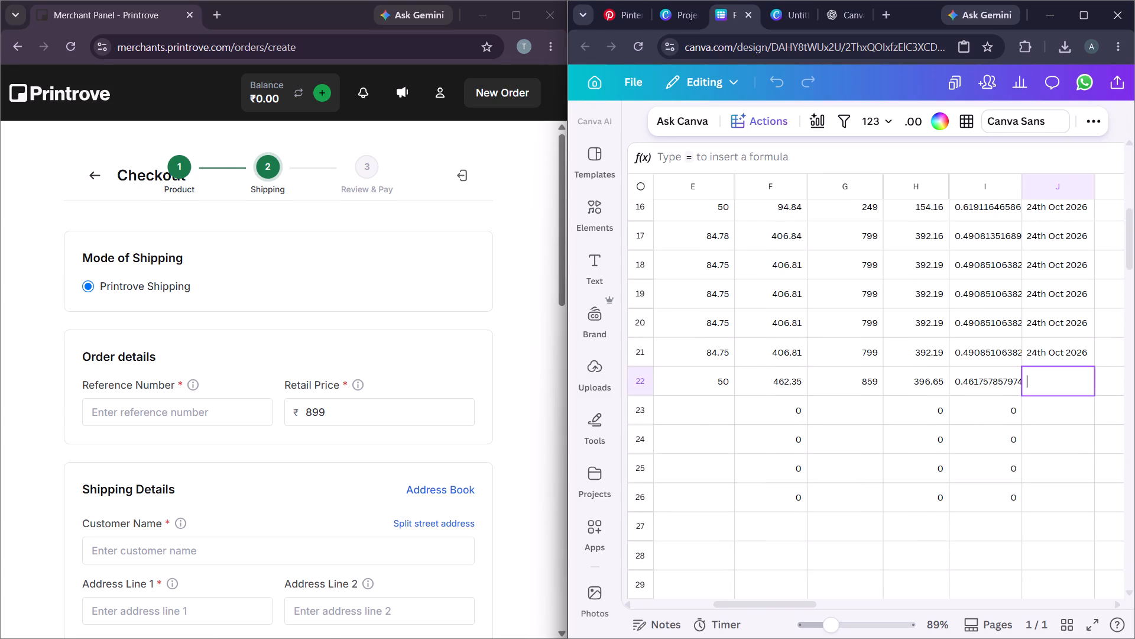
{"action": "type", "text": "27"}
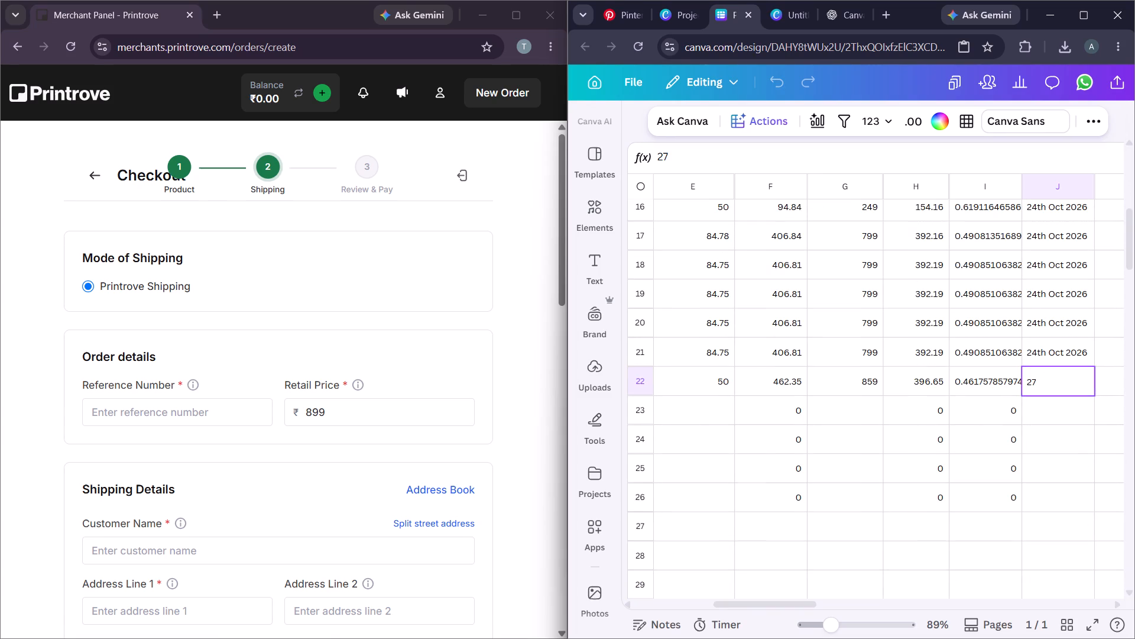
{"action": "type", "text": "th"}
{"action": "key", "text": "space"}
{"action": "type", "text": "Oct"}
{"action": "key", "text": "space"}
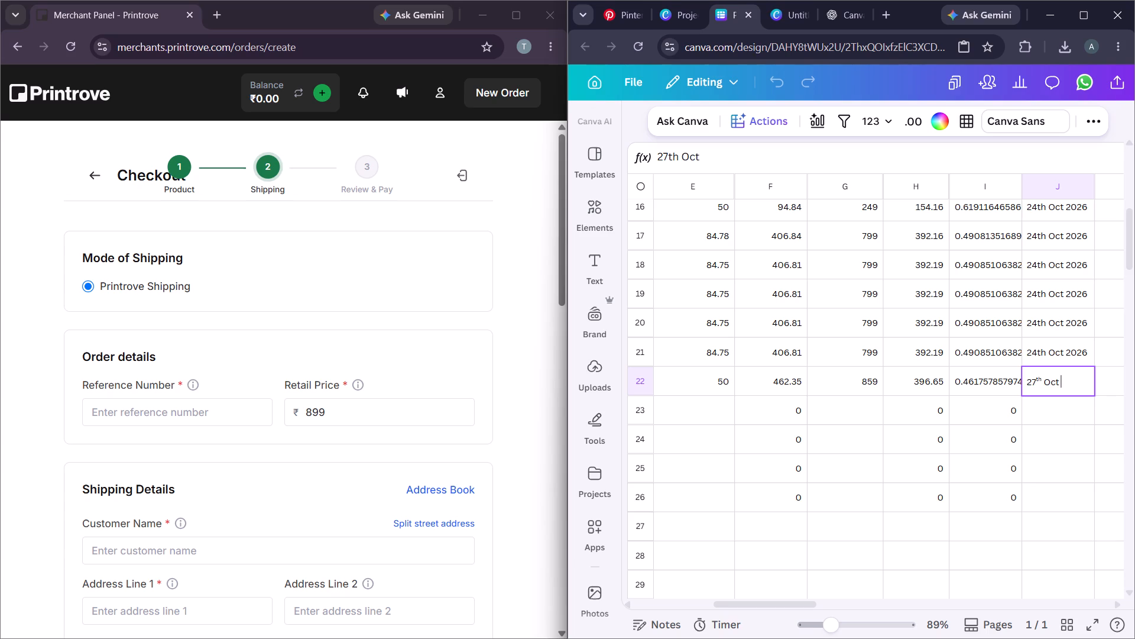
{"action": "type", "text": "2026"}
{"action": "left_click", "coordinate": [862, 408]}
Go back from the Printrove checkout to the Product Library and open the variant selection for Oversized T shirt 0003.
{"action": "scroll", "coordinate": [899, 412], "scroll_direction": "right", "scroll_amount": 10}
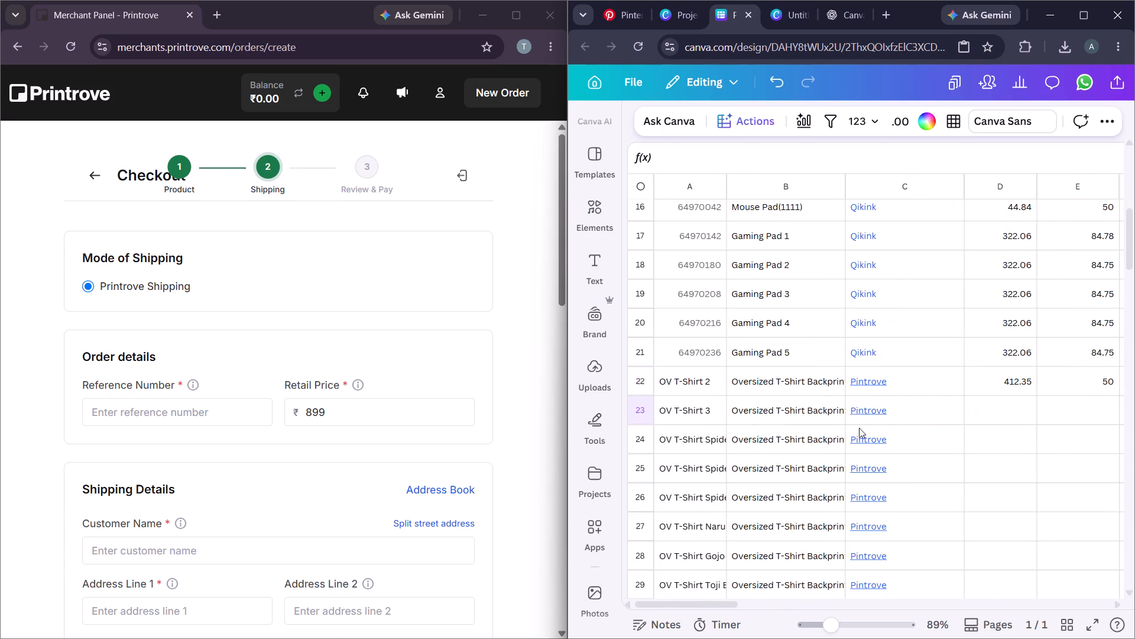
{"action": "left_click", "coordinate": [1012, 417]}
{"action": "scroll", "coordinate": [461, 367], "scroll_direction": "up", "scroll_amount": 4}
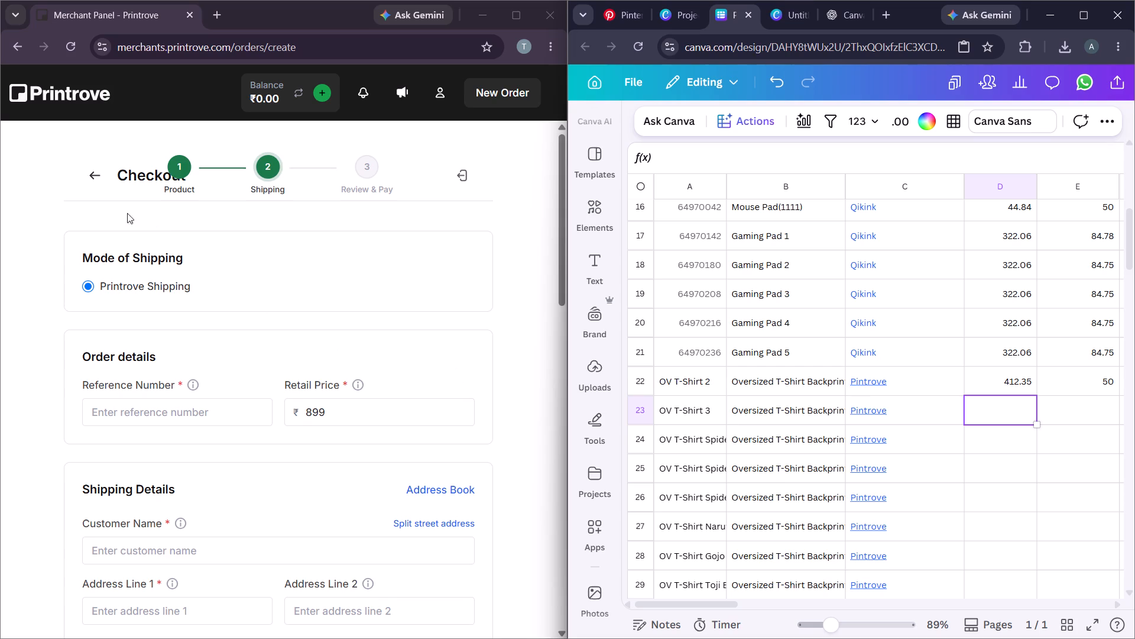
{"action": "left_click", "coordinate": [92, 174]}
{"action": "left_click", "coordinate": [93, 177]}
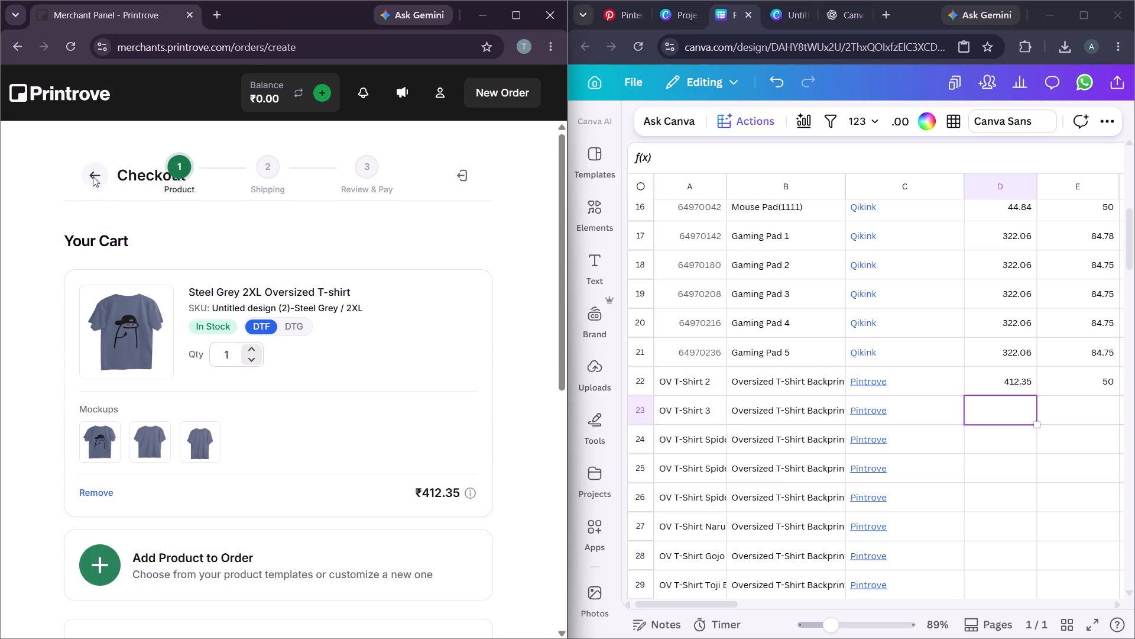
{"action": "scroll", "coordinate": [281, 322], "scroll_direction": "down", "scroll_amount": 18}
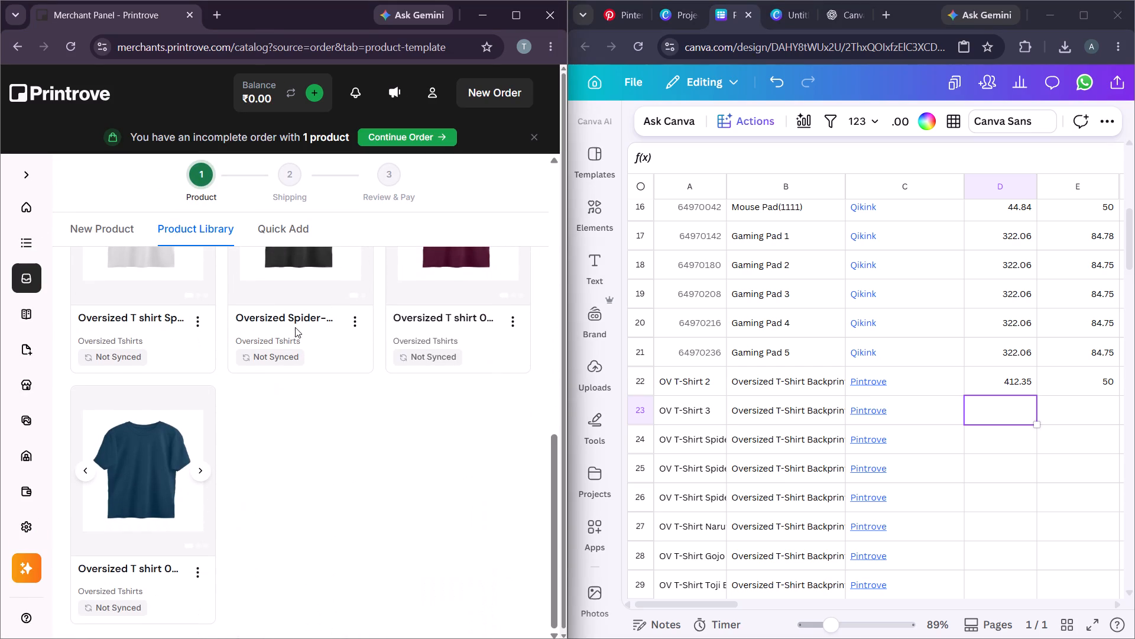
{"action": "scroll", "coordinate": [353, 328], "scroll_direction": "up", "scroll_amount": 1}
{"action": "left_click", "coordinate": [453, 338]}
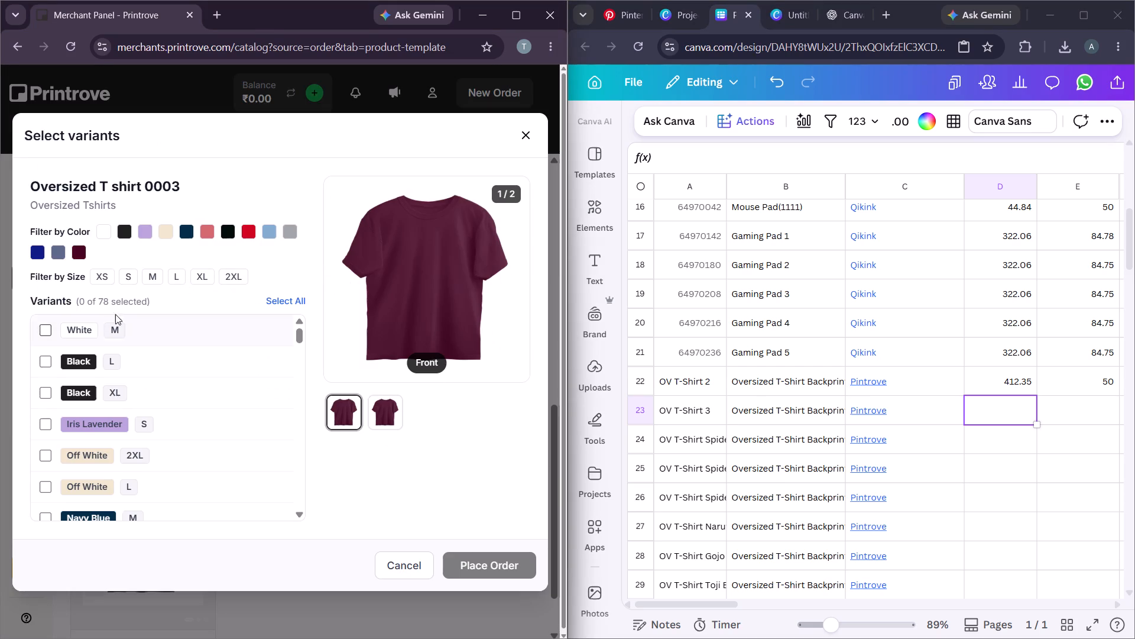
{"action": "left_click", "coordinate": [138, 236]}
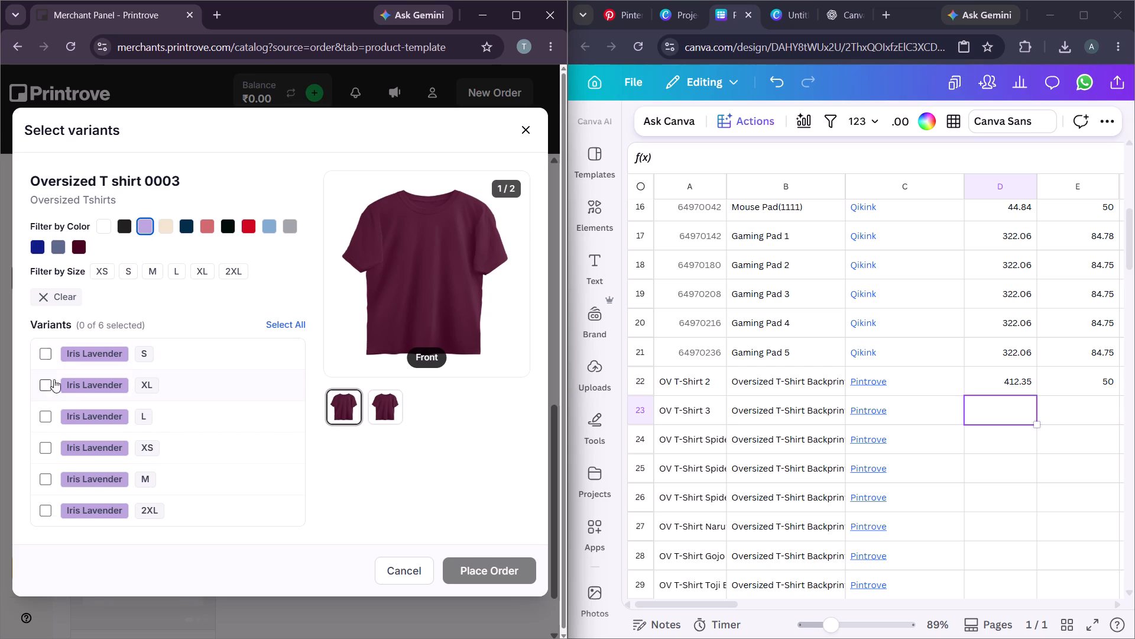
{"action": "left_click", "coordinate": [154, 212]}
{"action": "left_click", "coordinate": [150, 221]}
Add the Bottle Green L variant of Oversized T shirt 0003 to the Printrove order.
{"action": "left_click", "coordinate": [232, 230]}
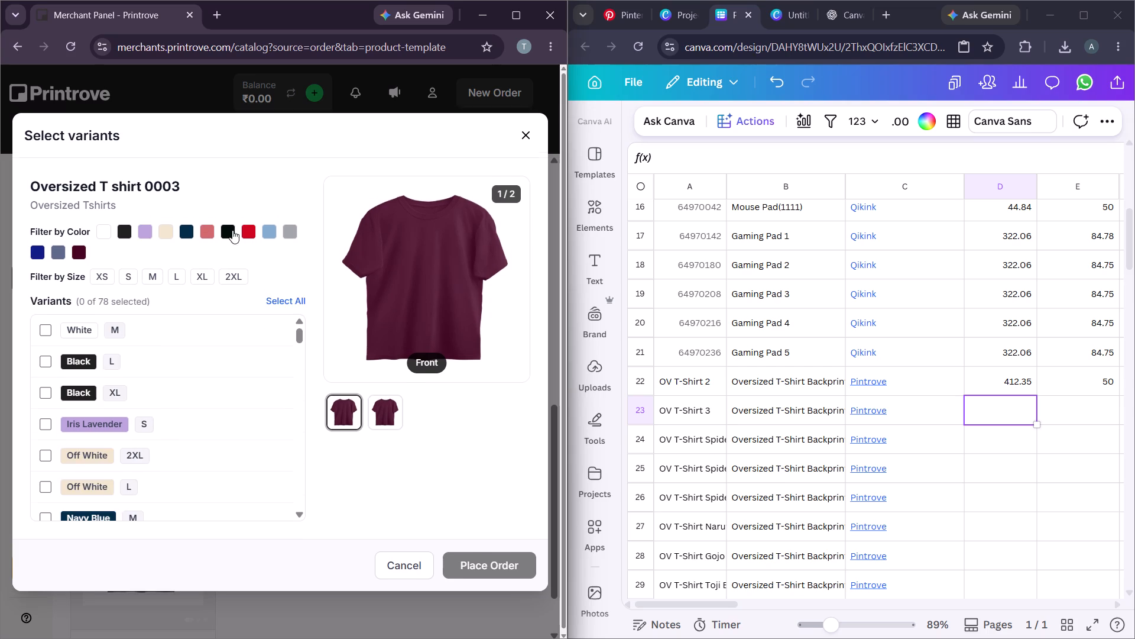
{"action": "left_click", "coordinate": [48, 385]}
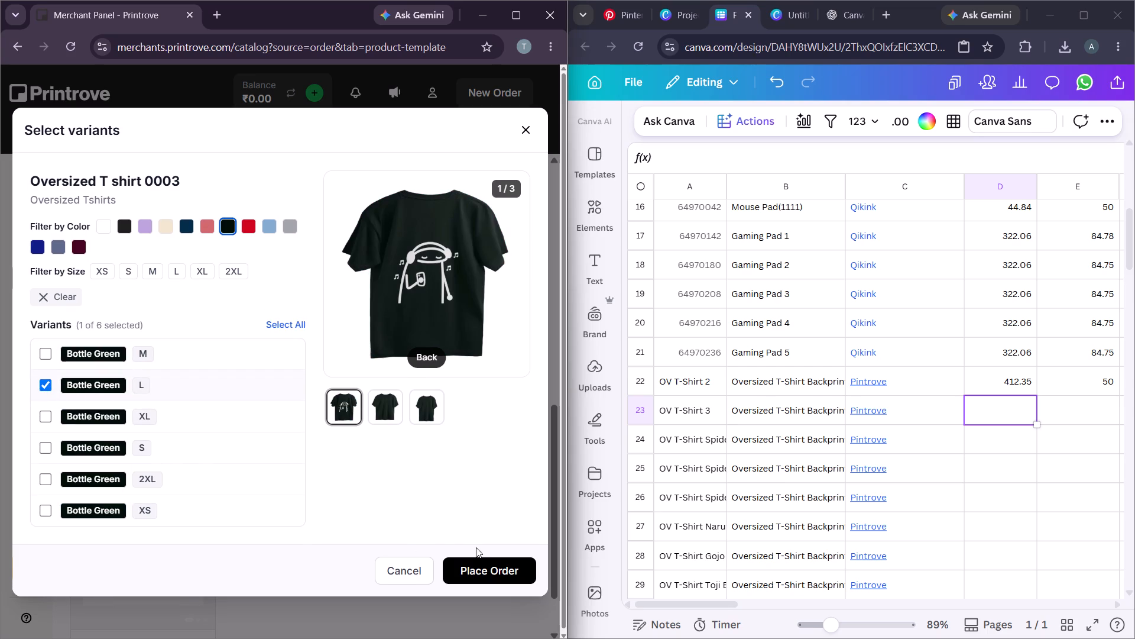
{"action": "left_click", "coordinate": [477, 563]}
Remove the Steel Grey 2XL Oversized T-shirt from the cart and check the order summary's product cost.
{"action": "scroll", "coordinate": [283, 398], "scroll_direction": "down", "scroll_amount": 2}
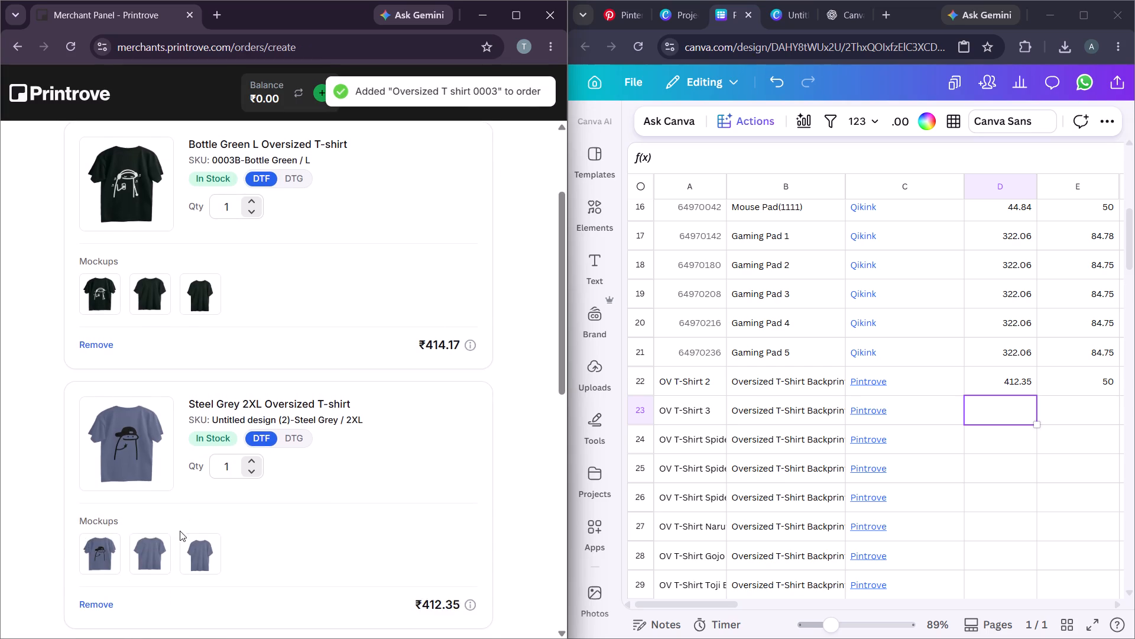
{"action": "scroll", "coordinate": [150, 543], "scroll_direction": "down", "scroll_amount": 2}
{"action": "left_click", "coordinate": [100, 453]}
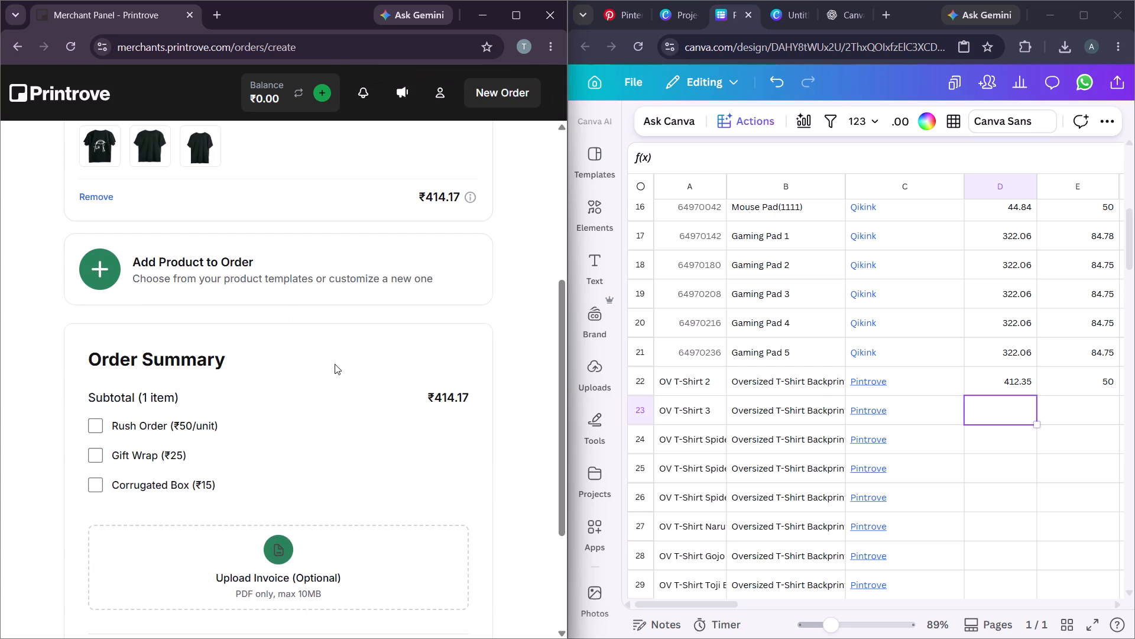
{"action": "scroll", "coordinate": [335, 364], "scroll_direction": "up", "scroll_amount": 1}
{"action": "scroll", "coordinate": [344, 369], "scroll_direction": "down", "scroll_amount": 7}
Enter 415 as the product cost and 50 as the delivery charge in the tracker's OV T-Shirt 3 row.
{"action": "left_click", "coordinate": [990, 415]}
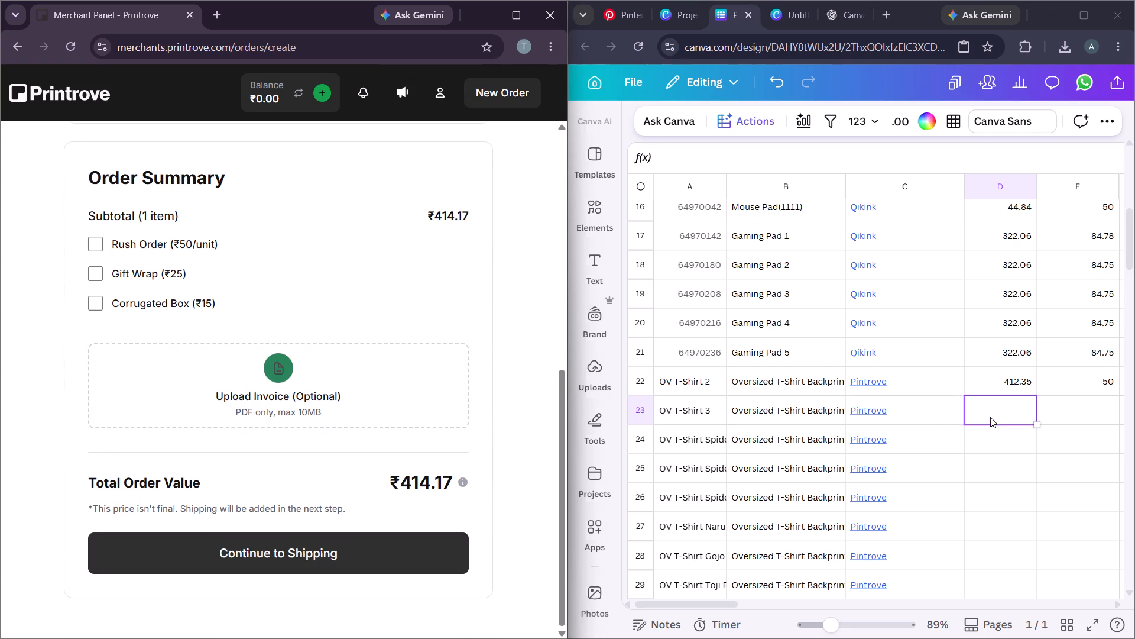
{"action": "key", "text": "4"}
{"action": "key", "text": "1"}
{"action": "key", "text": "5"}
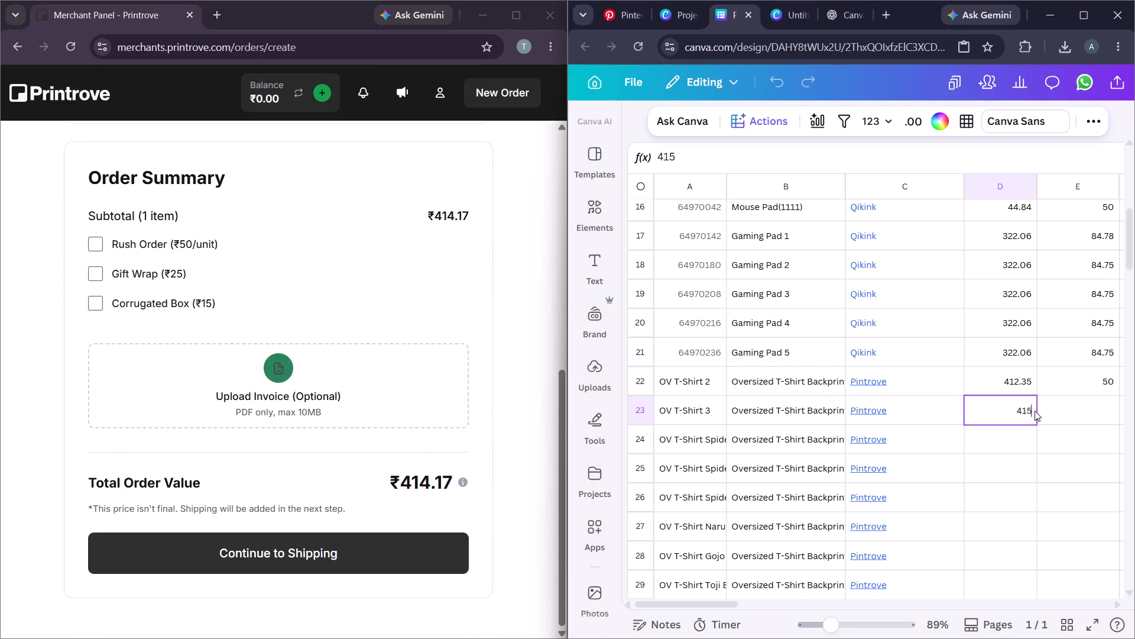
{"action": "left_click", "coordinate": [1096, 410]}
{"action": "type", "text": "50"}
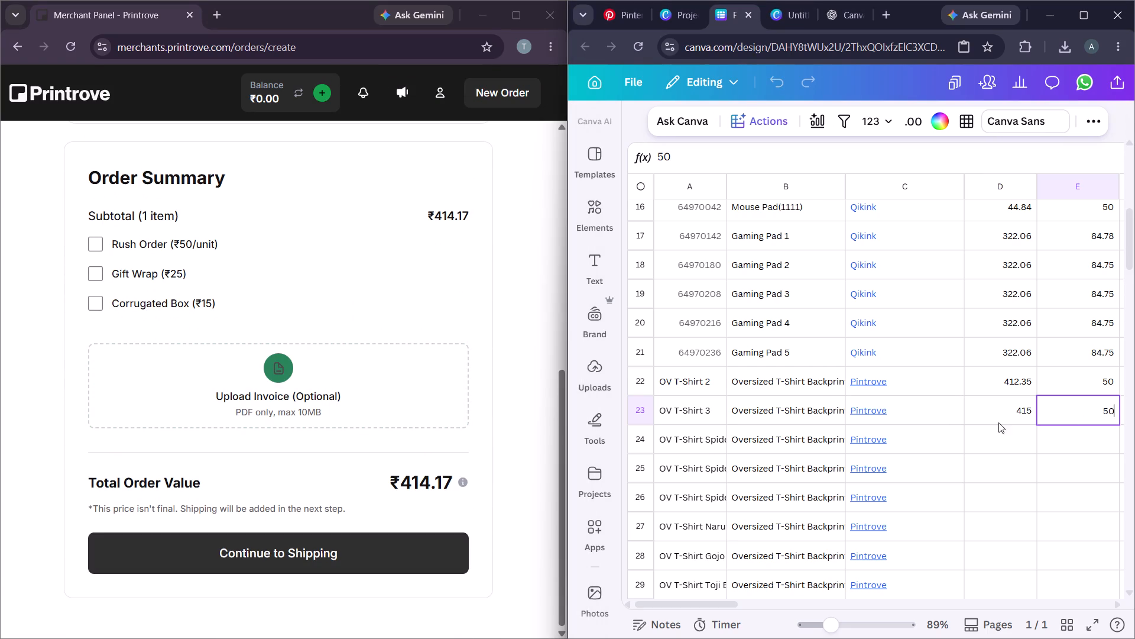
Enter 859 as the selling price in the OV T-Shirt 3 row and compare the row with the earlier entries.
{"action": "scroll", "coordinate": [840, 387], "scroll_direction": "left", "scroll_amount": 4}
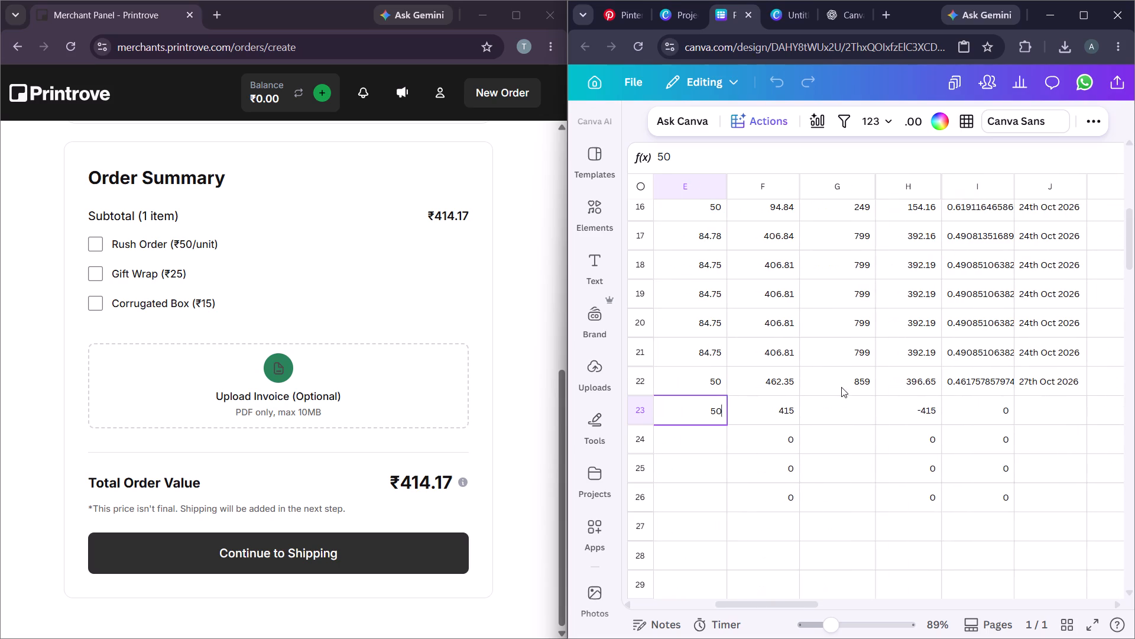
{"action": "left_click", "coordinate": [837, 405]}
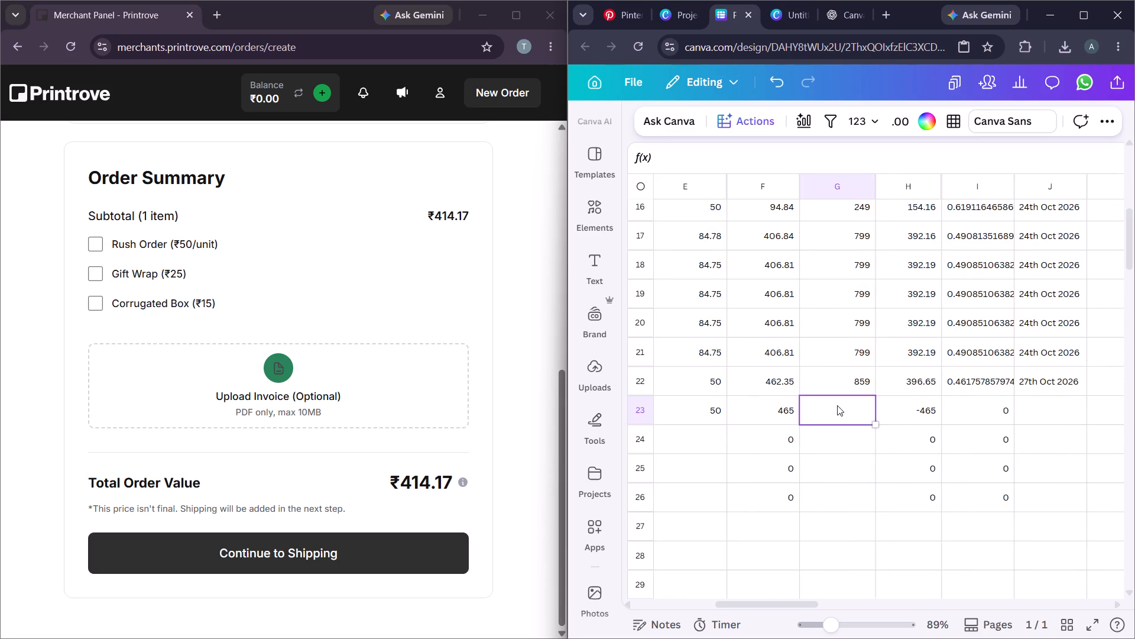
{"action": "type", "text": "859"}
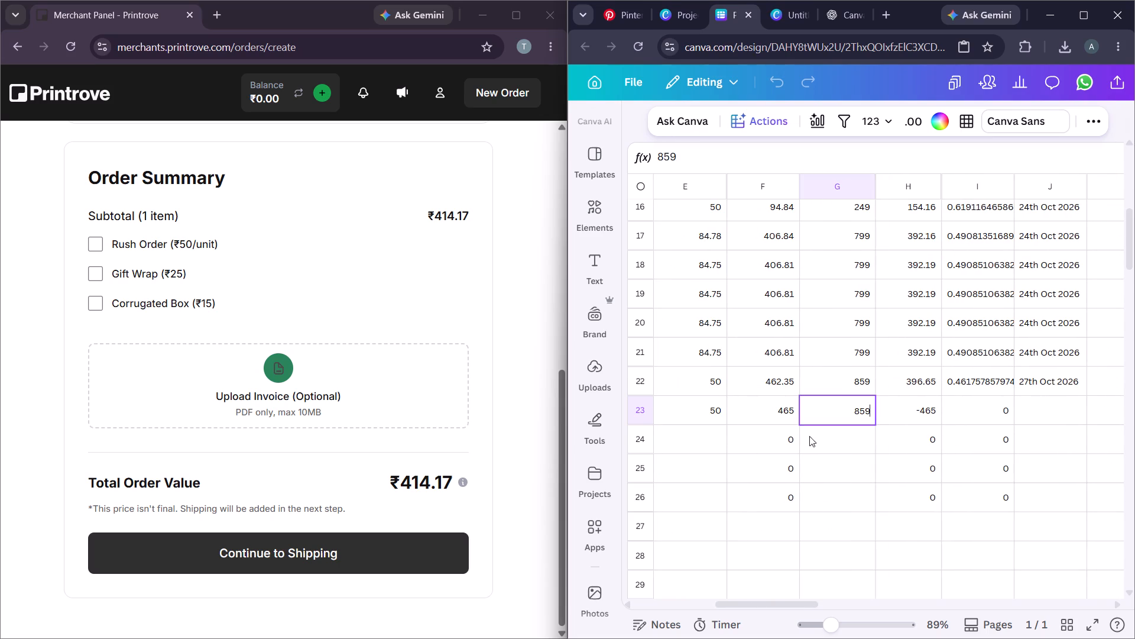
{"action": "scroll", "coordinate": [796, 416], "scroll_direction": "up", "scroll_amount": 11}
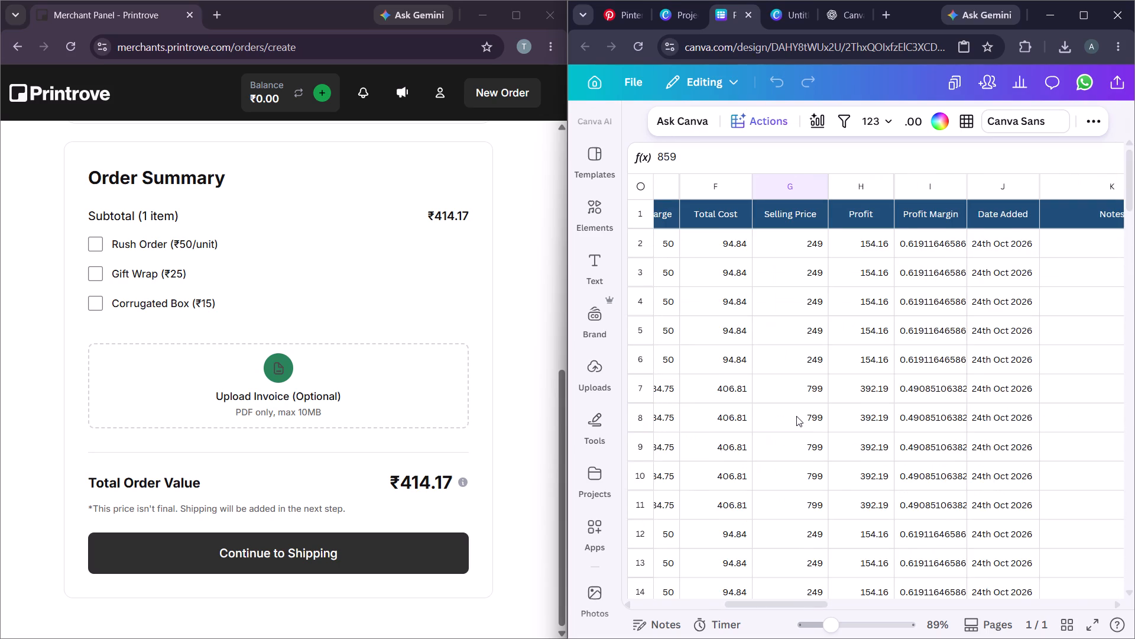
{"action": "scroll", "coordinate": [796, 416], "scroll_direction": "right", "scroll_amount": 2}
{"action": "scroll", "coordinate": [796, 416], "scroll_direction": "down", "scroll_amount": 6}
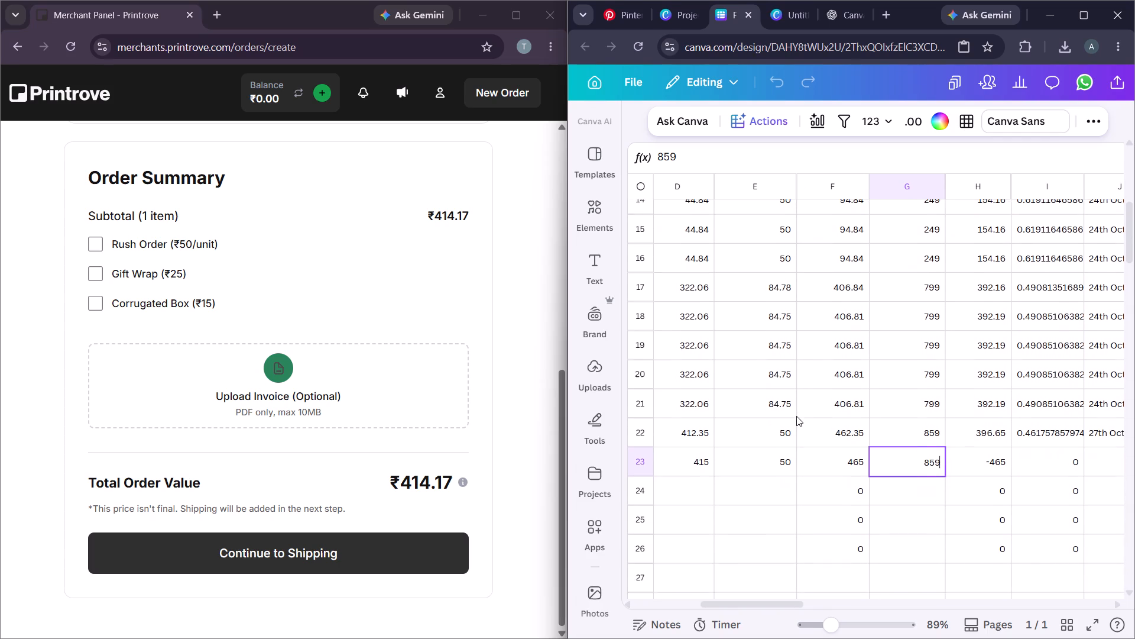
{"action": "scroll", "coordinate": [796, 416], "scroll_direction": "down", "scroll_amount": 1}
{"action": "scroll", "coordinate": [796, 416], "scroll_direction": "right", "scroll_amount": 2}
{"action": "scroll", "coordinate": [987, 492], "scroll_direction": "left", "scroll_amount": 1}
{"action": "left_click", "coordinate": [986, 490]}
{"action": "scroll", "coordinate": [1097, 496], "scroll_direction": "left", "scroll_amount": 2}
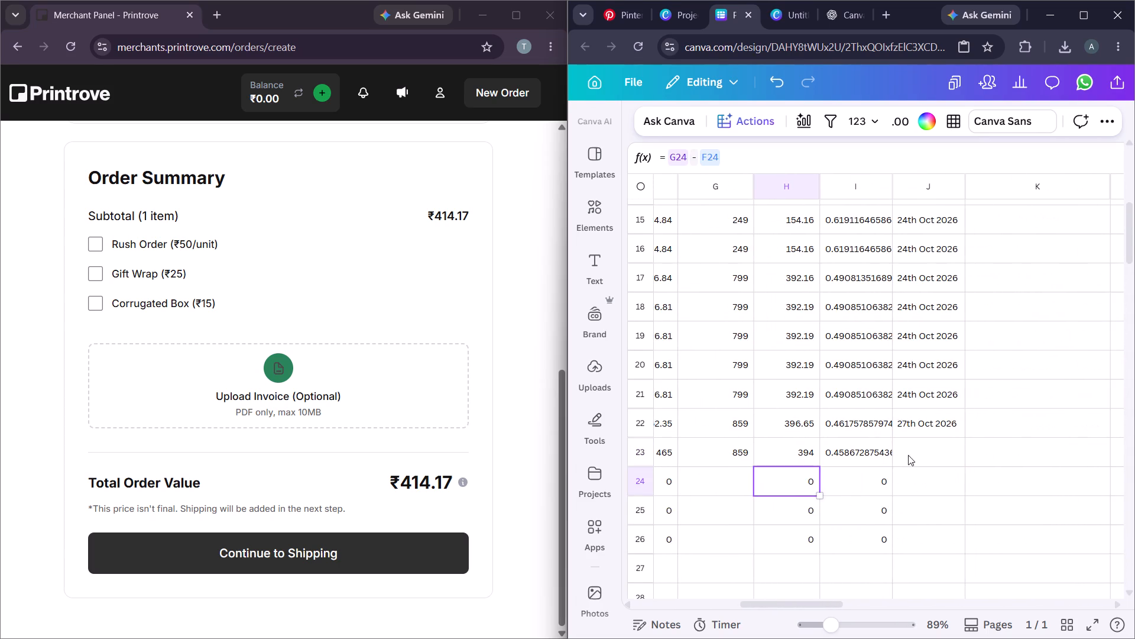
{"action": "scroll", "coordinate": [877, 456], "scroll_direction": "right", "scroll_amount": 11}
{"action": "scroll", "coordinate": [936, 480], "scroll_direction": "left", "scroll_amount": 1}
Go back from the Printrove checkout to the order's Product Library.
{"action": "scroll", "coordinate": [276, 359], "scroll_direction": "up", "scroll_amount": 6}
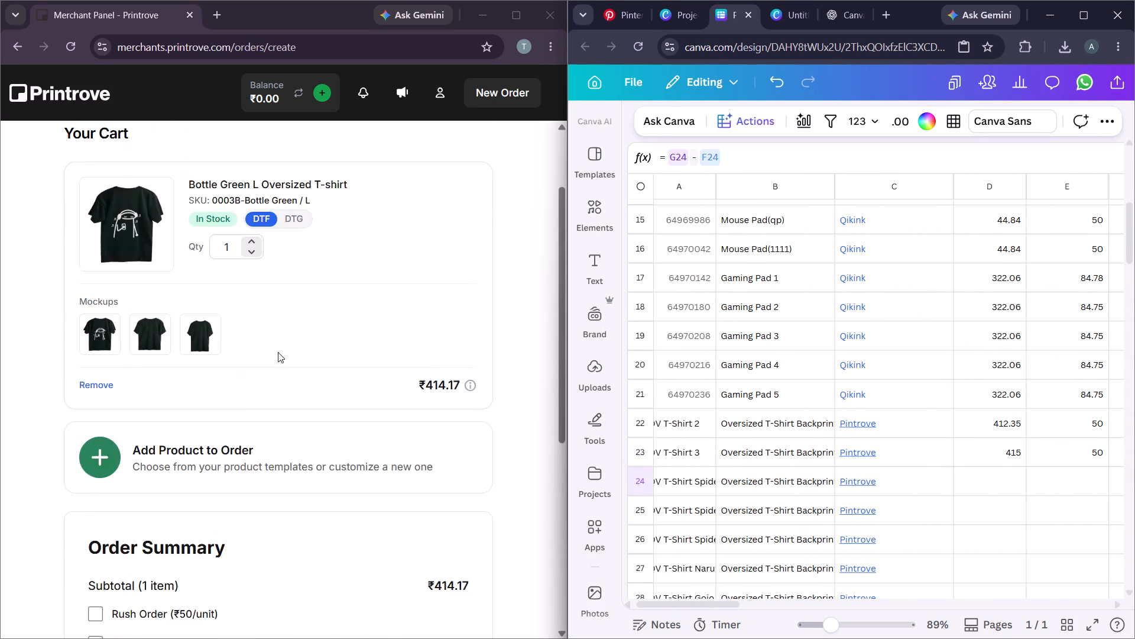
{"action": "scroll", "coordinate": [278, 352], "scroll_direction": "up", "scroll_amount": 4}
{"action": "left_click", "coordinate": [92, 177]}
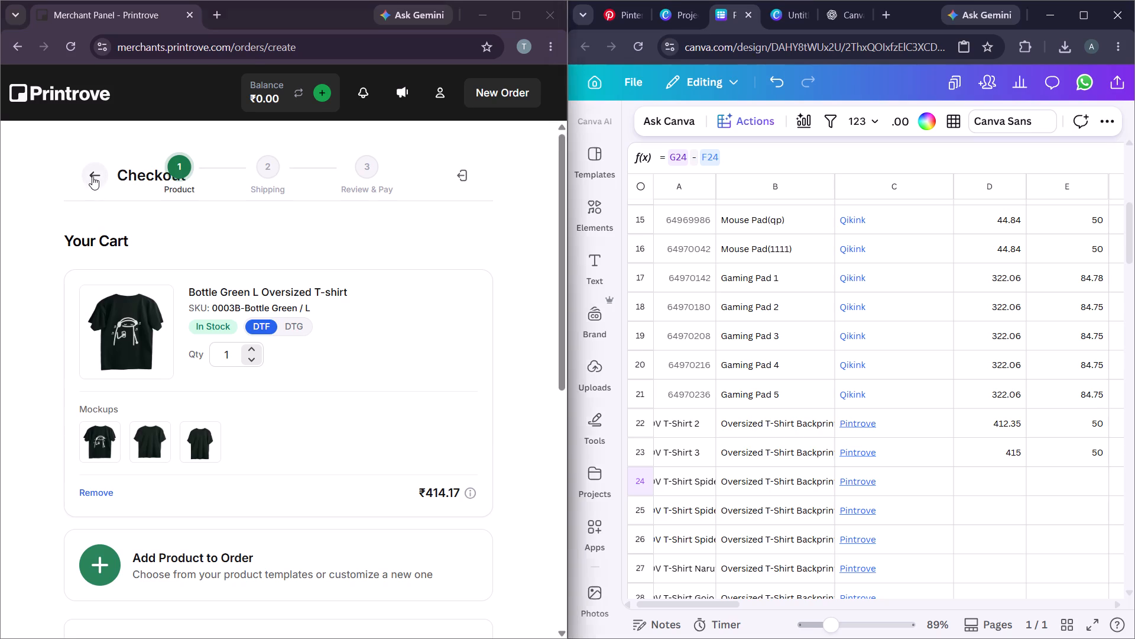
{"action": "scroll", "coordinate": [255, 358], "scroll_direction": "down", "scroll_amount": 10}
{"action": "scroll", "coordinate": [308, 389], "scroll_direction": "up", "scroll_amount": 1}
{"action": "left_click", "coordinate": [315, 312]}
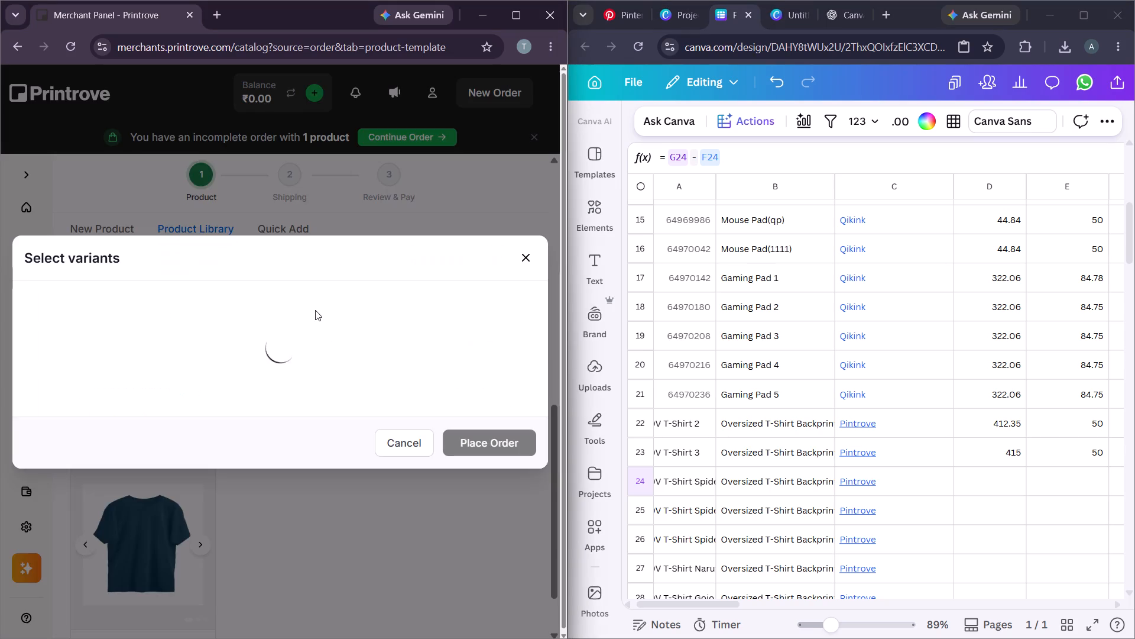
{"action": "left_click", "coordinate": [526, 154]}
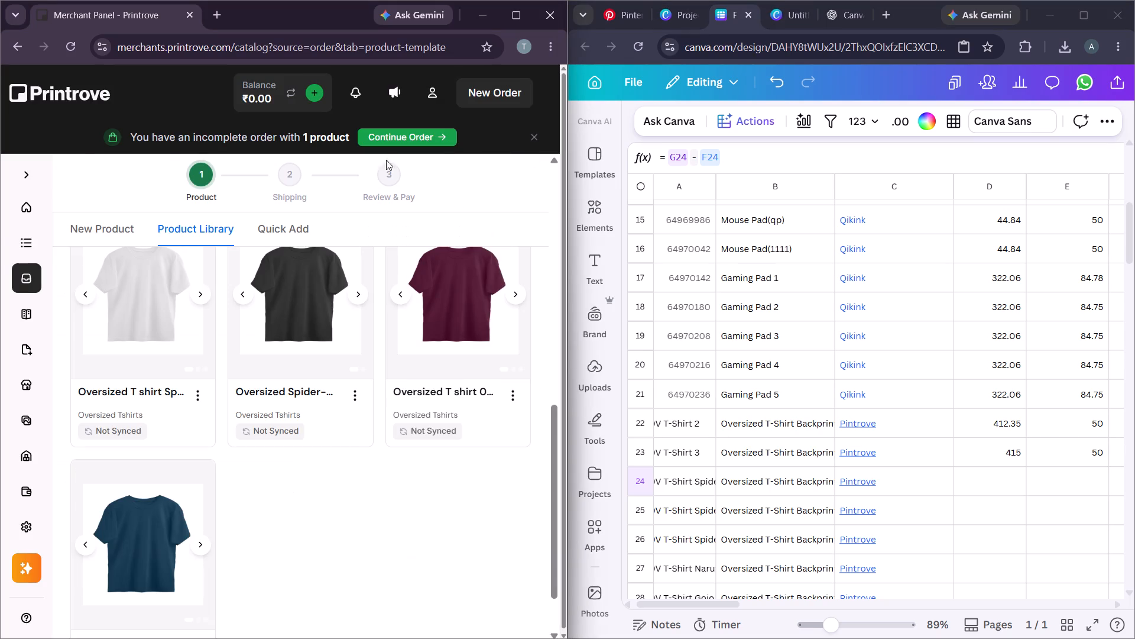
Open the Oversized Spider-Man Edition 1 product from Printrove's main Product Library page.
{"action": "left_click", "coordinate": [29, 347]}
{"action": "left_click", "coordinate": [25, 318]}
{"action": "left_click", "coordinate": [28, 343]}
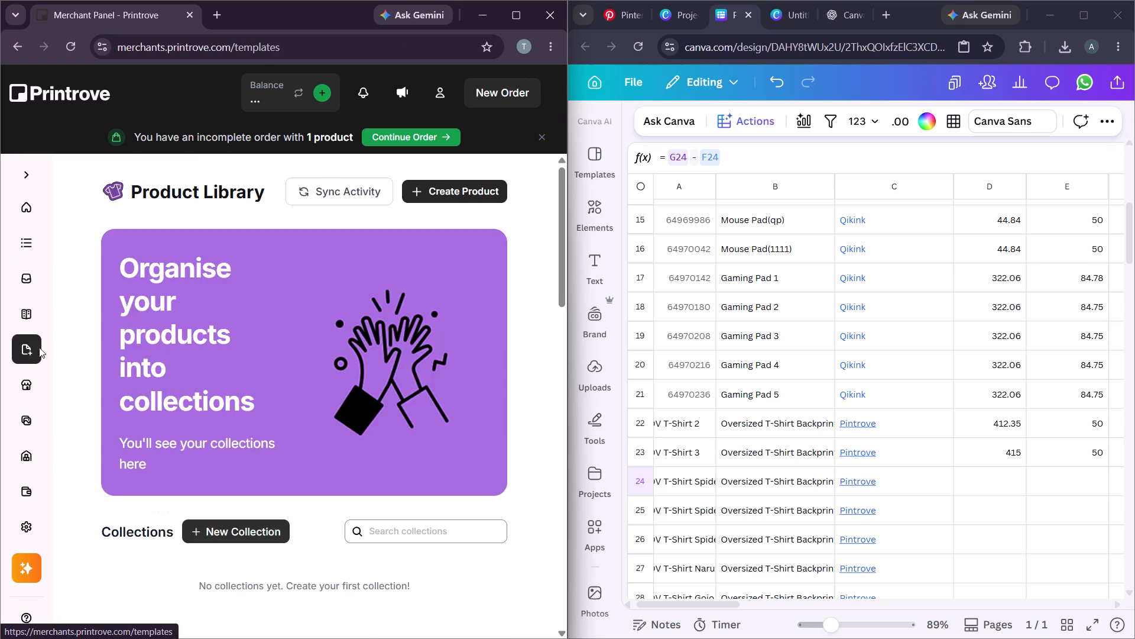
{"action": "scroll", "coordinate": [178, 378], "scroll_direction": "down", "scroll_amount": 15}
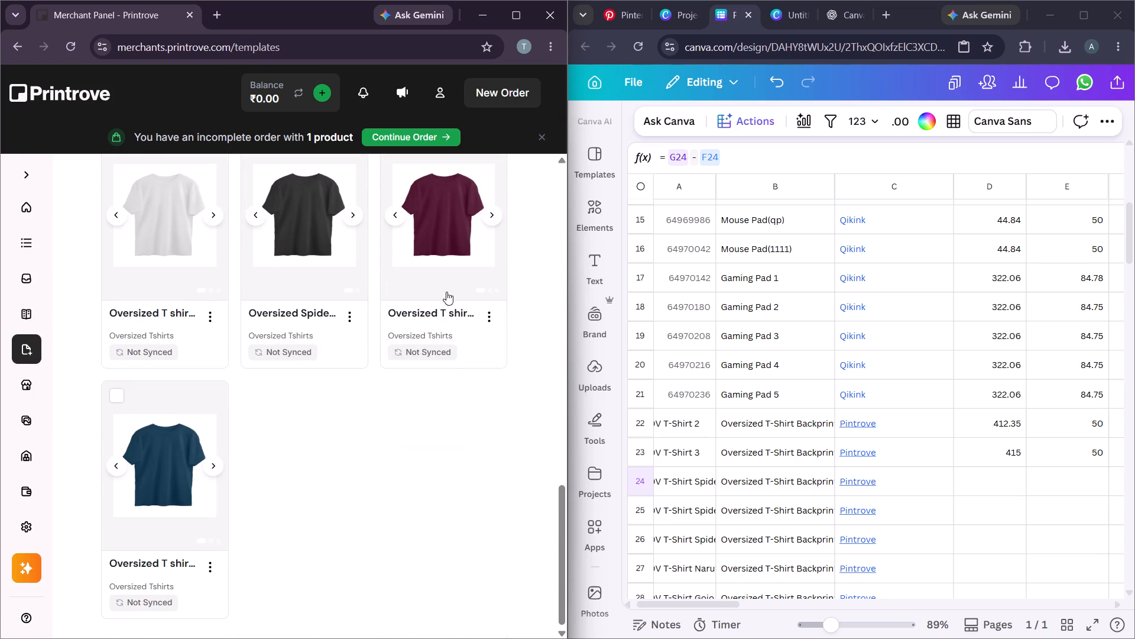
{"action": "left_click", "coordinate": [286, 264]}
Check the variant costs of Oversized Spider-Man Edition 1, filtering the associated products by individual colours such as Baby Blue.
{"action": "scroll", "coordinate": [295, 271], "scroll_direction": "down", "scroll_amount": 4}
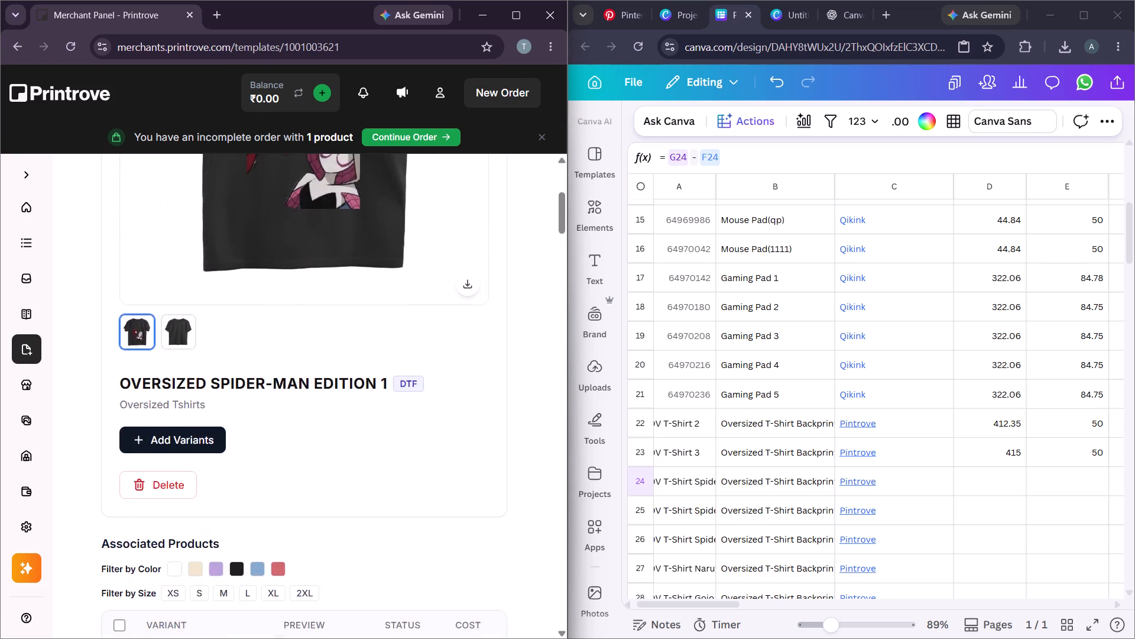
{"action": "scroll", "coordinate": [301, 276], "scroll_direction": "down", "scroll_amount": 7}
{"action": "scroll", "coordinate": [303, 282], "scroll_direction": "up", "scroll_amount": 3}
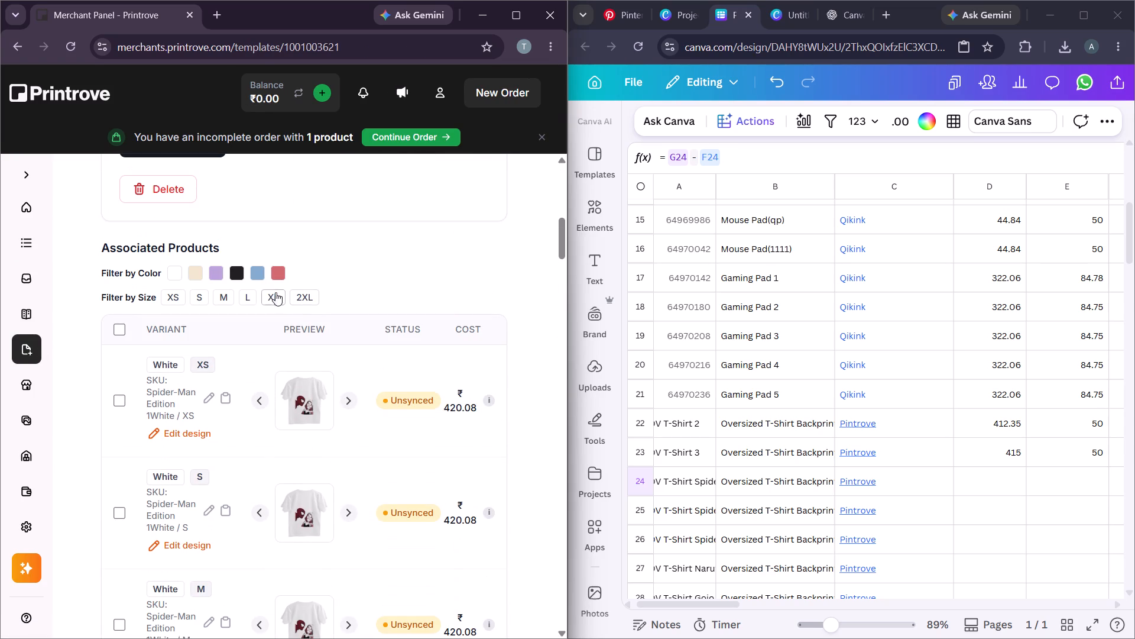
{"action": "left_click", "coordinate": [278, 278]}
{"action": "left_click", "coordinate": [278, 277]}
{"action": "double_click", "coordinate": [264, 274]}
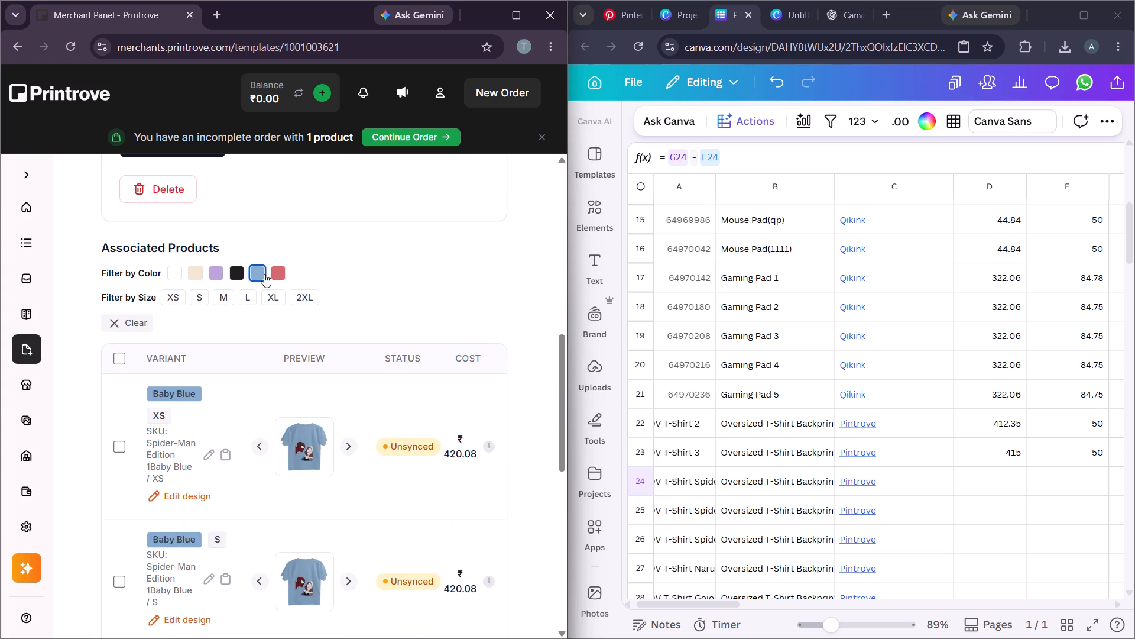
Enter 420 as the product cost and 50 as the delivery charge in row 24, the tracker's first Spider-Man T-shirt.
{"action": "left_click", "coordinate": [999, 480]}
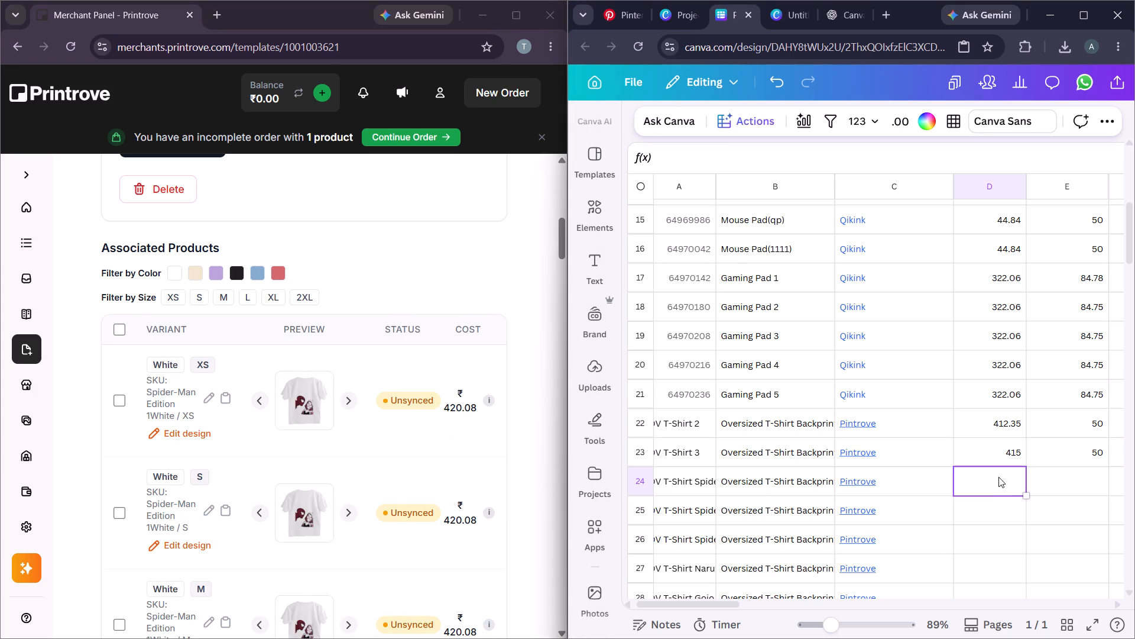
{"action": "left_click", "coordinate": [998, 476]}
{"action": "key", "text": "4"}
{"action": "type", "text": "20"}
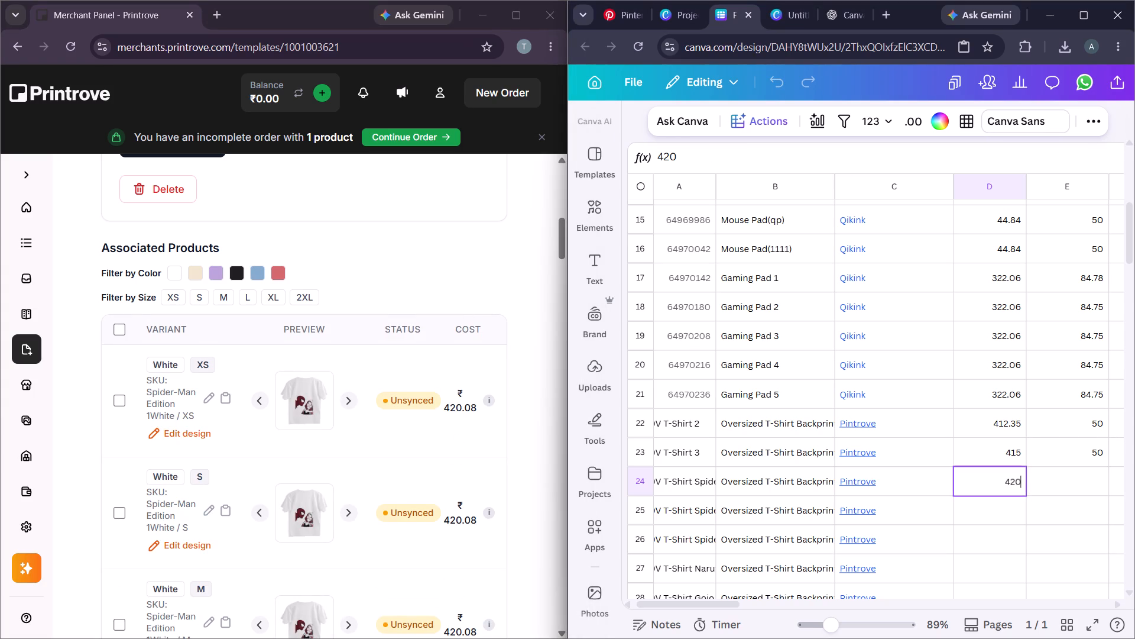
{"action": "scroll", "coordinate": [1000, 476], "scroll_direction": "left", "scroll_amount": 2}
{"action": "left_click", "coordinate": [928, 477]}
{"action": "left_click", "coordinate": [927, 478]}
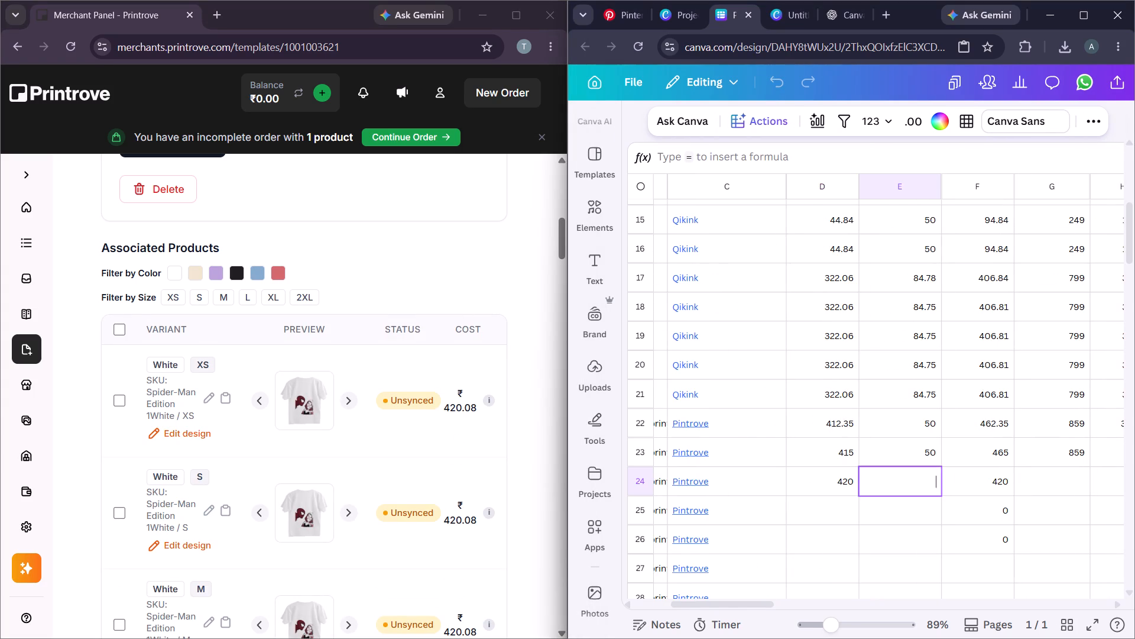
{"action": "key", "text": "5"}
{"action": "key", "text": "0"}
Enter 859 as the selling price for the Spider-Man T-shirt in row 24.
{"action": "scroll", "coordinate": [928, 477], "scroll_direction": "left", "scroll_amount": 3}
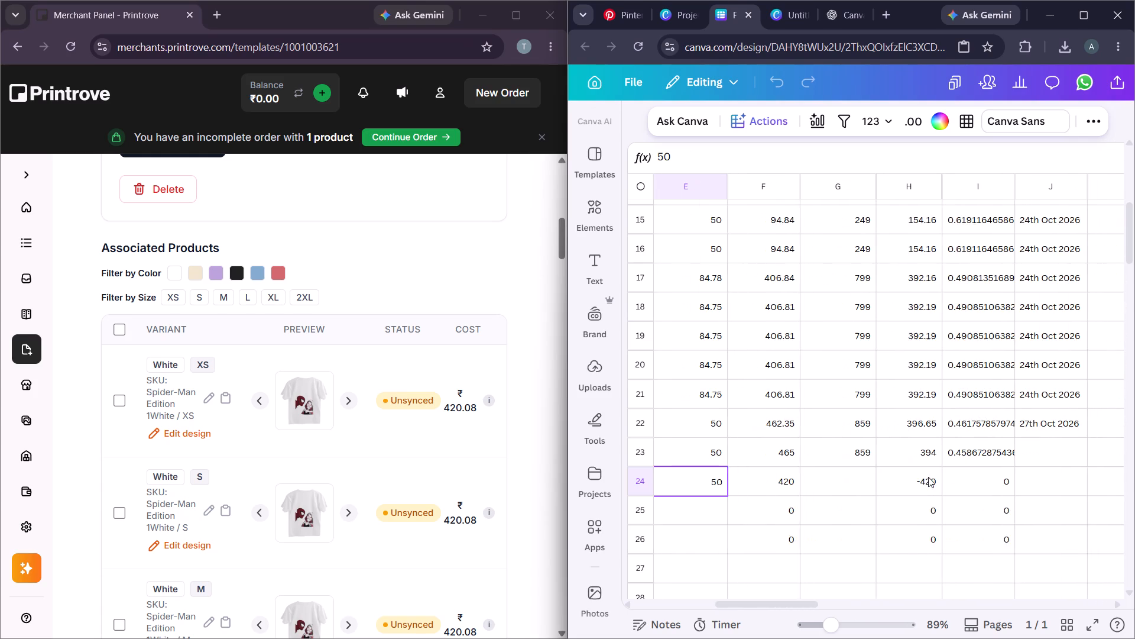
{"action": "scroll", "coordinate": [928, 477], "scroll_direction": "left", "scroll_amount": 1}
{"action": "left_click", "coordinate": [824, 479]}
{"action": "left_click", "coordinate": [843, 478]}
{"action": "type", "text": "859"}
{"action": "scroll", "coordinate": [870, 475], "scroll_direction": "left", "scroll_amount": 2}
{"action": "left_click", "coordinate": [880, 476]}
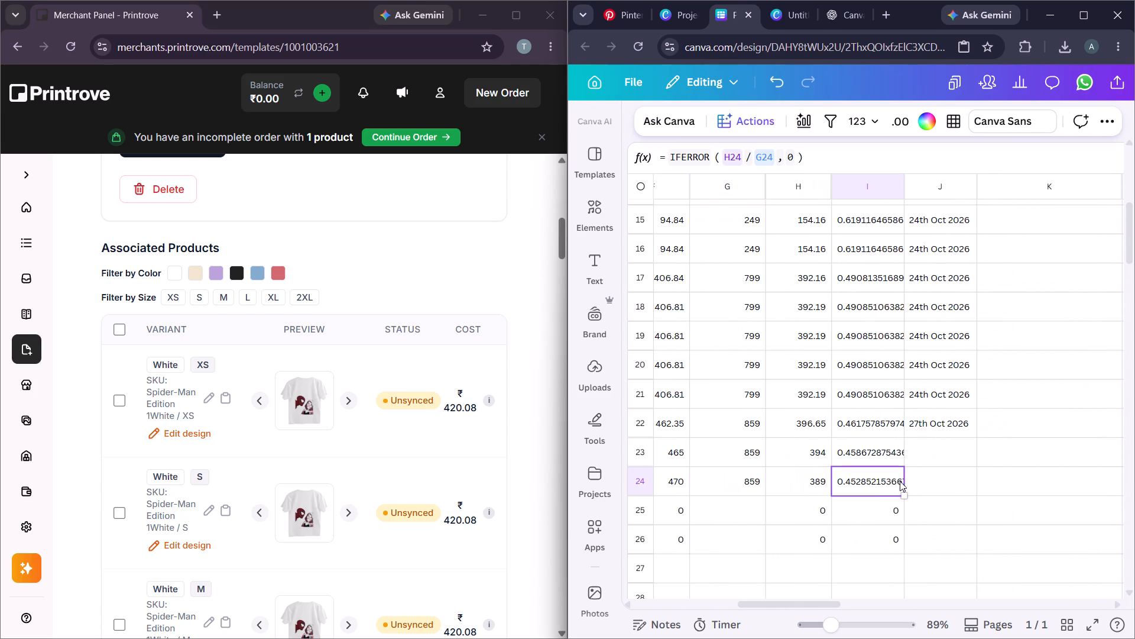
{"action": "scroll", "coordinate": [767, 484], "scroll_direction": "right", "scroll_amount": 10}
Return to the Product Library and open the white Spider Man Edition For Him oversized T-shirt.
{"action": "scroll", "coordinate": [167, 275], "scroll_direction": "up", "scroll_amount": 7}
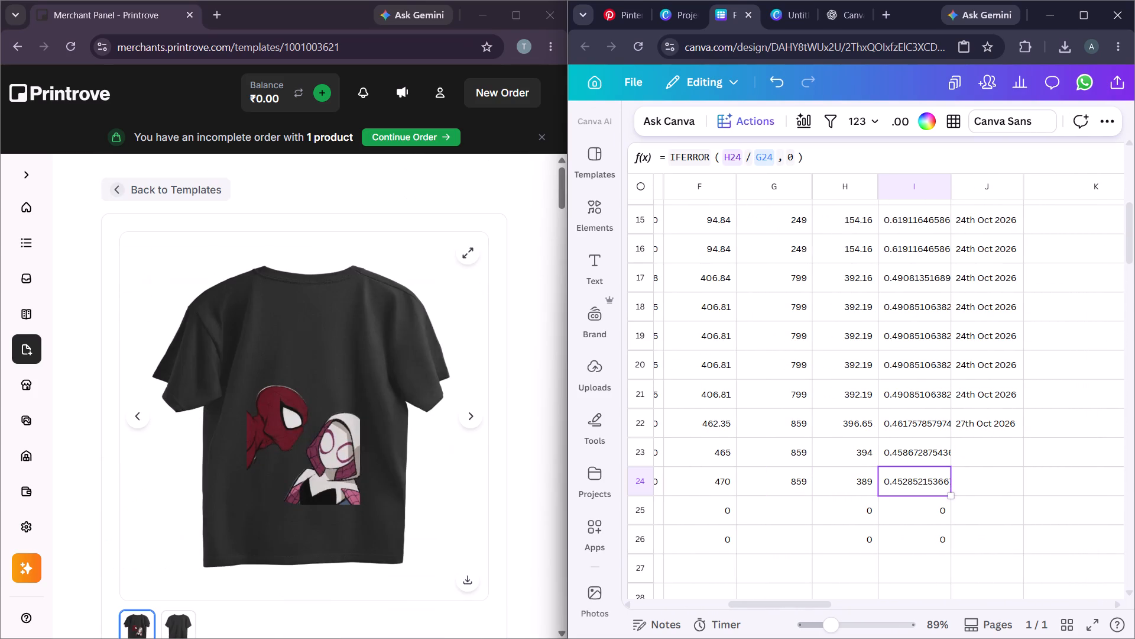
{"action": "left_click", "coordinate": [119, 190]}
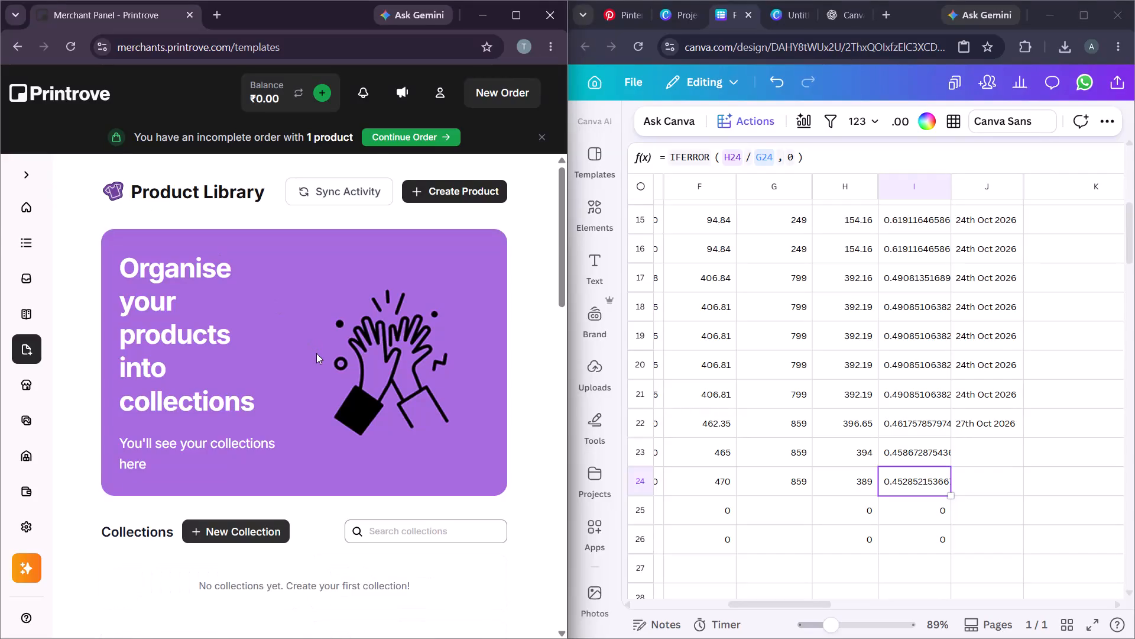
{"action": "scroll", "coordinate": [316, 354], "scroll_direction": "down", "scroll_amount": 9}
{"action": "scroll", "coordinate": [316, 354], "scroll_direction": "up", "scroll_amount": 1}
{"action": "scroll", "coordinate": [332, 409], "scroll_direction": "down", "scroll_amount": 1}
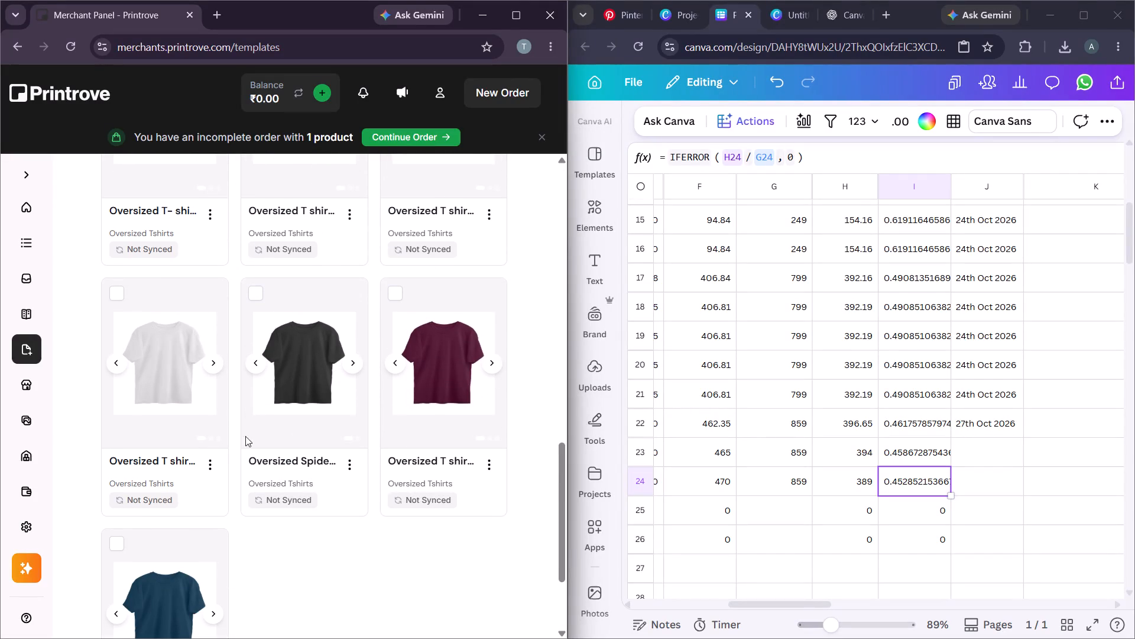
{"action": "scroll", "coordinate": [245, 436], "scroll_direction": "down", "scroll_amount": 1}
{"action": "scroll", "coordinate": [349, 429], "scroll_direction": "right", "scroll_amount": 1}
{"action": "left_click", "coordinate": [171, 405]}
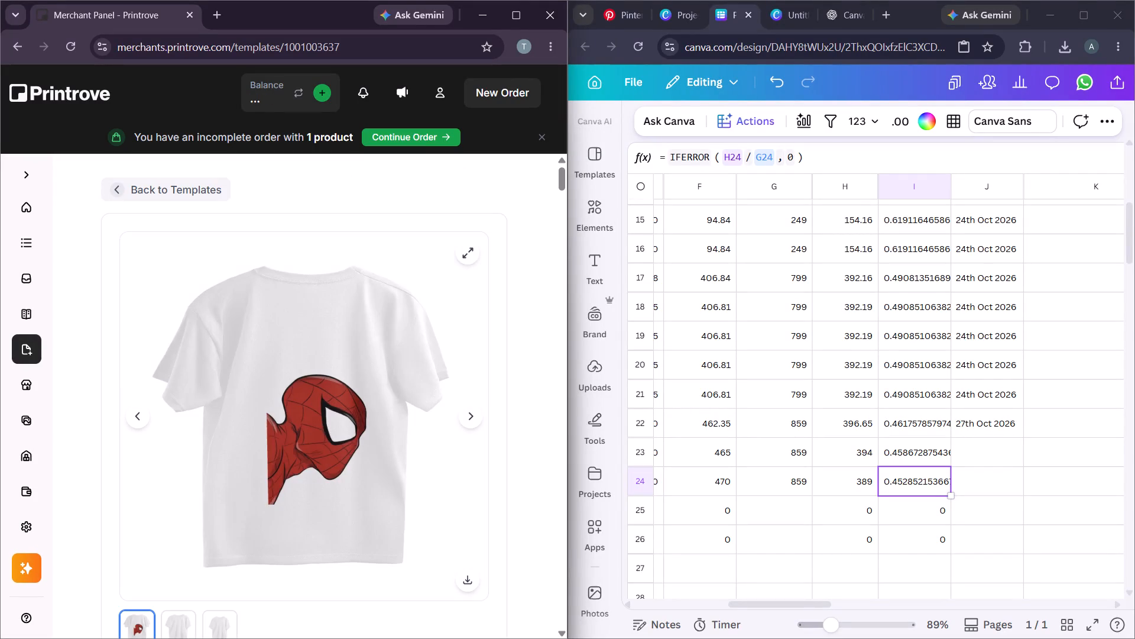
Check the variant costs of the Spider Man Edition For Him T-shirt, filtering by individual colours such as Royal Blue and Baby Blue.
{"action": "scroll", "coordinate": [445, 405], "scroll_direction": "down", "scroll_amount": 8}
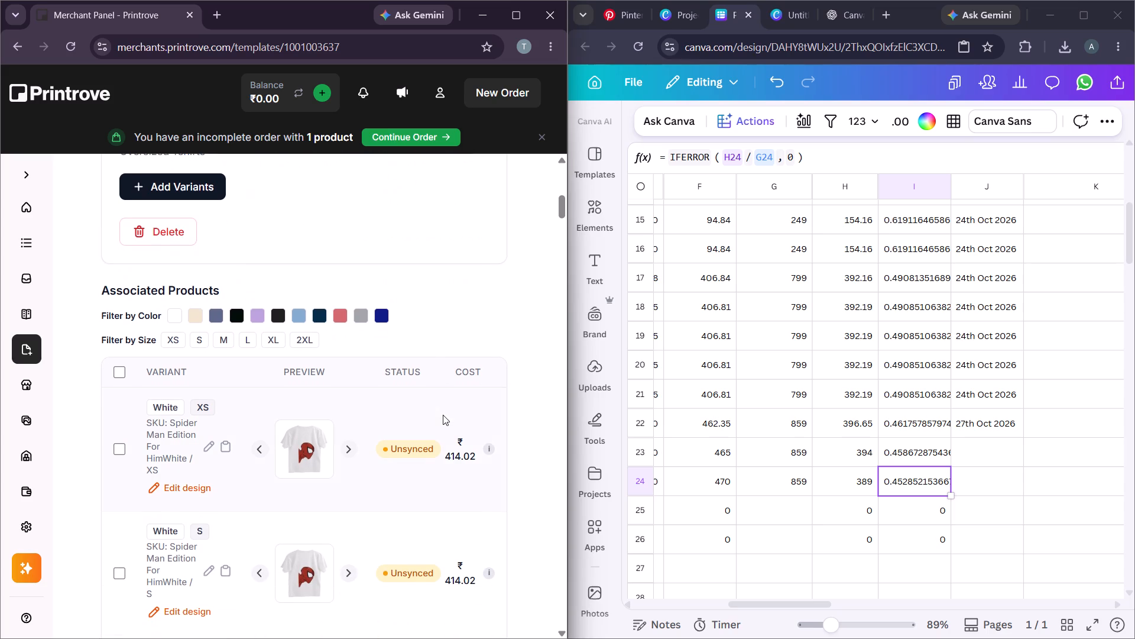
{"action": "left_click", "coordinate": [375, 319]}
{"action": "left_click", "coordinate": [375, 318]}
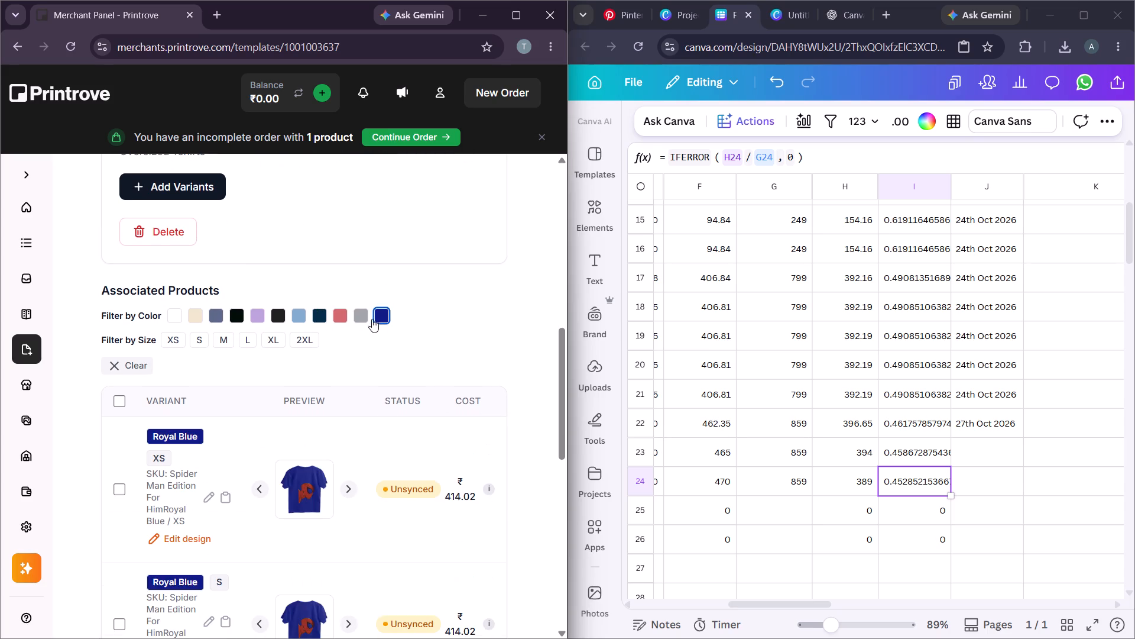
{"action": "left_click", "coordinate": [359, 319]}
{"action": "left_click", "coordinate": [359, 319]}
{"action": "double_click", "coordinate": [342, 319]}
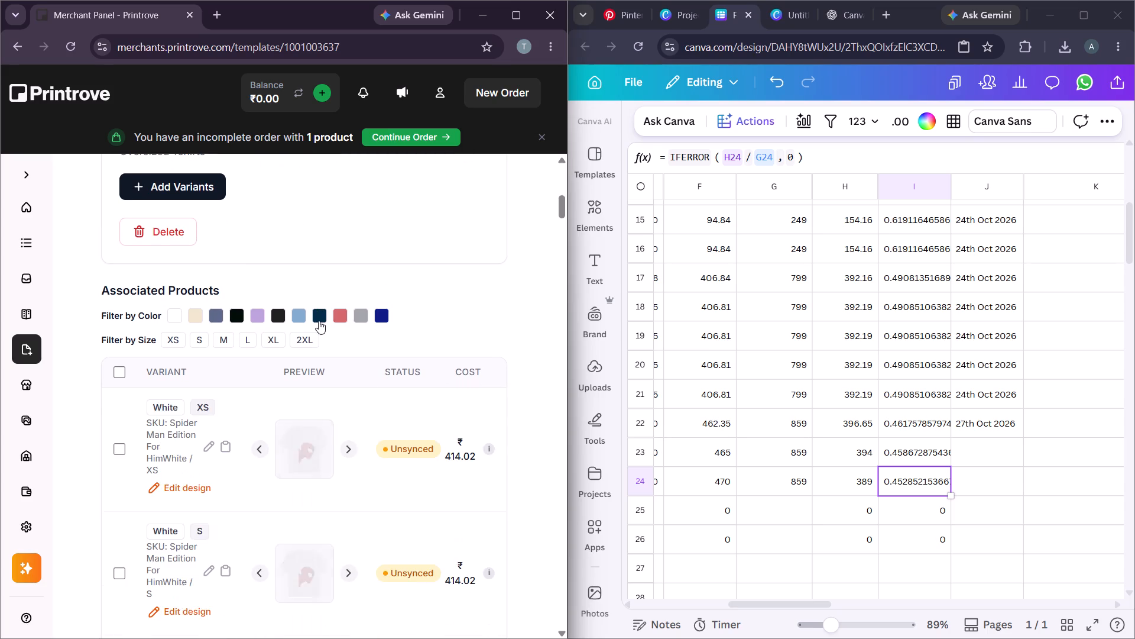
{"action": "left_click", "coordinate": [317, 320]}
{"action": "left_click", "coordinate": [319, 319]}
{"action": "left_click", "coordinate": [298, 319]}
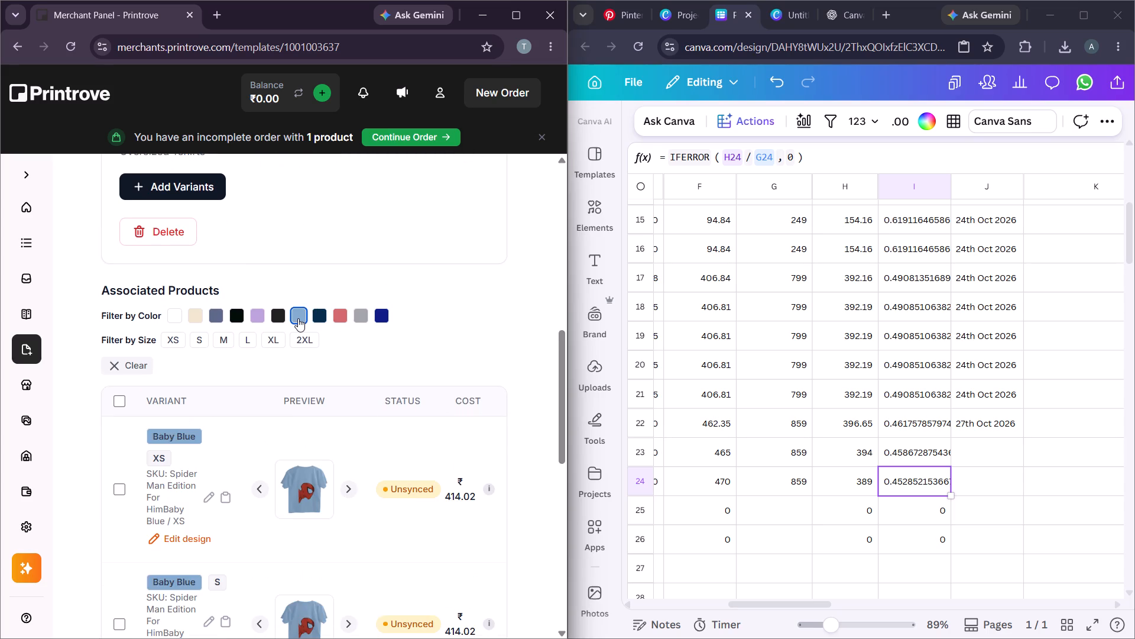
{"action": "left_click", "coordinate": [298, 318]}
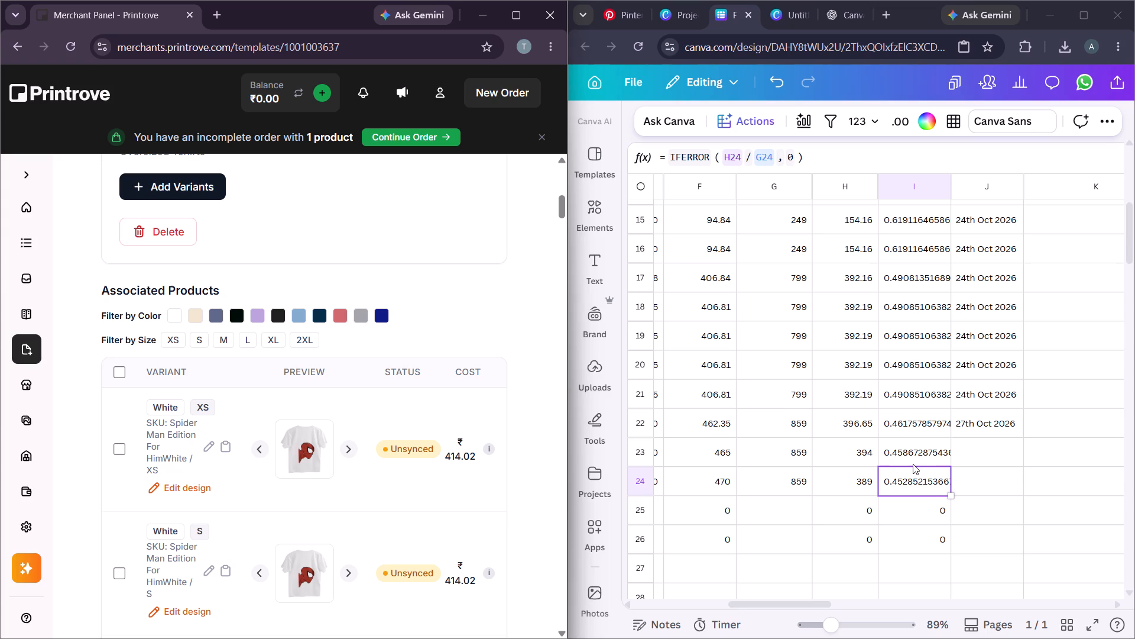
Enter 415 as the product cost, 50 as the delivery charge and 859 as the selling price in tracker row 25.
{"action": "scroll", "coordinate": [677, 493], "scroll_direction": "right", "scroll_amount": 4}
{"action": "scroll", "coordinate": [906, 508], "scroll_direction": "right", "scroll_amount": 1}
{"action": "left_click", "coordinate": [858, 505]}
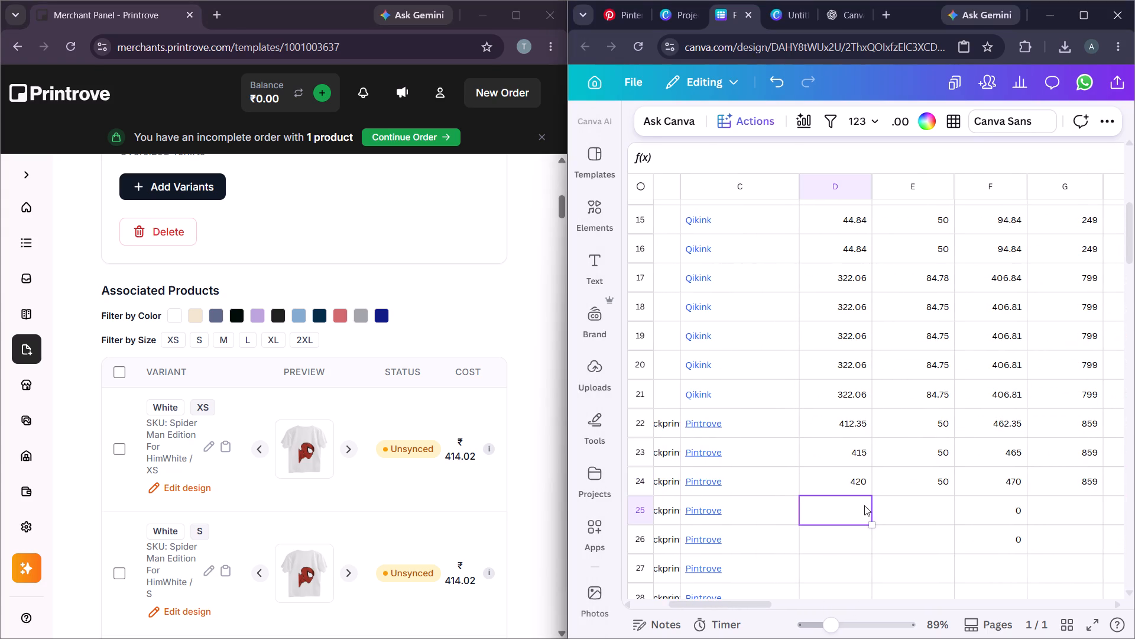
{"action": "left_click", "coordinate": [863, 505]}
{"action": "key", "text": "4"}
{"action": "type", "text": "15"}
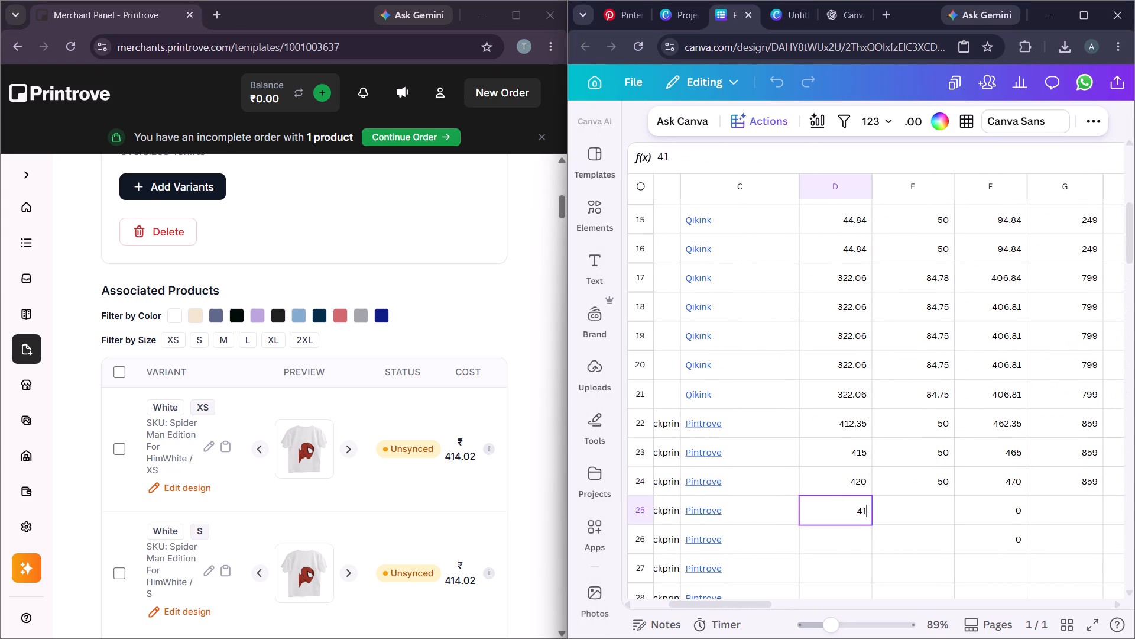
{"action": "left_click", "coordinate": [932, 509]}
{"action": "left_click", "coordinate": [937, 509]}
{"action": "key", "text": "5"}
{"action": "key", "text": "0"}
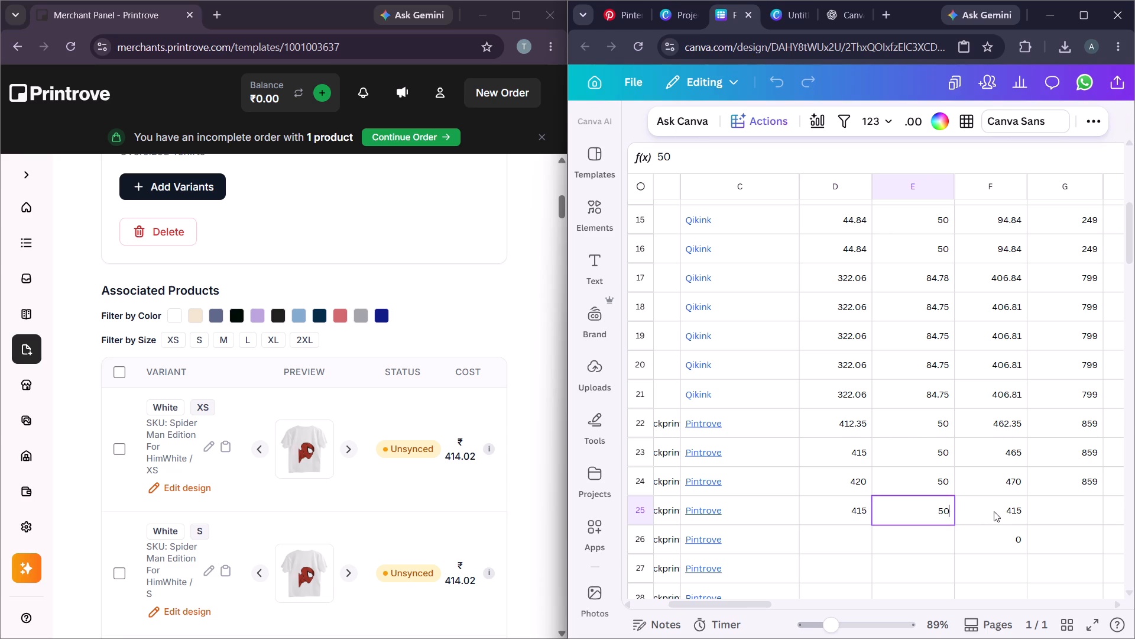
{"action": "double_click", "coordinate": [1088, 511]}
{"action": "type", "text": "859"}
{"action": "left_click", "coordinate": [838, 542]}
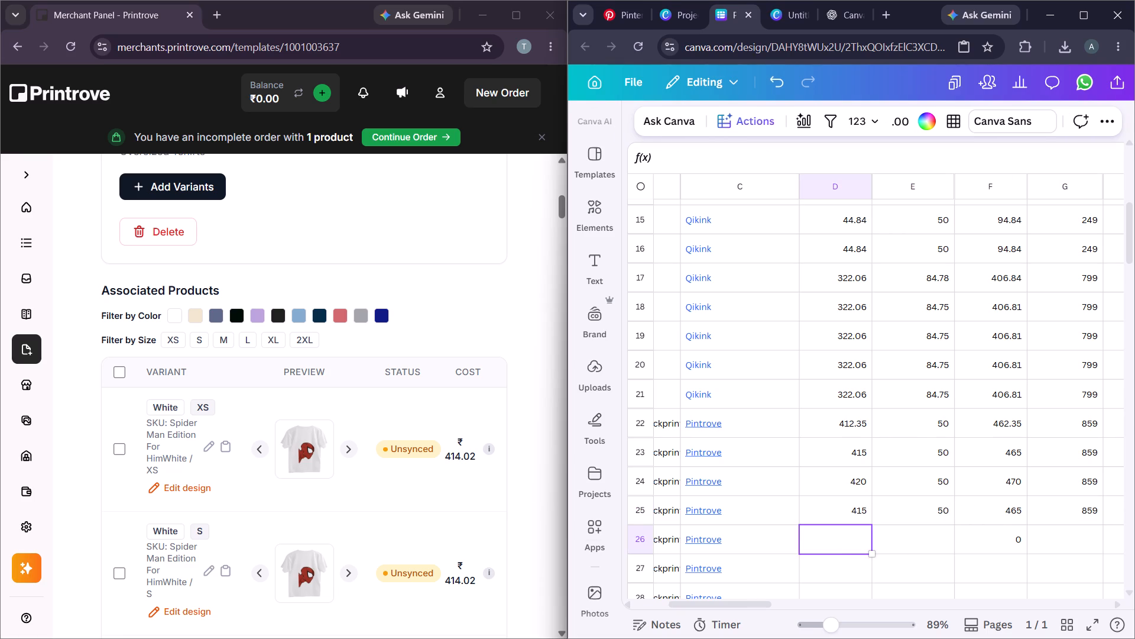
Return to the Product Library and open the white Oversized T Shirt Spider-Women Edition For Her.
{"action": "scroll", "coordinate": [443, 396], "scroll_direction": "down", "scroll_amount": 1}
{"action": "scroll", "coordinate": [188, 215], "scroll_direction": "up", "scroll_amount": 5}
{"action": "scroll", "coordinate": [137, 200], "scroll_direction": "up", "scroll_amount": 5}
{"action": "left_click", "coordinate": [121, 190]}
{"action": "scroll", "coordinate": [375, 403], "scroll_direction": "down", "scroll_amount": 5}
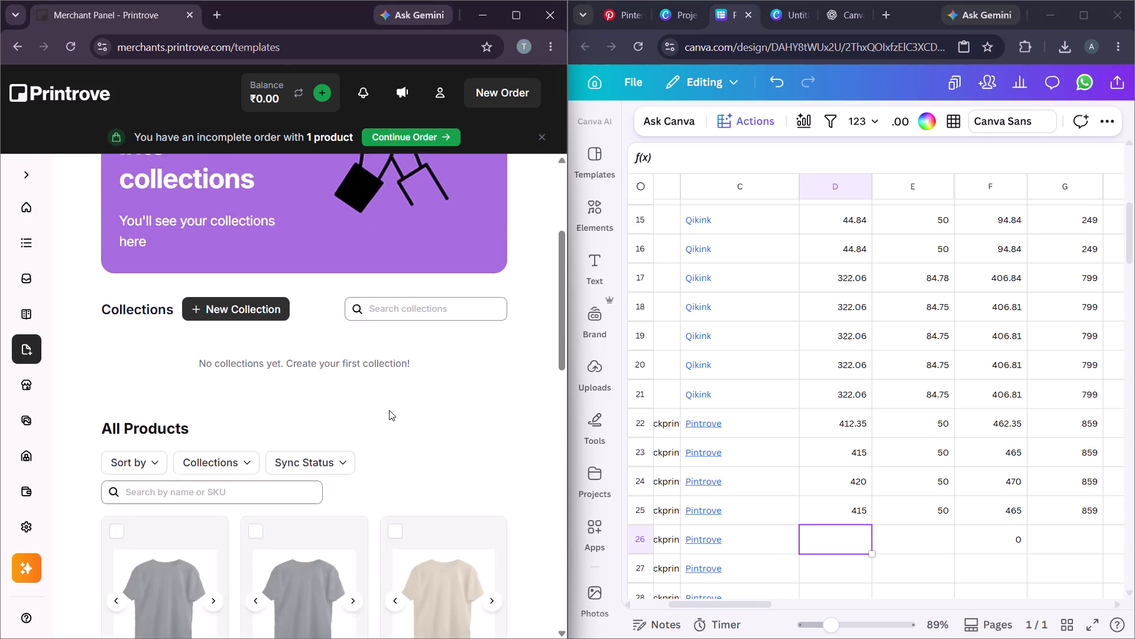
{"action": "scroll", "coordinate": [389, 410], "scroll_direction": "down", "scroll_amount": 9}
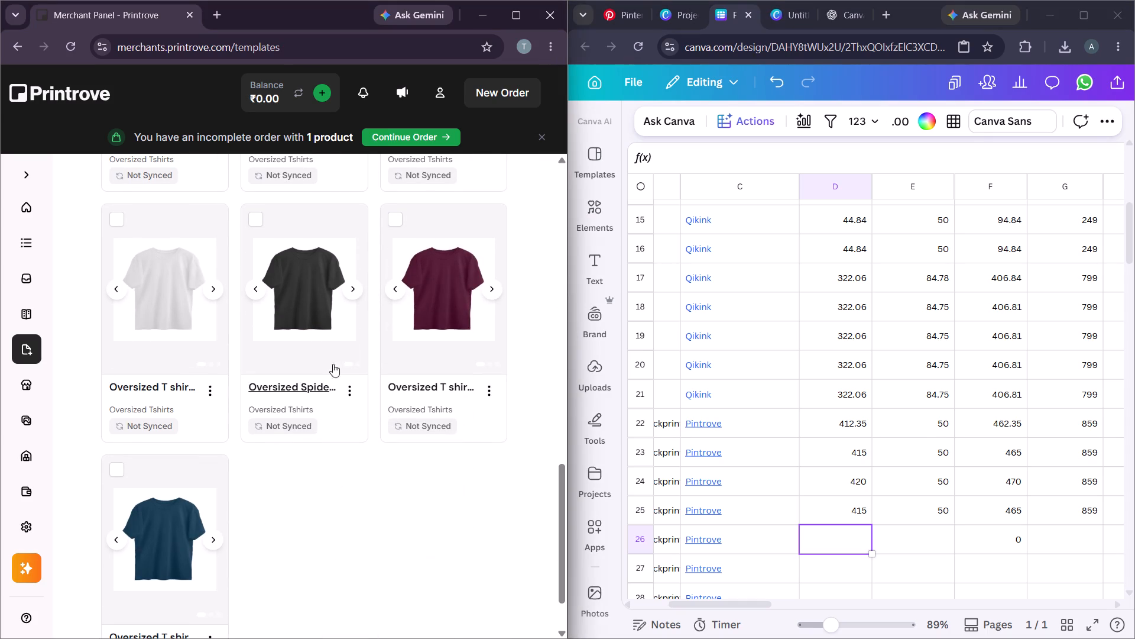
{"action": "scroll", "coordinate": [298, 353], "scroll_direction": "up", "scroll_amount": 3}
{"action": "left_click", "coordinate": [441, 316]}
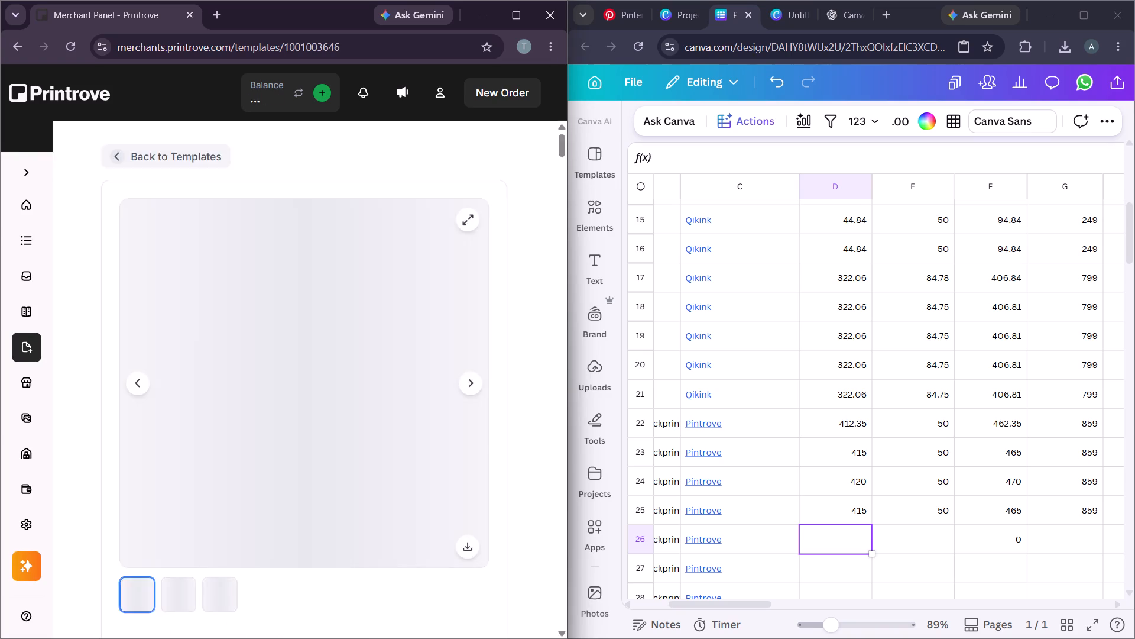
Check the variant costs of the Spider-Women Edition For Her T-shirt, filtering by individual colours such as Dusty Rose.
{"action": "scroll", "coordinate": [420, 327], "scroll_direction": "down", "scroll_amount": 5}
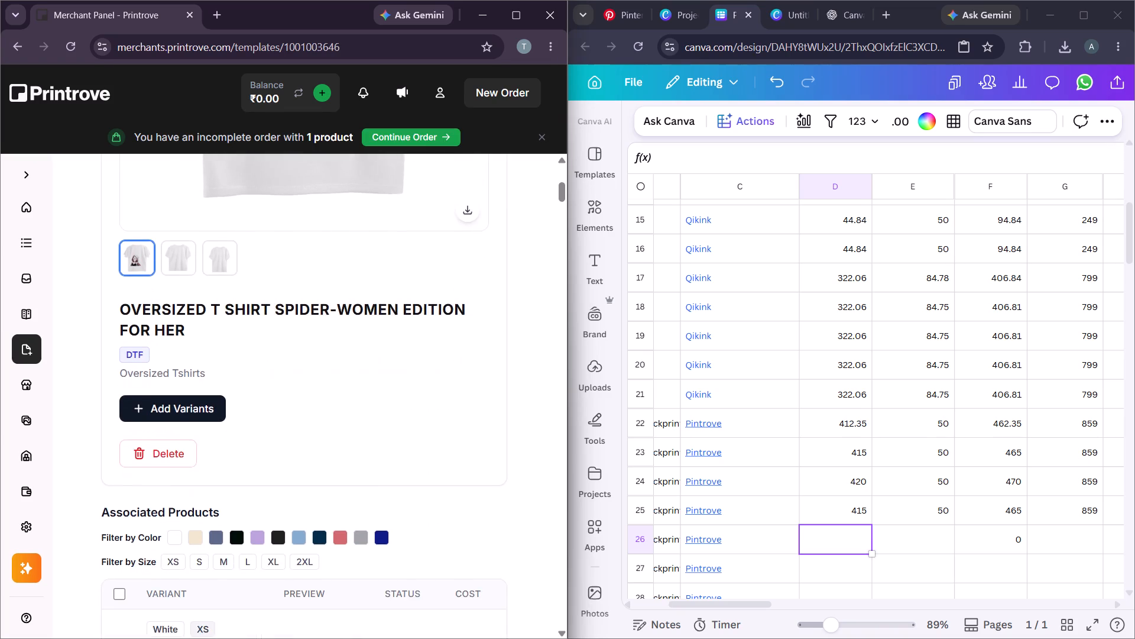
{"action": "scroll", "coordinate": [420, 336], "scroll_direction": "down", "scroll_amount": 3}
{"action": "left_click", "coordinate": [390, 313]}
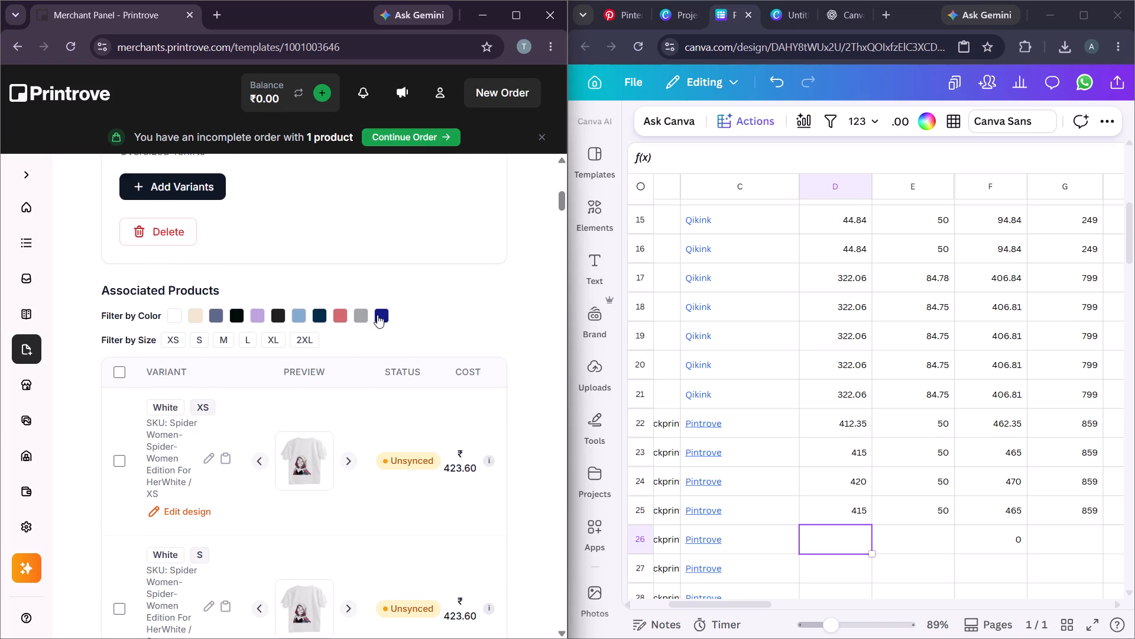
{"action": "left_click", "coordinate": [377, 315]}
{"action": "left_click", "coordinate": [377, 315]}
{"action": "left_click", "coordinate": [358, 322]}
{"action": "left_click", "coordinate": [358, 322]}
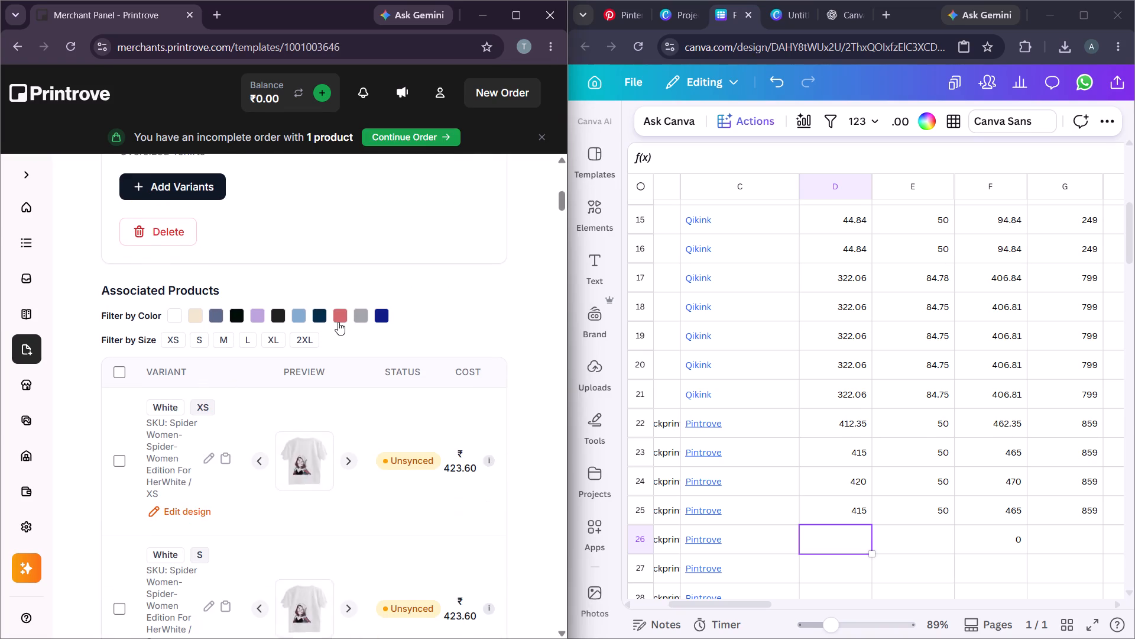
{"action": "left_click", "coordinate": [338, 322]}
Enter 424 as the product cost, 50 as the delivery charge and 859 as the selling price in tracker row 26.
{"action": "left_click", "coordinate": [840, 537]}
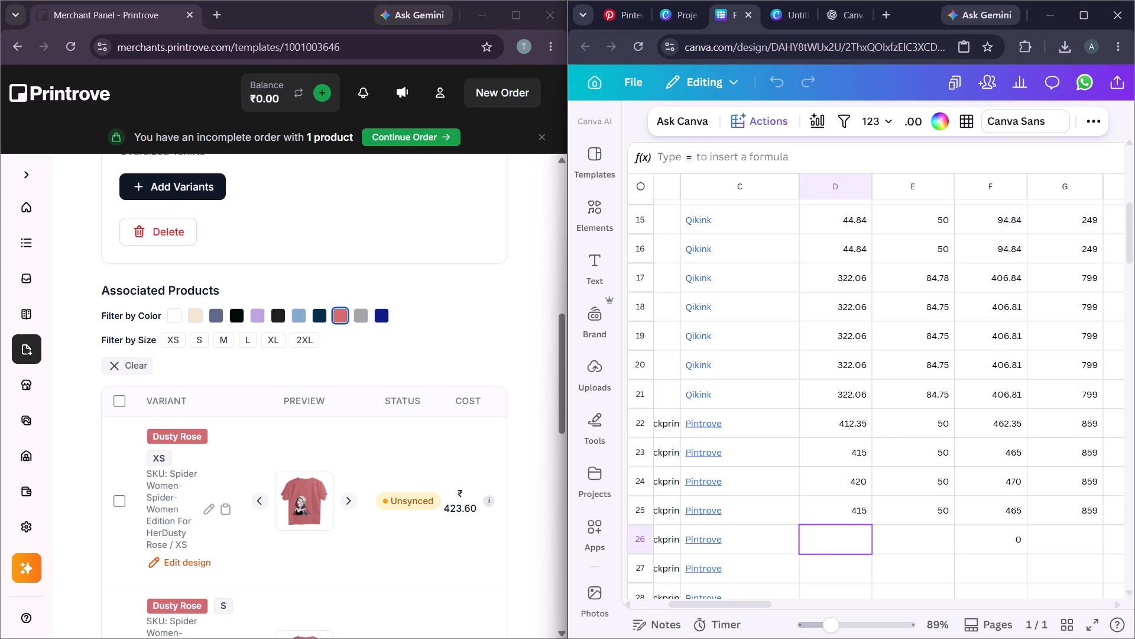
{"action": "key", "text": "2"}
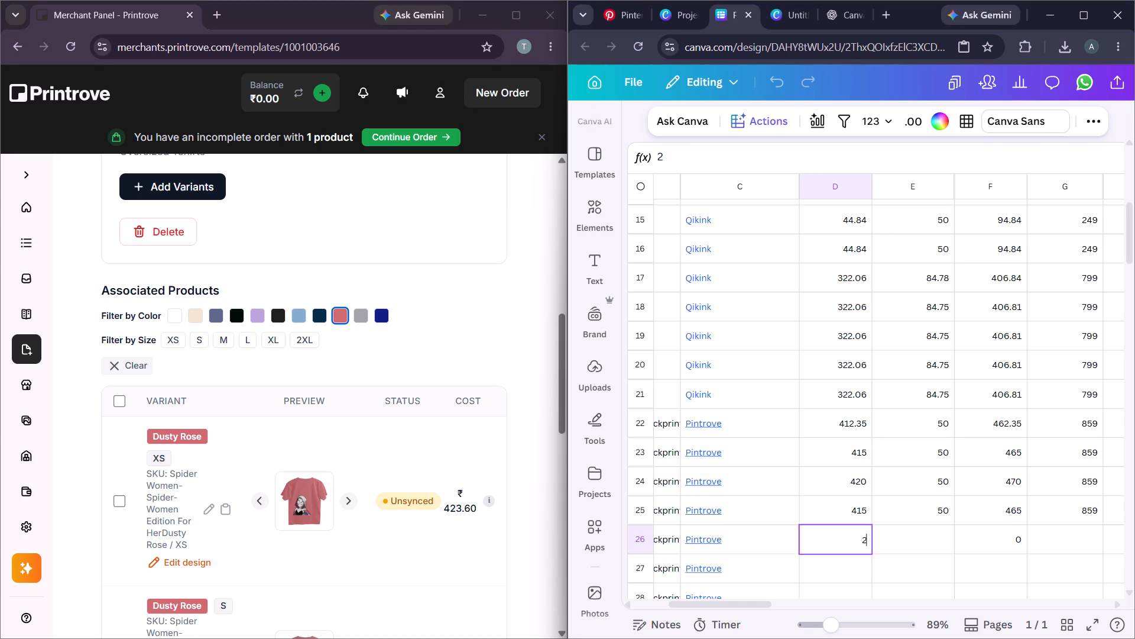
{"action": "key", "text": "BackSpace"}
{"action": "type", "text": "424"}
{"action": "left_click", "coordinate": [915, 543]}
{"action": "left_click", "coordinate": [925, 541]}
{"action": "type", "text": "50"}
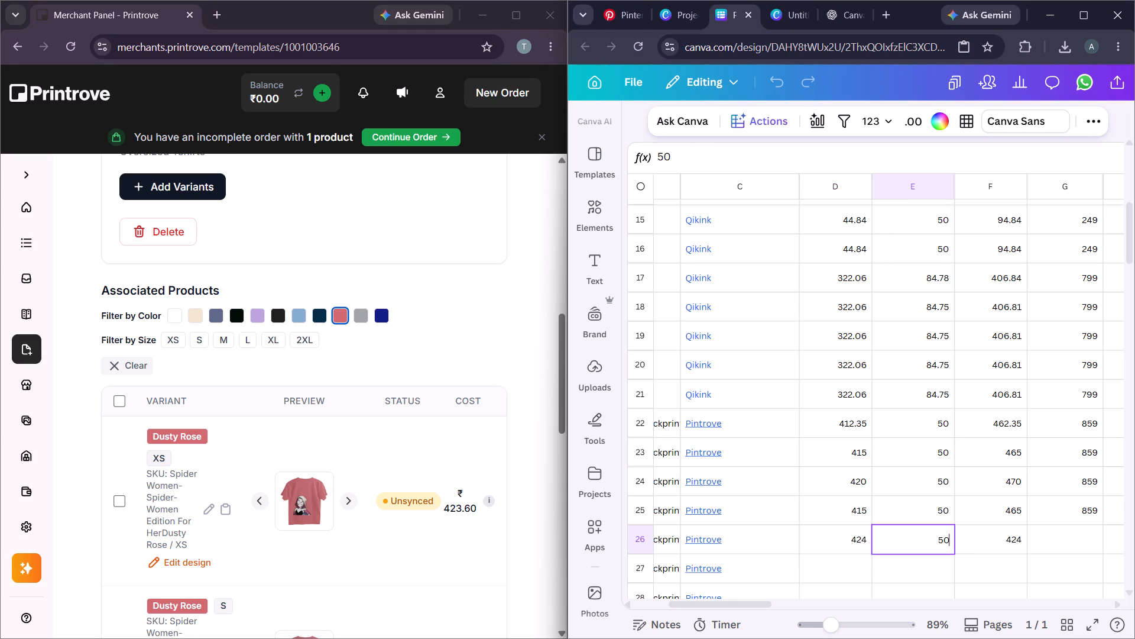
{"action": "double_click", "coordinate": [1094, 538]}
{"action": "type", "text": "859"}
{"action": "scroll", "coordinate": [957, 523], "scroll_direction": "down", "scroll_amount": 1}
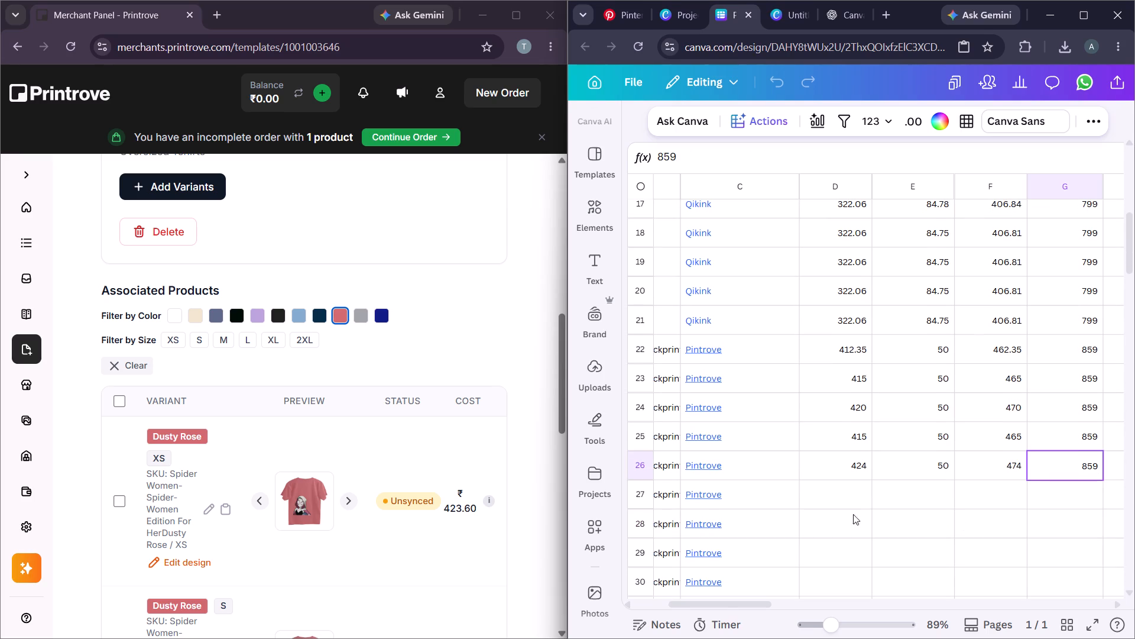
{"action": "left_click", "coordinate": [851, 498]}
{"action": "left_click", "coordinate": [848, 486]}
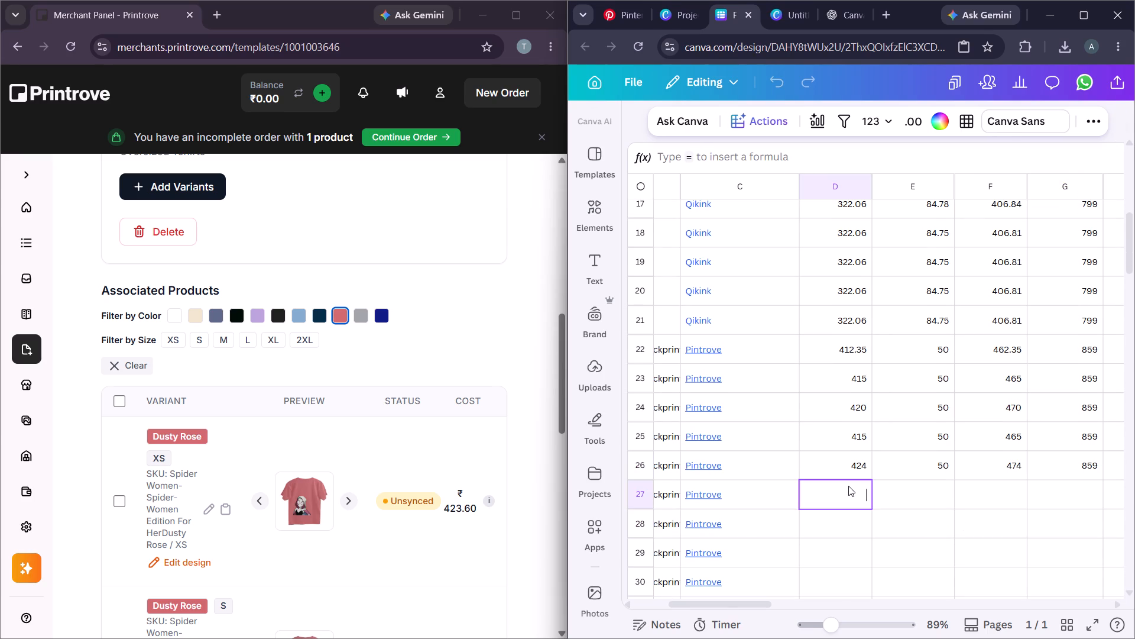
Return to the Product Library and open the maroon Oversized T Shirt Naruto Edition.
{"action": "scroll", "coordinate": [273, 285], "scroll_direction": "up", "scroll_amount": 5}
{"action": "scroll", "coordinate": [80, 255], "scroll_direction": "up", "scroll_amount": 3}
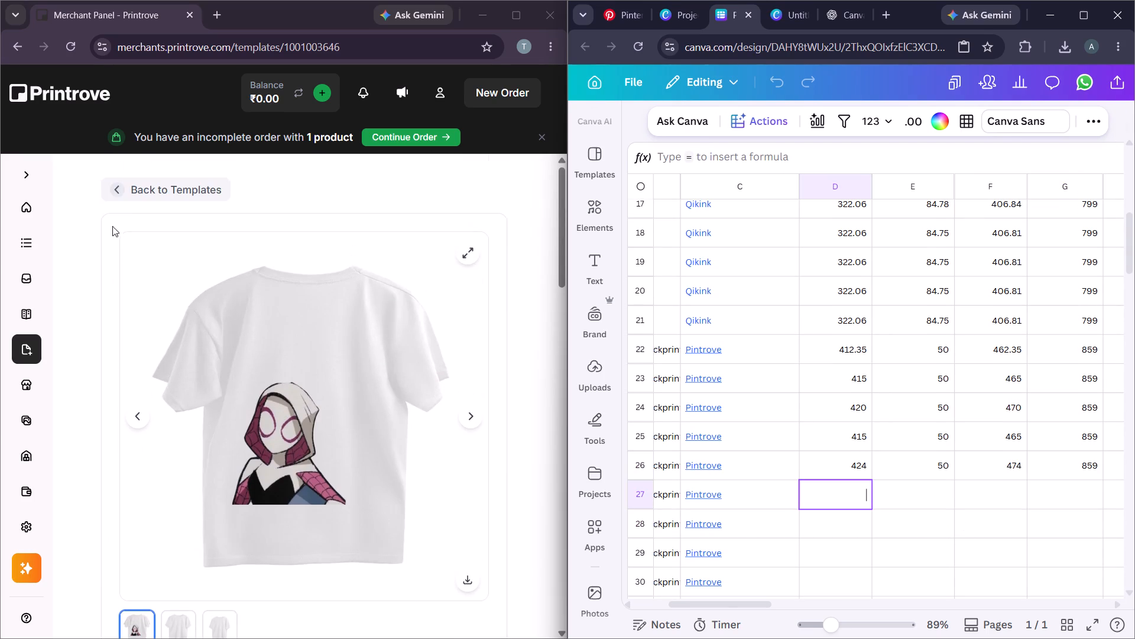
{"action": "left_click", "coordinate": [113, 183]}
{"action": "scroll", "coordinate": [314, 431], "scroll_direction": "down", "scroll_amount": 2}
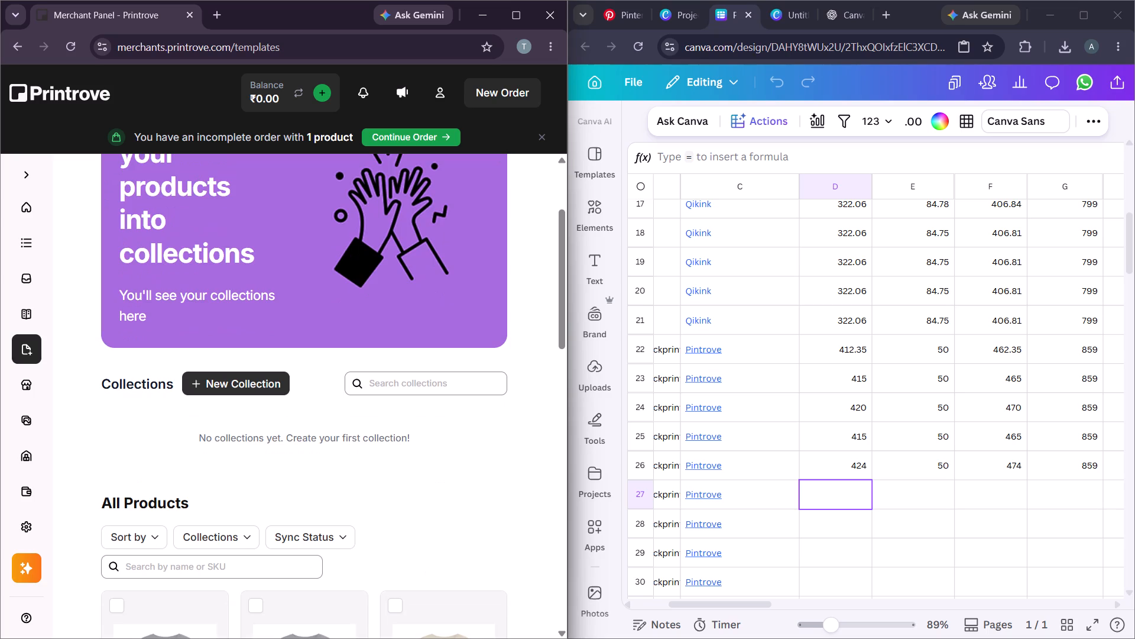
{"action": "scroll", "coordinate": [322, 442], "scroll_direction": "down", "scroll_amount": 4}
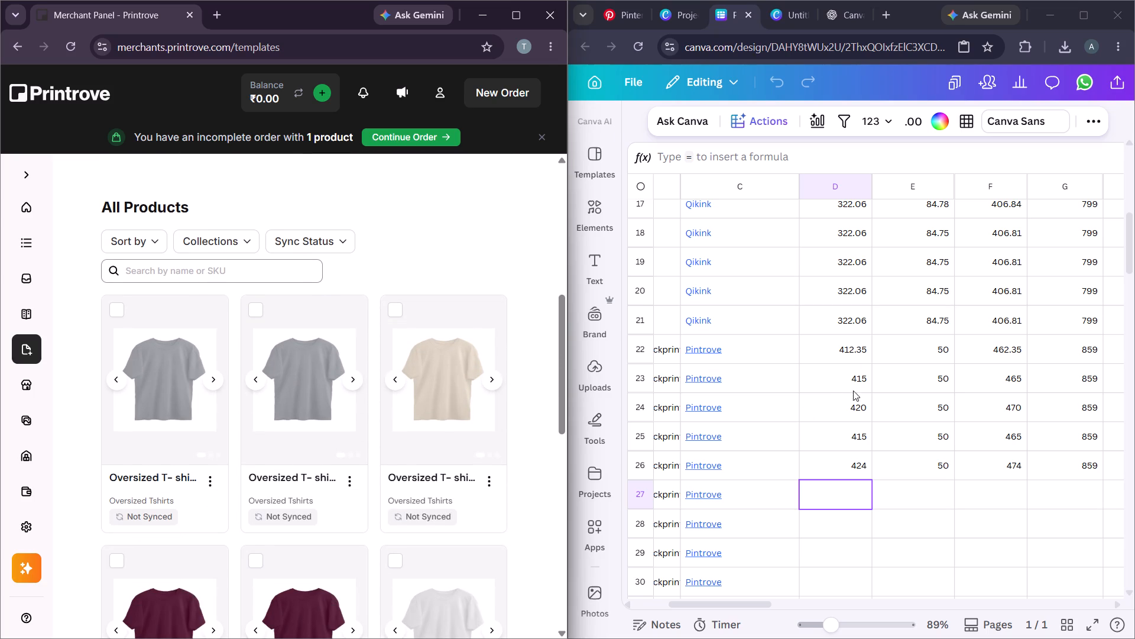
{"action": "scroll", "coordinate": [517, 448], "scroll_direction": "down", "scroll_amount": 4}
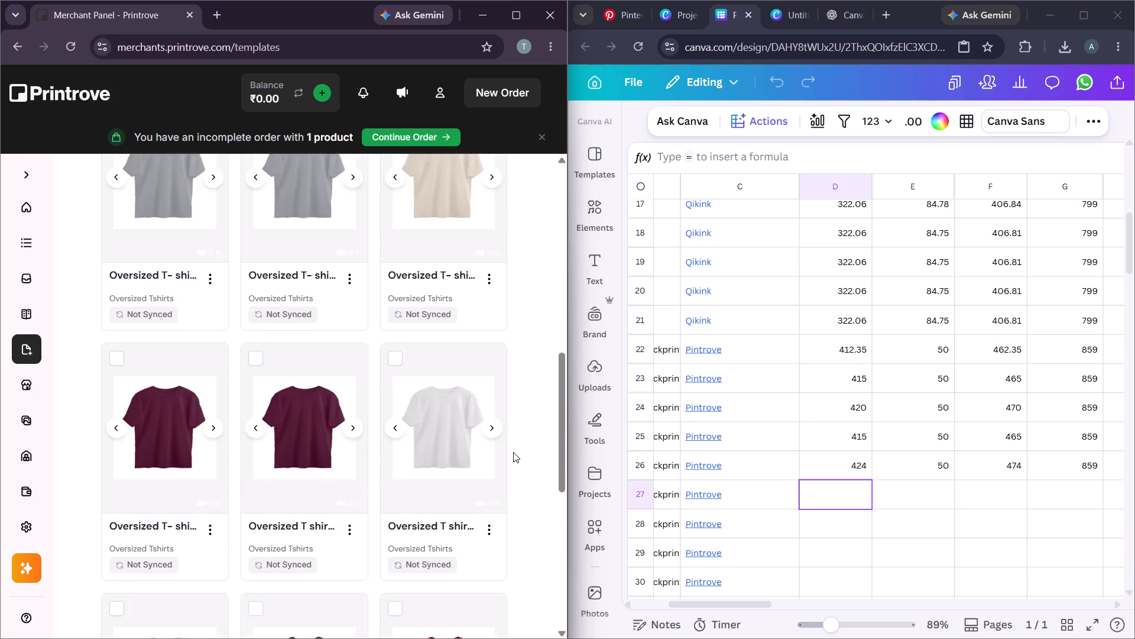
{"action": "scroll", "coordinate": [506, 455], "scroll_direction": "down", "scroll_amount": 5}
{"action": "scroll", "coordinate": [451, 414], "scroll_direction": "up", "scroll_amount": 5}
{"action": "left_click", "coordinate": [306, 337]}
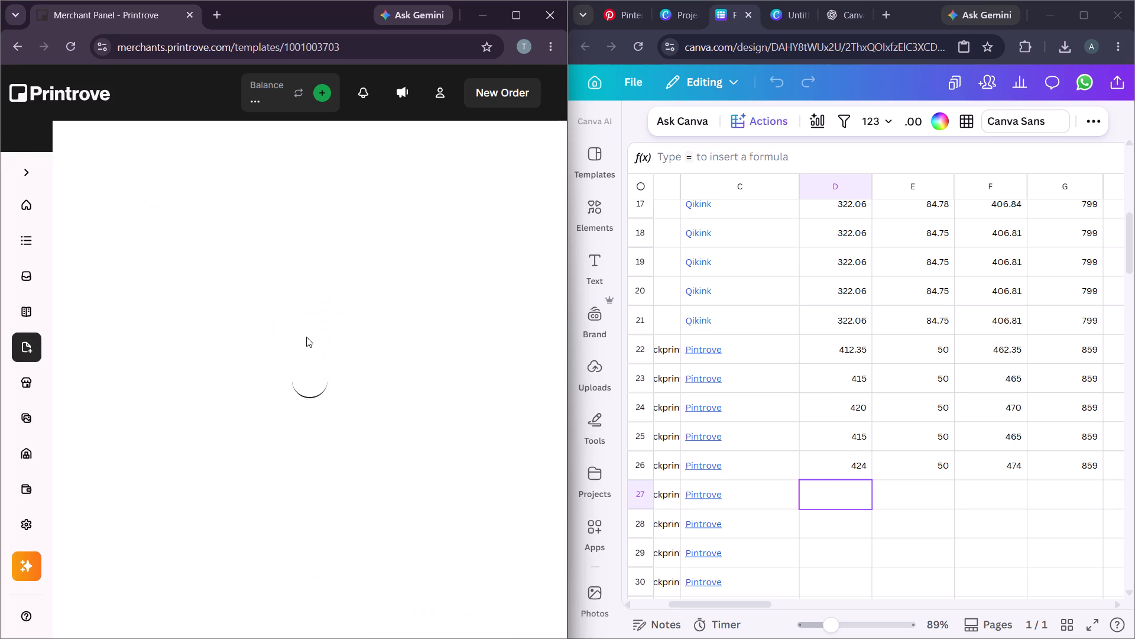
Check the variant costs of the Naruto Edition oversized T-shirt, trying individual colour filters on its associated products.
{"action": "scroll", "coordinate": [331, 343], "scroll_direction": "down", "scroll_amount": 4}
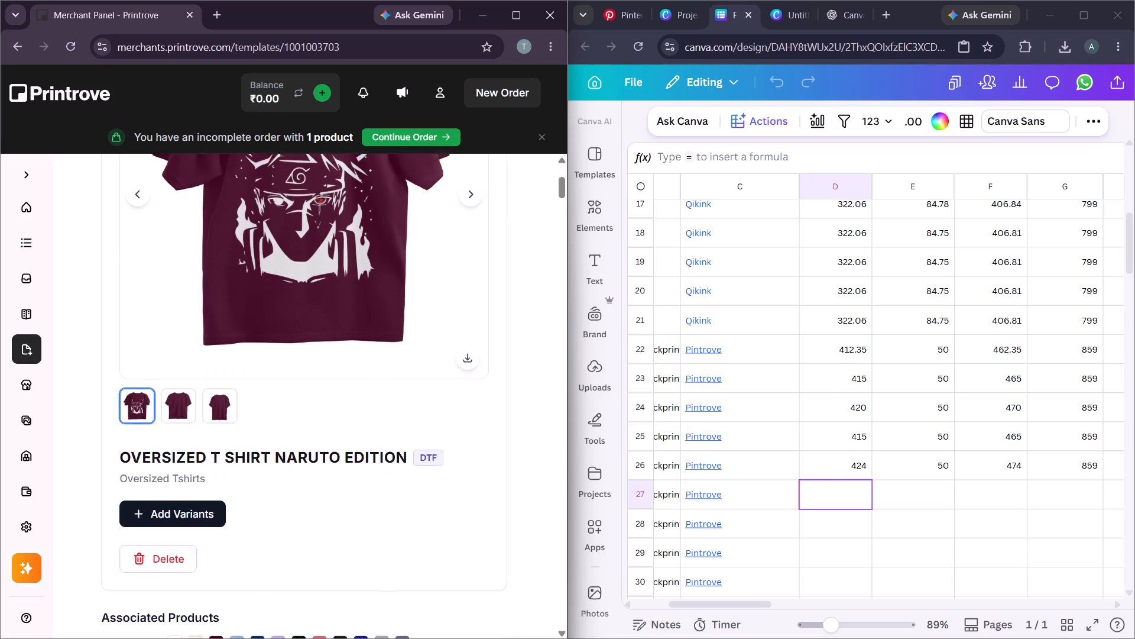
{"action": "scroll", "coordinate": [333, 352], "scroll_direction": "down", "scroll_amount": 4}
{"action": "double_click", "coordinate": [404, 269]}
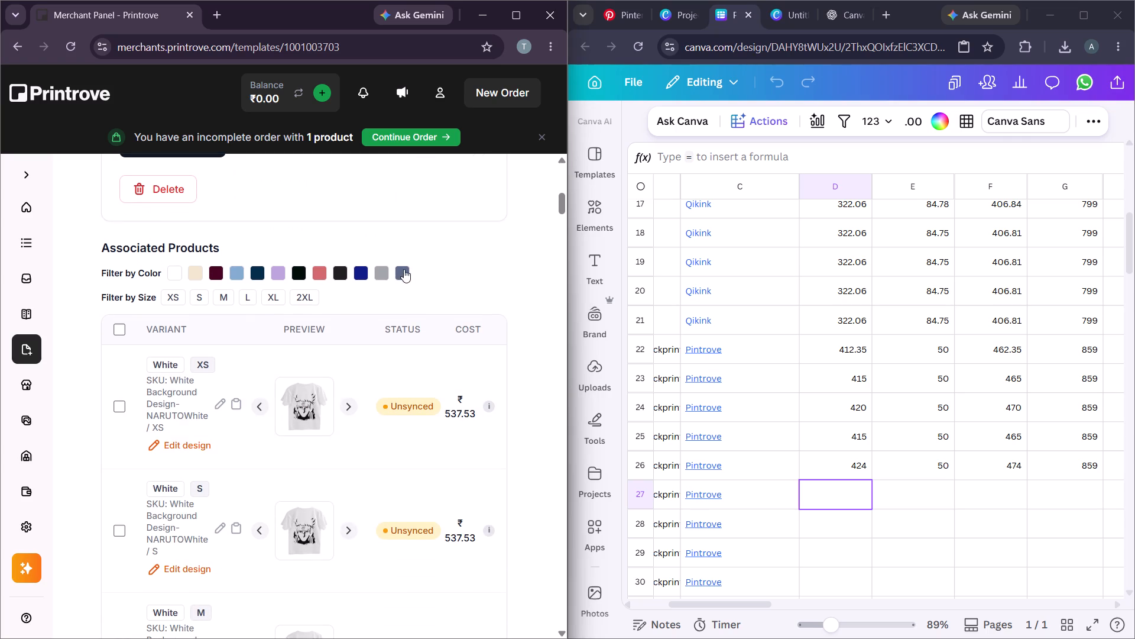
{"action": "double_click", "coordinate": [380, 274]}
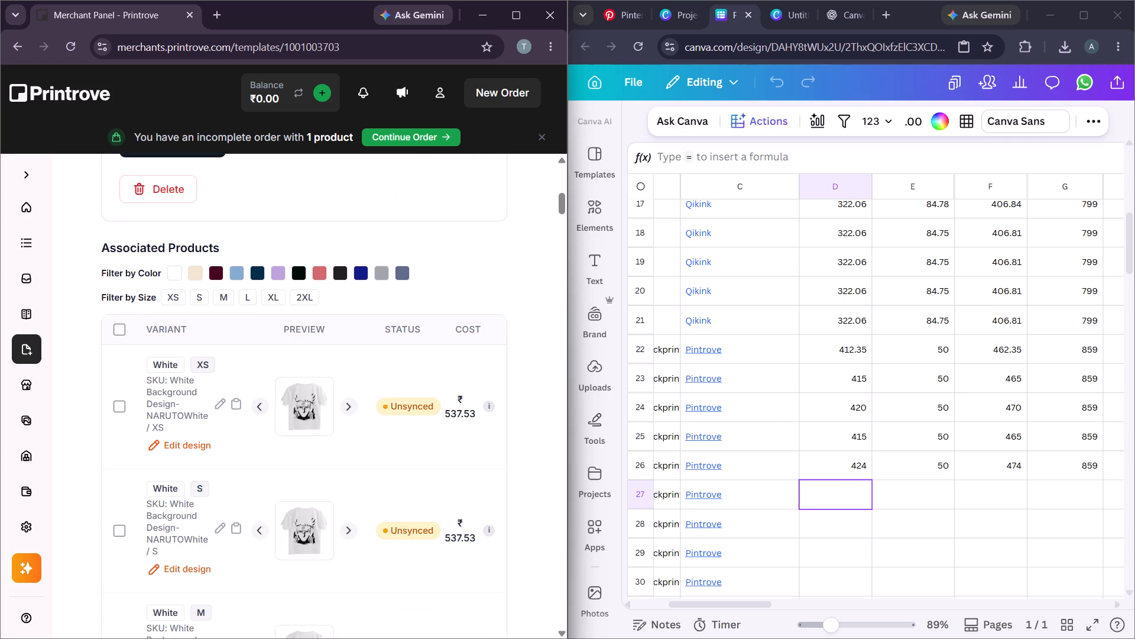
Enter 538 as the product cost and 50 as the delivery charge for the Naruto T-shirt in row 27.
{"action": "left_click", "coordinate": [844, 499]}
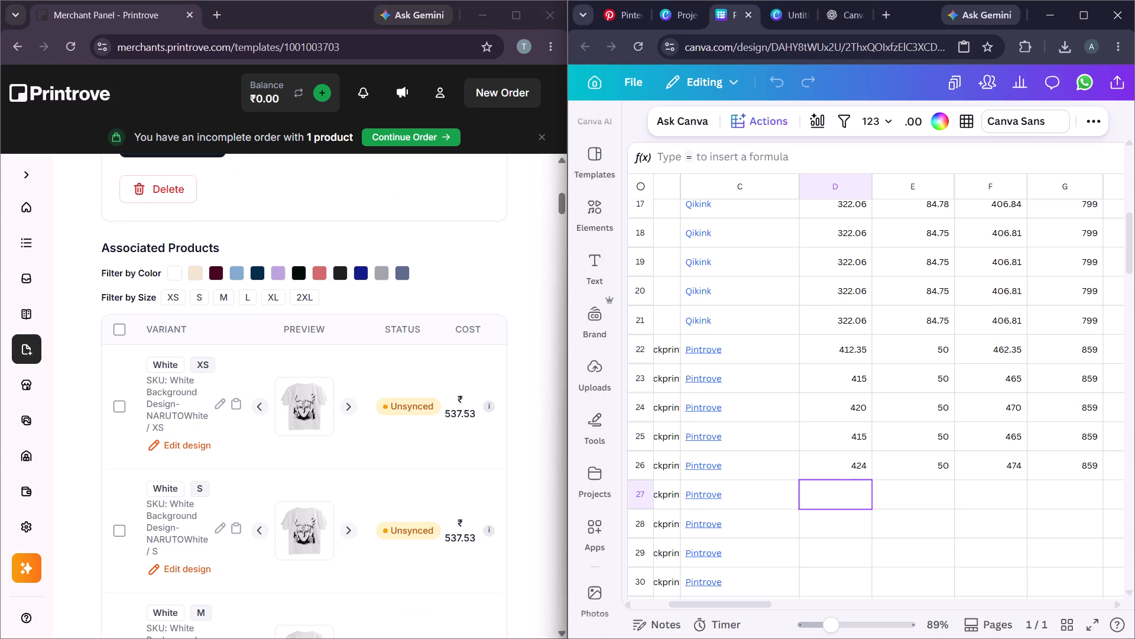
{"action": "key", "text": "5"}
{"action": "type", "text": "38"}
{"action": "double_click", "coordinate": [933, 495]}
{"action": "type", "text": "50"}
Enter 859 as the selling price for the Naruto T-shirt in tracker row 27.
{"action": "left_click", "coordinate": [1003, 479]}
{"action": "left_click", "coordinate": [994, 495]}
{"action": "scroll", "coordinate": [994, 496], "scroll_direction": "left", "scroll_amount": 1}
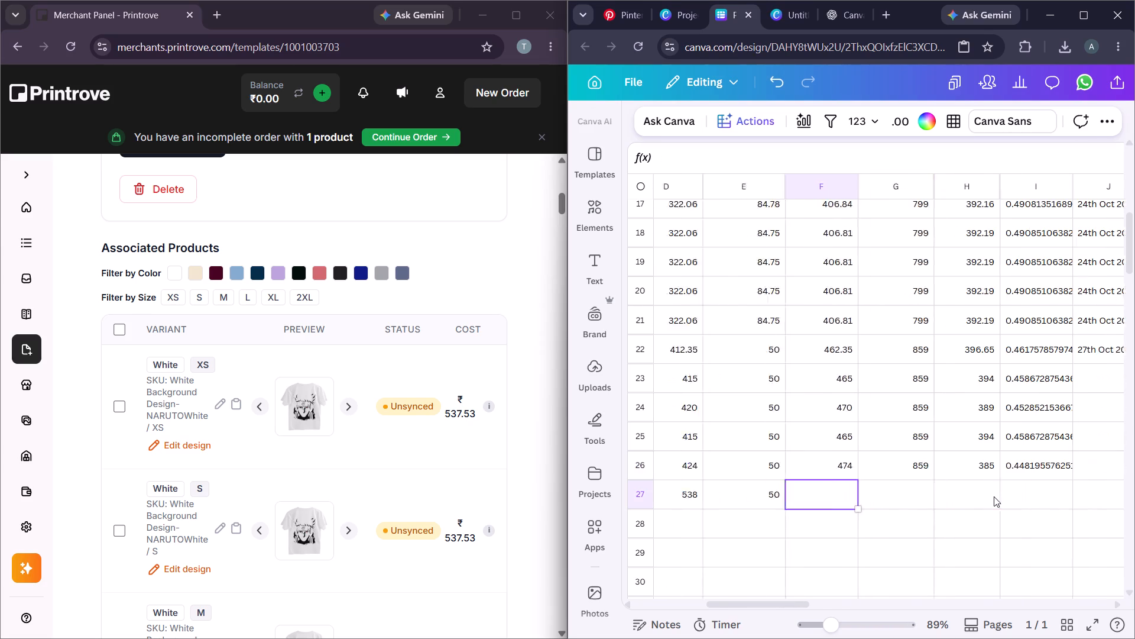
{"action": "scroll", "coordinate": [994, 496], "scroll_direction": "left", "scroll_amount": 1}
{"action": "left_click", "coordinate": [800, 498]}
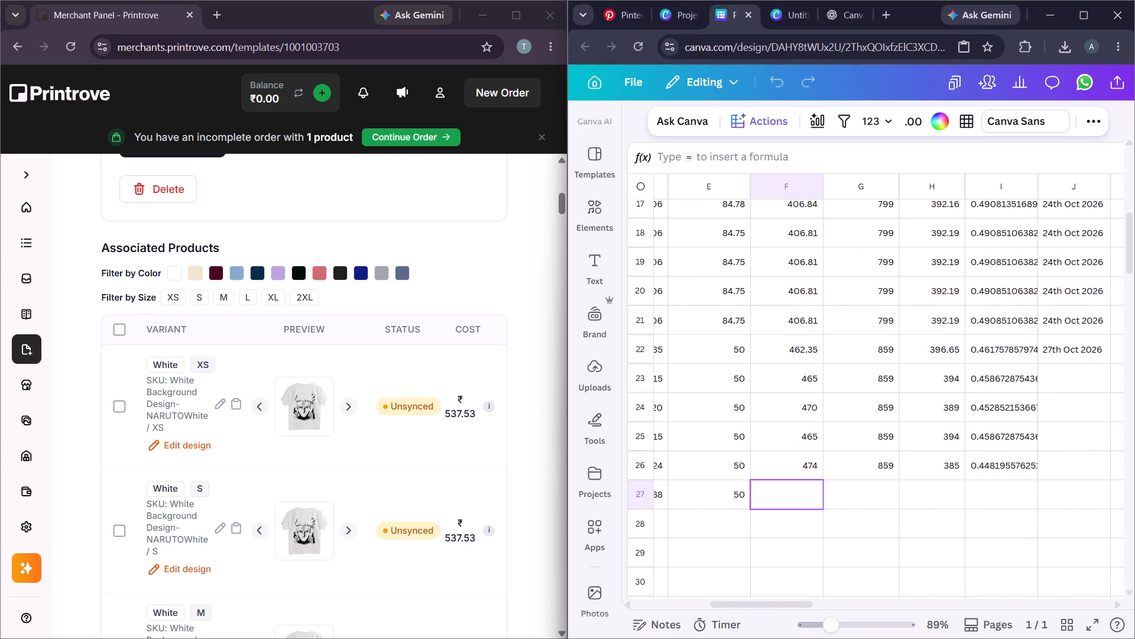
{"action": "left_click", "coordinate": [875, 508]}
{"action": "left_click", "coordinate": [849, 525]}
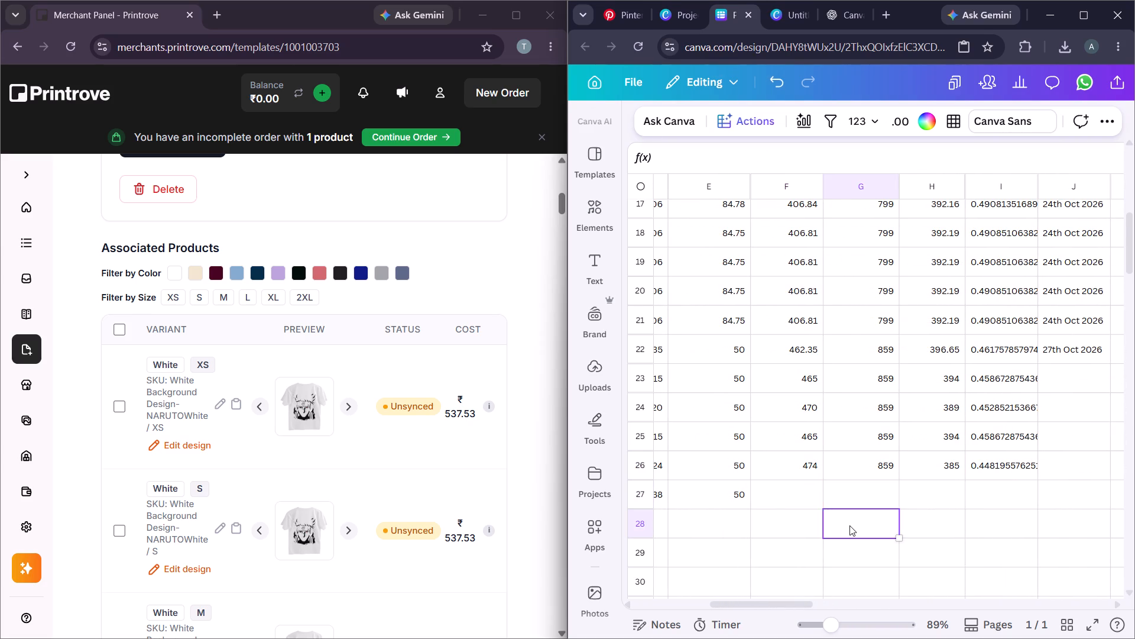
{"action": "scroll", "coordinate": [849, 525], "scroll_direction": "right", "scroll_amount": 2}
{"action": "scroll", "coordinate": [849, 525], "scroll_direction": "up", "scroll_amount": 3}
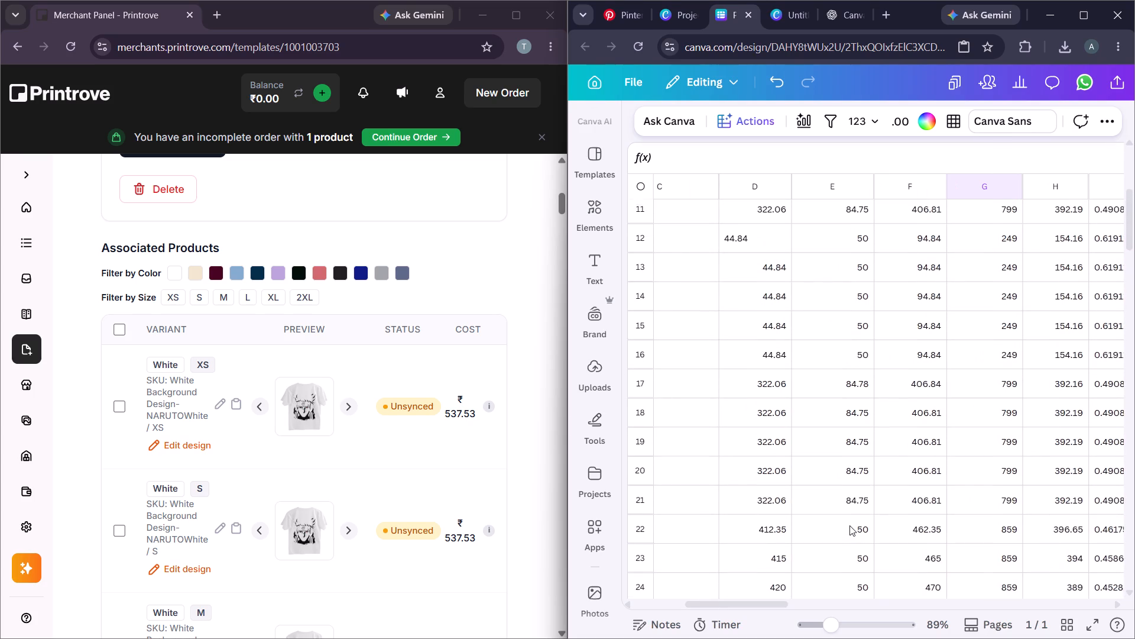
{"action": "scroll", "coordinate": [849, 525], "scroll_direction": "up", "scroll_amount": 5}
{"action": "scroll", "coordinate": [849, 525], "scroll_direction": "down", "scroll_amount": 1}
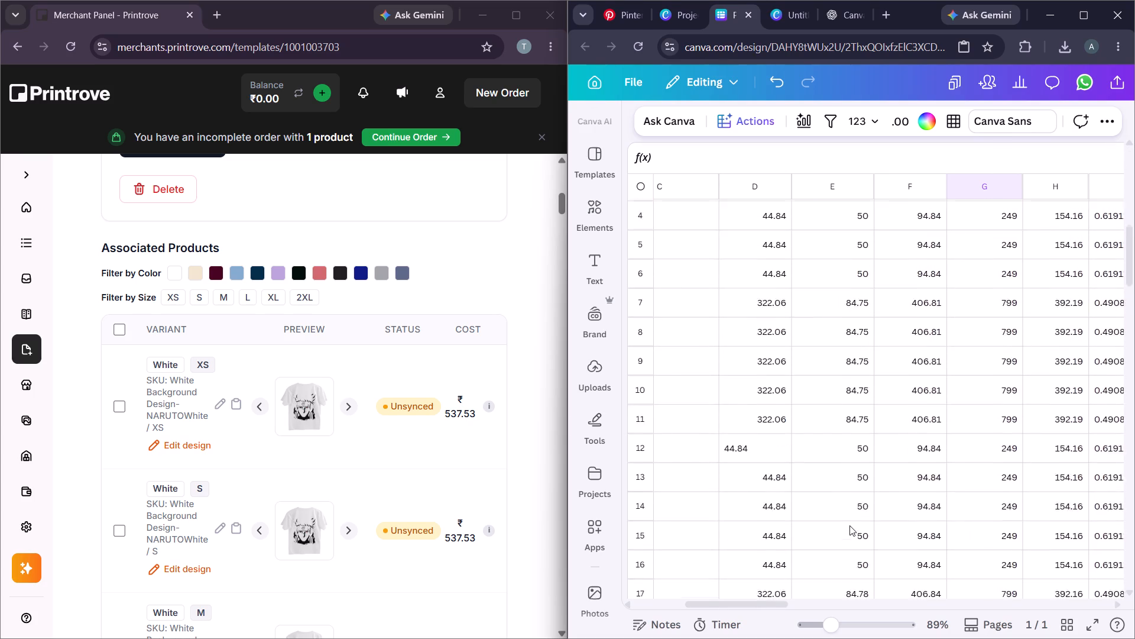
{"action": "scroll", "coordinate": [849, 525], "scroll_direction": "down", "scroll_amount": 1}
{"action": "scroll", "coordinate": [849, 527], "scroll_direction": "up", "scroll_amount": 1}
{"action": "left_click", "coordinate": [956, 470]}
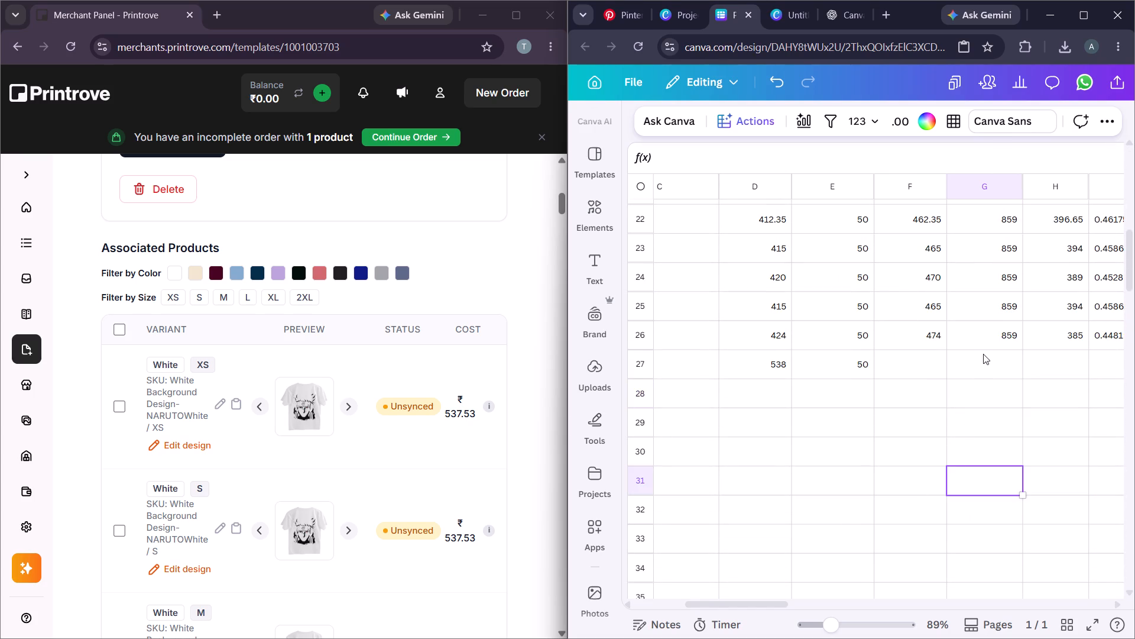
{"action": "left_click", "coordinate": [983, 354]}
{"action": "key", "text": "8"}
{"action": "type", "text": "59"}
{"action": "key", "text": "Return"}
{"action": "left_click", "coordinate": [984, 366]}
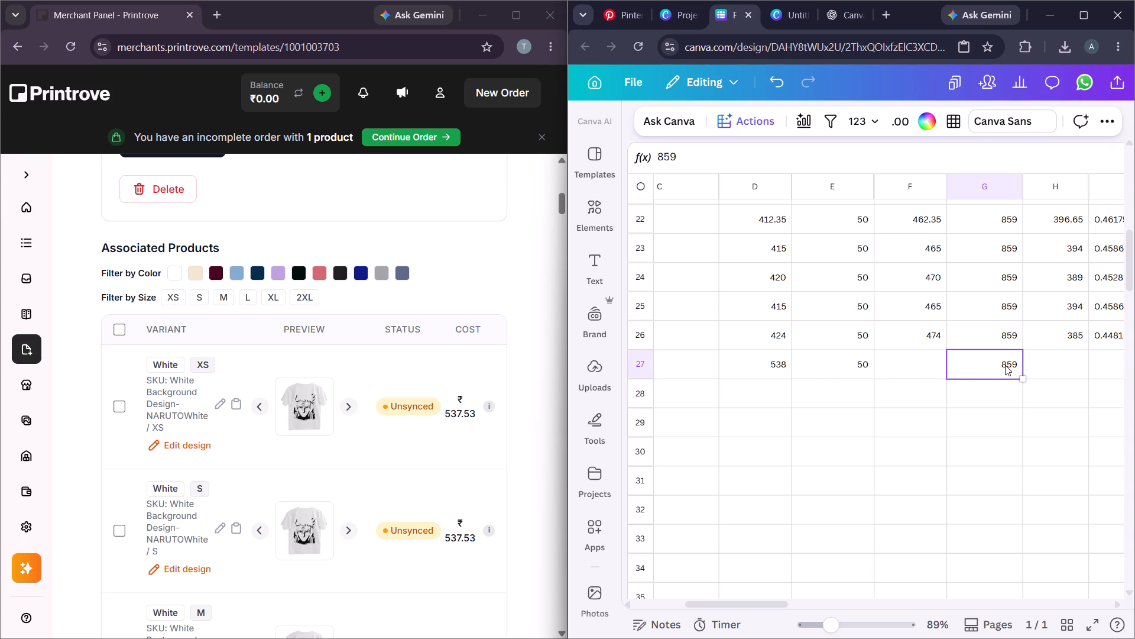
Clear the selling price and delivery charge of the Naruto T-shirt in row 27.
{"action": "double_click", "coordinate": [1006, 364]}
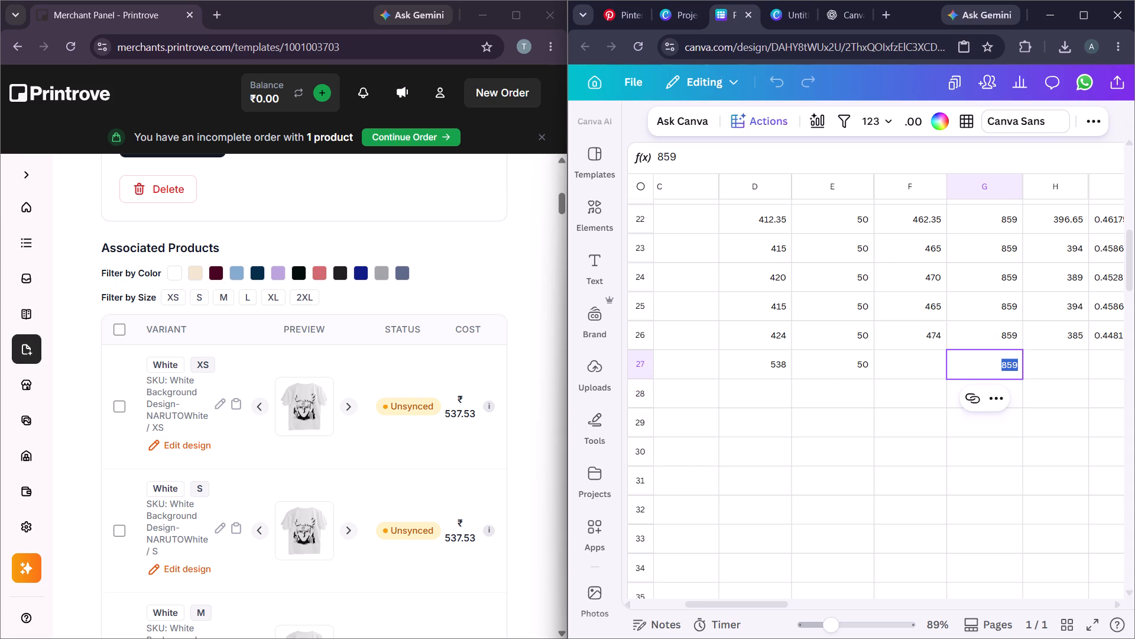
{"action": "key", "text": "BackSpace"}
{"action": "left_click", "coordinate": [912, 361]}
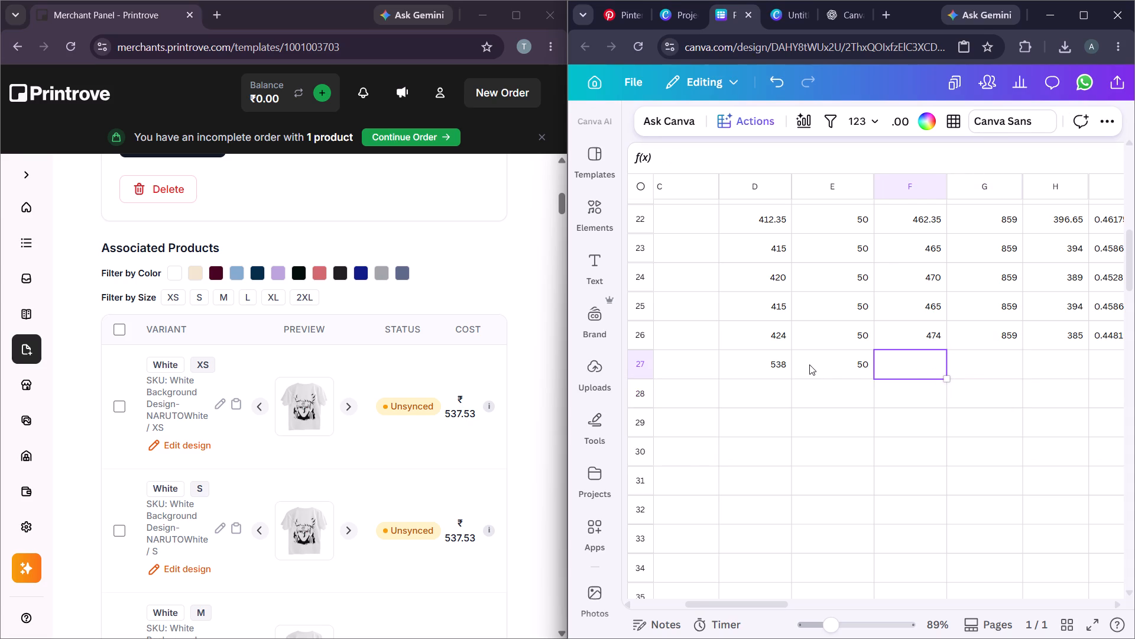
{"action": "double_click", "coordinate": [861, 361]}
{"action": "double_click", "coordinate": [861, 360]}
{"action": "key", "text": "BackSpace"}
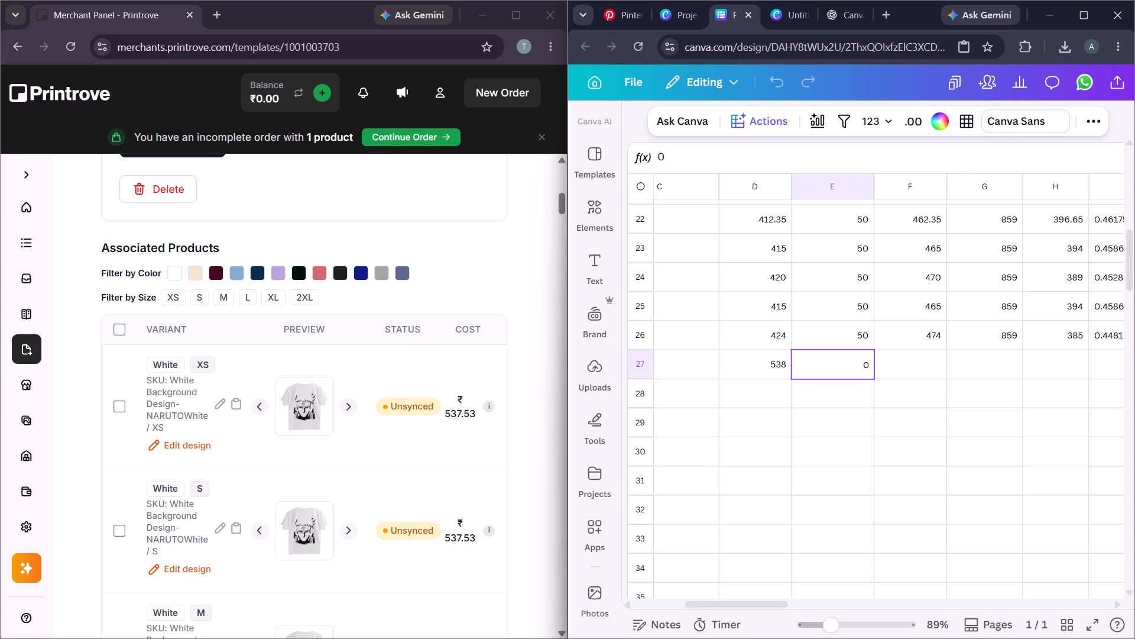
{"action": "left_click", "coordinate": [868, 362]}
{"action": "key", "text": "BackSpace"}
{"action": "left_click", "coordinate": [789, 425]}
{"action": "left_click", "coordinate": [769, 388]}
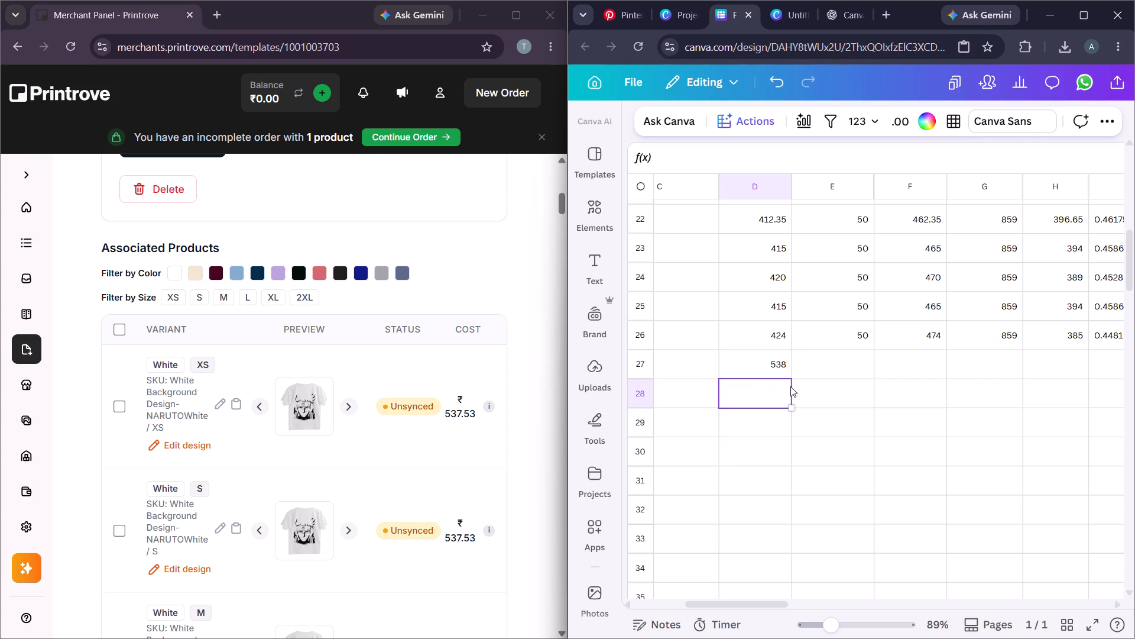
Enter 50 as the delivery charge and 859 as the selling price for the Naruto T-shirt in row 27.
{"action": "left_click", "coordinate": [844, 375]}
{"action": "left_click", "coordinate": [851, 372]}
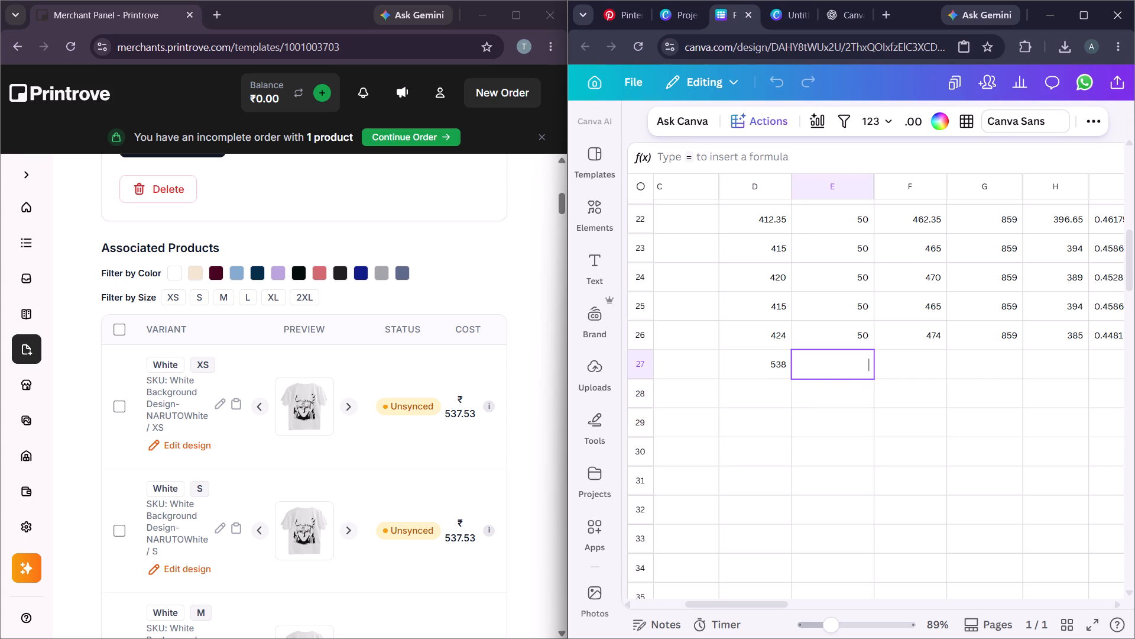
{"action": "type", "text": "50"}
{"action": "left_click", "coordinate": [815, 438]}
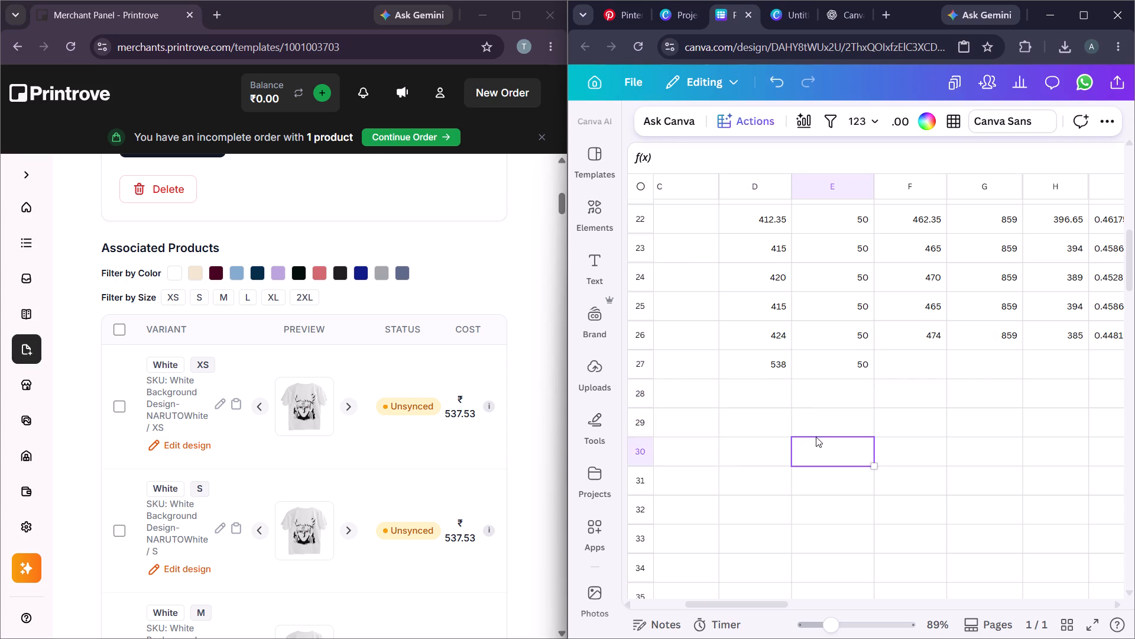
{"action": "left_click", "coordinate": [839, 395]}
{"action": "left_click", "coordinate": [904, 362]}
{"action": "scroll", "coordinate": [903, 362], "scroll_direction": "right", "scroll_amount": 1}
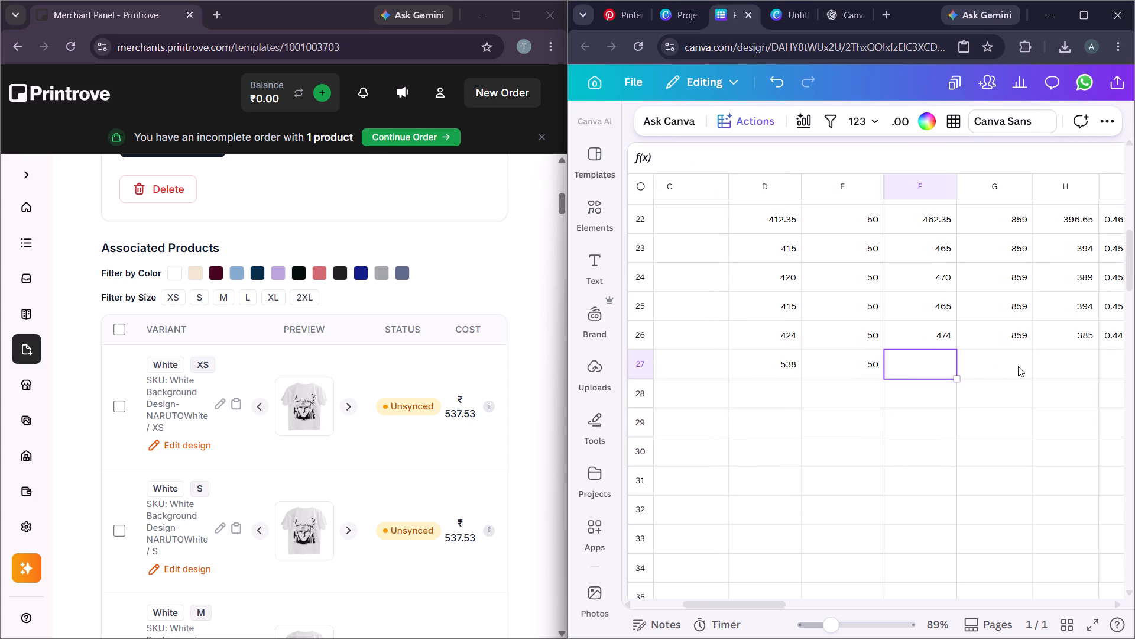
{"action": "left_click", "coordinate": [1019, 366]}
{"action": "type", "text": "859"}
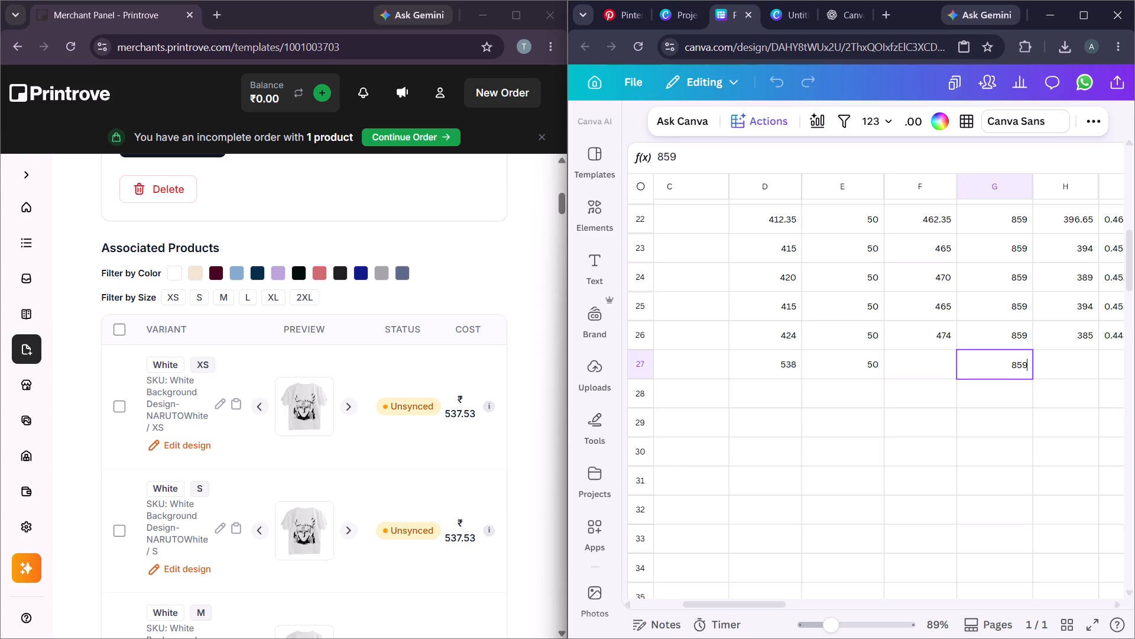
{"action": "key", "text": "Return"}
Enter 588 as the total cost of the Naruto T-shirt in row 27.
{"action": "left_click", "coordinate": [919, 361]}
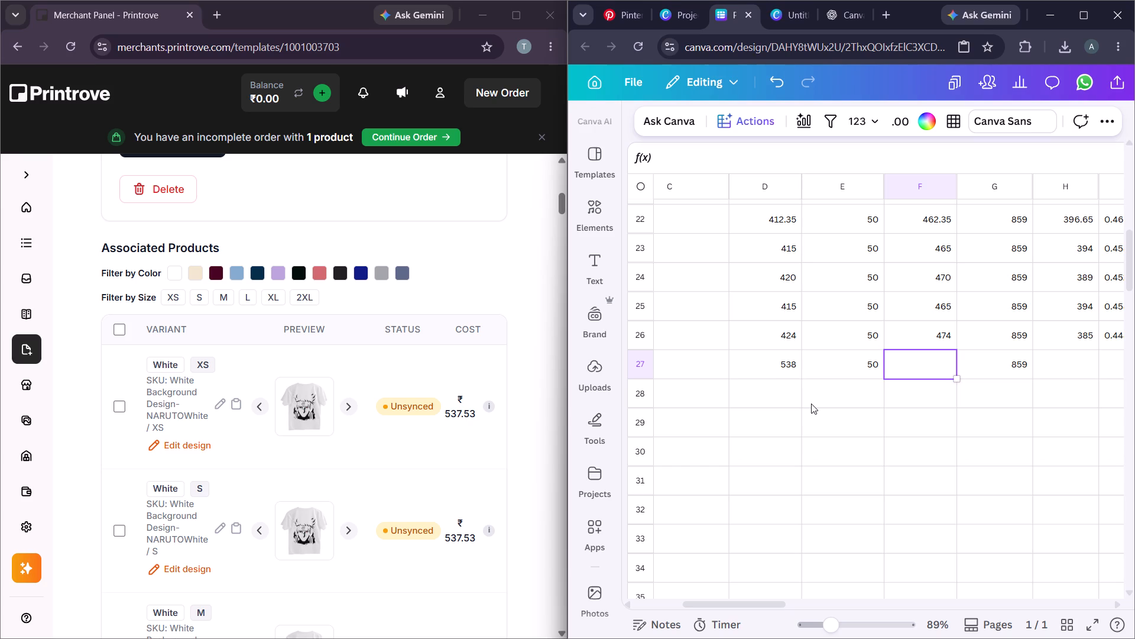
{"action": "double_click", "coordinate": [923, 364]}
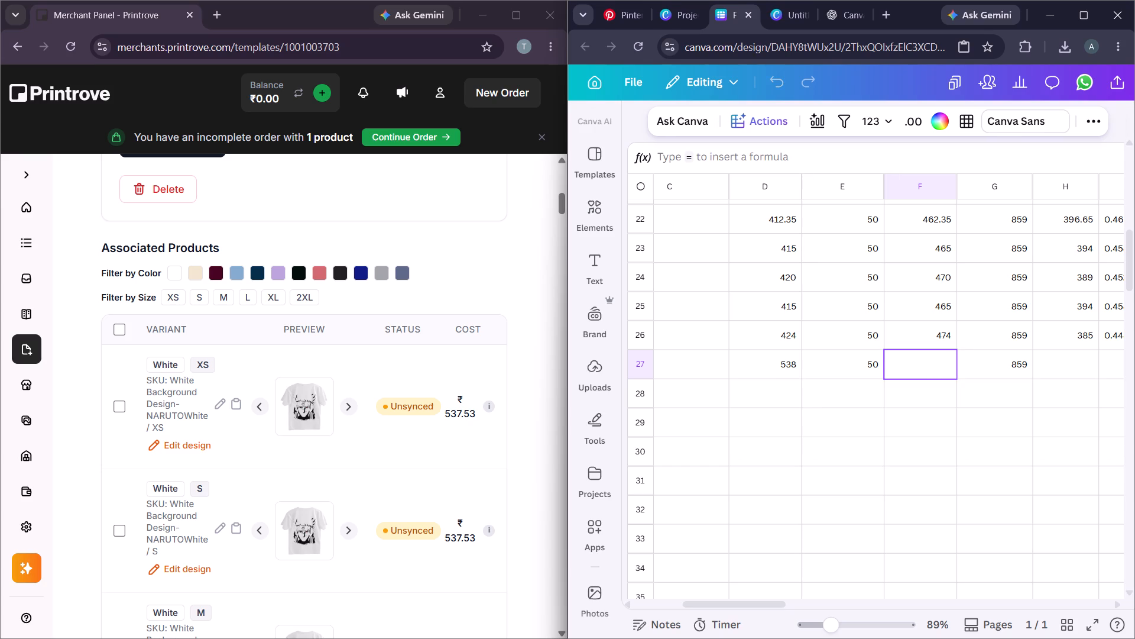
{"action": "type", "text": "588"}
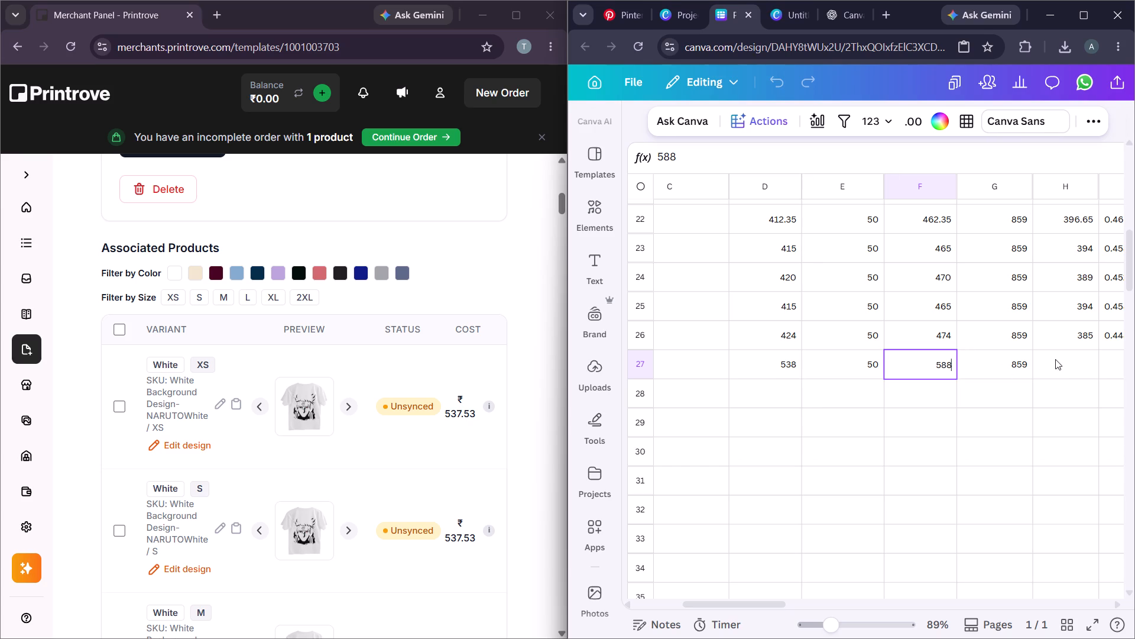
{"action": "left_click", "coordinate": [1056, 359]}
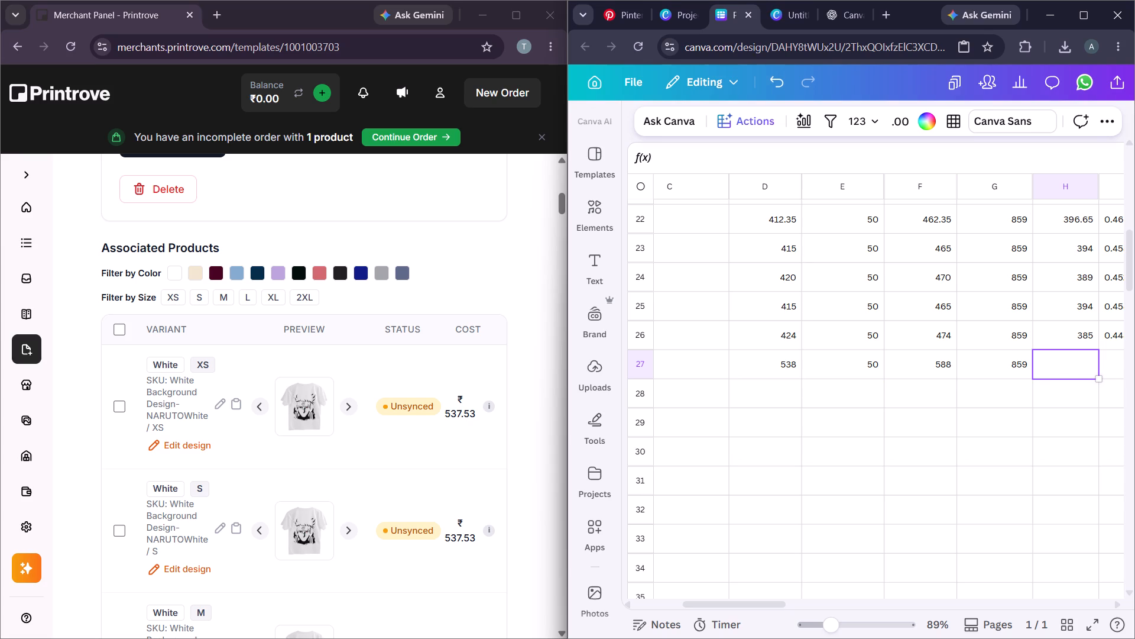
Enter 271 as the profit on the Naruto T-shirt in row 27.
{"action": "scroll", "coordinate": [1126, 401], "scroll_direction": "up", "scroll_amount": 13}
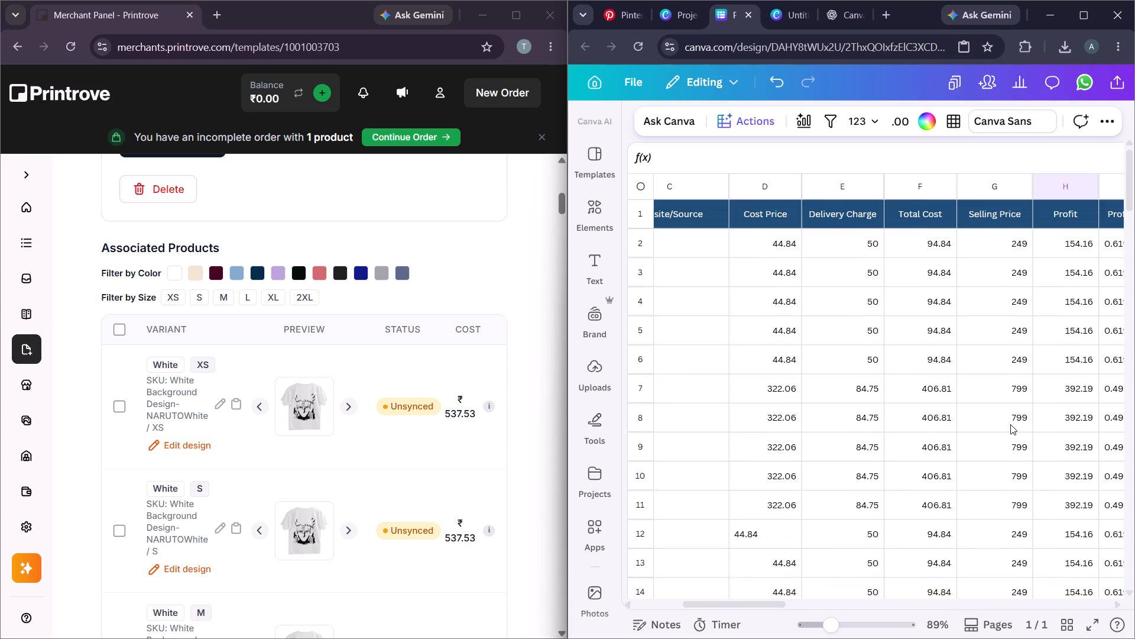
{"action": "scroll", "coordinate": [1010, 424], "scroll_direction": "up", "scroll_amount": 2}
{"action": "scroll", "coordinate": [1010, 424], "scroll_direction": "down", "scroll_amount": 8}
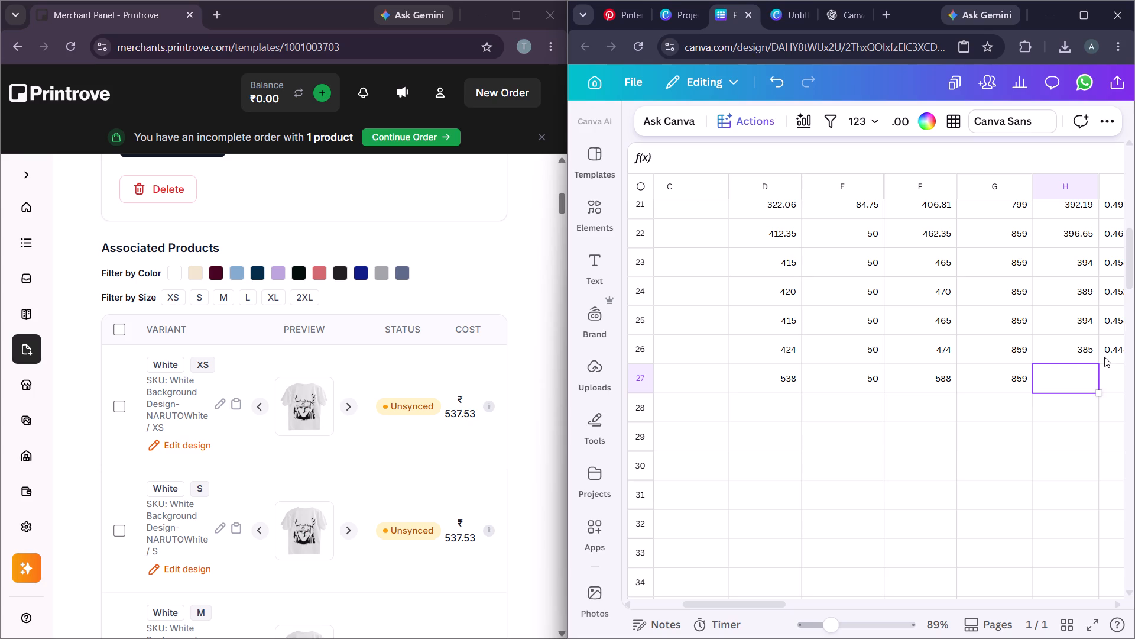
{"action": "double_click", "coordinate": [1086, 374]}
{"action": "type", "text": "271"}
{"action": "scroll", "coordinate": [1086, 373], "scroll_direction": "left", "scroll_amount": 3}
{"action": "scroll", "coordinate": [1086, 373], "scroll_direction": "up", "scroll_amount": 1}
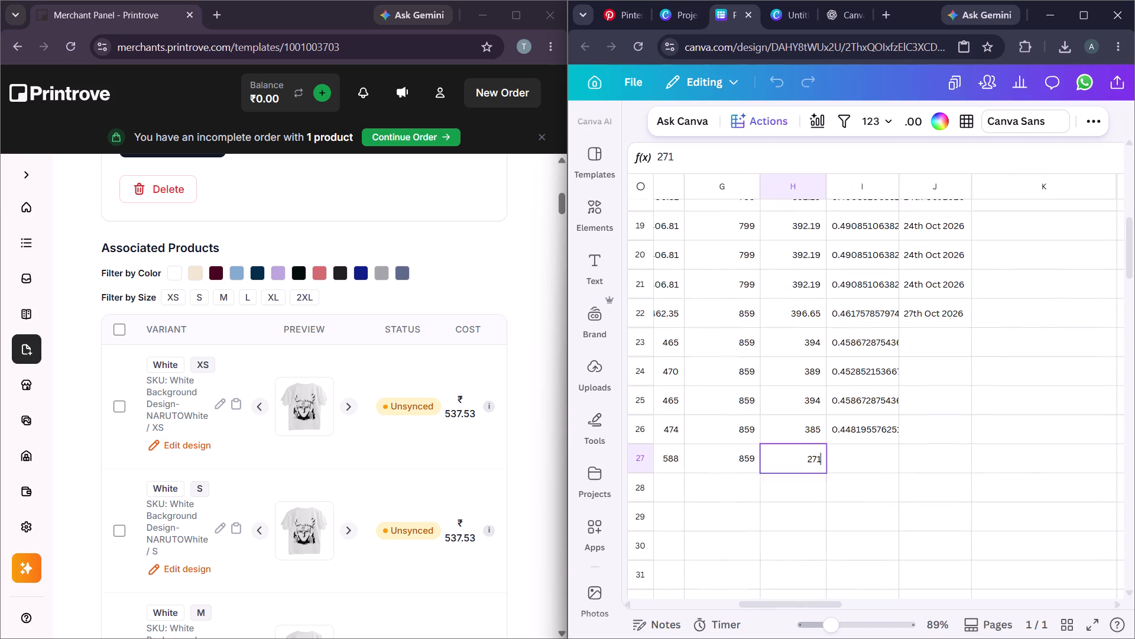
{"action": "scroll", "coordinate": [1086, 373], "scroll_direction": "up", "scroll_amount": 1}
{"action": "left_click", "coordinate": [966, 430]}
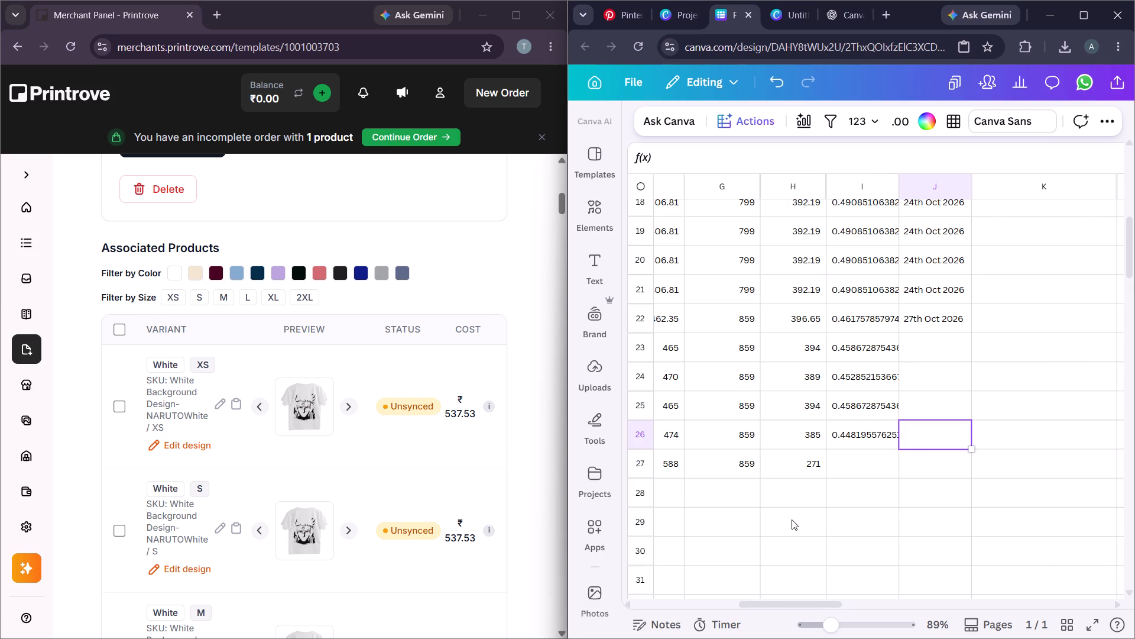
Return to the Product Library and open the maroon Oversized T-Shirt Anime Edition Gojo at its associated product costs.
{"action": "scroll", "coordinate": [792, 519], "scroll_direction": "right", "scroll_amount": 13}
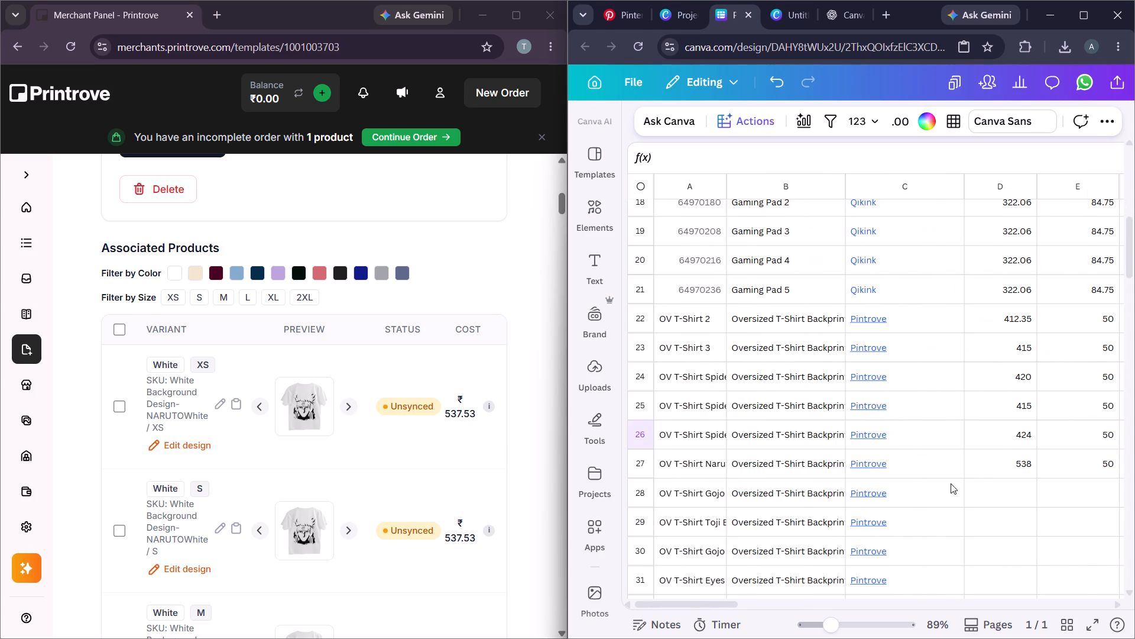
{"action": "left_click", "coordinate": [971, 495]}
{"action": "scroll", "coordinate": [182, 290], "scroll_direction": "up", "scroll_amount": 10}
{"action": "left_click", "coordinate": [113, 189]}
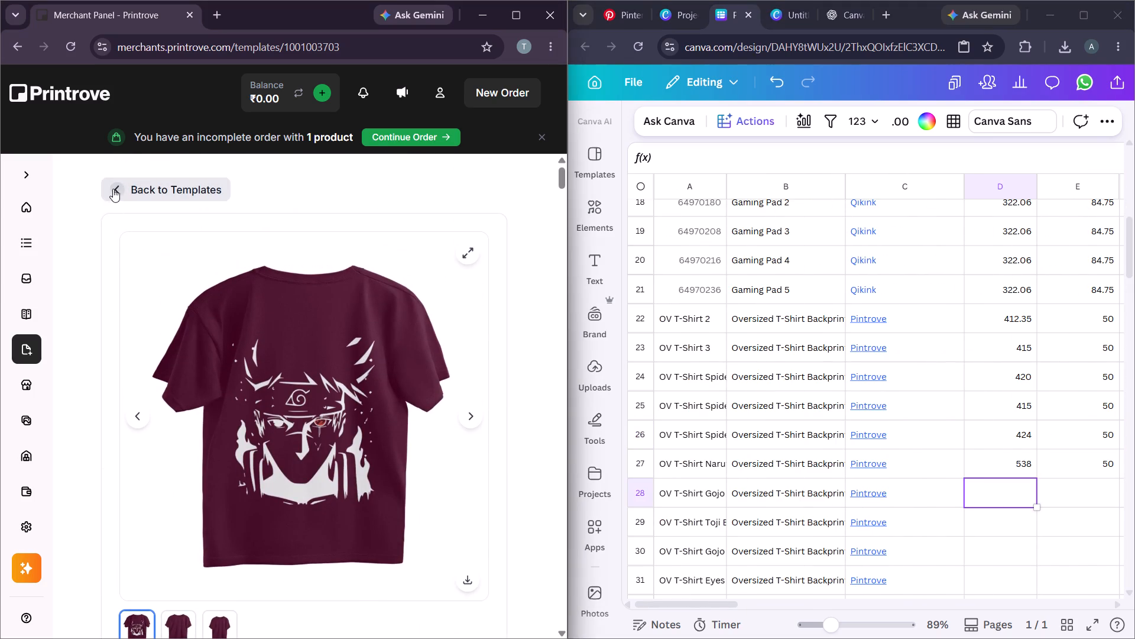
{"action": "scroll", "coordinate": [244, 323], "scroll_direction": "down", "scroll_amount": 5}
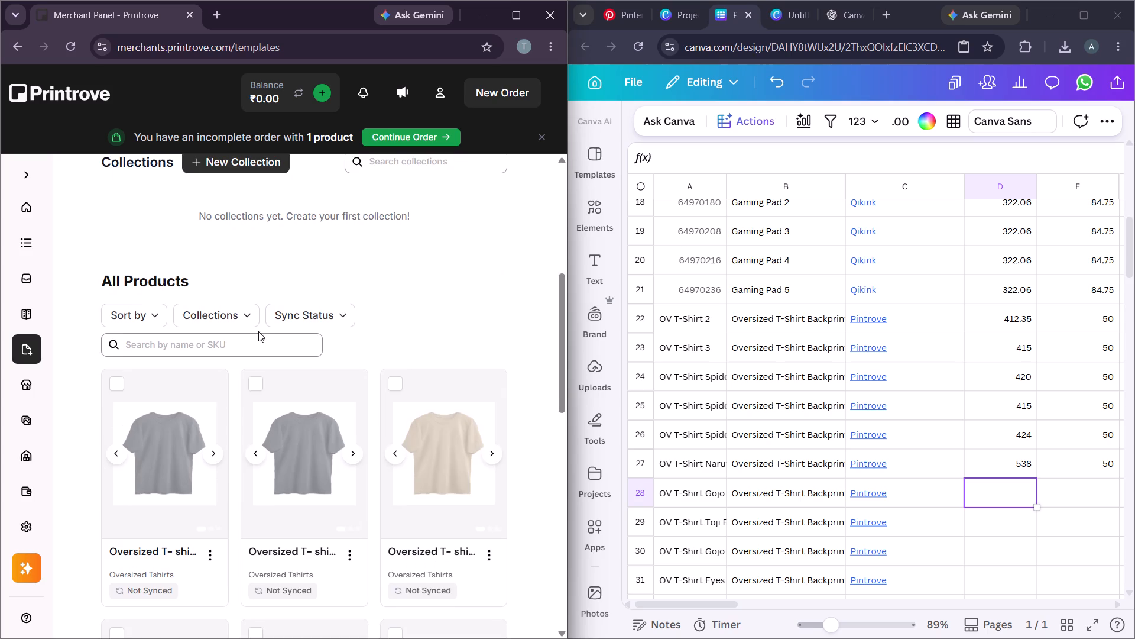
{"action": "scroll", "coordinate": [258, 331], "scroll_direction": "down", "scroll_amount": 6}
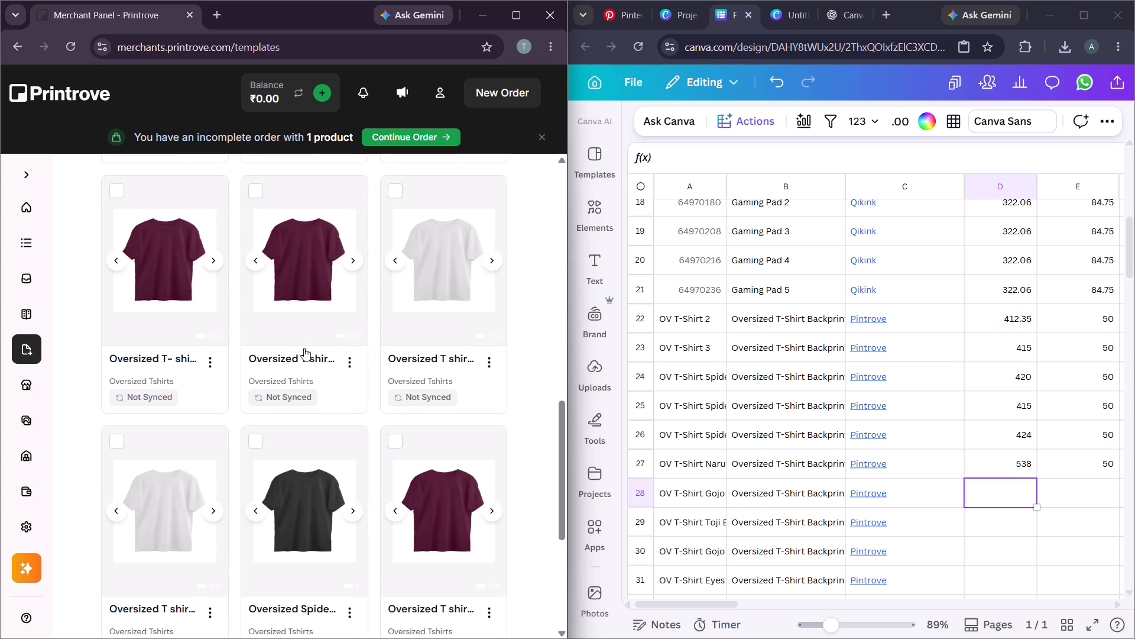
{"action": "scroll", "coordinate": [639, 427], "scroll_direction": "down", "scroll_amount": 2}
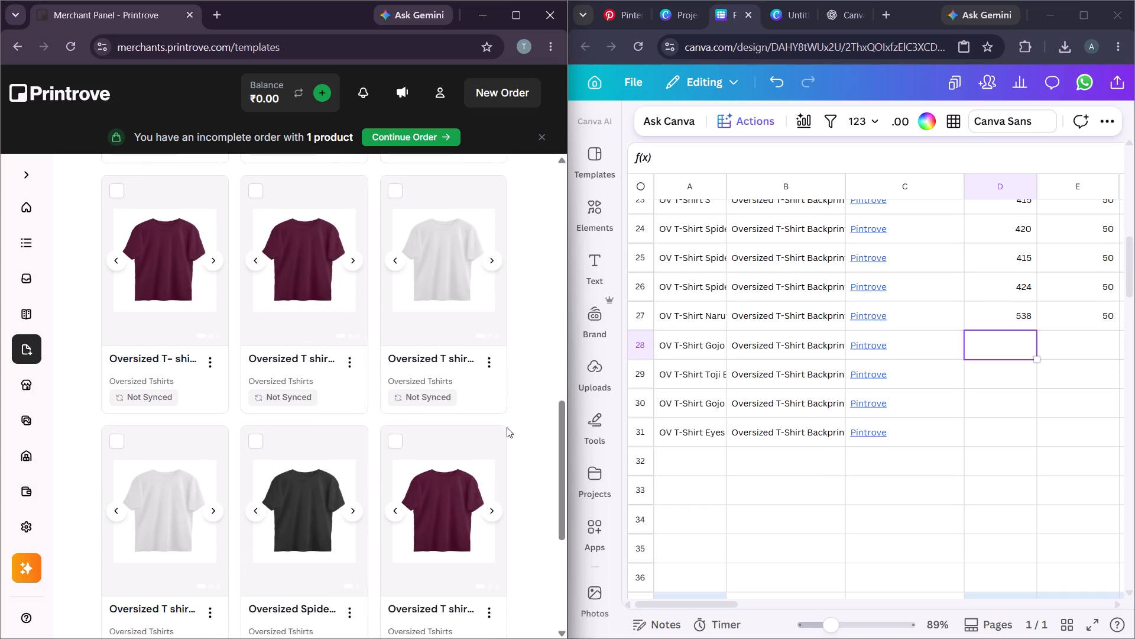
{"action": "scroll", "coordinate": [485, 412], "scroll_direction": "down", "scroll_amount": 4}
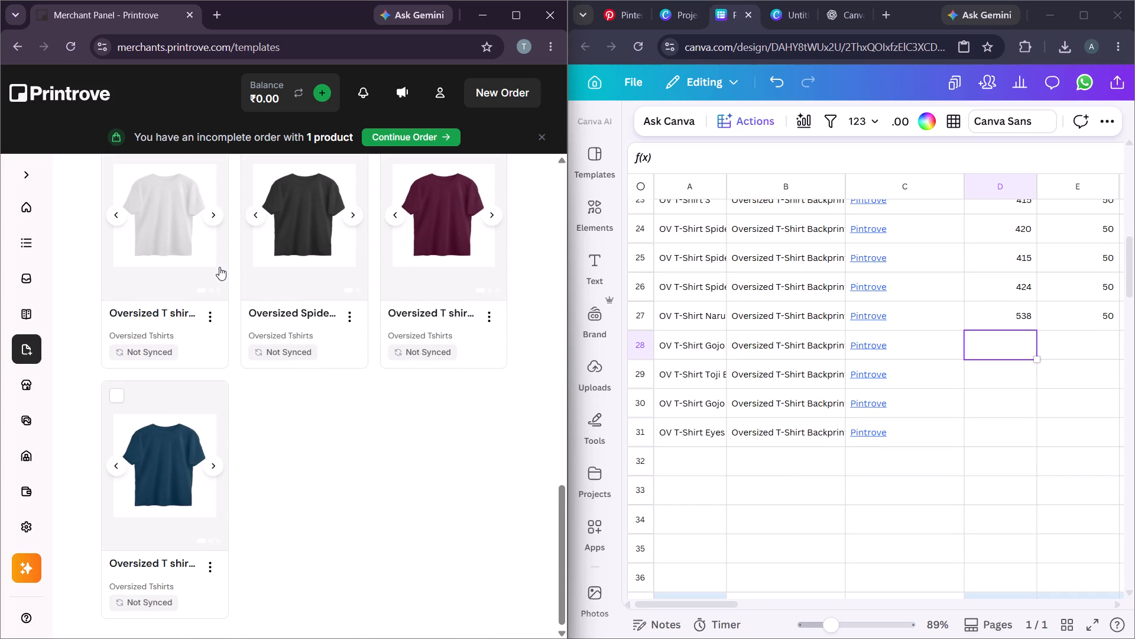
{"action": "scroll", "coordinate": [221, 267], "scroll_direction": "up", "scroll_amount": 4}
{"action": "left_click", "coordinate": [189, 280]}
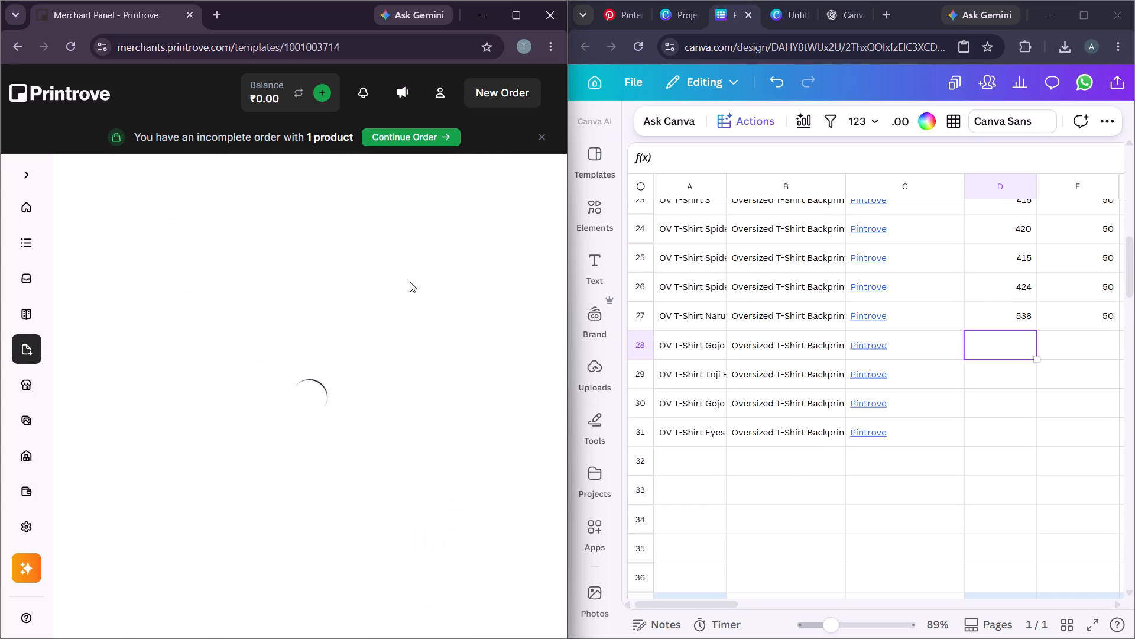
{"action": "scroll", "coordinate": [417, 293], "scroll_direction": "down", "scroll_amount": 6}
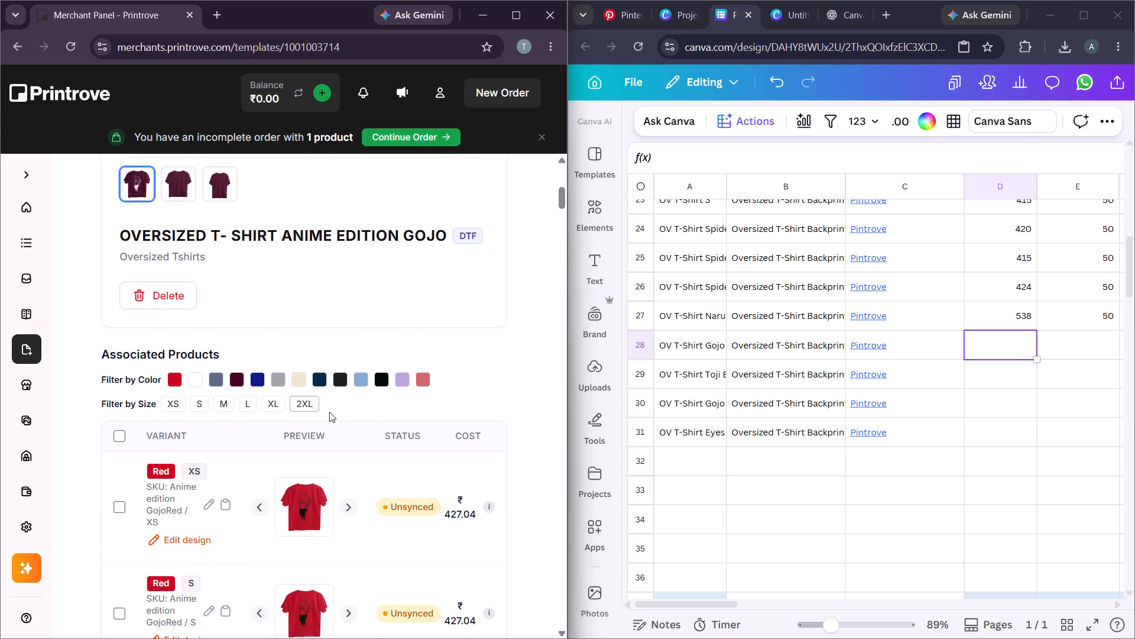
{"action": "double_click", "coordinate": [396, 382]}
Enter 427 as the product cost and 50 as the delivery charge for the Gojo T-shirt in row 28.
{"action": "key", "text": "4"}
{"action": "left_click", "coordinate": [1014, 348]}
{"action": "type", "text": "42"}
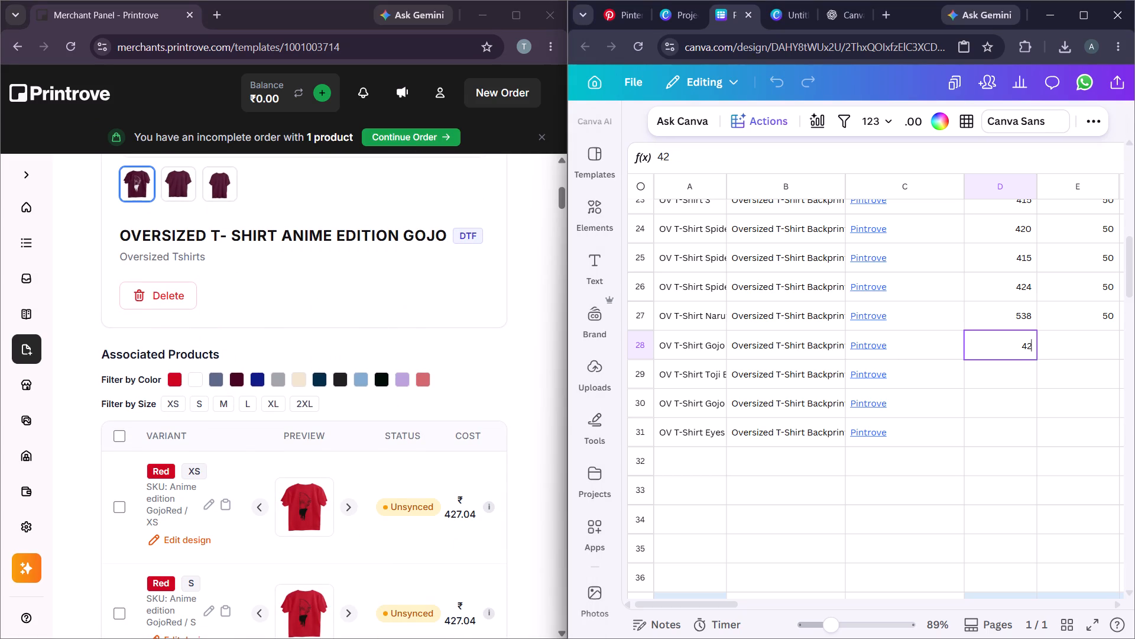
{"action": "key", "text": "7"}
{"action": "left_click", "coordinate": [1085, 350]}
{"action": "left_click", "coordinate": [1088, 348]}
{"action": "type", "text": "50"}
Enter 859 as the selling price of the Gojo T-shirt in row 28.
{"action": "scroll", "coordinate": [1087, 347], "scroll_direction": "left", "scroll_amount": 5}
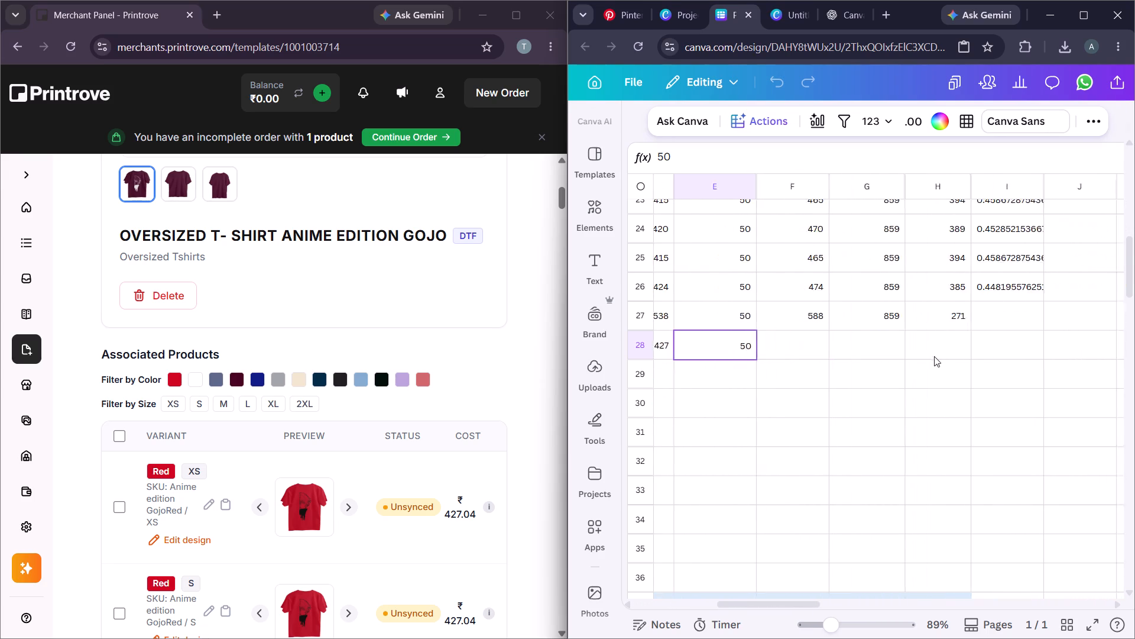
{"action": "left_click", "coordinate": [809, 342]}
{"action": "left_click", "coordinate": [810, 342]}
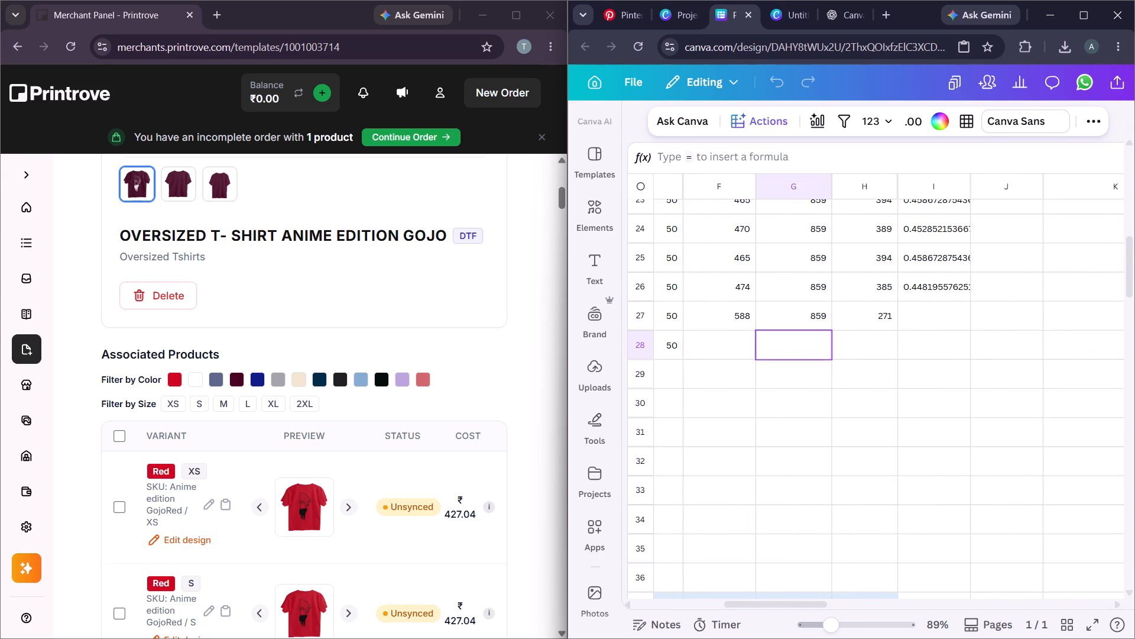
{"action": "type", "text": "859"}
Enter 477 as the total cost of the Gojo T-shirt in row 28.
{"action": "scroll", "coordinate": [810, 341], "scroll_direction": "right", "scroll_amount": 7}
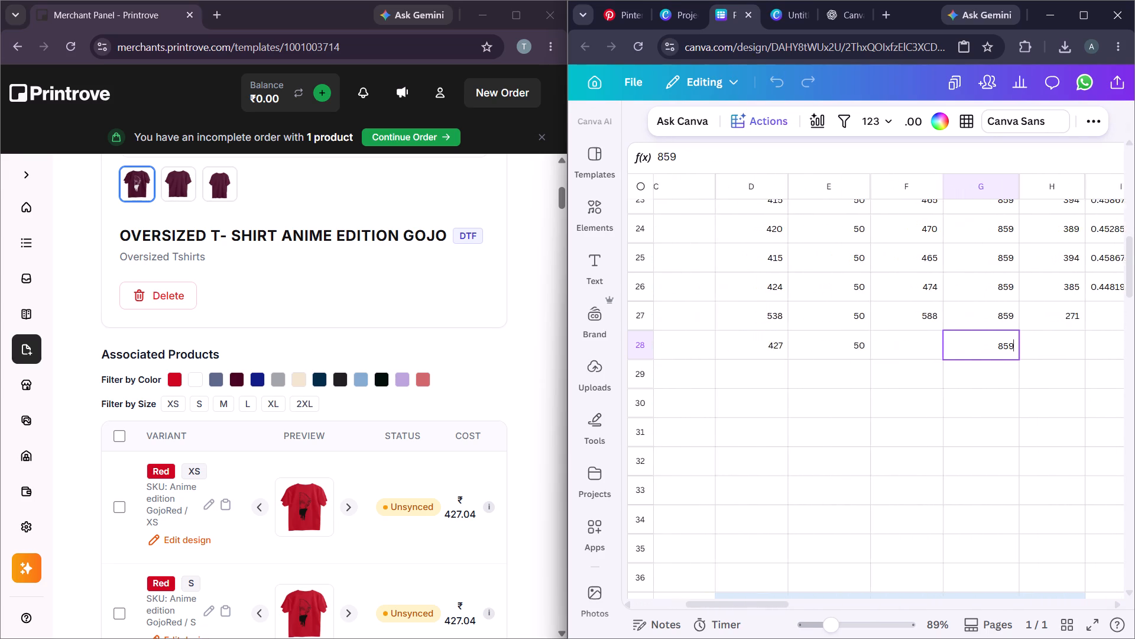
{"action": "scroll", "coordinate": [810, 341], "scroll_direction": "right", "scroll_amount": 5}
{"action": "scroll", "coordinate": [810, 341], "scroll_direction": "left", "scroll_amount": 3}
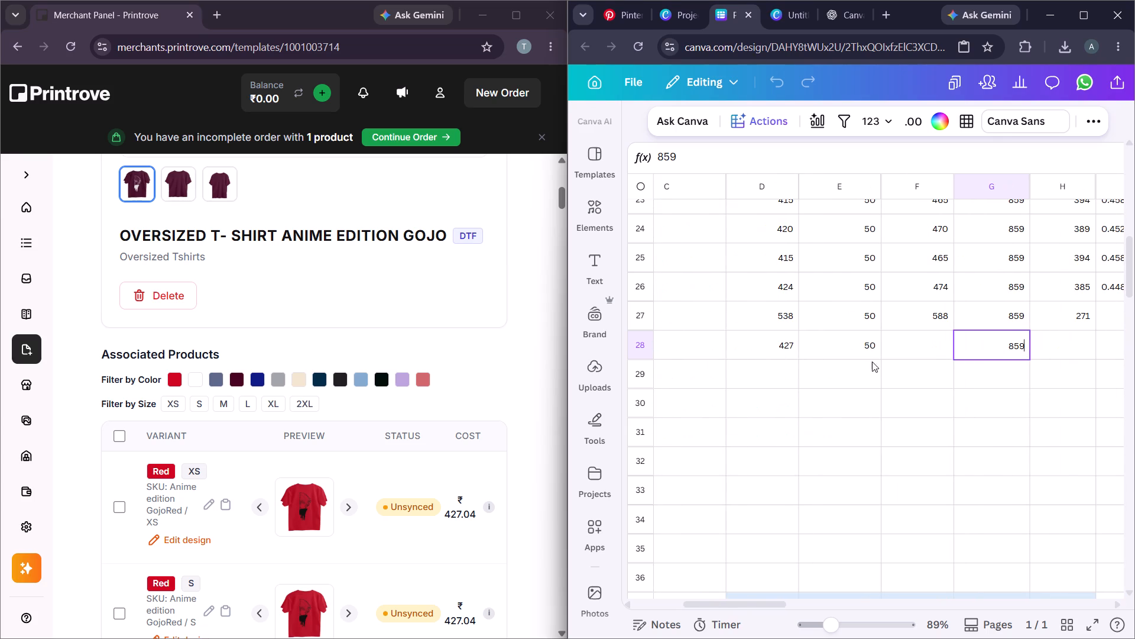
{"action": "left_click", "coordinate": [925, 342]}
{"action": "left_click", "coordinate": [925, 342]}
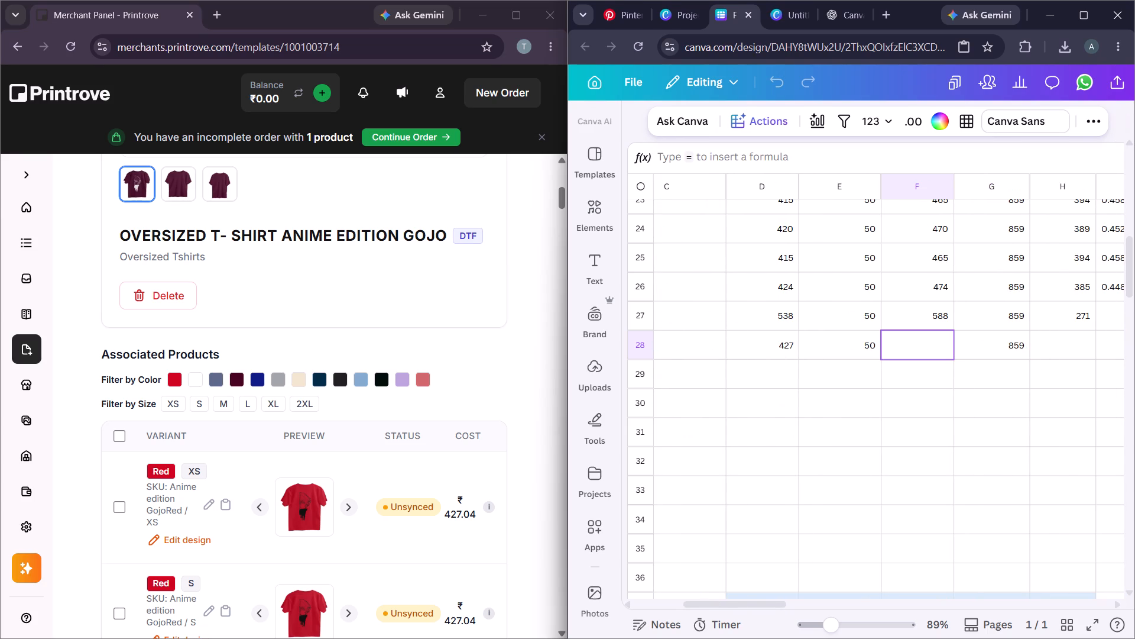
{"action": "scroll", "coordinate": [925, 342], "scroll_direction": "left", "scroll_amount": 2}
{"action": "left_click", "coordinate": [993, 361]}
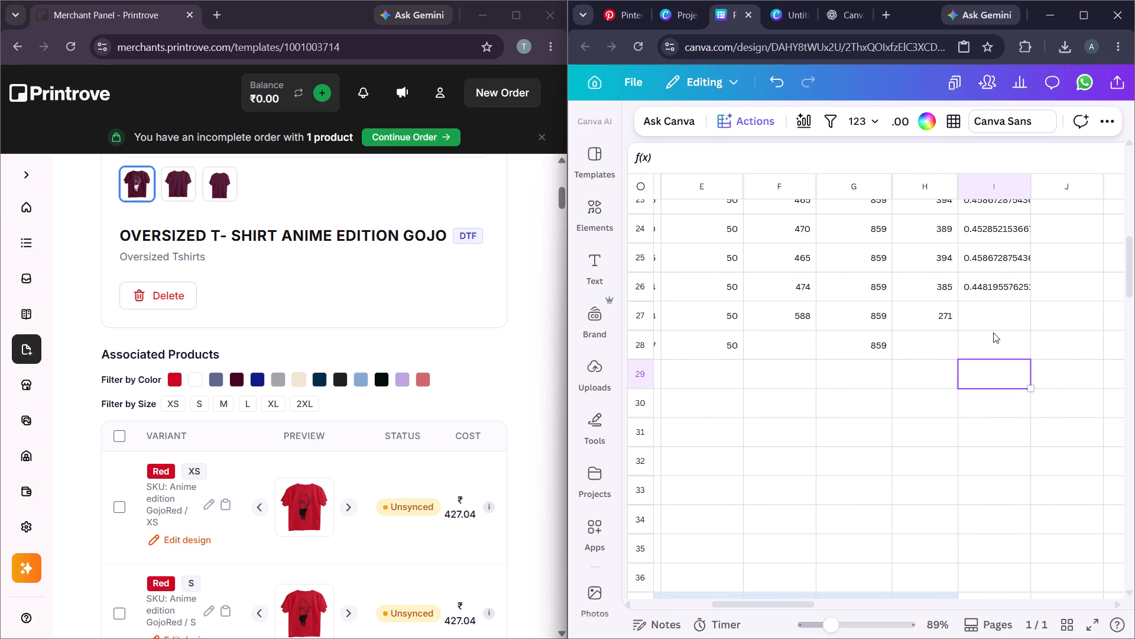
{"action": "left_click_drag", "start_coordinate": [993, 331], "coordinate": [991, 501]}
{"action": "left_click", "coordinate": [945, 422]}
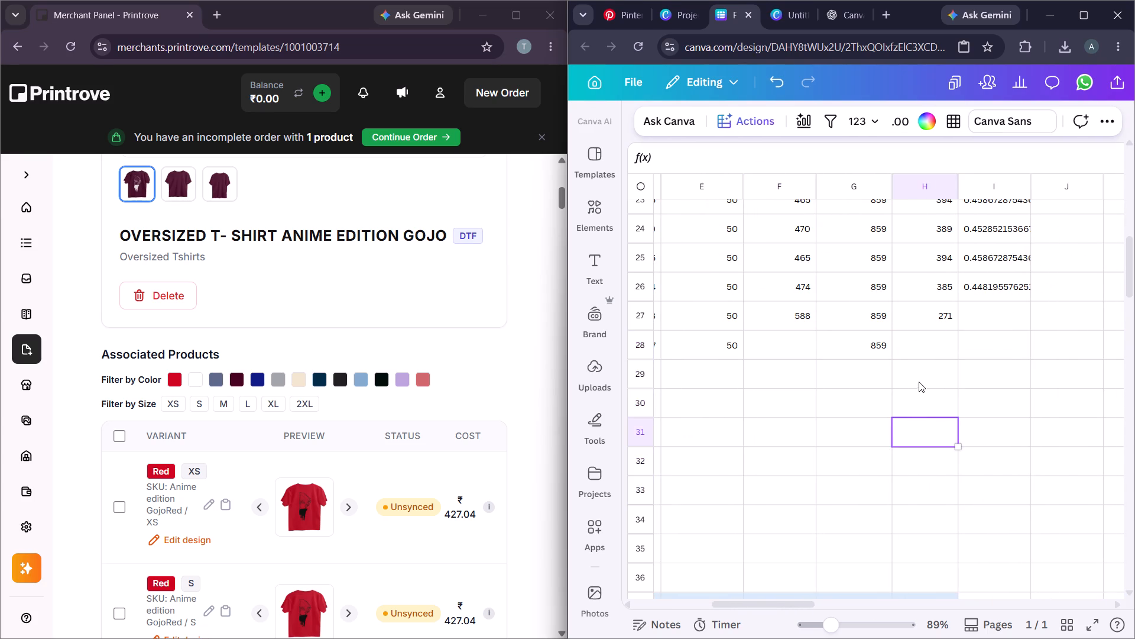
{"action": "scroll", "coordinate": [919, 380], "scroll_direction": "right", "scroll_amount": 2}
{"action": "left_click", "coordinate": [887, 347]}
{"action": "left_click", "coordinate": [897, 345]}
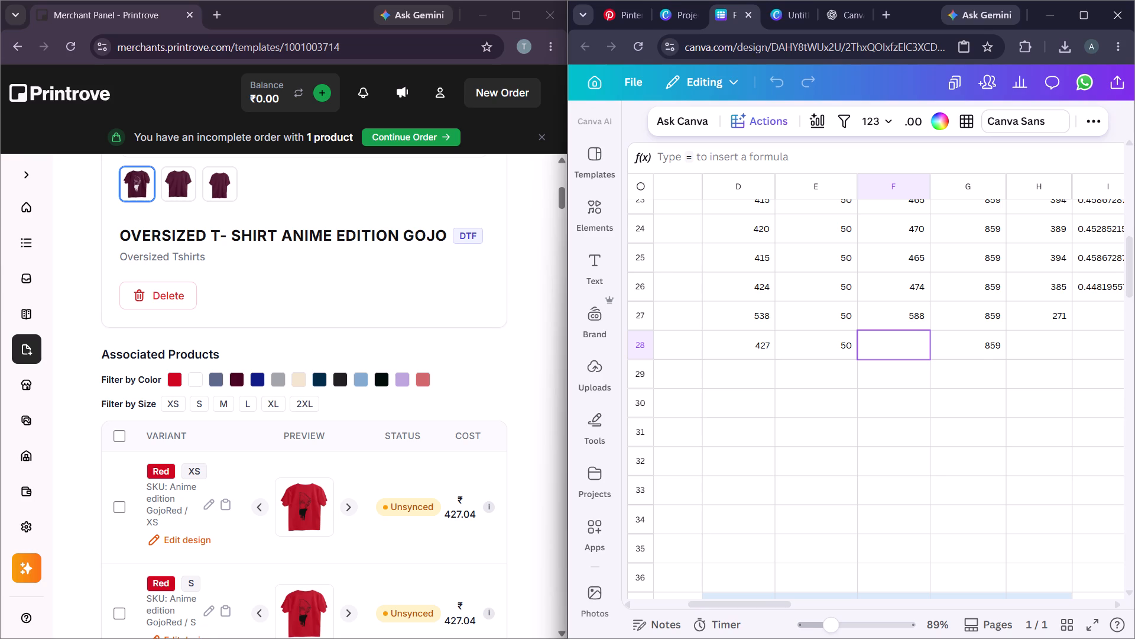
{"action": "type", "text": "477"}
Enter 382 as the profit on the Gojo T-shirt in row 28.
{"action": "scroll", "coordinate": [924, 348], "scroll_direction": "left", "scroll_amount": 1}
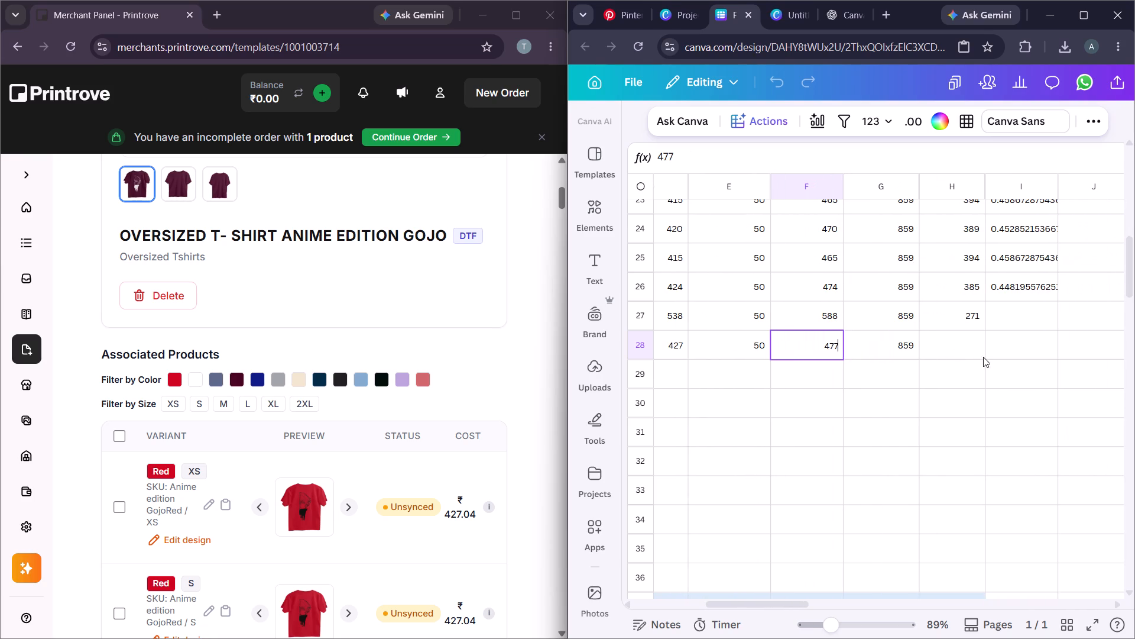
{"action": "left_click", "coordinate": [956, 338]}
{"action": "left_click", "coordinate": [956, 338]}
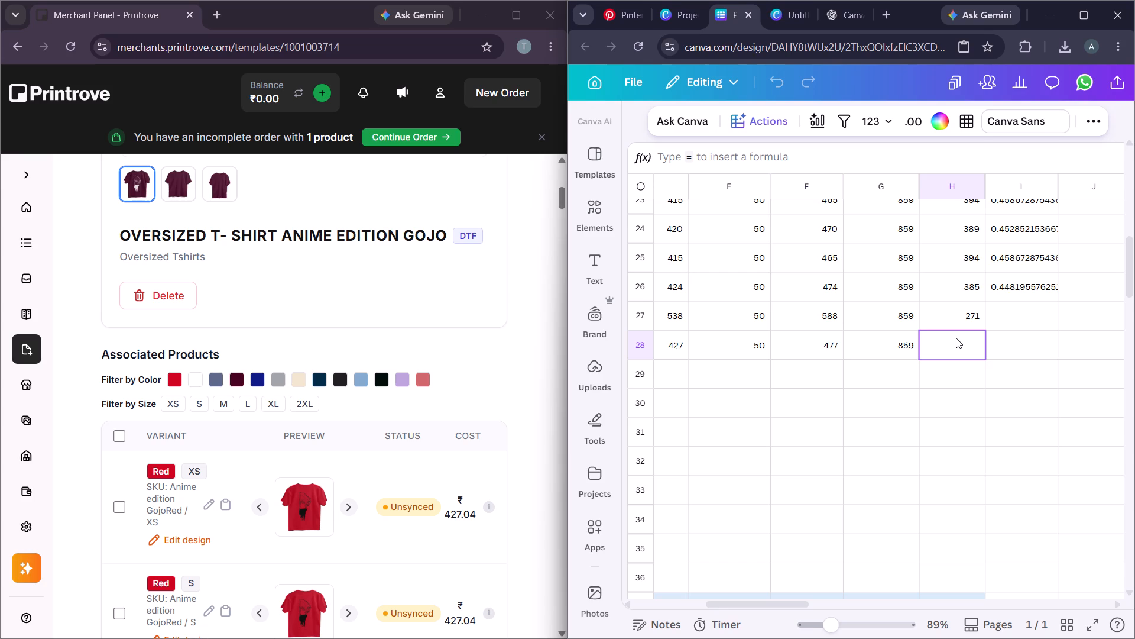
{"action": "left_click", "coordinate": [964, 350]}
{"action": "type", "text": "382"}
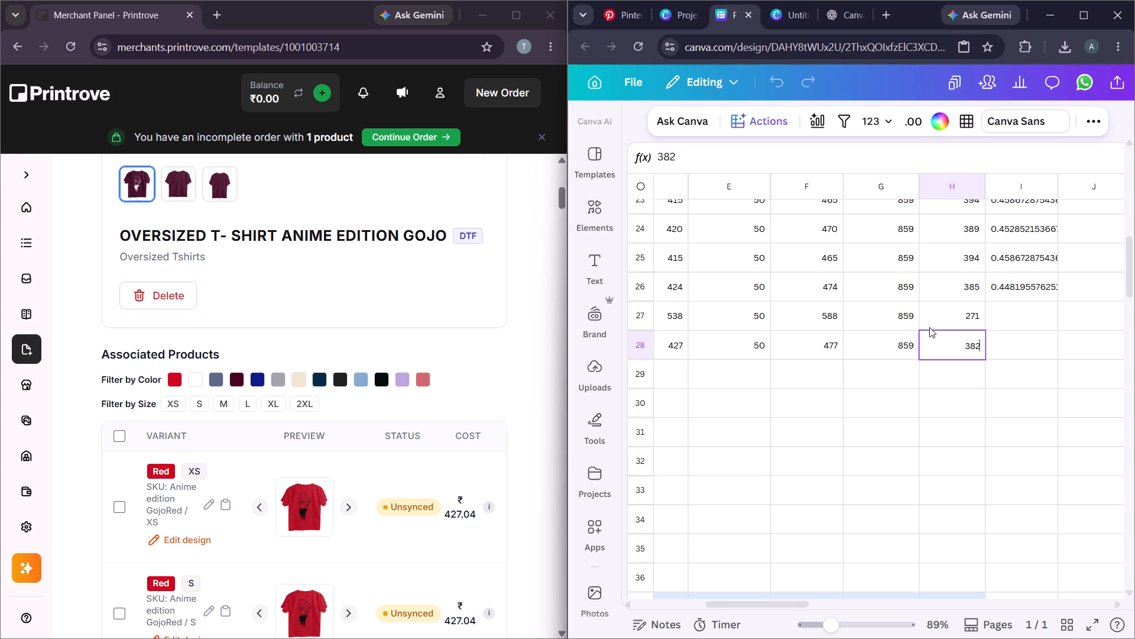
Return to the Product Library and open the Oversized T-Shirt Anime Edition Toji at its associated product costs.
{"action": "scroll", "coordinate": [929, 327], "scroll_direction": "right", "scroll_amount": 5}
{"action": "left_click", "coordinate": [998, 372]}
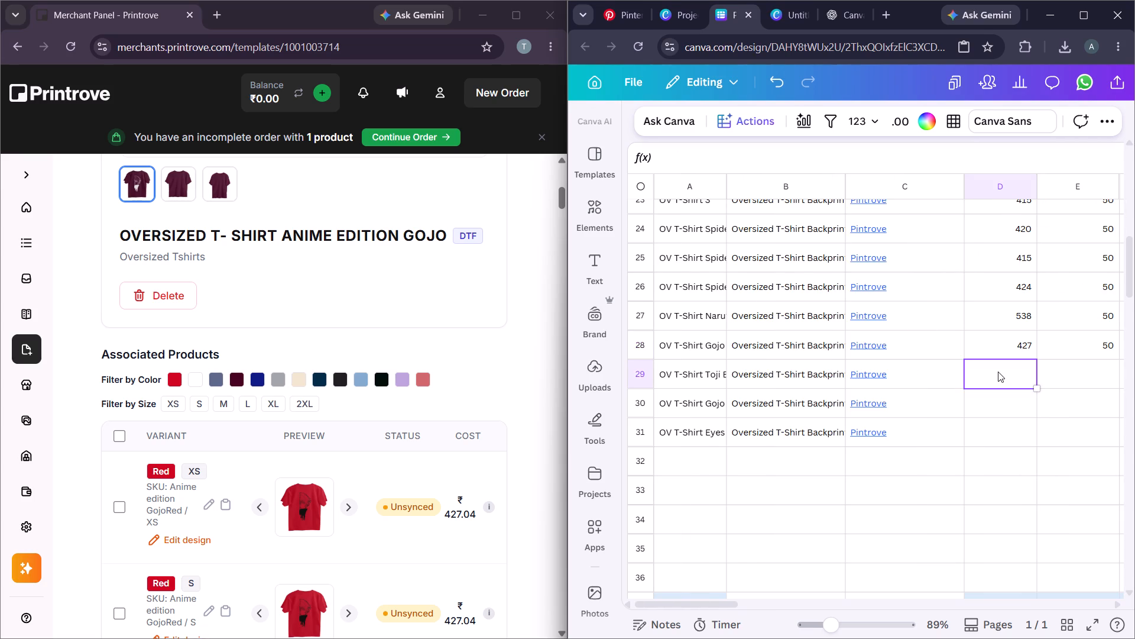
{"action": "scroll", "coordinate": [297, 359], "scroll_direction": "up", "scroll_amount": 5}
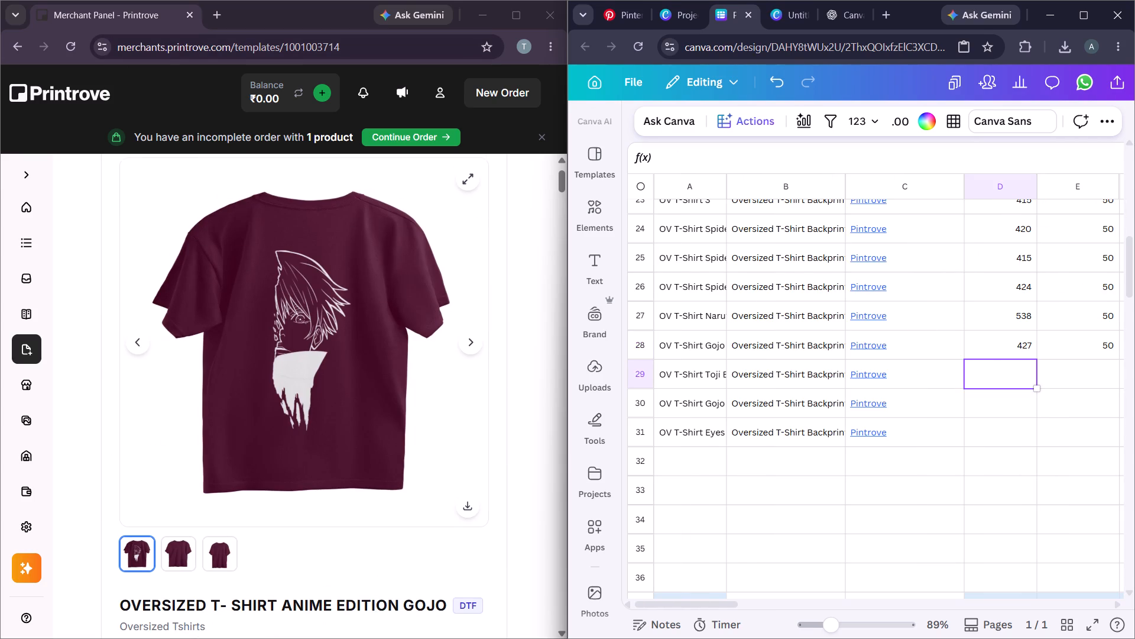
{"action": "scroll", "coordinate": [146, 360], "scroll_direction": "up", "scroll_amount": 5}
{"action": "left_click", "coordinate": [121, 189]}
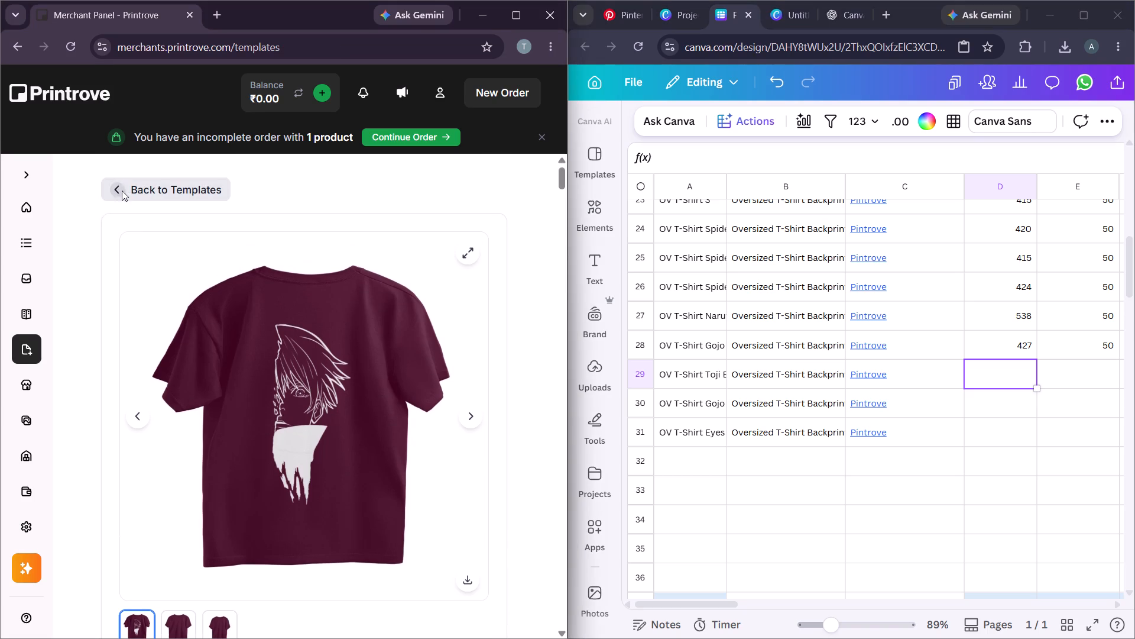
{"action": "scroll", "coordinate": [294, 302], "scroll_direction": "down", "scroll_amount": 7}
{"action": "left_click", "coordinate": [452, 318]}
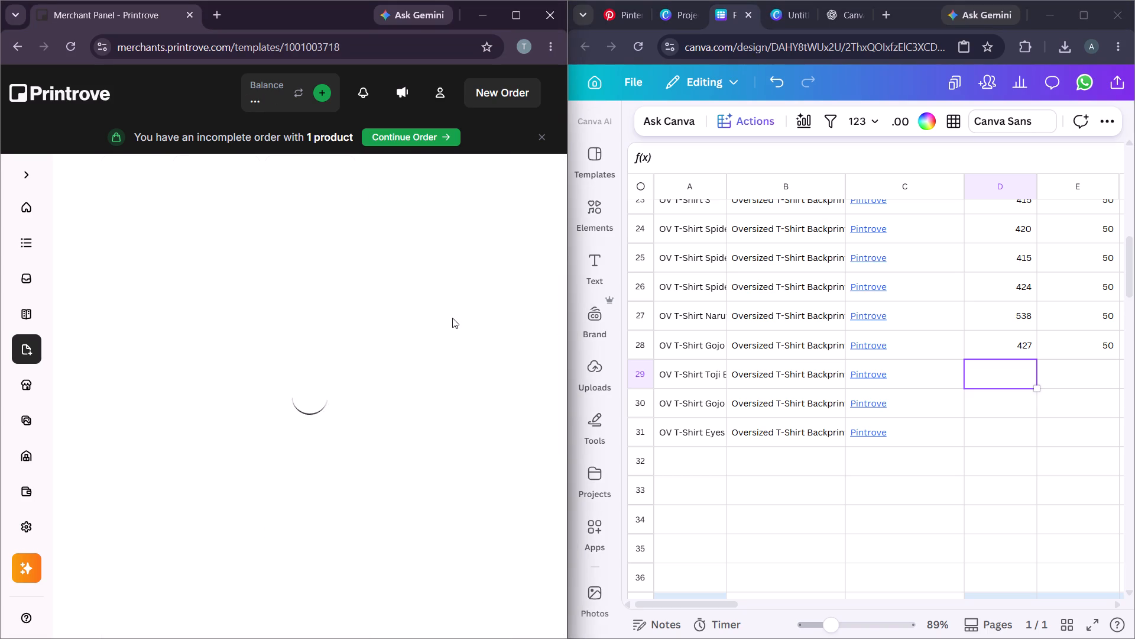
{"action": "scroll", "coordinate": [362, 343], "scroll_direction": "down", "scroll_amount": 6}
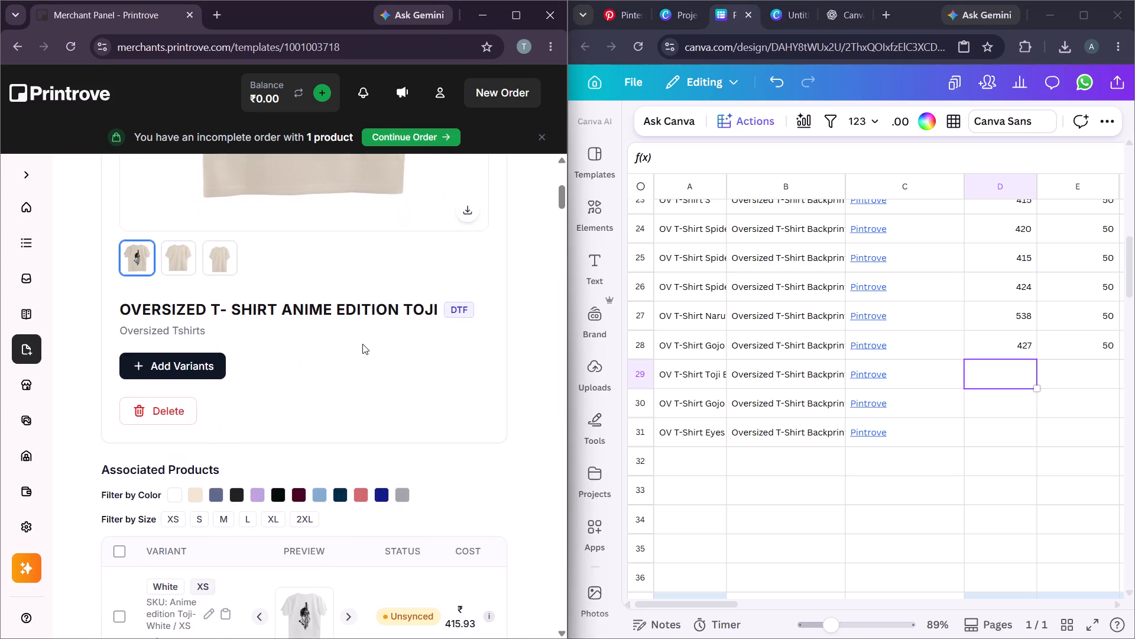
{"action": "scroll", "coordinate": [362, 344], "scroll_direction": "down", "scroll_amount": 1}
Enter 416 as the product cost and 50 as the delivery charge for the Toji T-shirt in row 29.
{"action": "double_click", "coordinate": [1008, 379]}
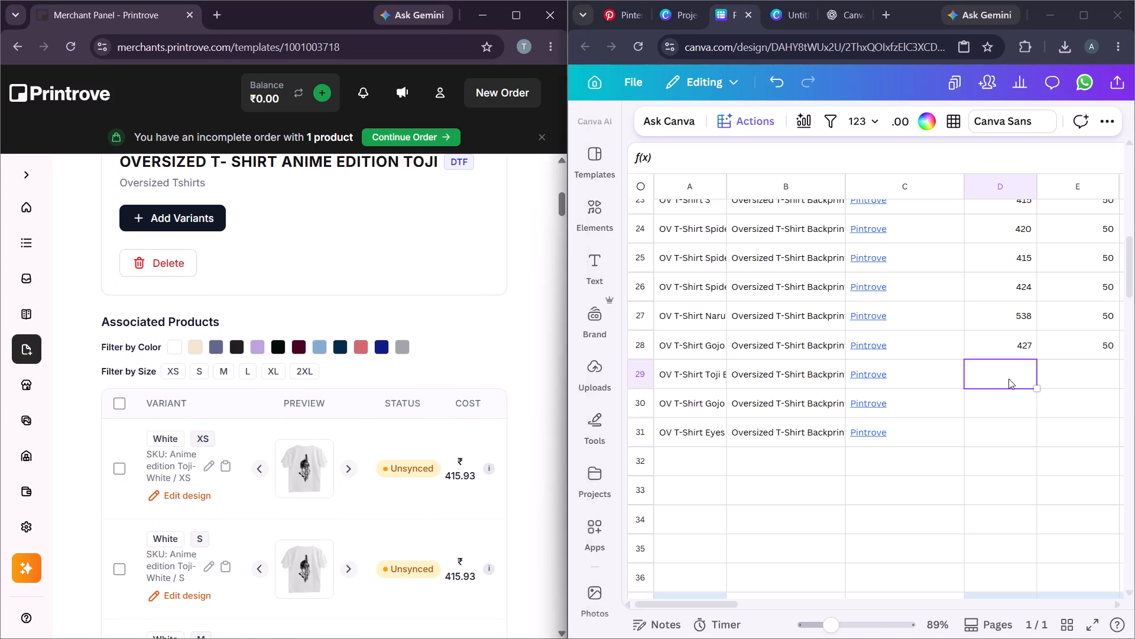
{"action": "type", "text": "416"}
{"action": "scroll", "coordinate": [1008, 378], "scroll_direction": "left", "scroll_amount": 1}
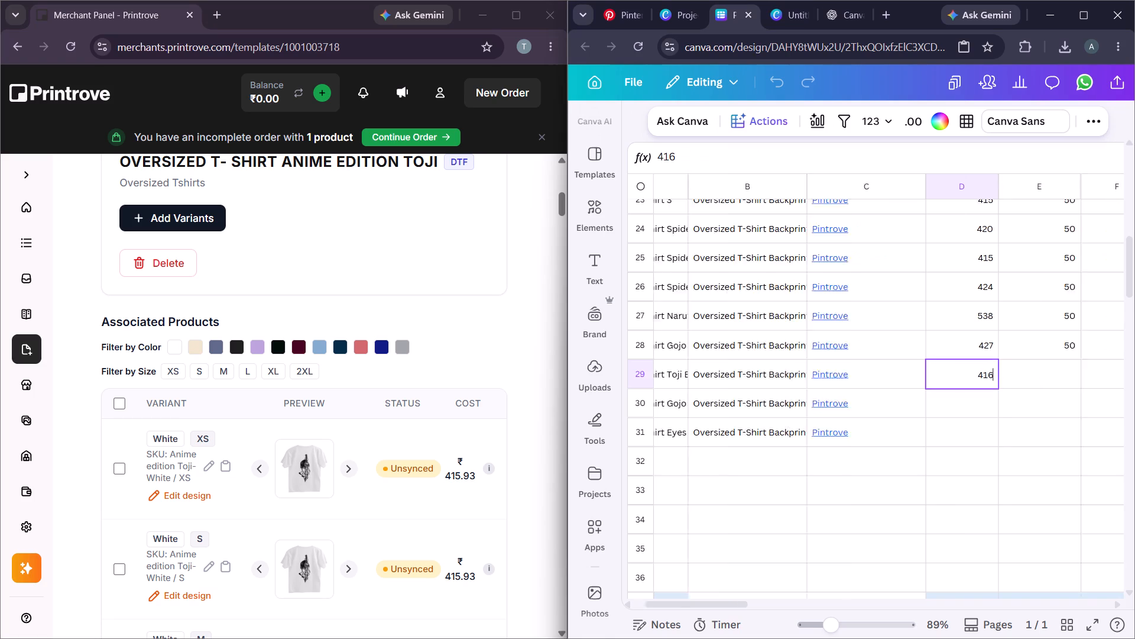
{"action": "scroll", "coordinate": [1008, 378], "scroll_direction": "left", "scroll_amount": 2}
{"action": "scroll", "coordinate": [901, 414], "scroll_direction": "right", "scroll_amount": 1}
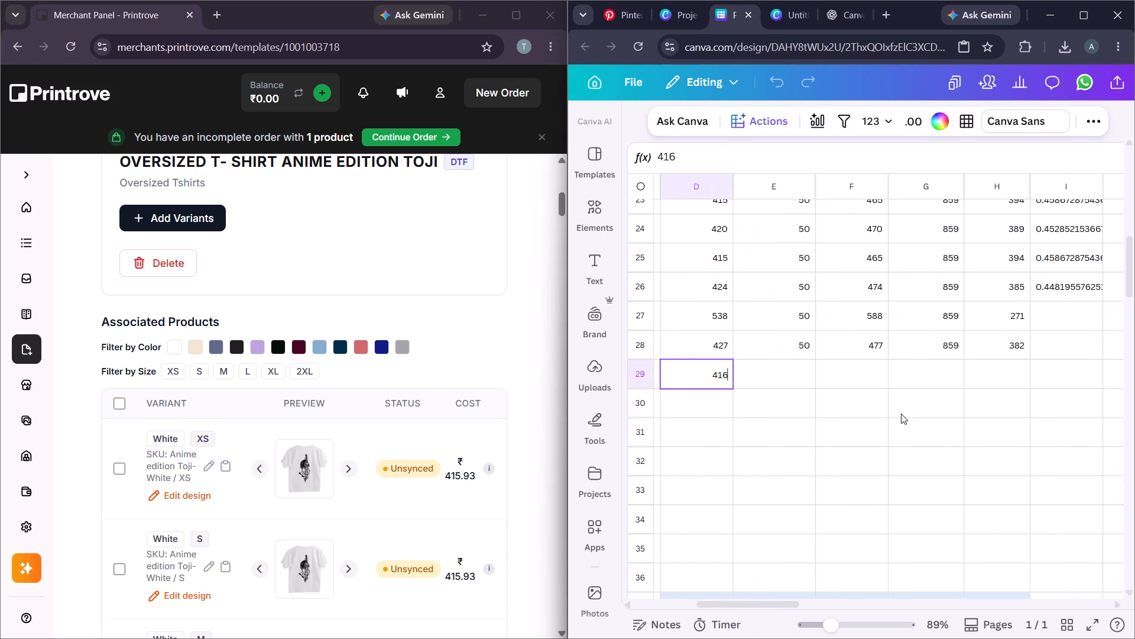
{"action": "left_click", "coordinate": [871, 366]}
{"action": "left_click", "coordinate": [817, 369]}
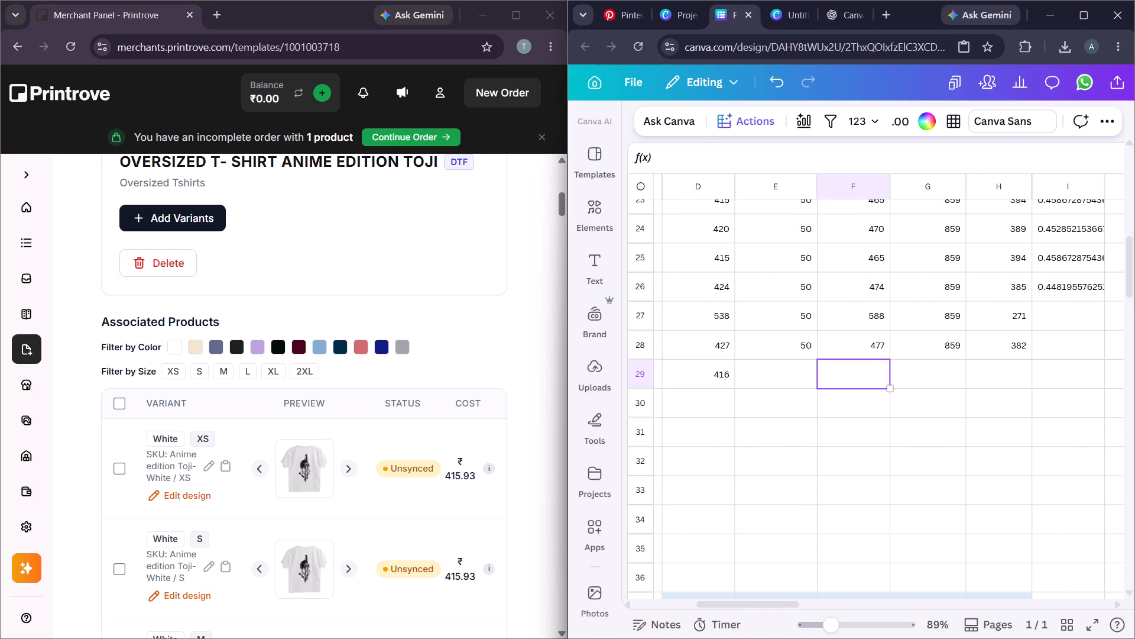
{"action": "type", "text": "50"}
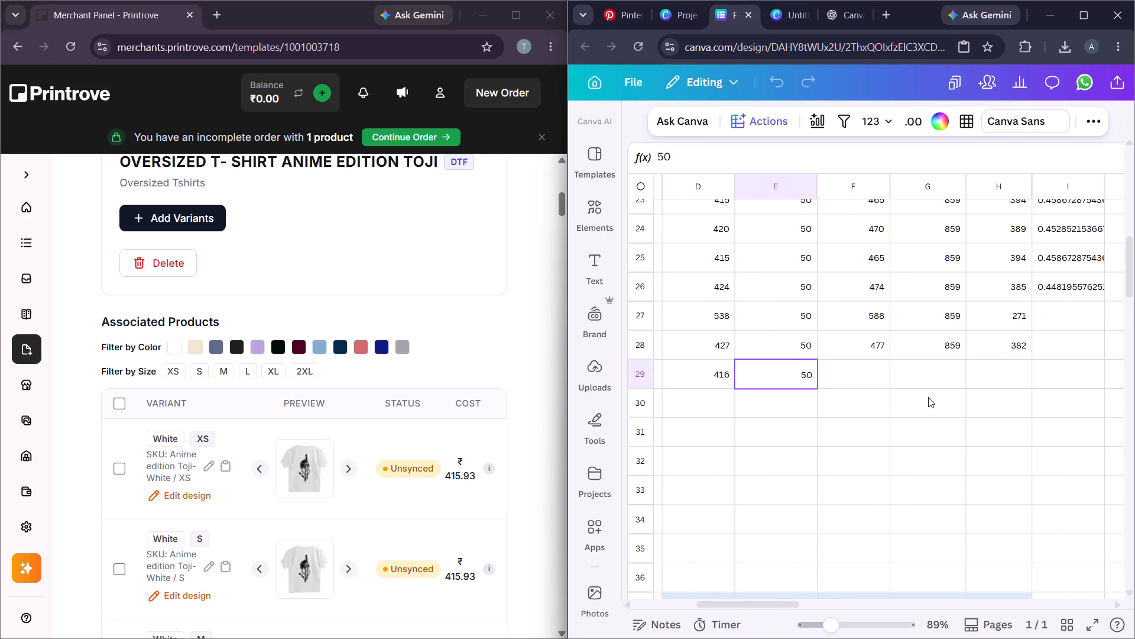
Enter 466 as the total cost and 859 as the selling price of the Toji T-shirt in row 29.
{"action": "left_click", "coordinate": [881, 380]}
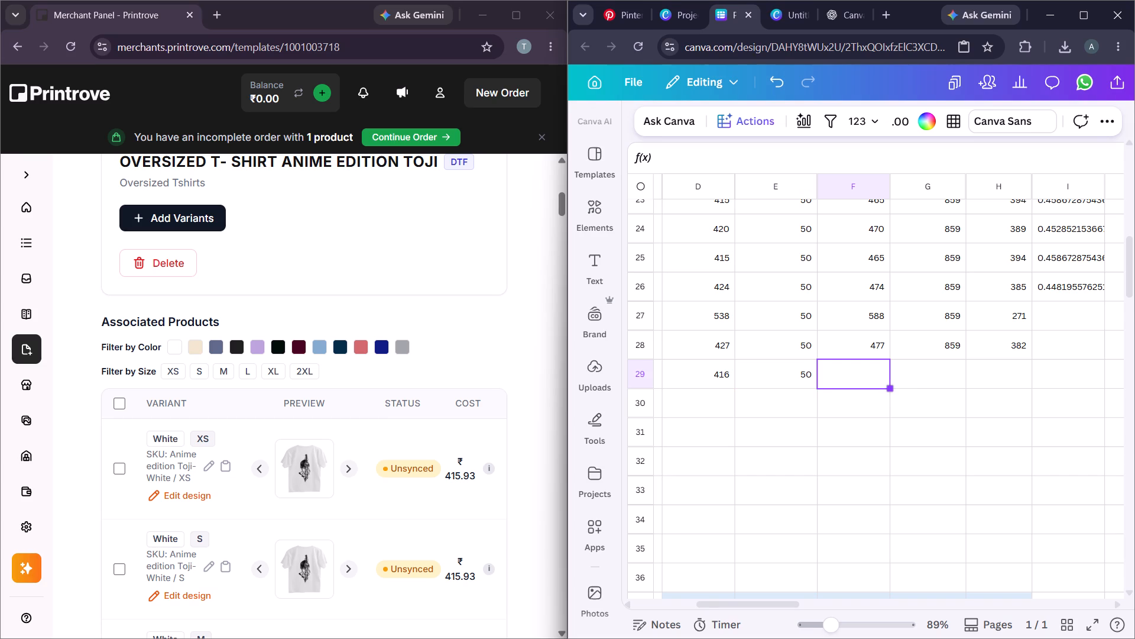
{"action": "type", "text": "466"}
{"action": "left_click", "coordinate": [944, 372]}
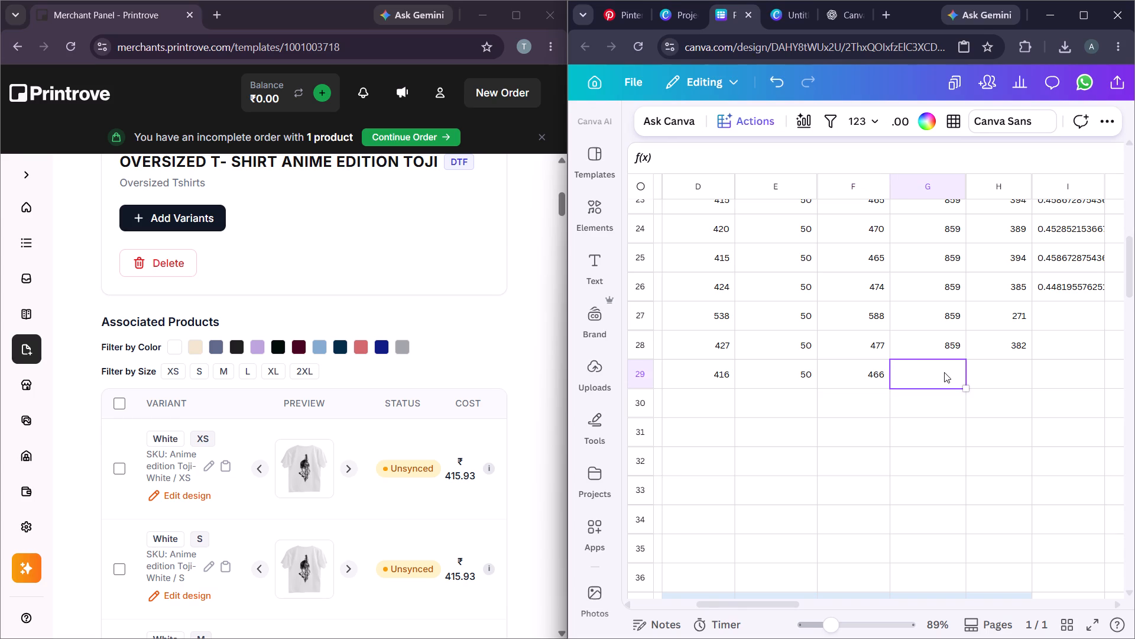
{"action": "left_click", "coordinate": [944, 372]}
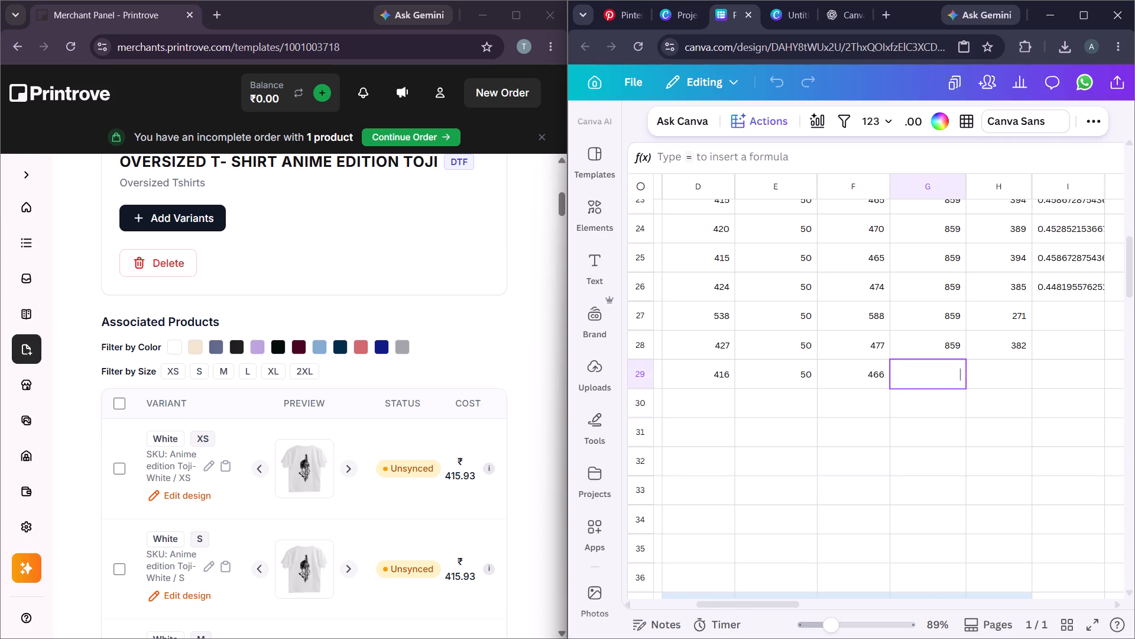
{"action": "type", "text": "859"}
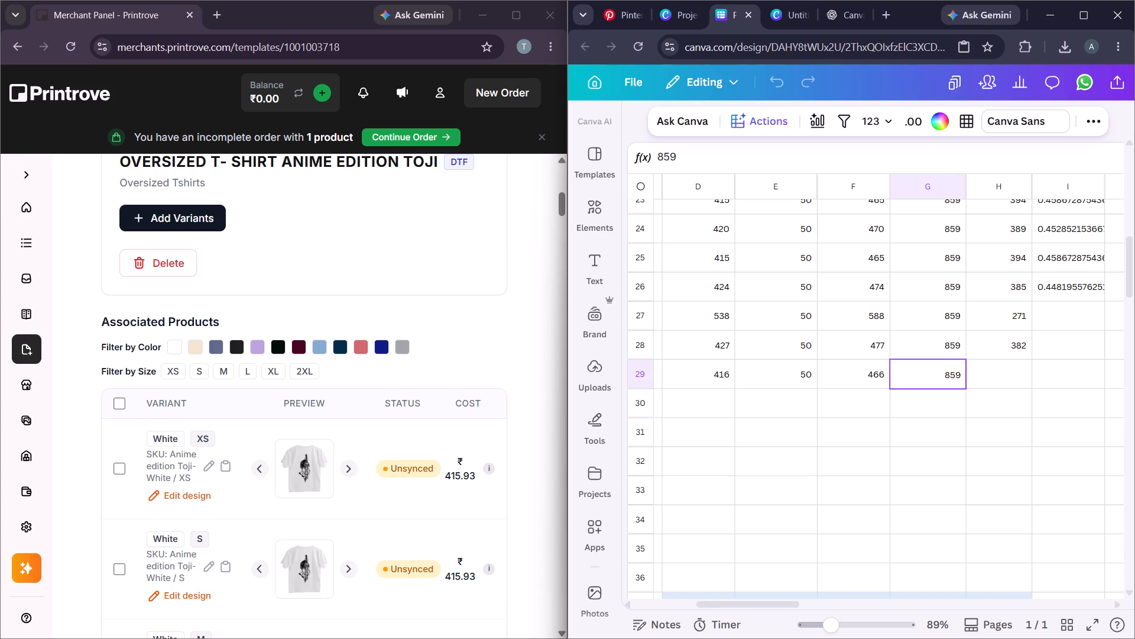
Enter 393 as the profit on the Toji T-shirt in row 29.
{"action": "key", "text": "Right"}
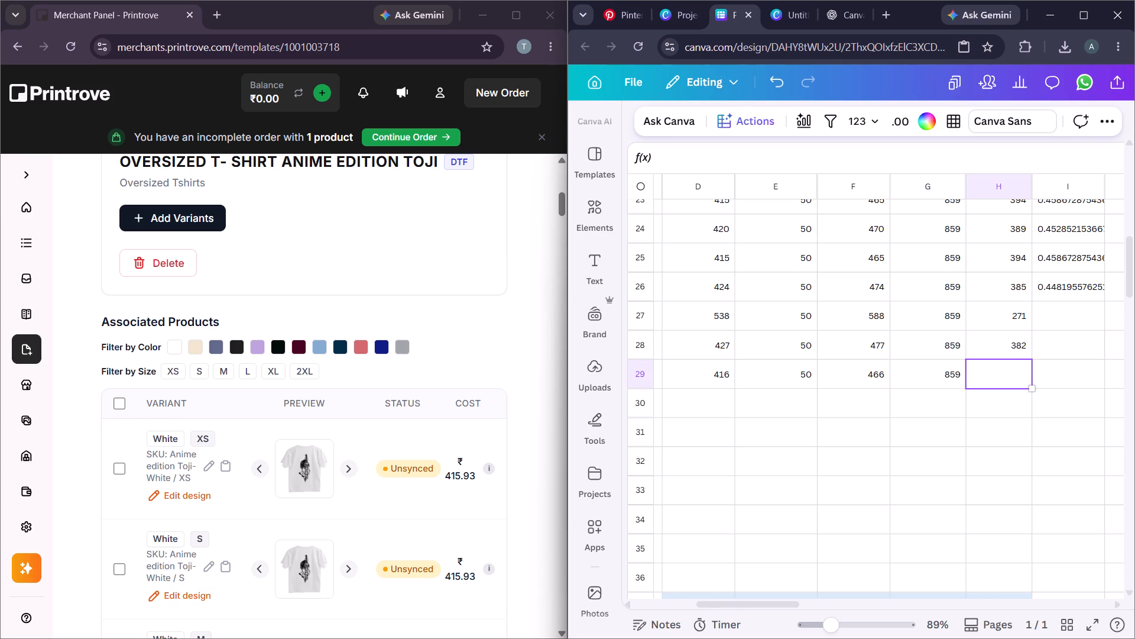
{"action": "type", "text": "393"}
Open the Anime Edition Gojo Eyes T-shirt from the Product Library and filter its associated products by navy blue and beige.
{"action": "scroll", "coordinate": [944, 372], "scroll_direction": "right", "scroll_amount": 3}
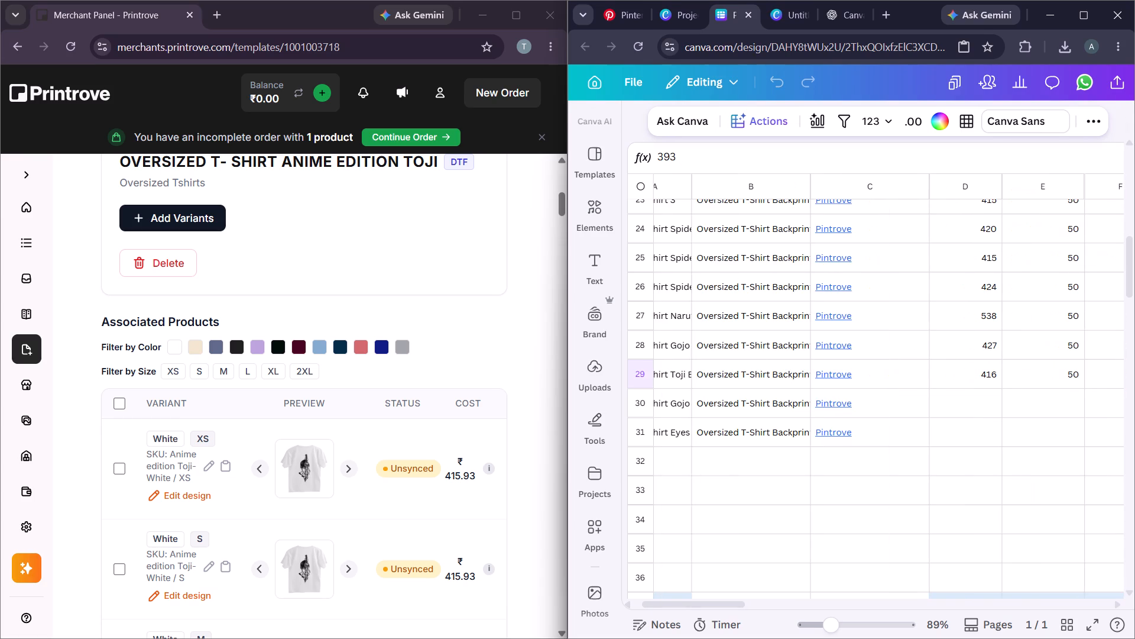
{"action": "left_click", "coordinate": [970, 397]}
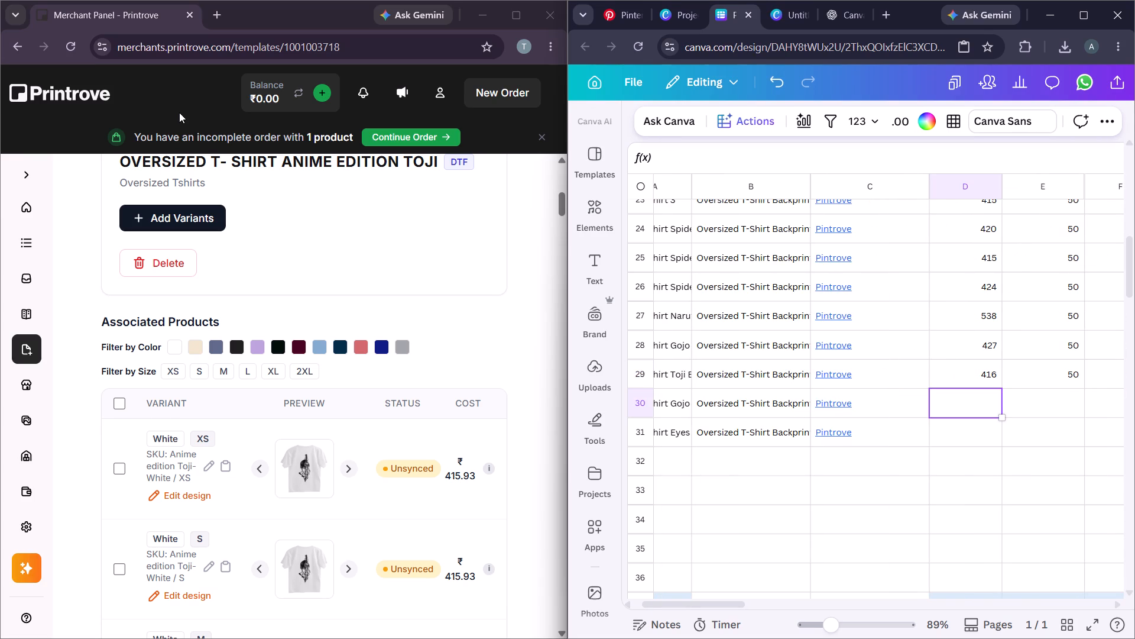
{"action": "scroll", "coordinate": [276, 509], "scroll_direction": "up", "scroll_amount": 6}
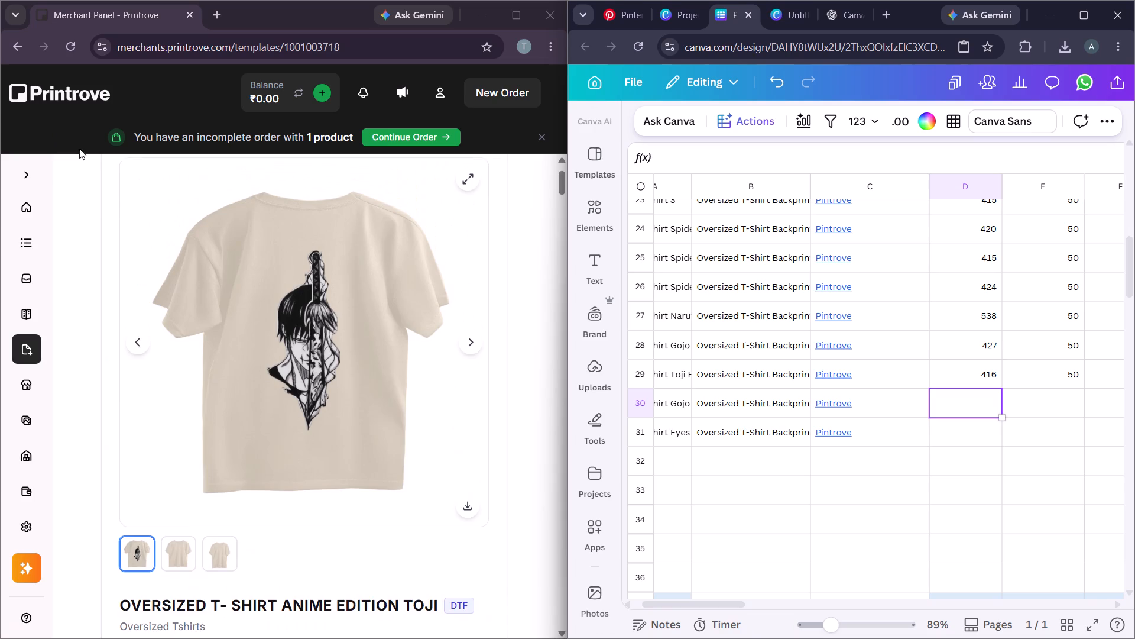
{"action": "scroll", "coordinate": [131, 244], "scroll_direction": "up", "scroll_amount": 6}
{"action": "left_click", "coordinate": [122, 187]}
{"action": "scroll", "coordinate": [229, 348], "scroll_direction": "down", "scroll_amount": 4}
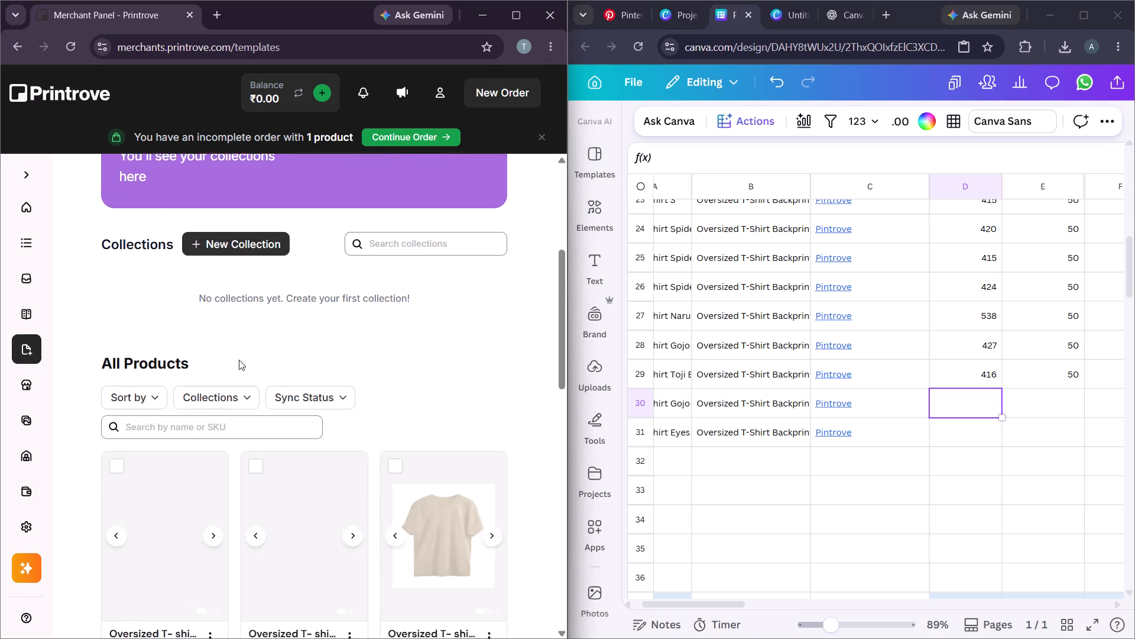
{"action": "scroll", "coordinate": [239, 358], "scroll_direction": "down", "scroll_amount": 3}
{"action": "left_click", "coordinate": [310, 324]}
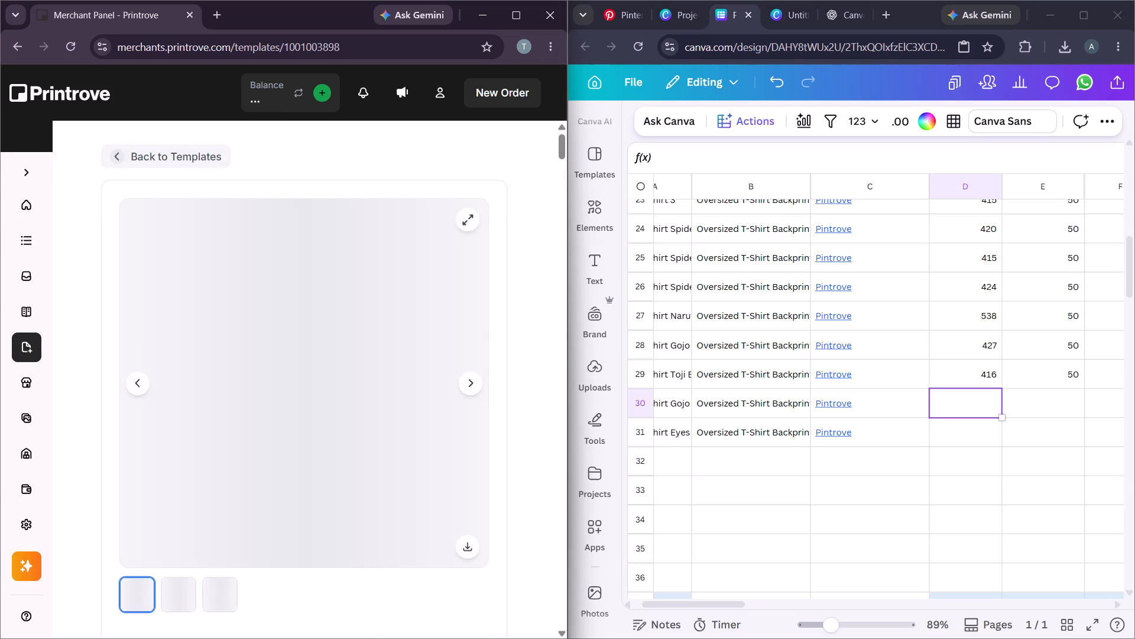
{"action": "scroll", "coordinate": [316, 327], "scroll_direction": "down", "scroll_amount": 8}
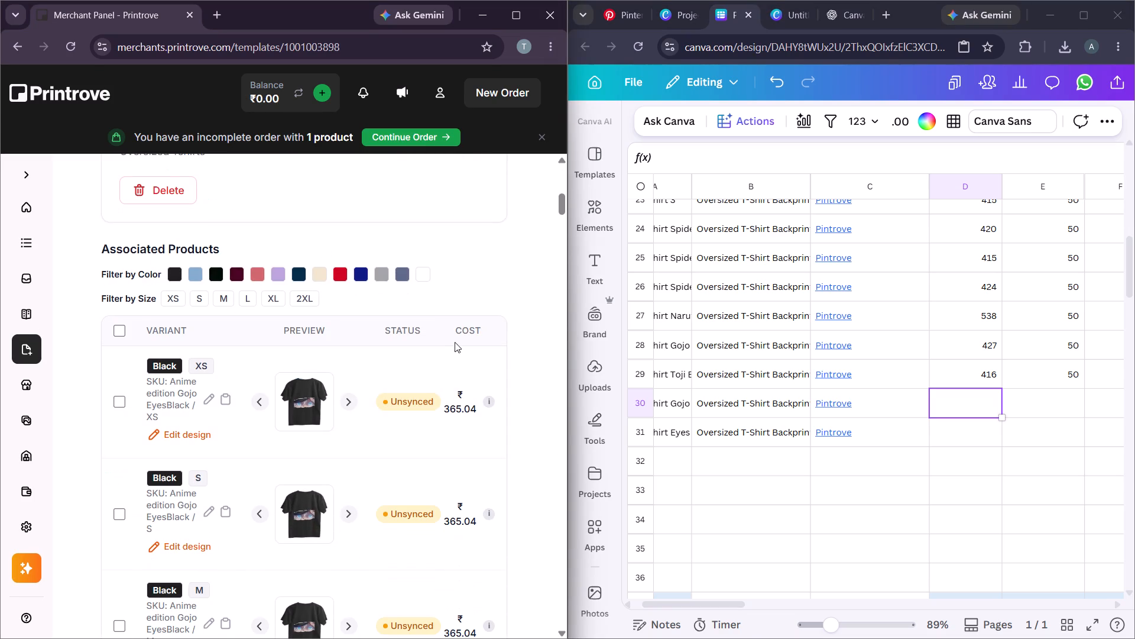
{"action": "left_click", "coordinate": [306, 278]}
{"action": "left_click", "coordinate": [325, 277]}
Enter 366 as the product cost and 50 as the delivery charge for the Gojo Eyes T-shirt in row 30.
{"action": "double_click", "coordinate": [954, 393]}
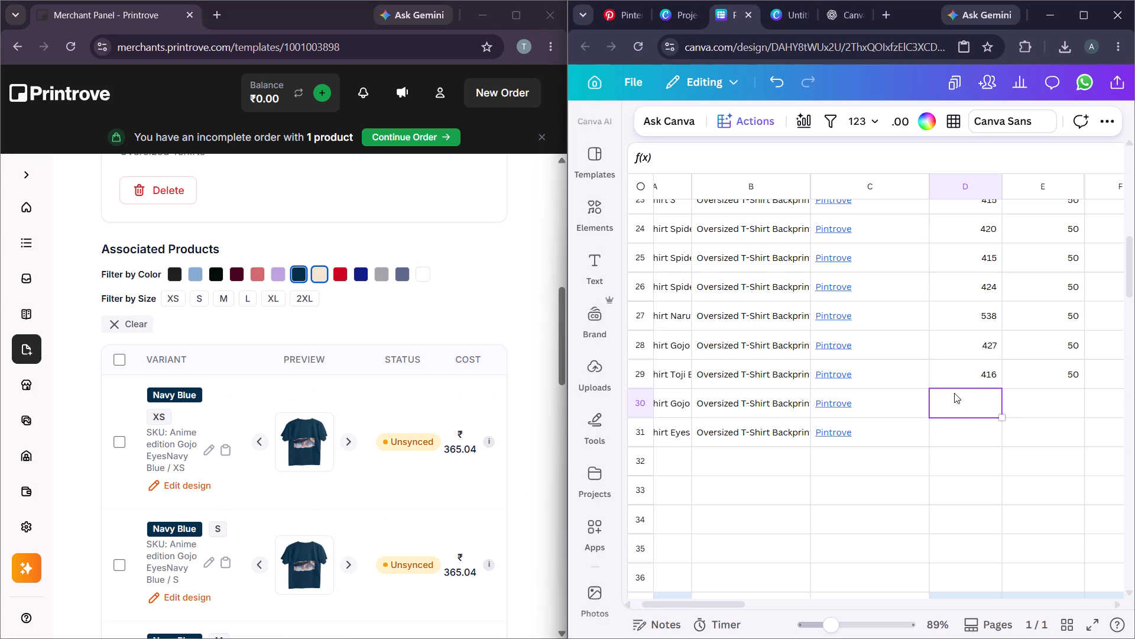
{"action": "left_click", "coordinate": [970, 403]}
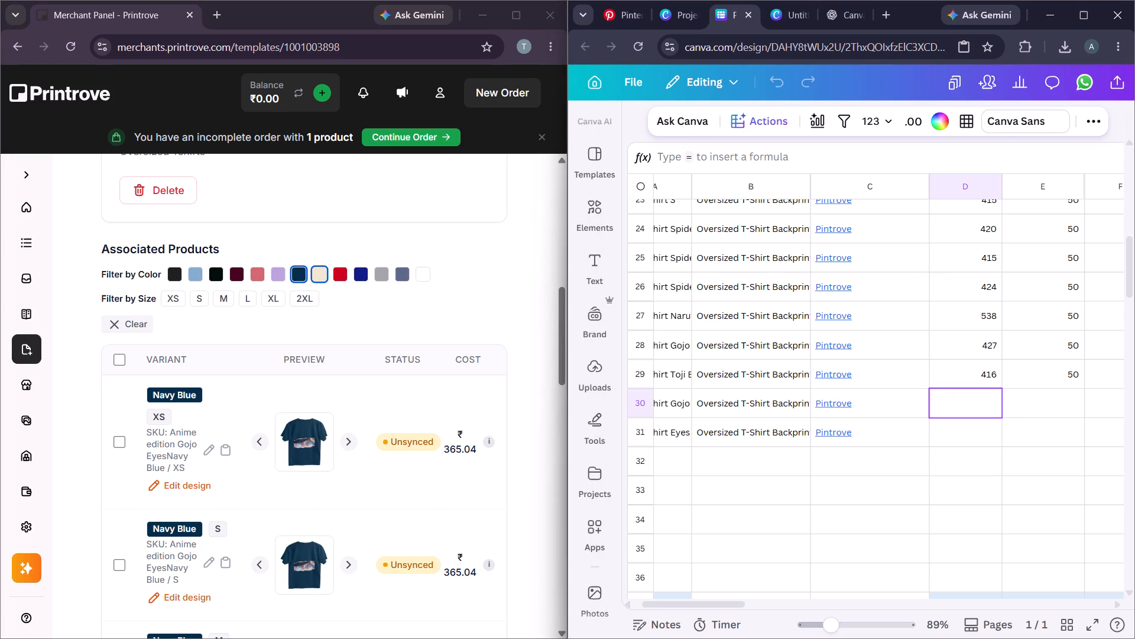
{"action": "type", "text": "366"}
{"action": "left_click", "coordinate": [1069, 404]}
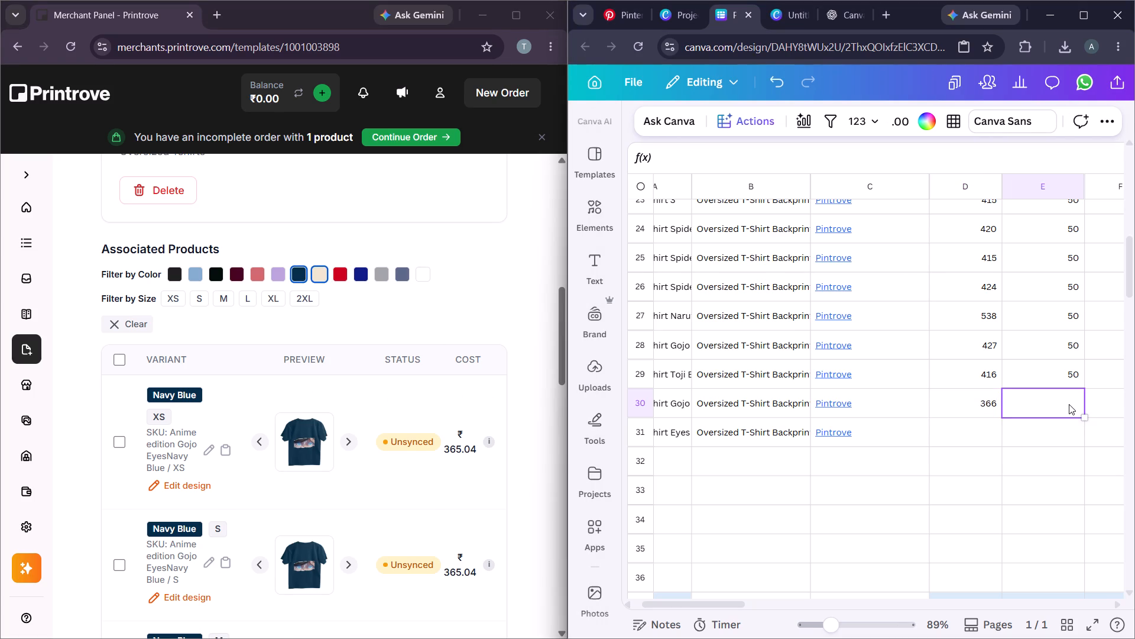
{"action": "left_click", "coordinate": [1069, 404]}
{"action": "type", "text": "50"}
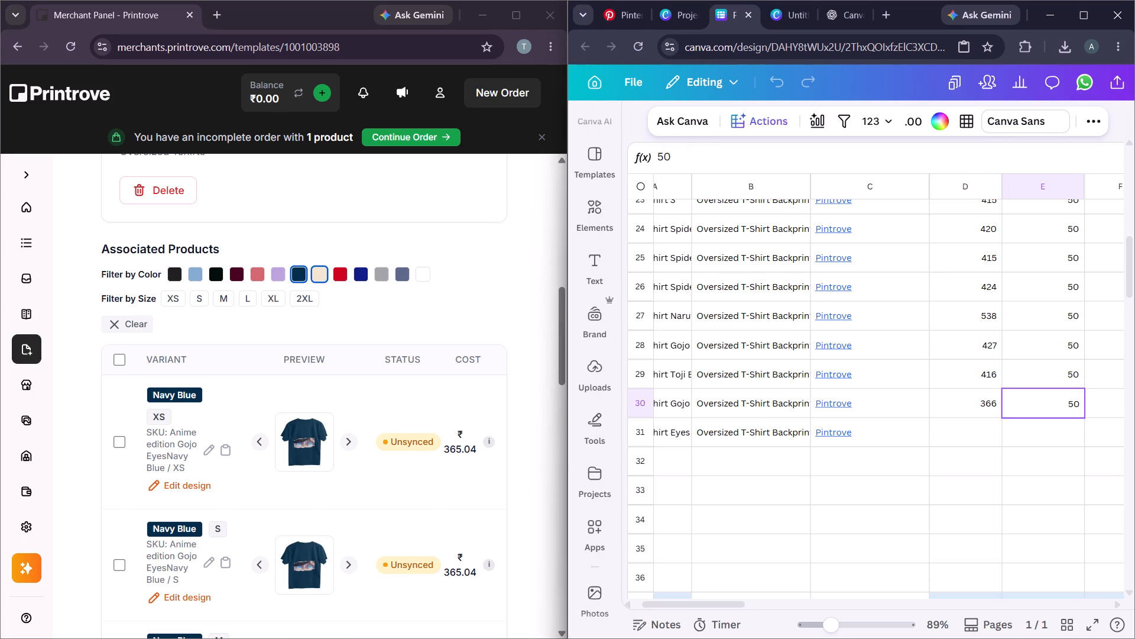
Enter 416 as the total cost and 859 as the selling price of the Gojo Eyes T-shirt in row 30.
{"action": "scroll", "coordinate": [1069, 404], "scroll_direction": "left", "scroll_amount": 2}
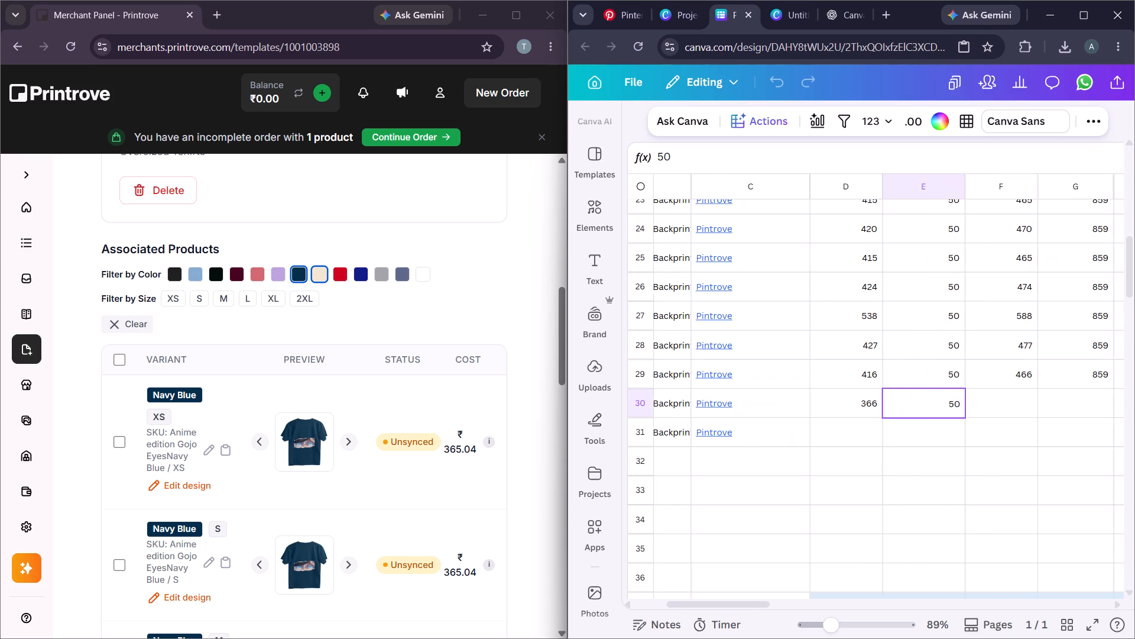
{"action": "scroll", "coordinate": [1069, 404], "scroll_direction": "left", "scroll_amount": 2}
{"action": "double_click", "coordinate": [945, 402]}
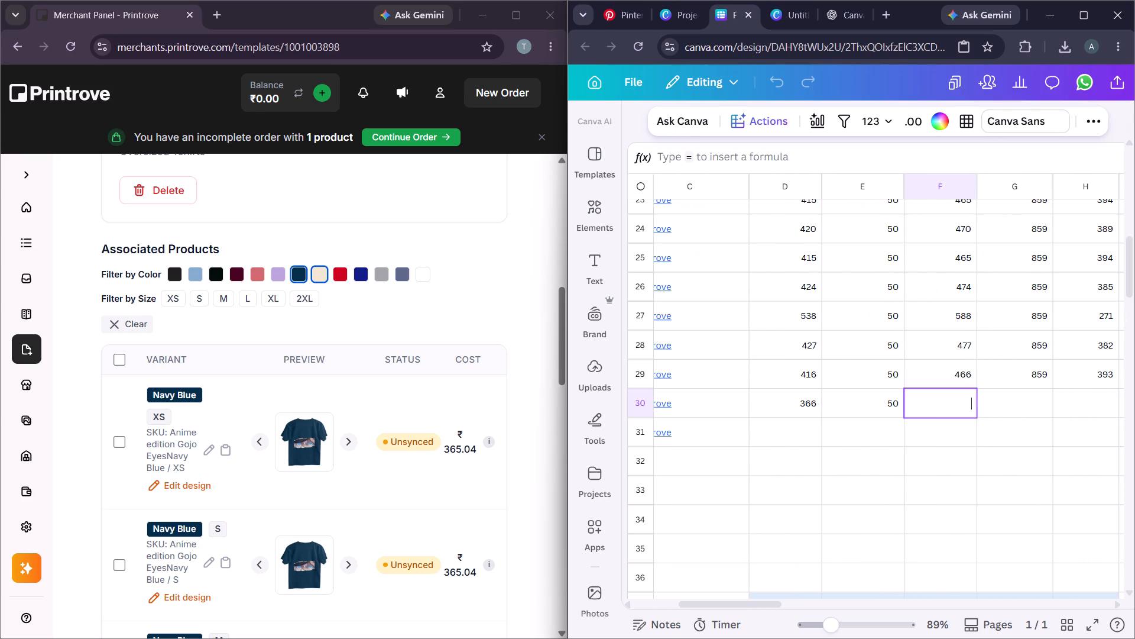
{"action": "type", "text": "416"}
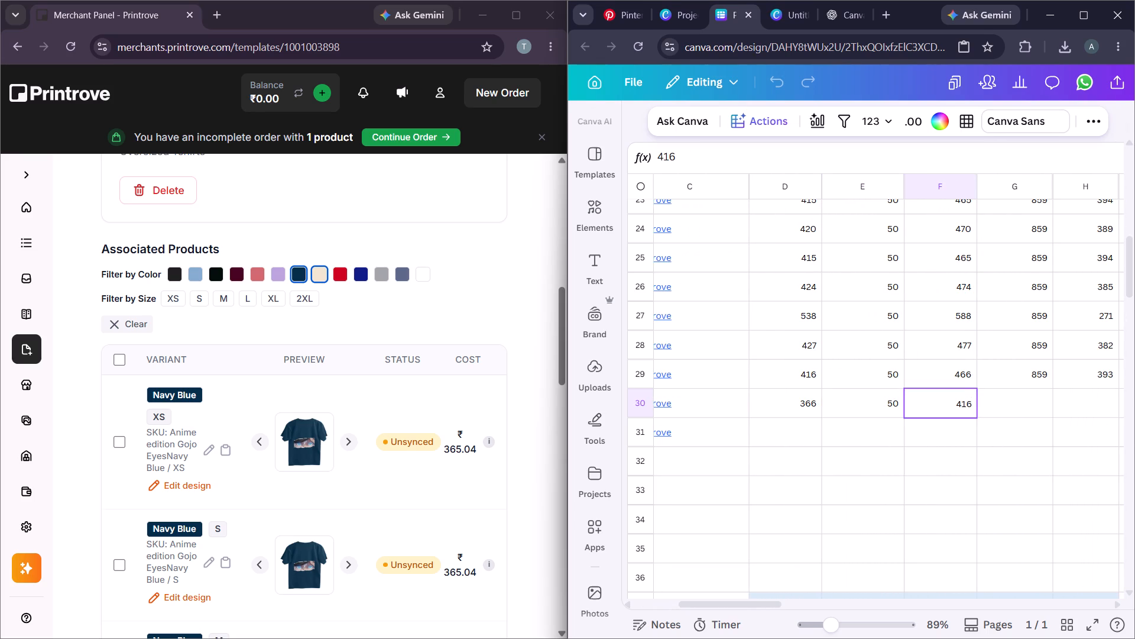
{"action": "scroll", "coordinate": [945, 402], "scroll_direction": "left", "scroll_amount": 1}
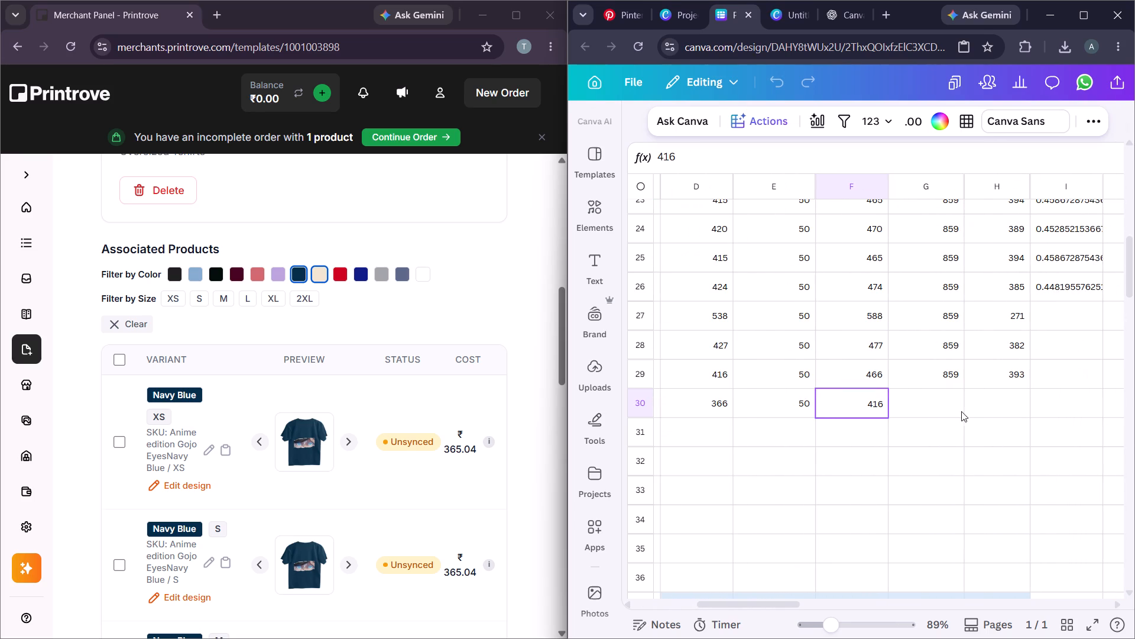
{"action": "double_click", "coordinate": [938, 405]}
{"action": "key", "text": "7"}
{"action": "key", "text": "BackSpace"}
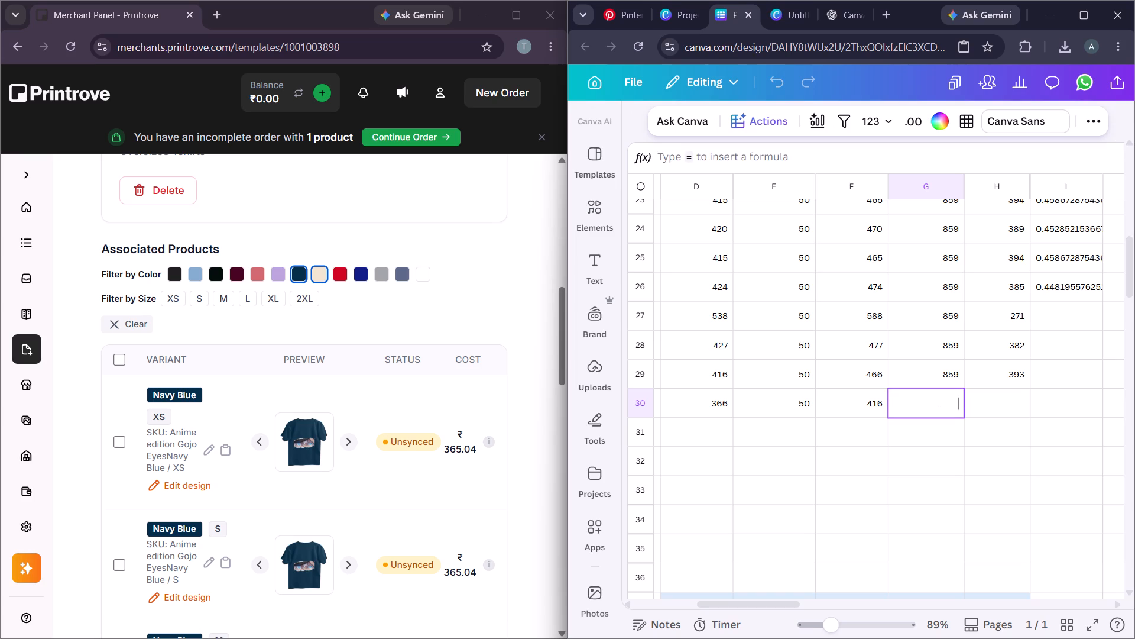
{"action": "type", "text": "859"}
Enter 443 as the profit on the Gojo Eyes T-shirt in row 30.
{"action": "key", "text": "Right"}
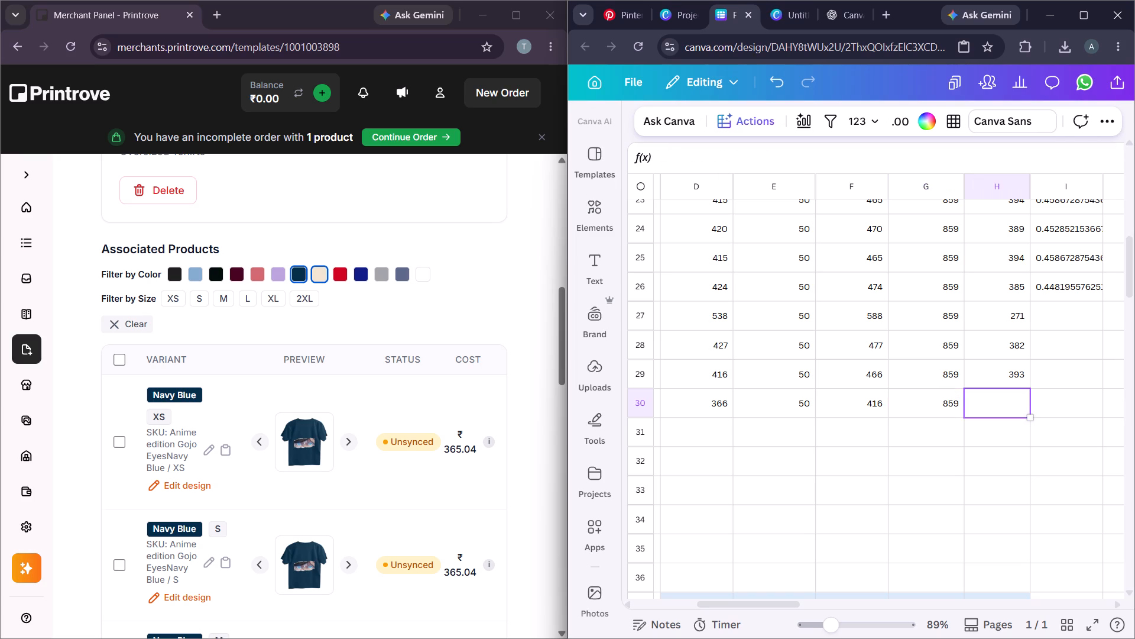
{"action": "type", "text": "443"}
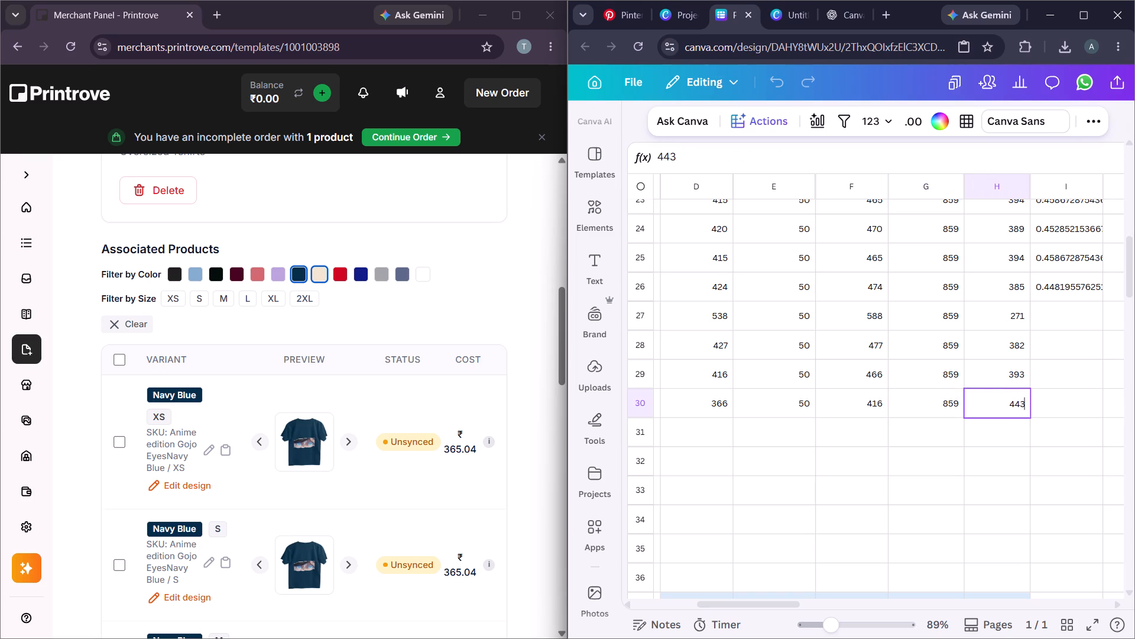
{"action": "scroll", "coordinate": [938, 405], "scroll_direction": "right", "scroll_amount": 3}
{"action": "left_click", "coordinate": [981, 419]}
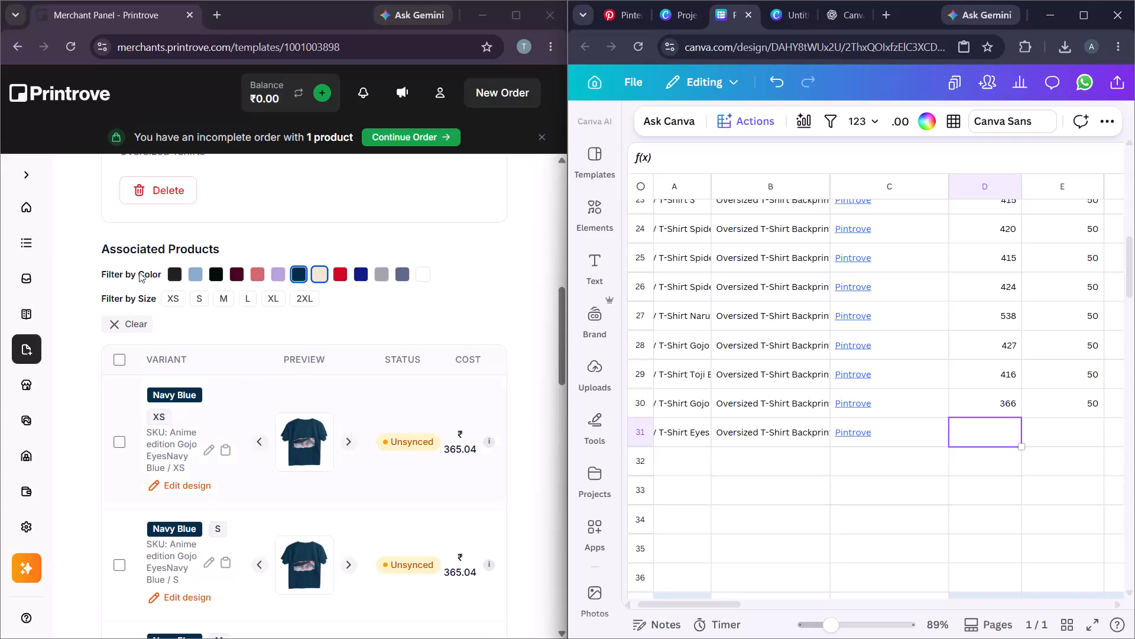
Return to the Product Library, open the Oversized T-Shirt Anime Edition Eyes product and check the cost of its variants.
{"action": "scroll", "coordinate": [176, 387], "scroll_direction": "up", "scroll_amount": 5}
{"action": "scroll", "coordinate": [168, 473], "scroll_direction": "up", "scroll_amount": 5}
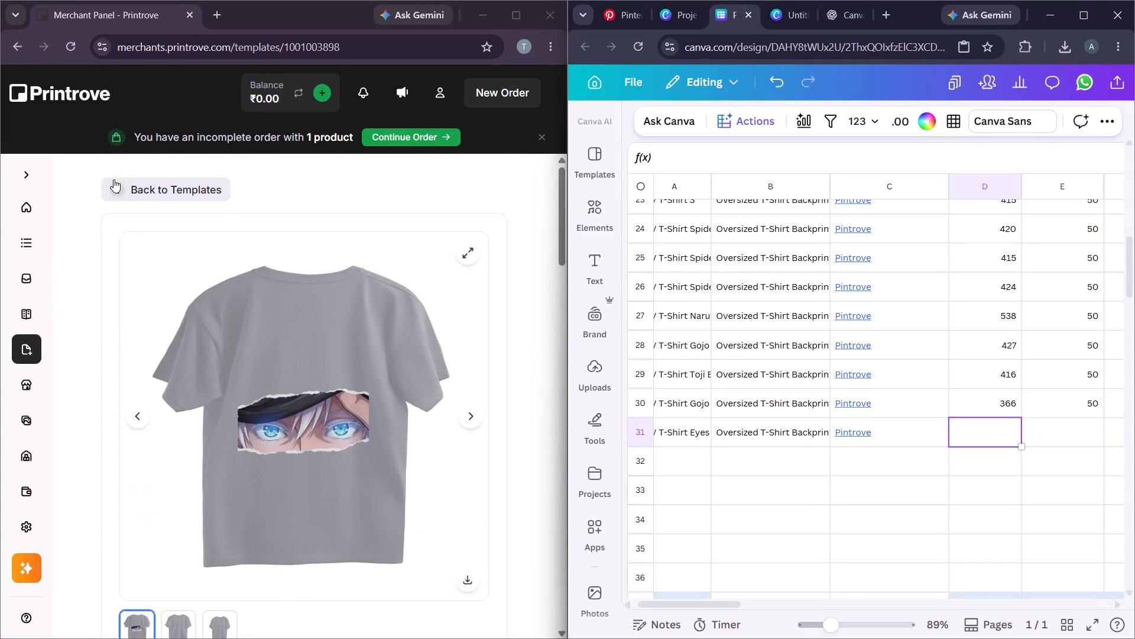
{"action": "left_click", "coordinate": [113, 193]}
{"action": "scroll", "coordinate": [137, 215], "scroll_direction": "down", "scroll_amount": 2}
{"action": "scroll", "coordinate": [256, 338], "scroll_direction": "down", "scroll_amount": 3}
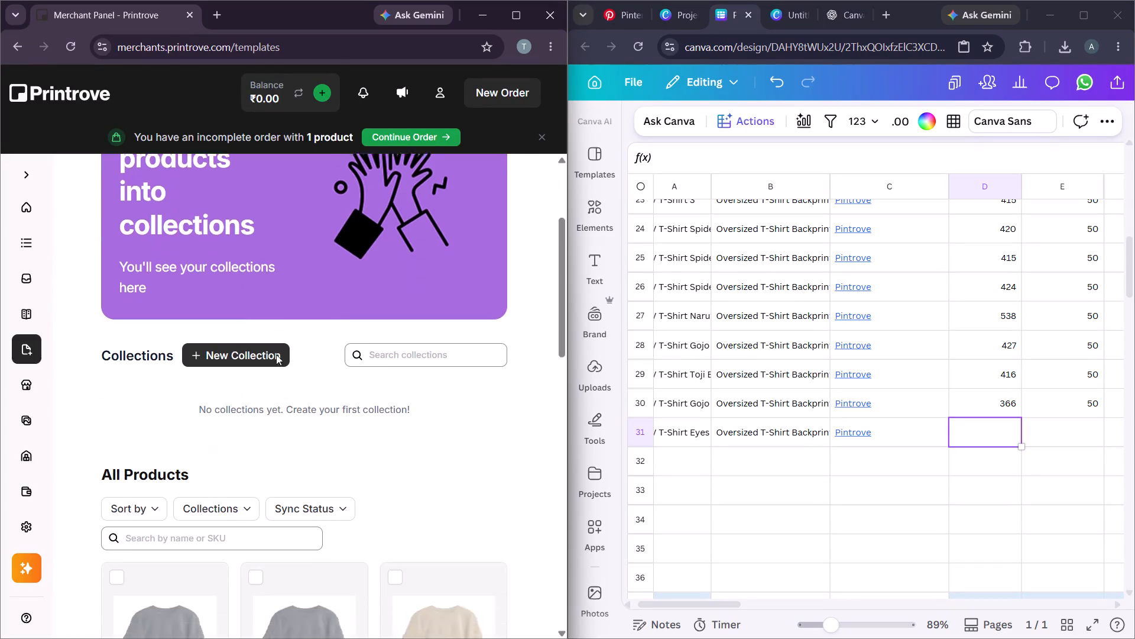
{"action": "scroll", "coordinate": [218, 457], "scroll_direction": "down", "scroll_amount": 1}
{"action": "left_click", "coordinate": [189, 440]}
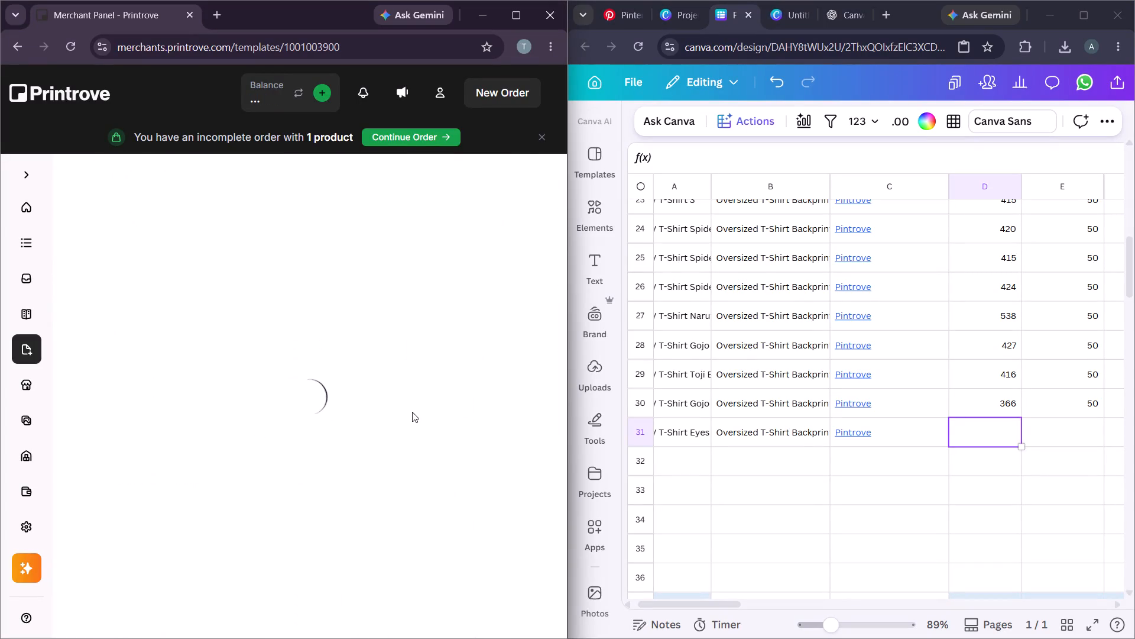
{"action": "scroll", "coordinate": [414, 417], "scroll_direction": "down", "scroll_amount": 6}
{"action": "scroll", "coordinate": [414, 421], "scroll_direction": "up", "scroll_amount": 2}
{"action": "scroll", "coordinate": [414, 422], "scroll_direction": "down", "scroll_amount": 4}
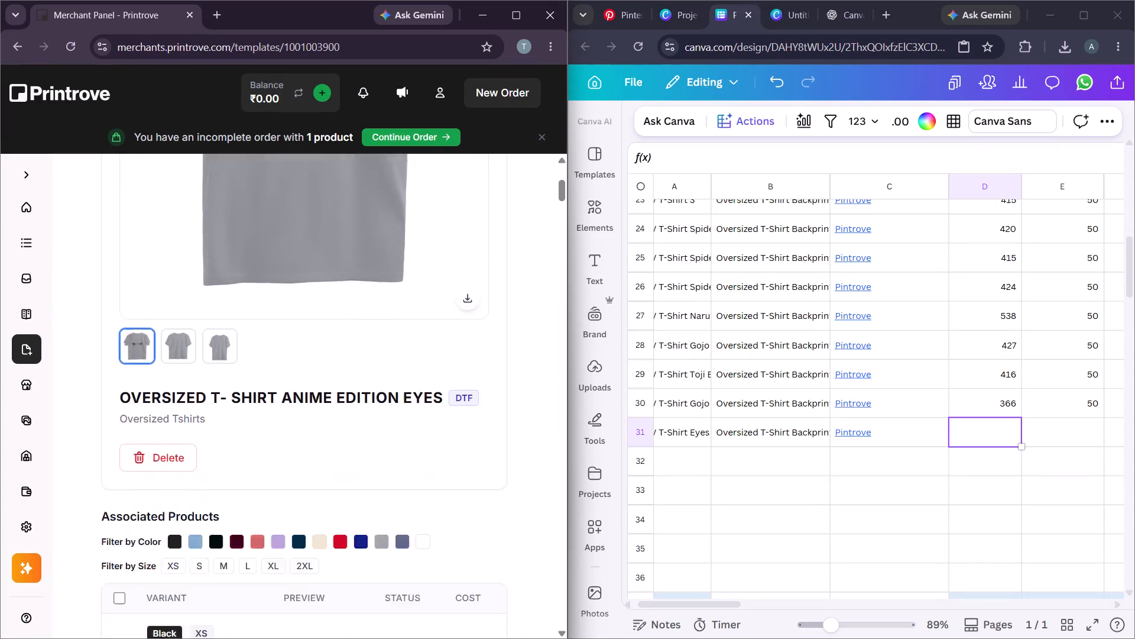
{"action": "scroll", "coordinate": [414, 423], "scroll_direction": "down", "scroll_amount": 2}
Enter 363 as the product cost and 50 as the delivery charge for the Eyes T-shirt in row 31.
{"action": "double_click", "coordinate": [1009, 436]}
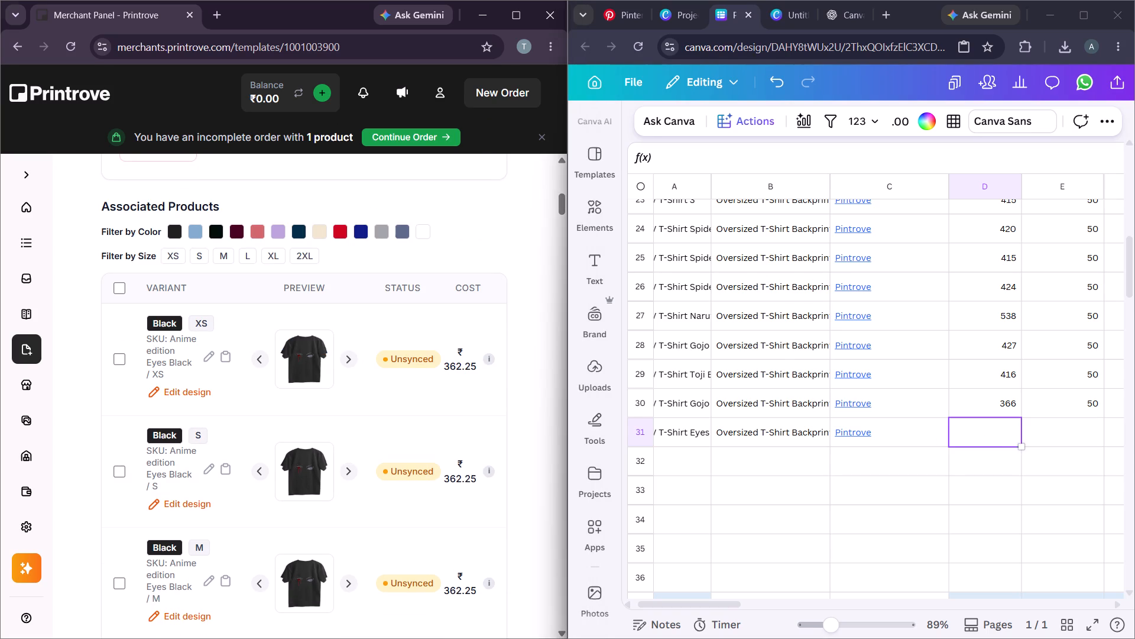
{"action": "type", "text": "363"}
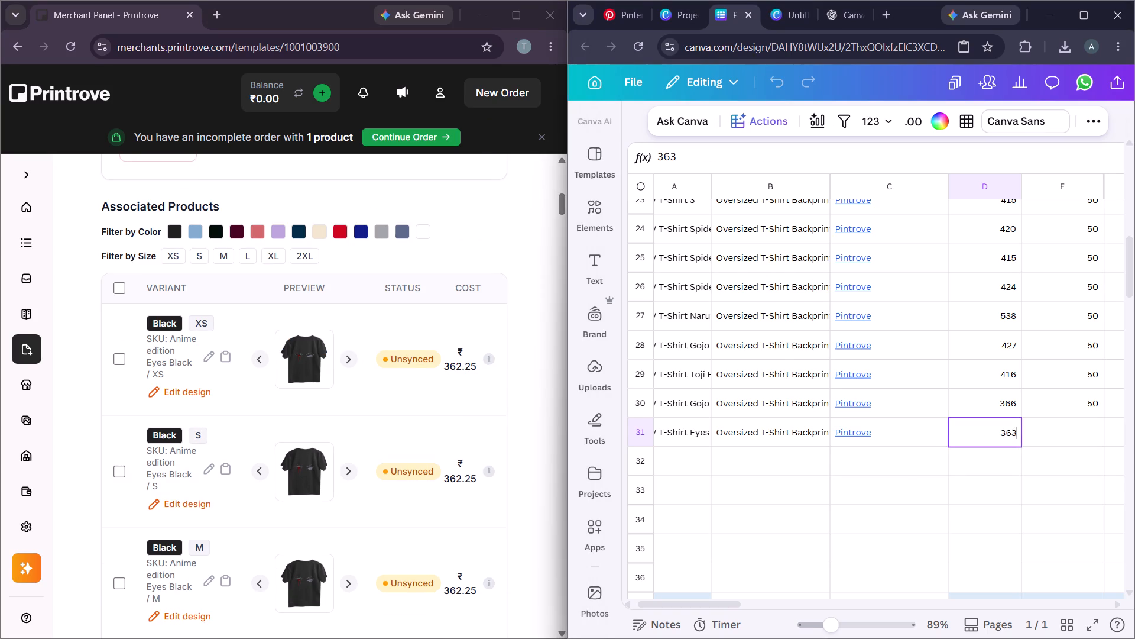
{"action": "scroll", "coordinate": [1006, 435], "scroll_direction": "left", "scroll_amount": 1}
{"action": "left_click", "coordinate": [996, 411]}
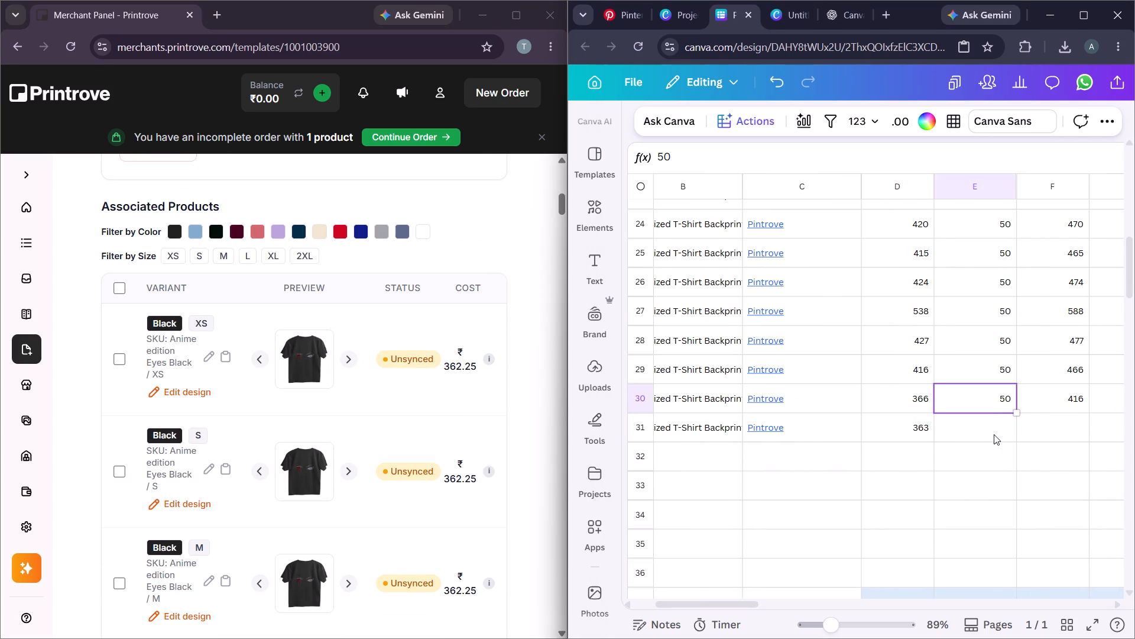
{"action": "left_click", "coordinate": [993, 433]}
{"action": "type", "text": "50"}
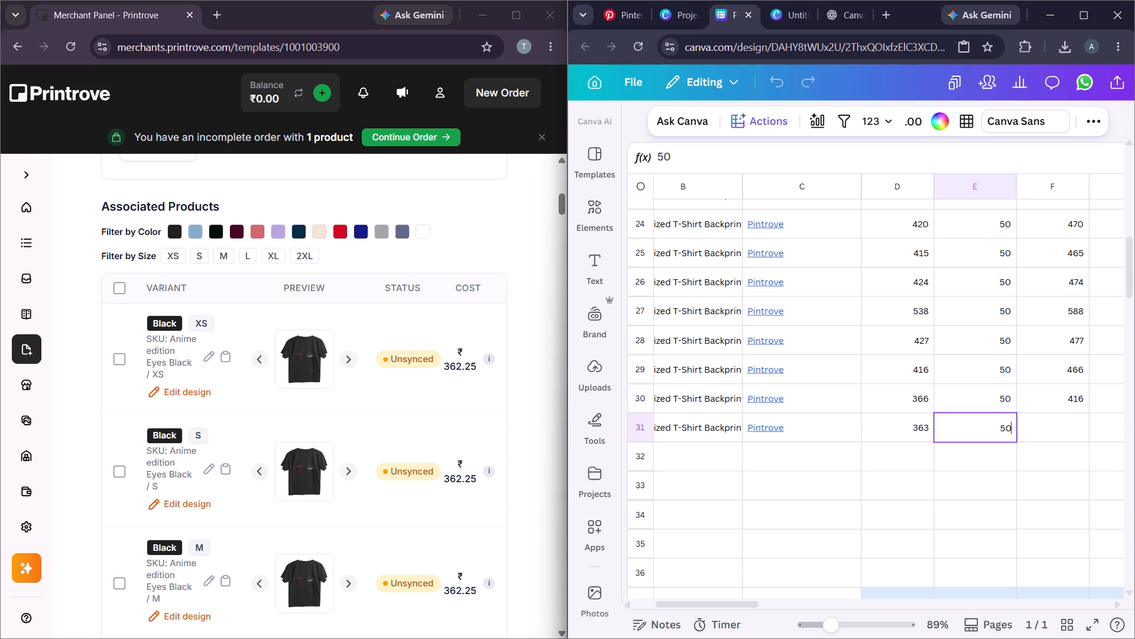
Enter 413 as the total cost and 859 as the selling price of the Eyes T-shirt in row 31.
{"action": "key", "text": "Right"}
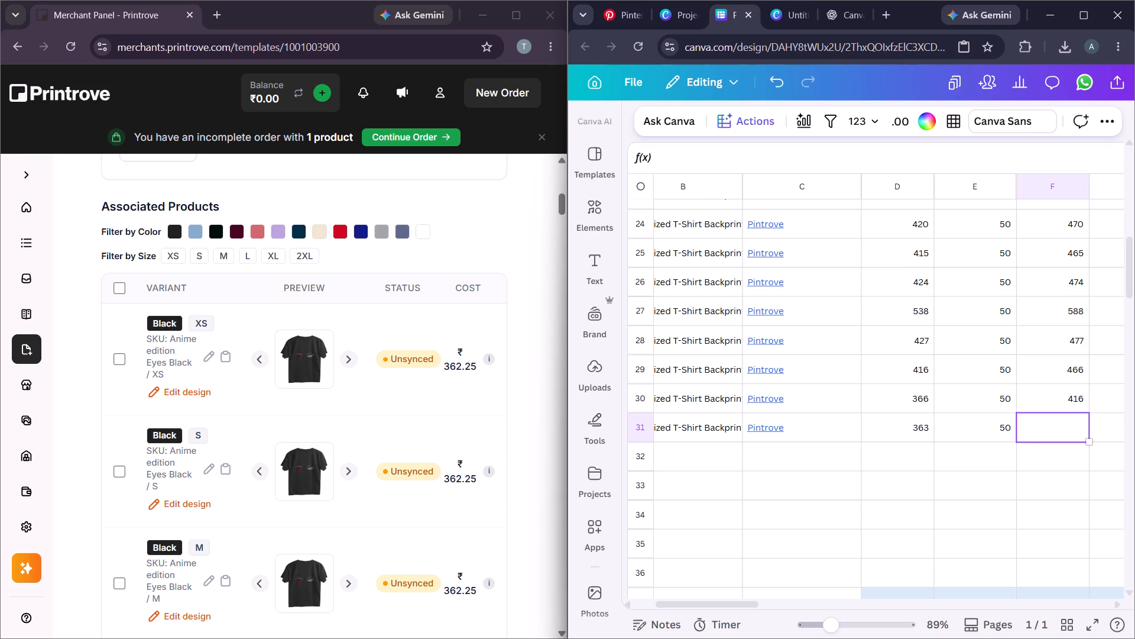
{"action": "type", "text": "413"}
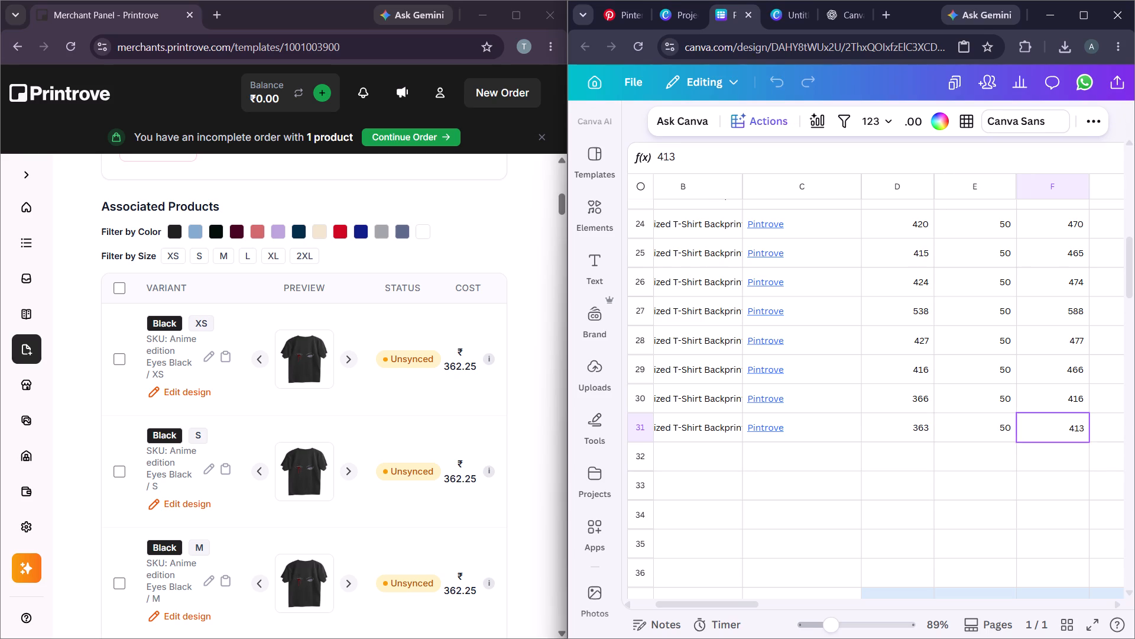
{"action": "scroll", "coordinate": [993, 433], "scroll_direction": "left", "scroll_amount": 3}
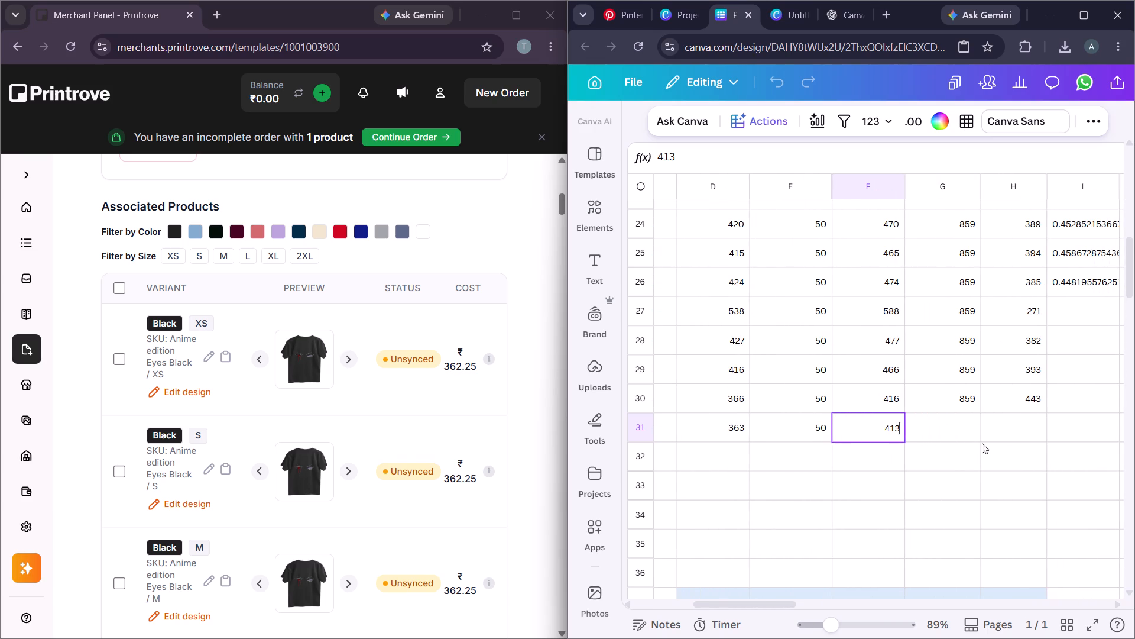
{"action": "left_click", "coordinate": [945, 419]}
{"action": "type", "text": "859"}
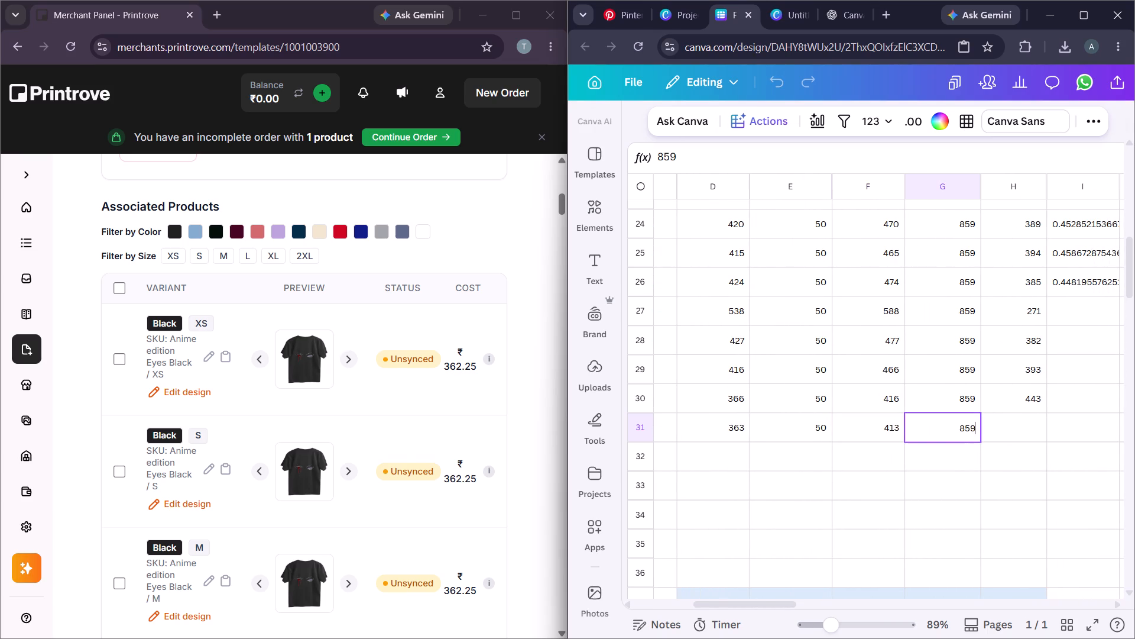
Enter 446 as the profit on the Eyes T-shirt in row 31.
{"action": "key", "text": "Right"}
{"action": "type", "text": "446"}
{"action": "scroll", "coordinate": [981, 430], "scroll_direction": "left", "scroll_amount": 4}
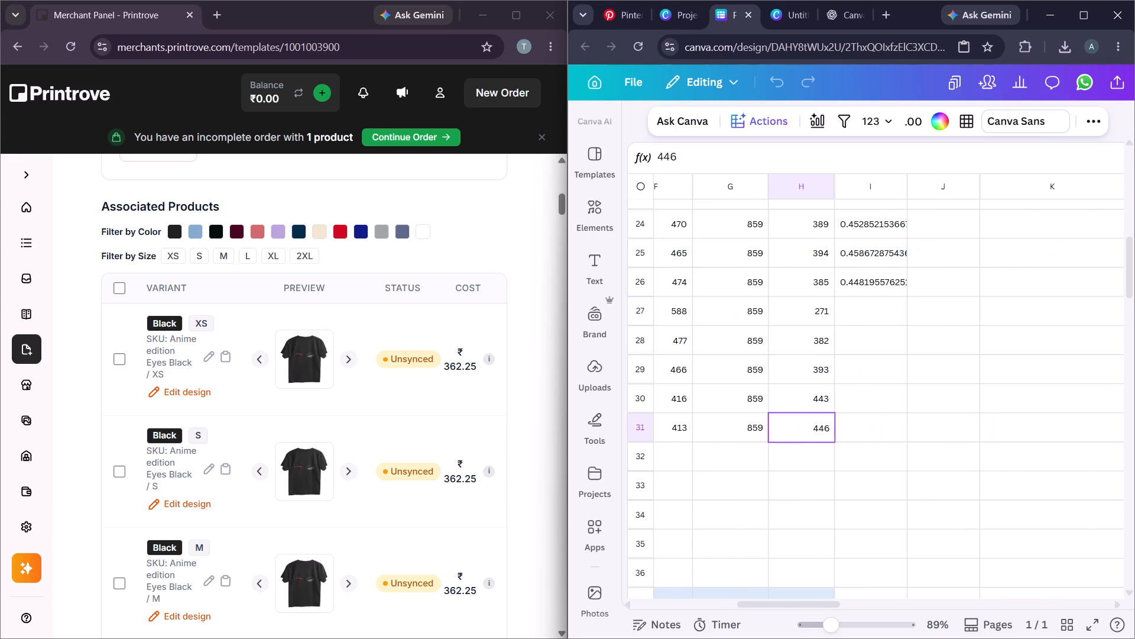
Maximize the tracker window and hide the Profit Margin column.
{"action": "left_click", "coordinate": [1078, 15]}
{"action": "scroll", "coordinate": [527, 276], "scroll_direction": "up", "scroll_amount": 9}
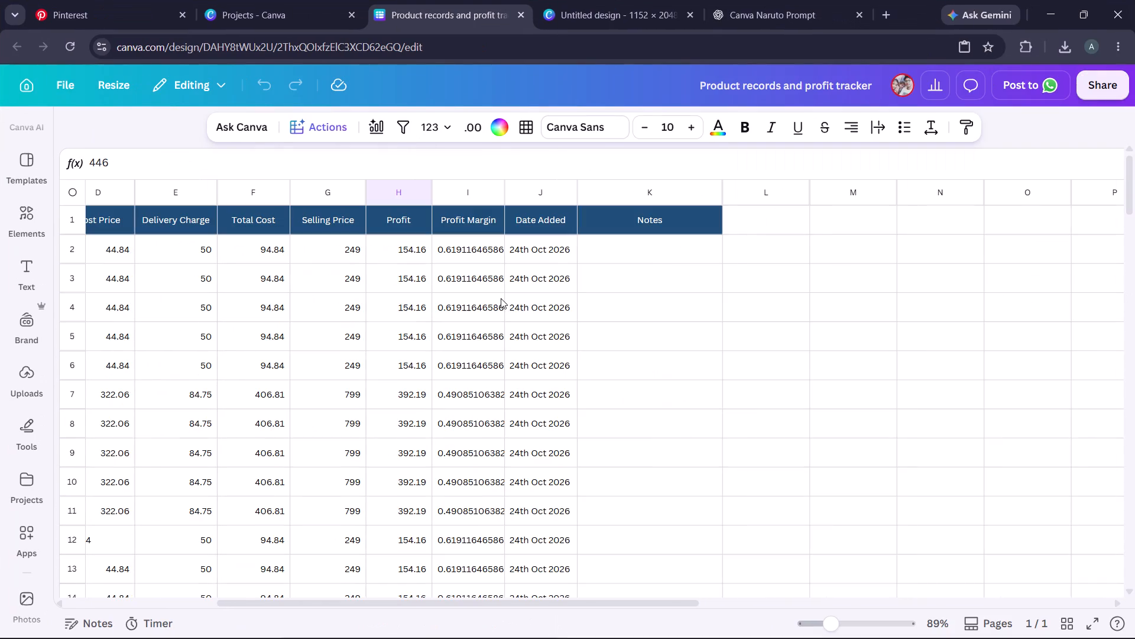
{"action": "scroll", "coordinate": [598, 186], "scroll_direction": "right", "scroll_amount": 1}
{"action": "scroll", "coordinate": [492, 215], "scroll_direction": "right", "scroll_amount": 1}
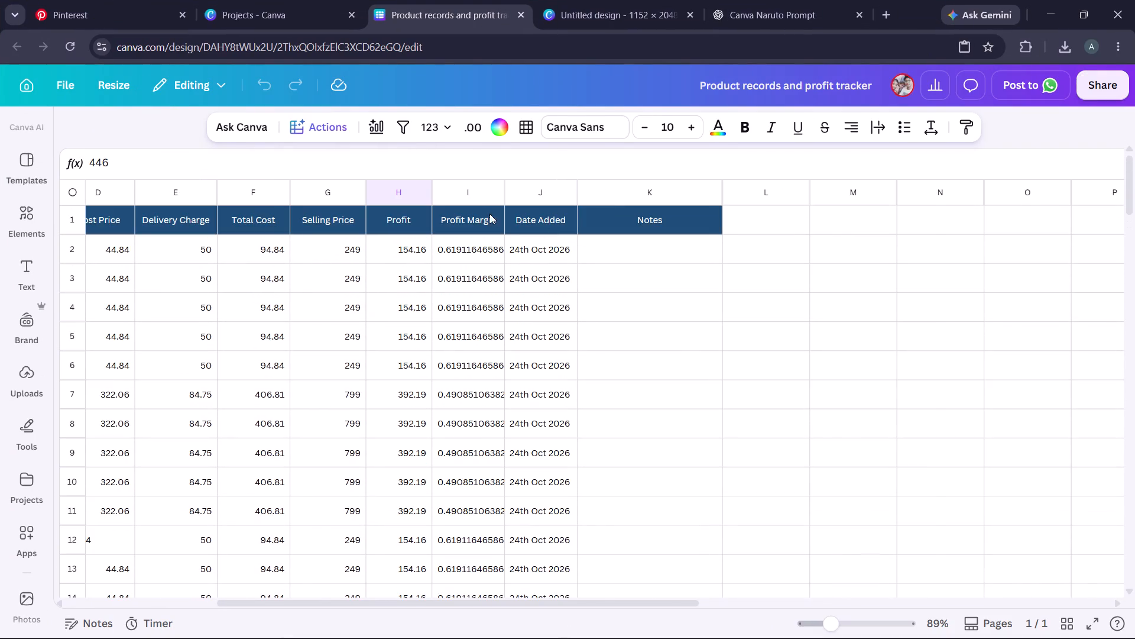
{"action": "scroll", "coordinate": [489, 214], "scroll_direction": "right", "scroll_amount": 1}
{"action": "left_click", "coordinate": [483, 186]}
{"action": "right_click", "coordinate": [490, 192]}
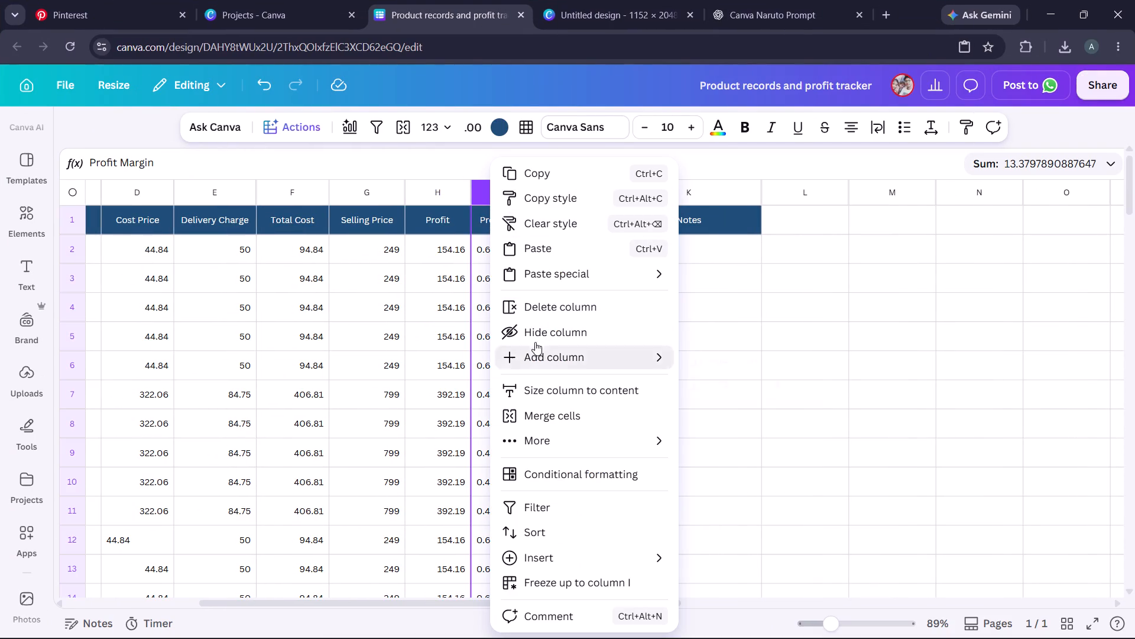
{"action": "left_click", "coordinate": [550, 330]}
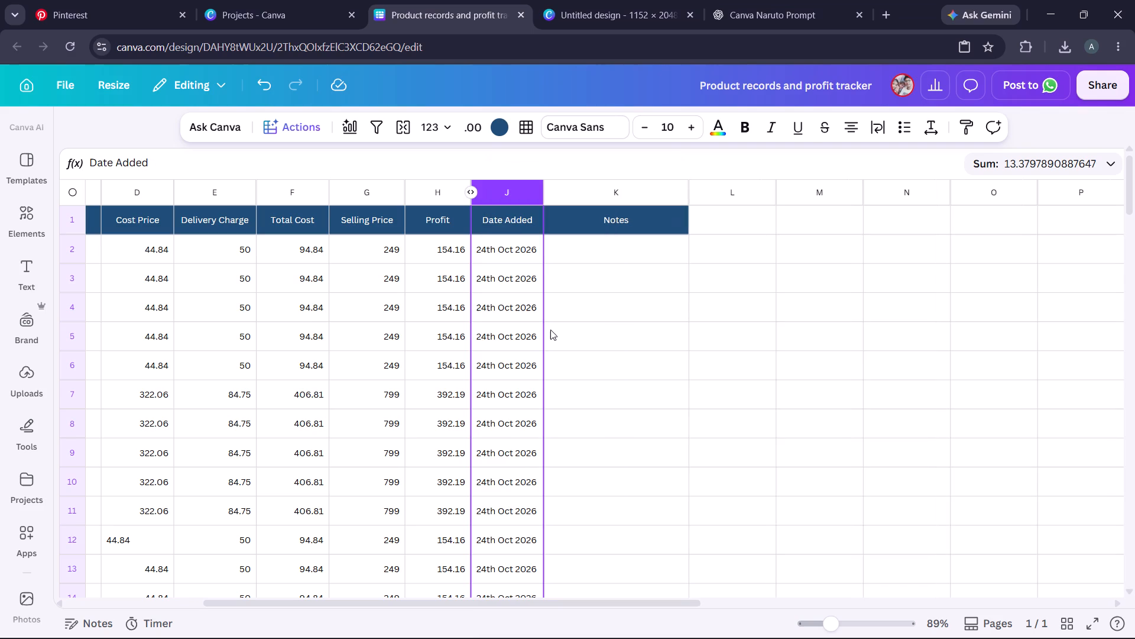
Copy the date 27th Oct 2026 from row 22 into the Date Added cells of rows 23 to 31.
{"action": "scroll", "coordinate": [549, 325], "scroll_direction": "right", "scroll_amount": 8}
{"action": "scroll", "coordinate": [549, 325], "scroll_direction": "down", "scroll_amount": 1}
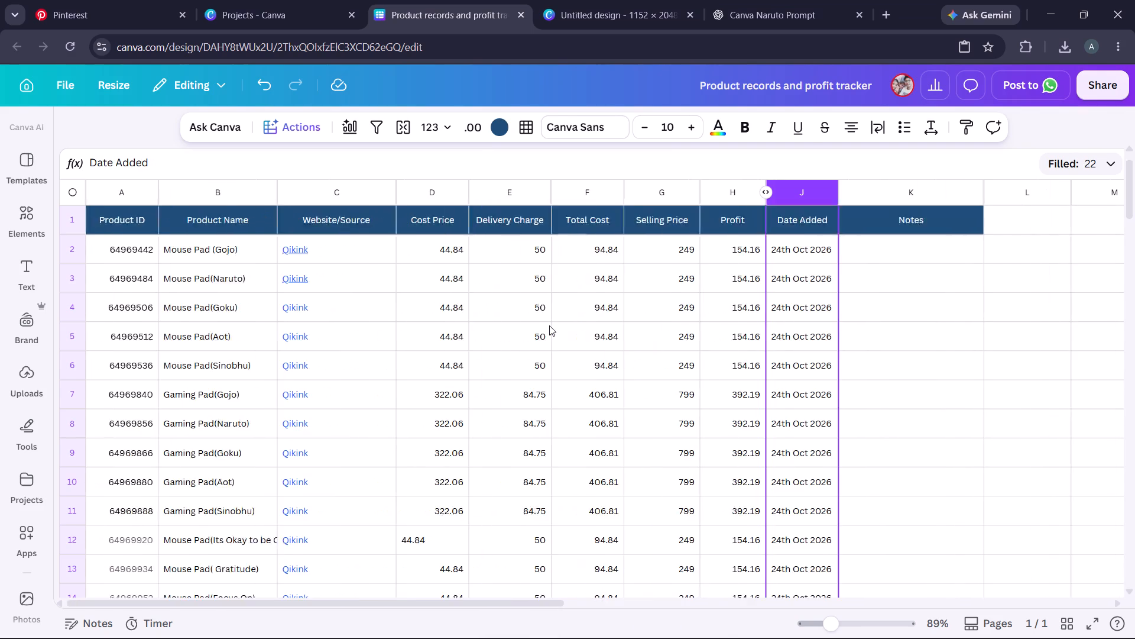
{"action": "scroll", "coordinate": [549, 325], "scroll_direction": "down", "scroll_amount": 4}
{"action": "scroll", "coordinate": [622, 318], "scroll_direction": "down", "scroll_amount": 3}
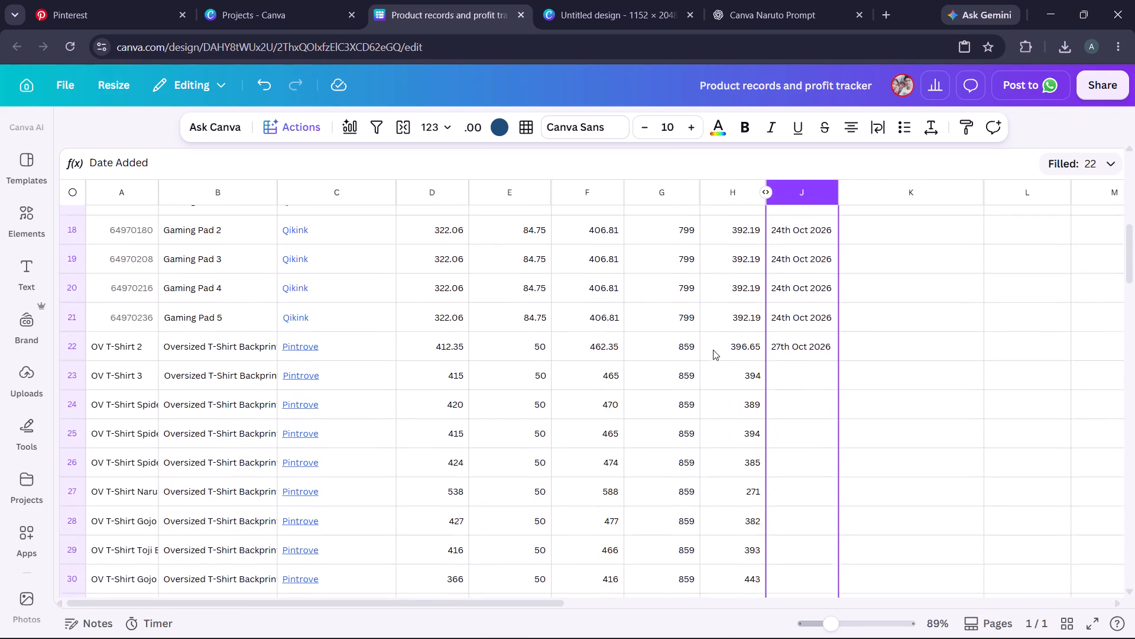
{"action": "scroll", "coordinate": [713, 350], "scroll_direction": "down", "scroll_amount": 2}
{"action": "double_click", "coordinate": [773, 282]}
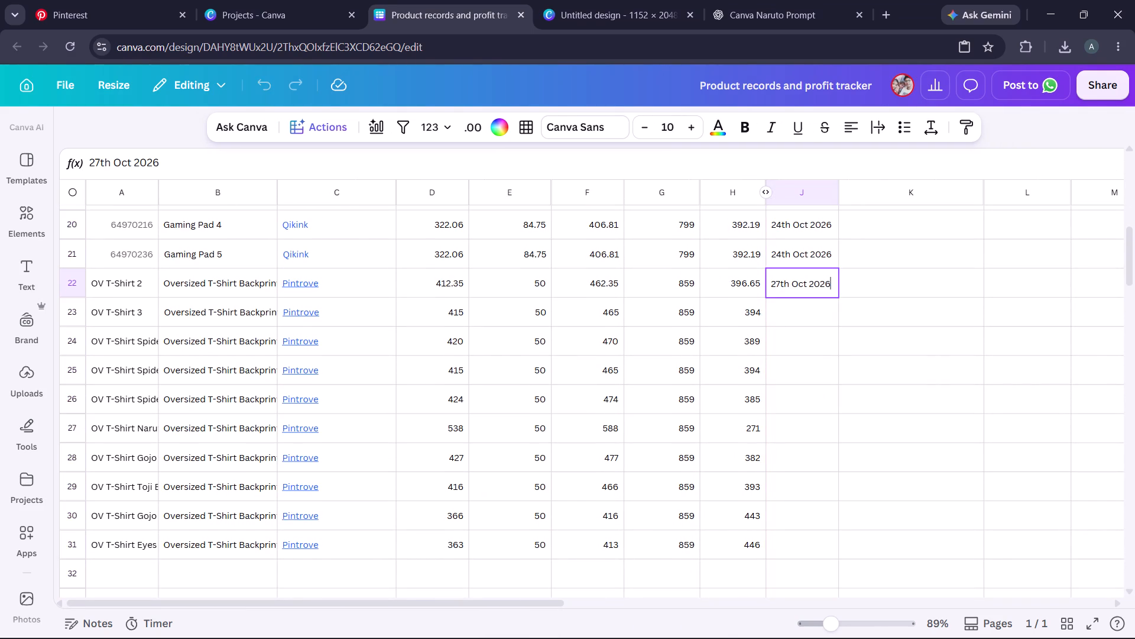
{"action": "left_click_drag", "start_coordinate": [773, 282], "coordinate": [835, 288]}
{"action": "right_click", "coordinate": [834, 288]}
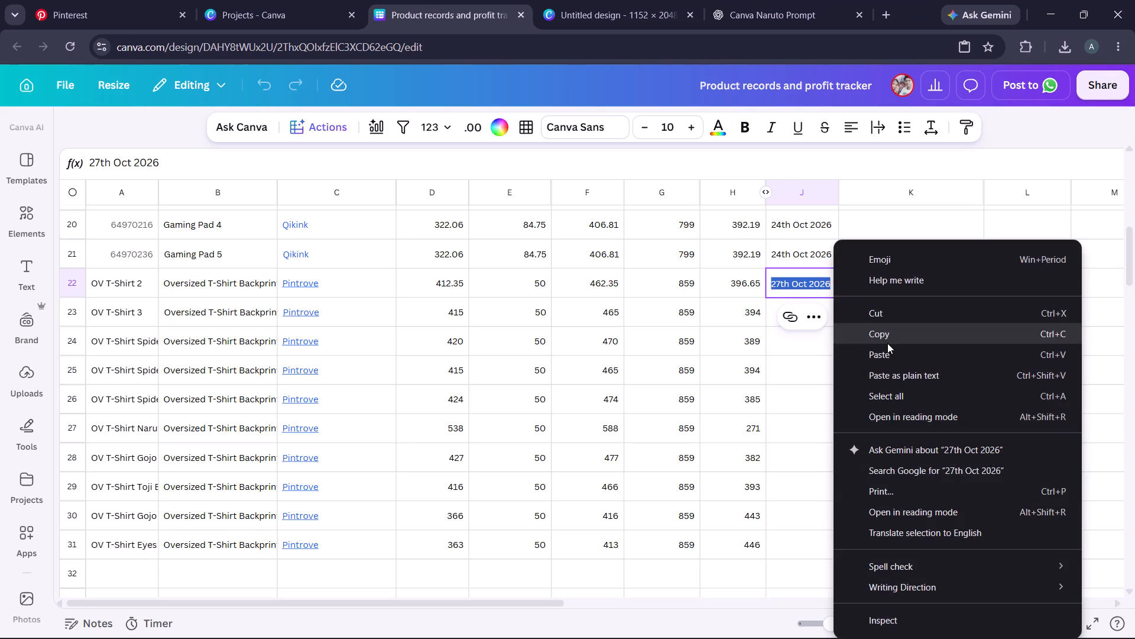
{"action": "left_click", "coordinate": [887, 333]}
{"action": "left_click", "coordinate": [883, 341]}
{"action": "left_click", "coordinate": [777, 289]}
{"action": "left_click_drag", "start_coordinate": [777, 307], "coordinate": [783, 319]}
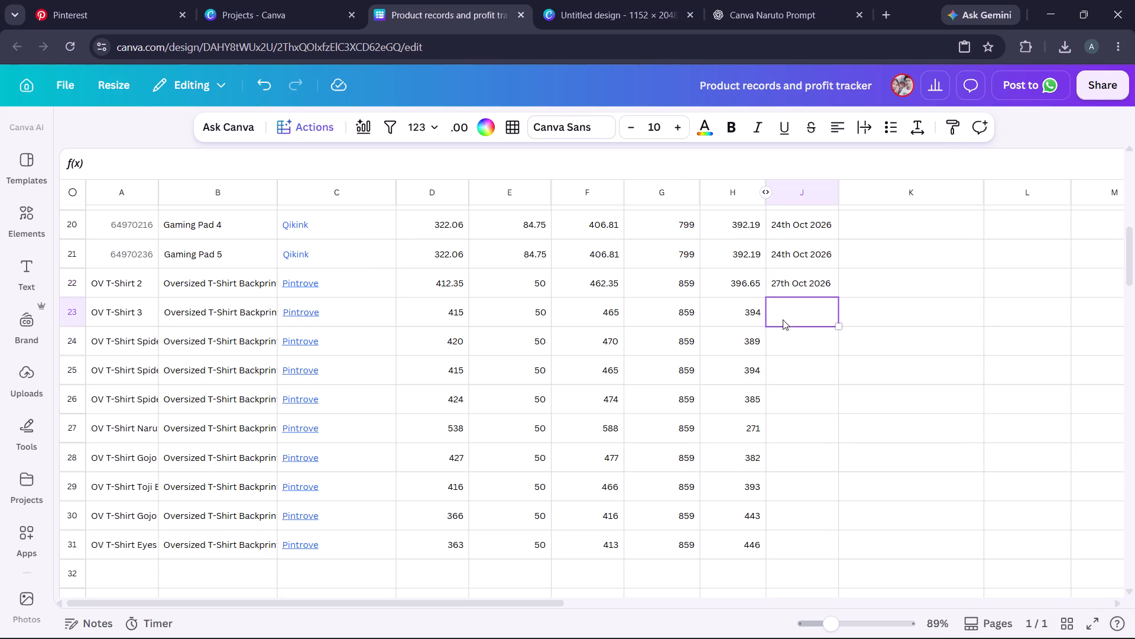
{"action": "left_click_drag", "start_coordinate": [783, 319], "coordinate": [825, 539]}
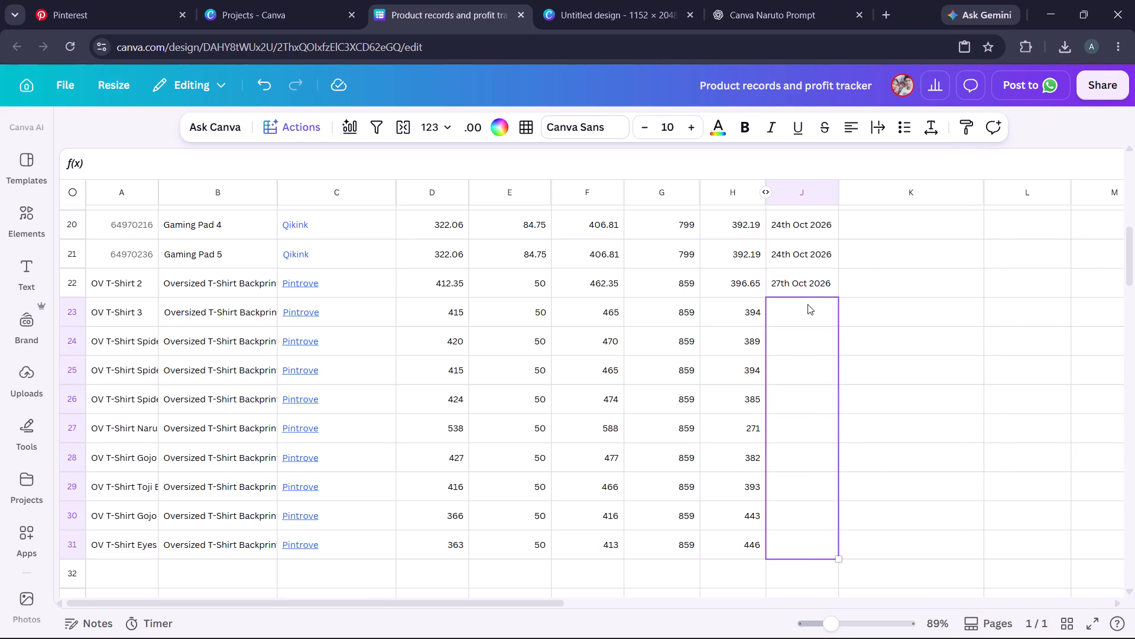
{"action": "right_click", "coordinate": [808, 304]}
{"action": "left_click", "coordinate": [862, 293]}
{"action": "left_click", "coordinate": [901, 381]}
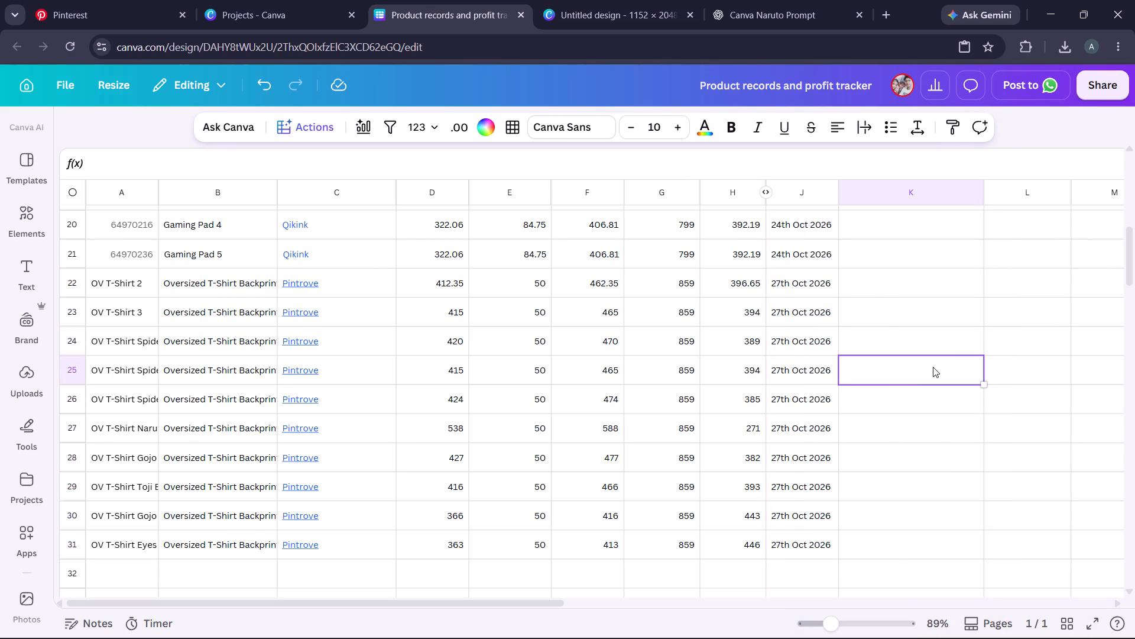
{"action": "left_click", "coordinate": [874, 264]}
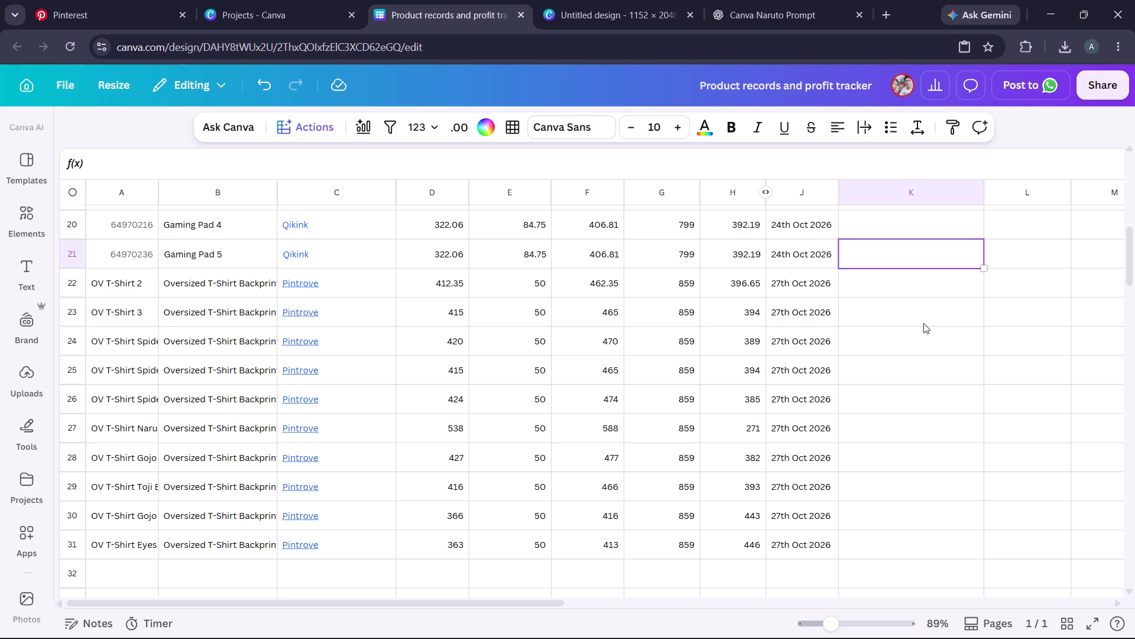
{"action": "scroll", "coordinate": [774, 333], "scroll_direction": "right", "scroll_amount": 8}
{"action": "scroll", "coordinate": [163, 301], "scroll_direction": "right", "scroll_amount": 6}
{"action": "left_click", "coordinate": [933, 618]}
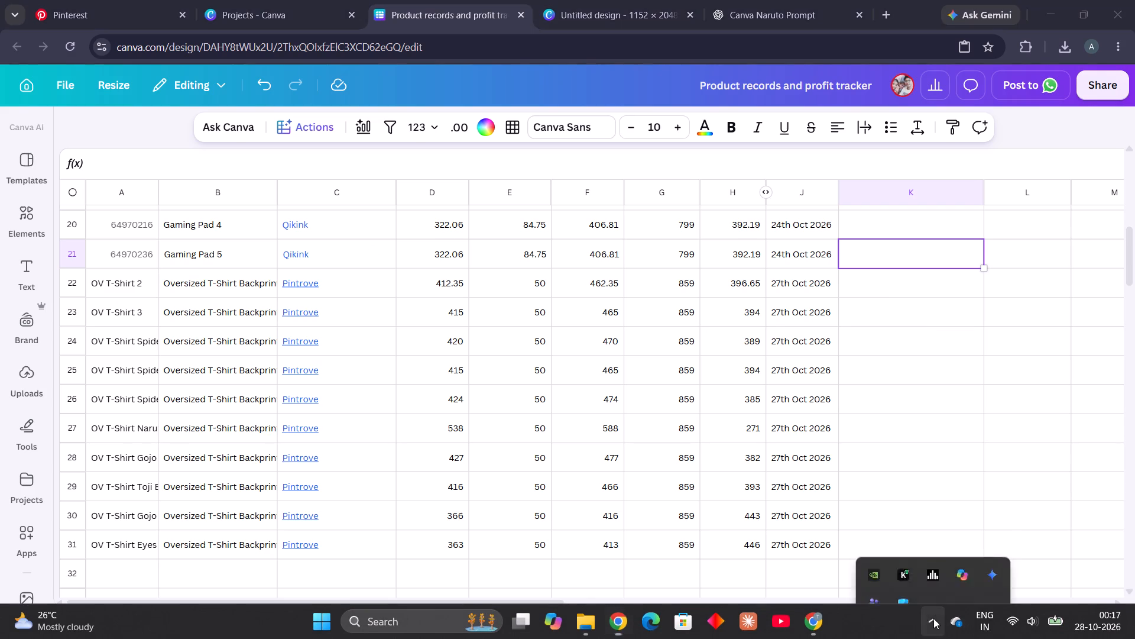